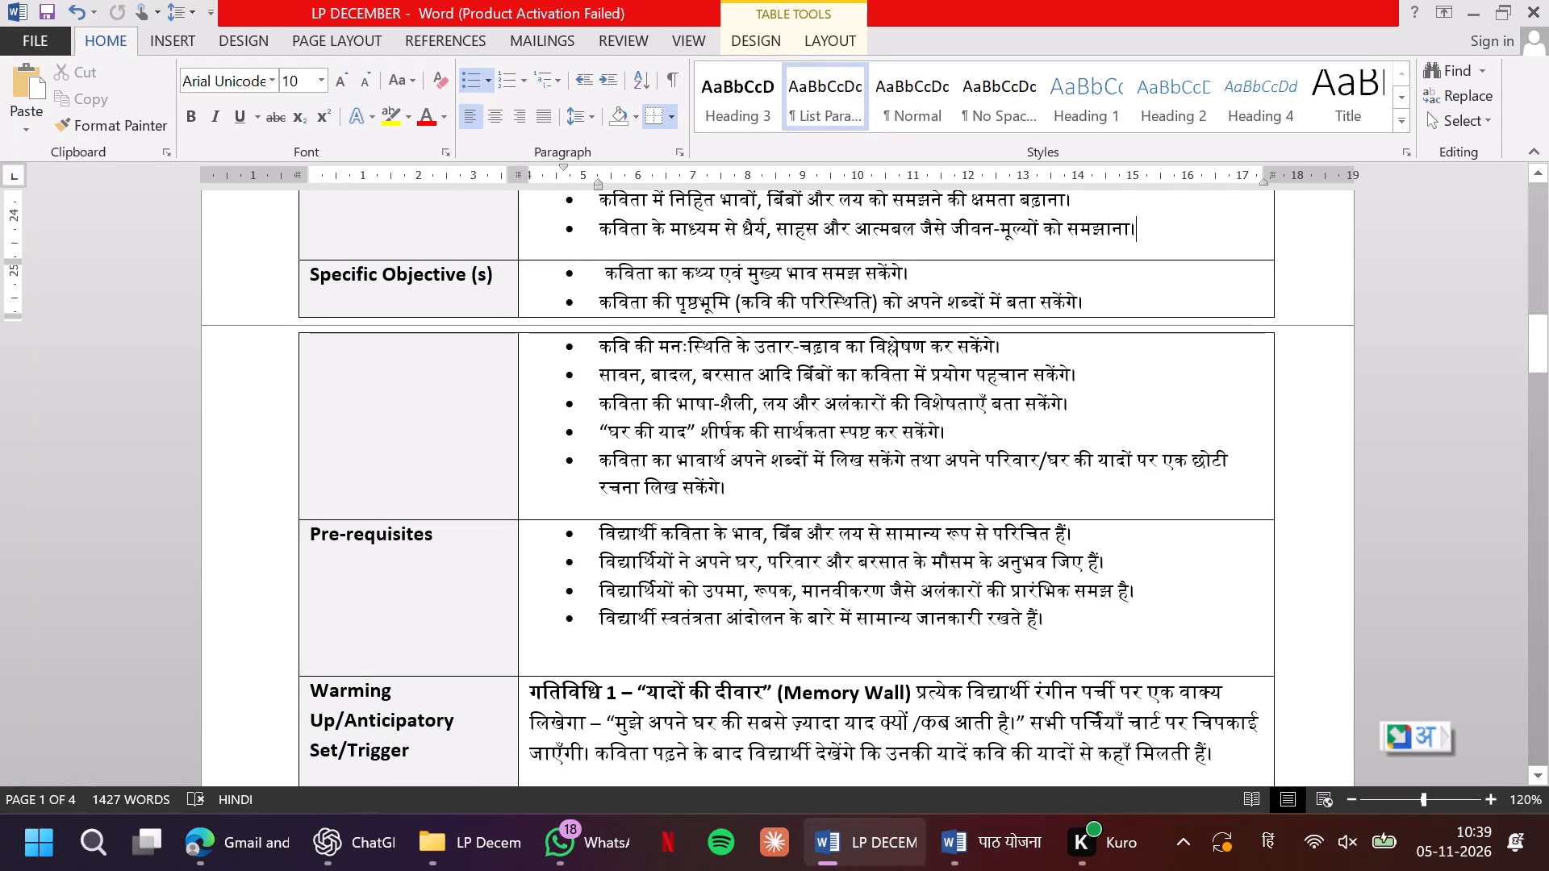
Renumber the Role Play activity under क्रियात्मक गतिविधियाँ as गतिविधि 2.
{"action": "scroll", "coordinate": [582, 655], "scroll_direction": "down", "scroll_amount": 2}
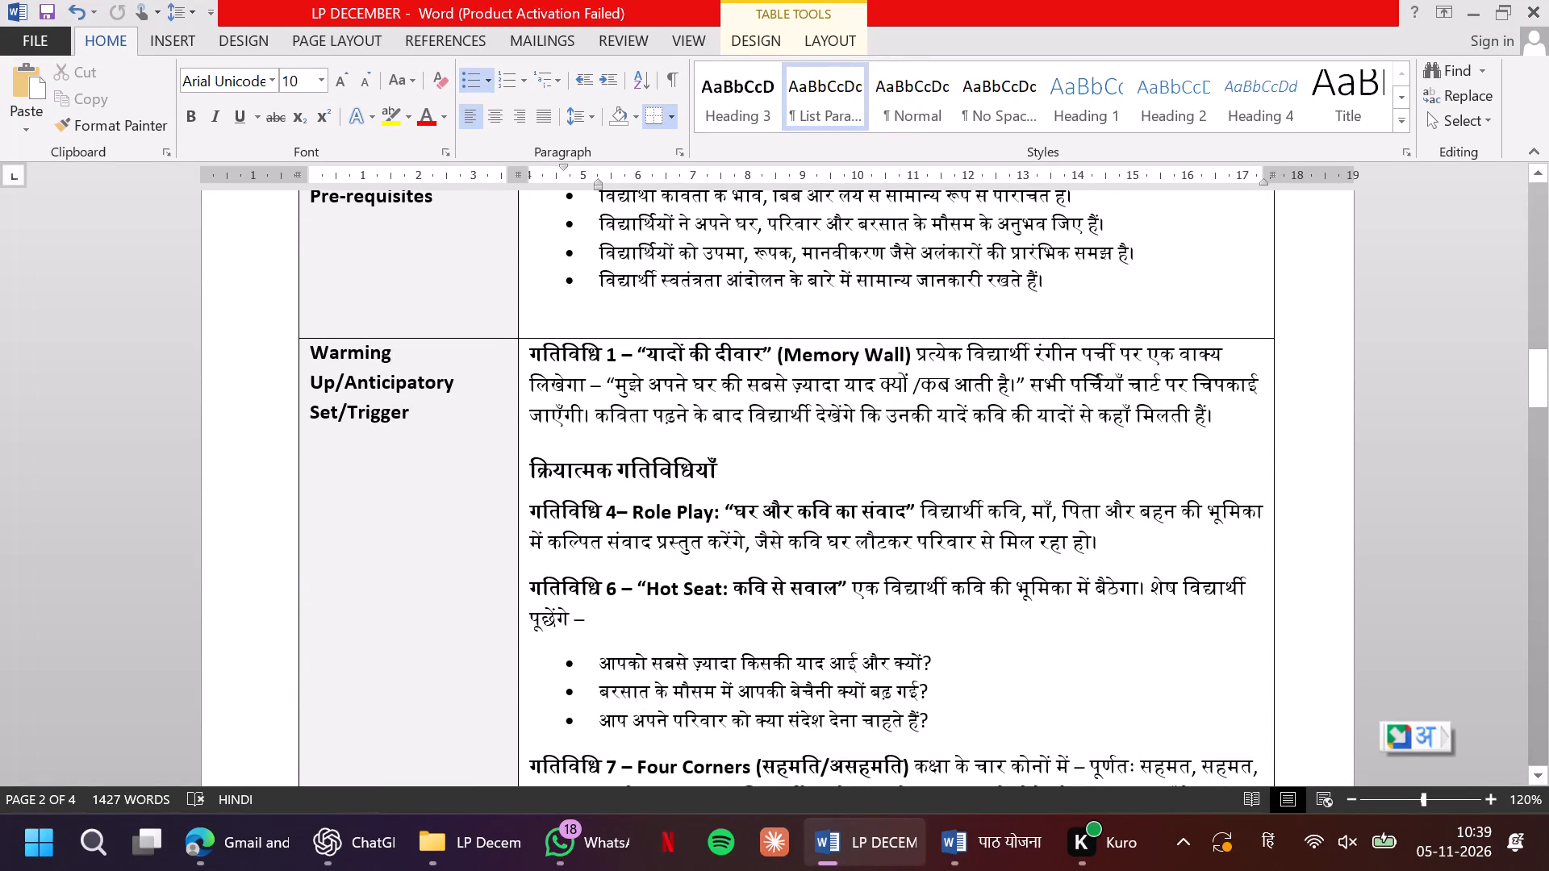
{"action": "left_click", "coordinate": [614, 515]}
{"action": "key", "text": "BackSpace"}
{"action": "type", "text": "2"}
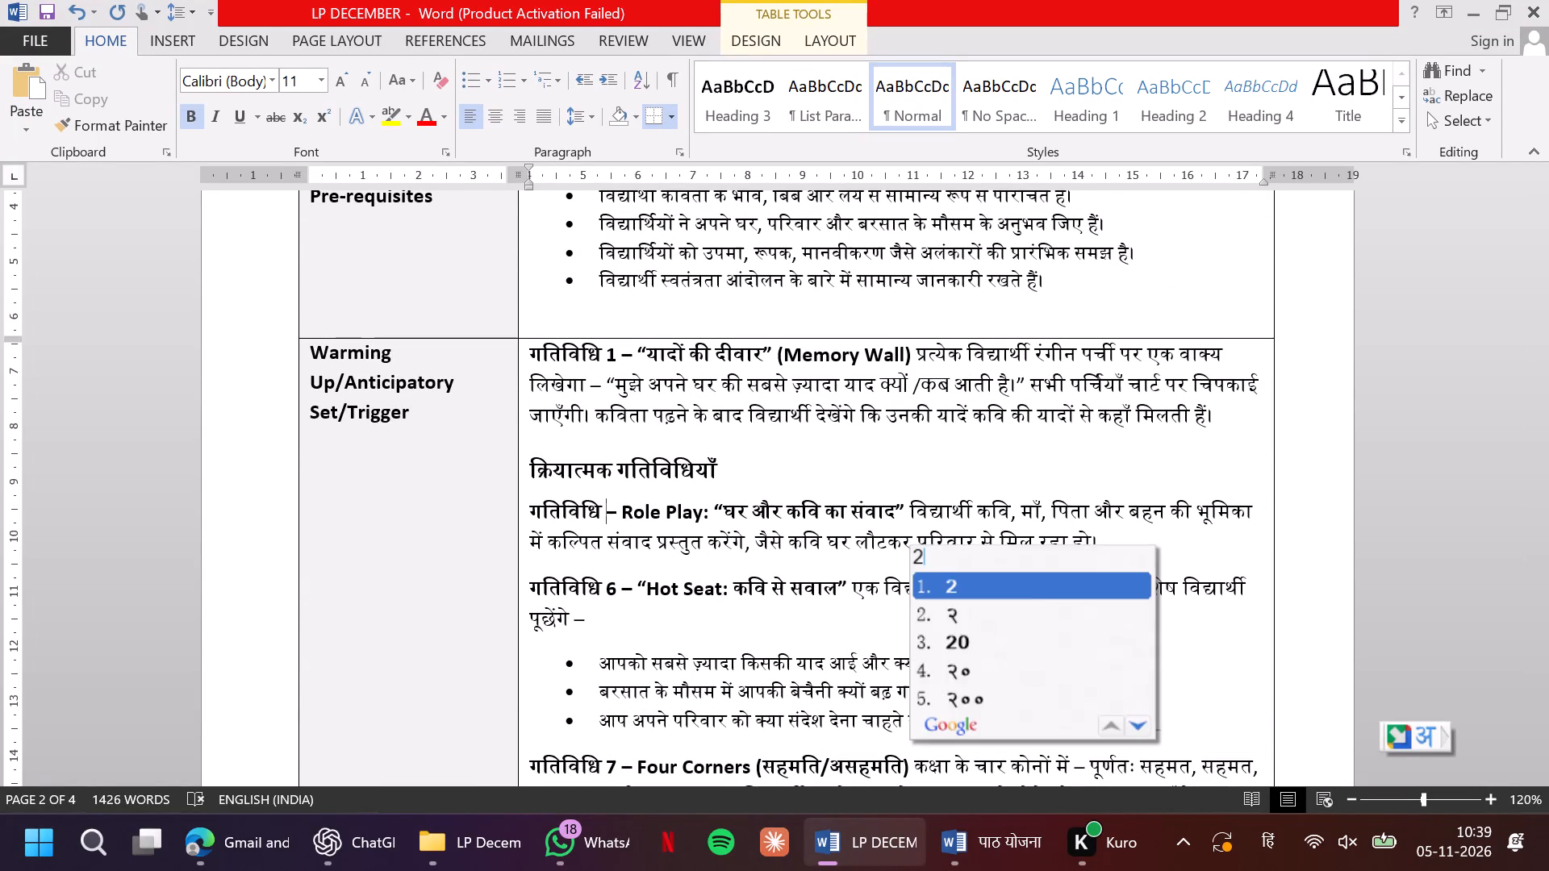
{"action": "key", "text": "space"}
{"action": "key", "text": "BackSpace"}
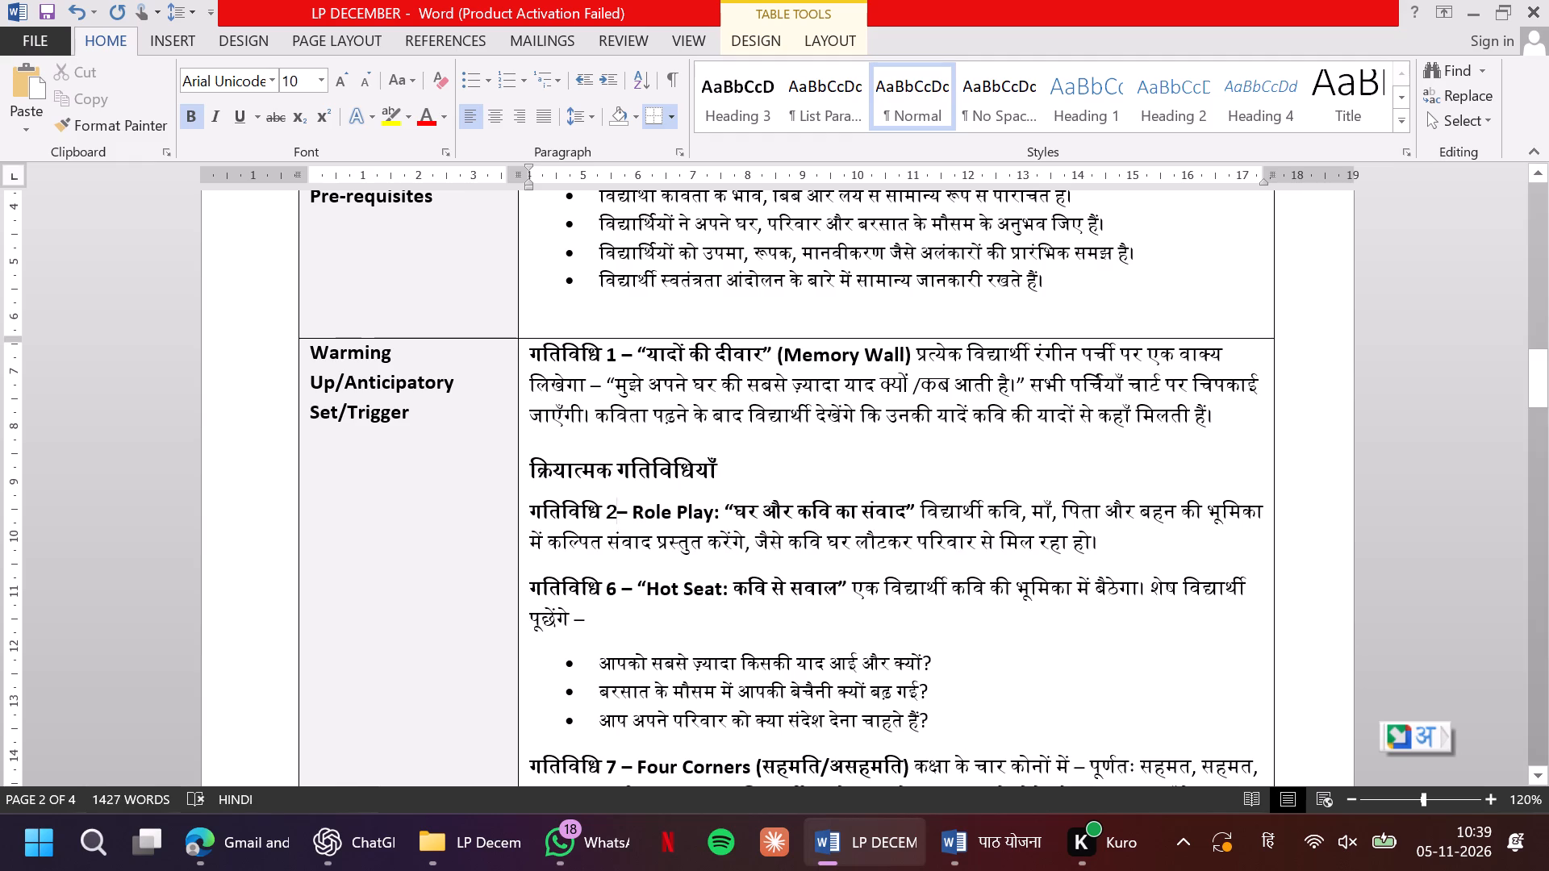
Renumber the Four Corners (सहमति/असहमति) activity as गतिविधि 3.
{"action": "left_click", "coordinate": [613, 774]}
{"action": "key", "text": "BackSpace"}
{"action": "type", "text": "3"}
{"action": "key", "text": "space"}
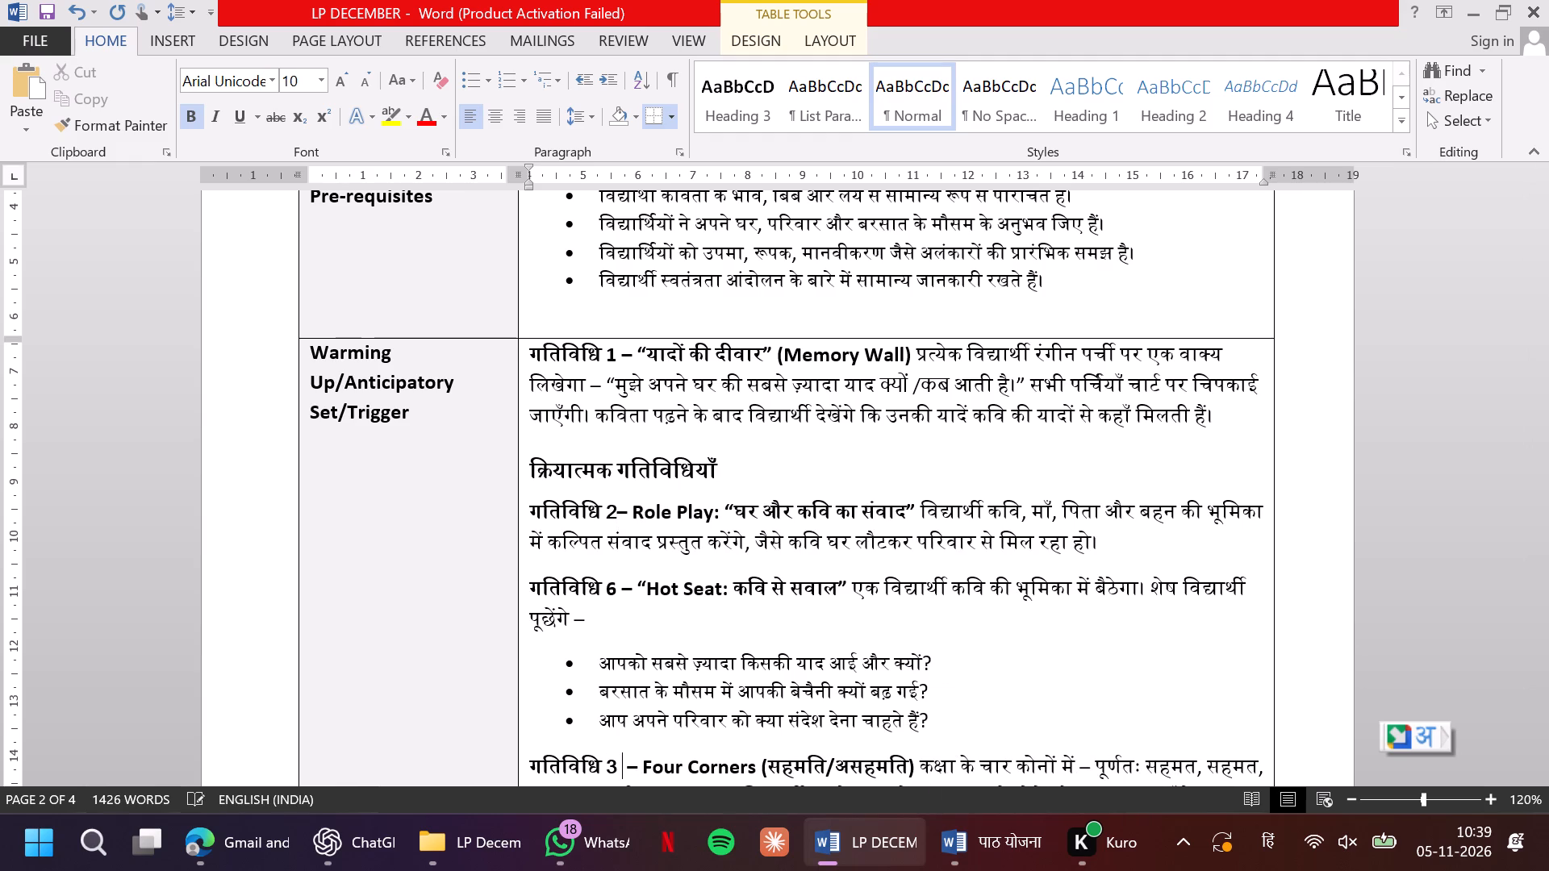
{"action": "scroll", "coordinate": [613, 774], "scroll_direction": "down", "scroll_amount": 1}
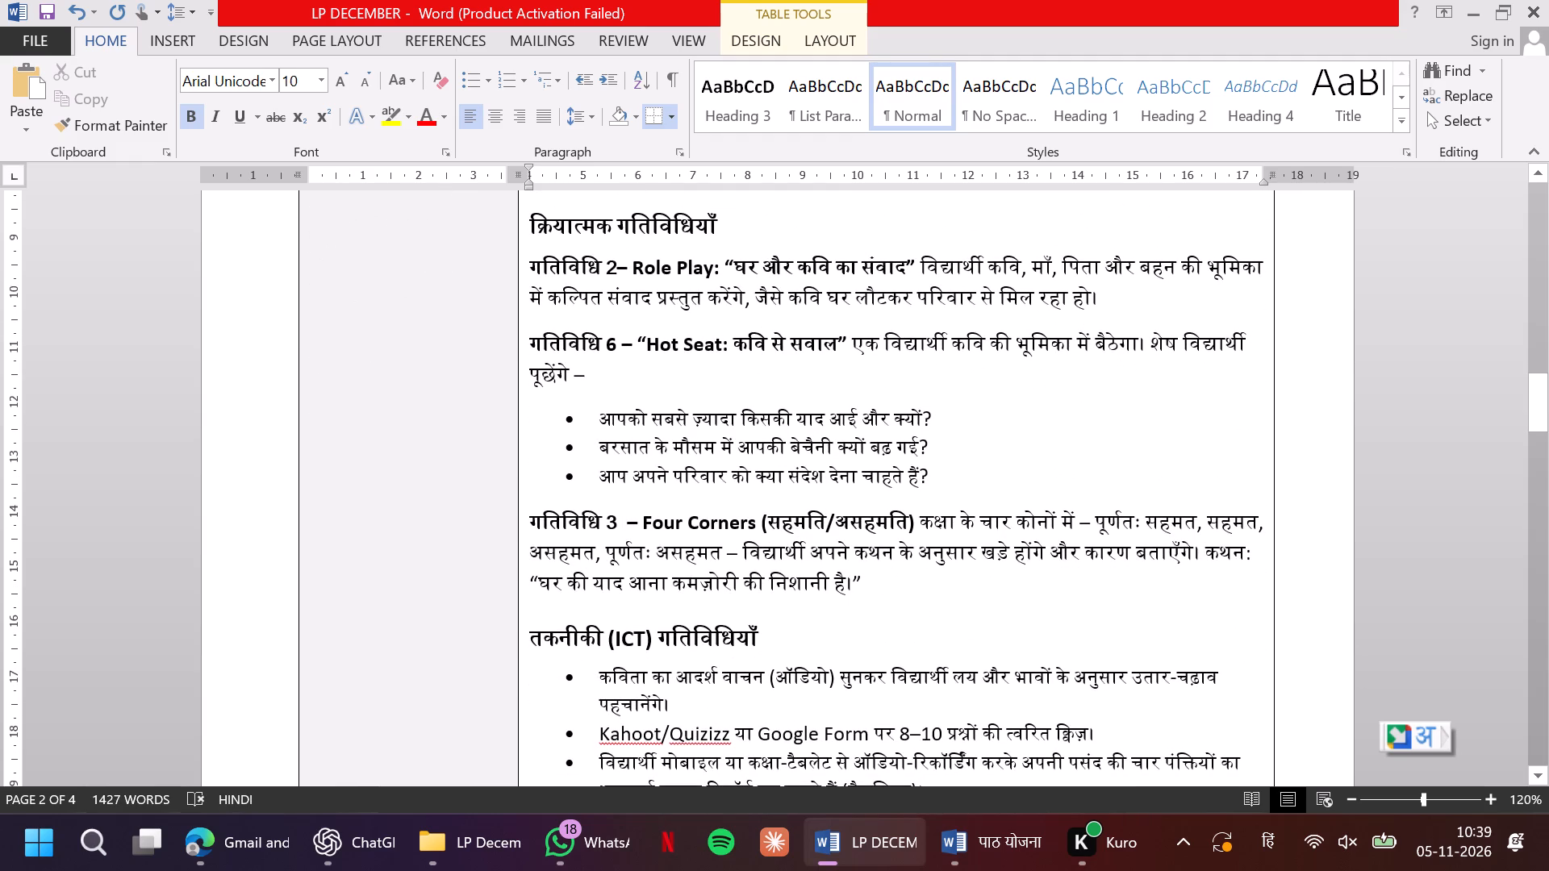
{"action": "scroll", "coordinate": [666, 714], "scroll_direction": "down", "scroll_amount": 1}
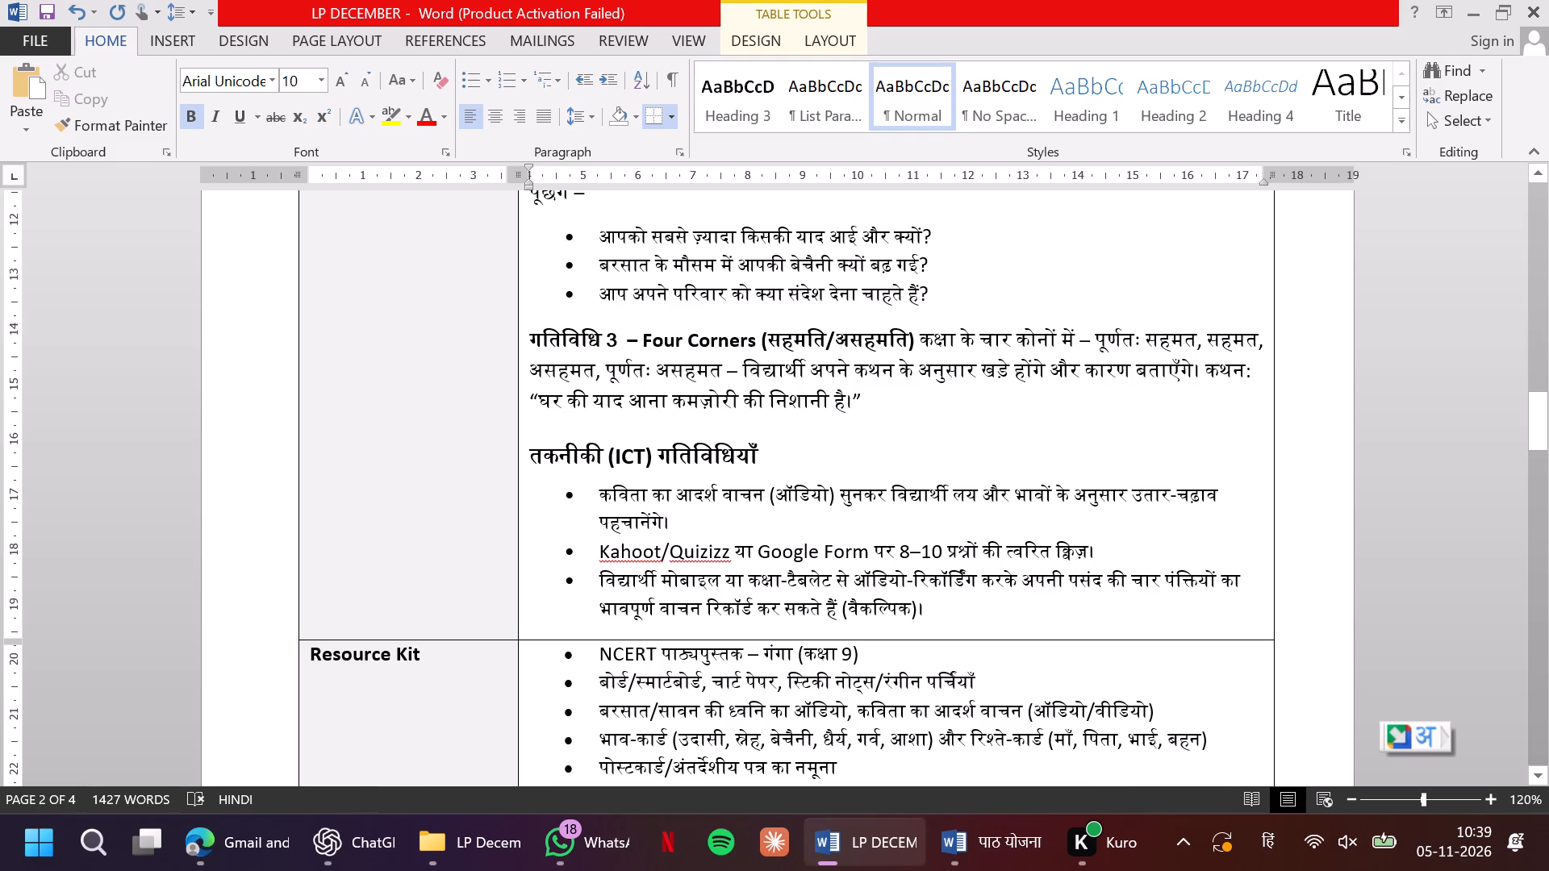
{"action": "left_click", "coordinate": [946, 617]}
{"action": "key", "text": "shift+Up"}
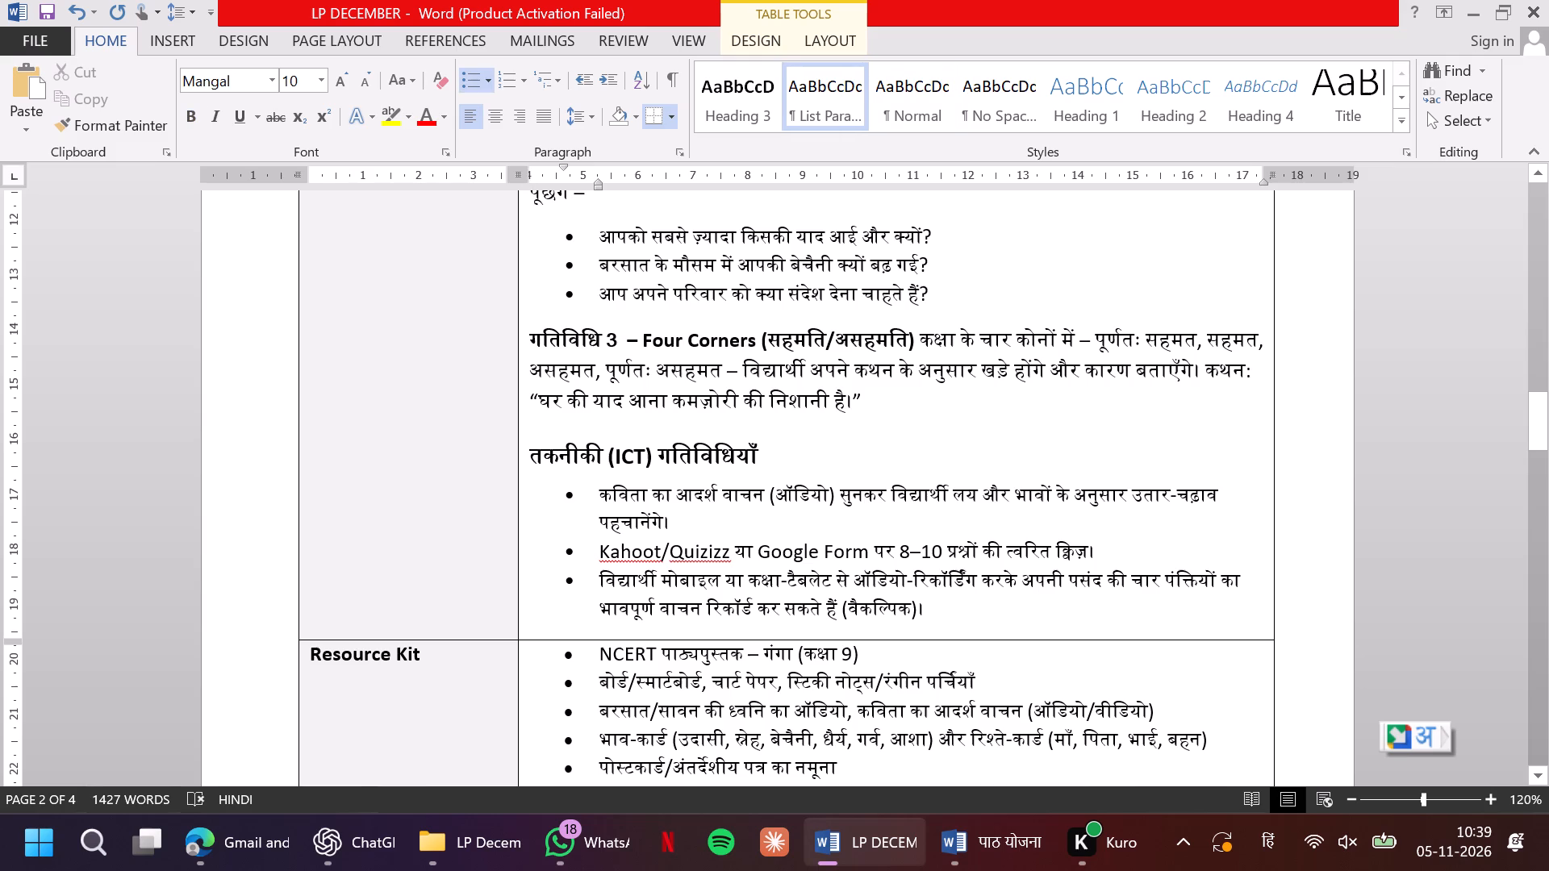
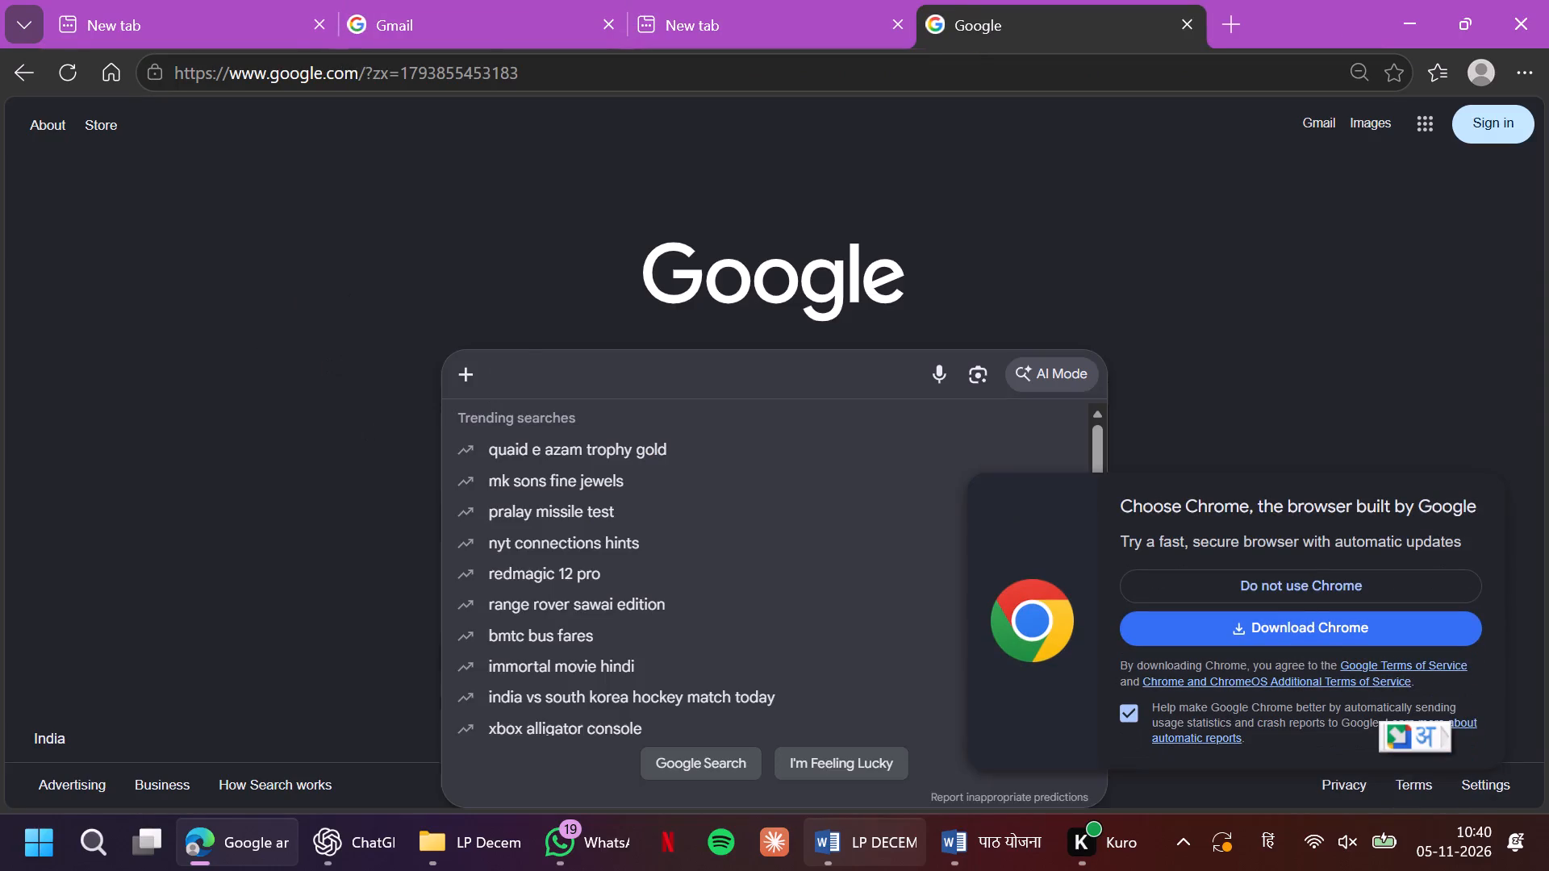
Search the web for "google form".
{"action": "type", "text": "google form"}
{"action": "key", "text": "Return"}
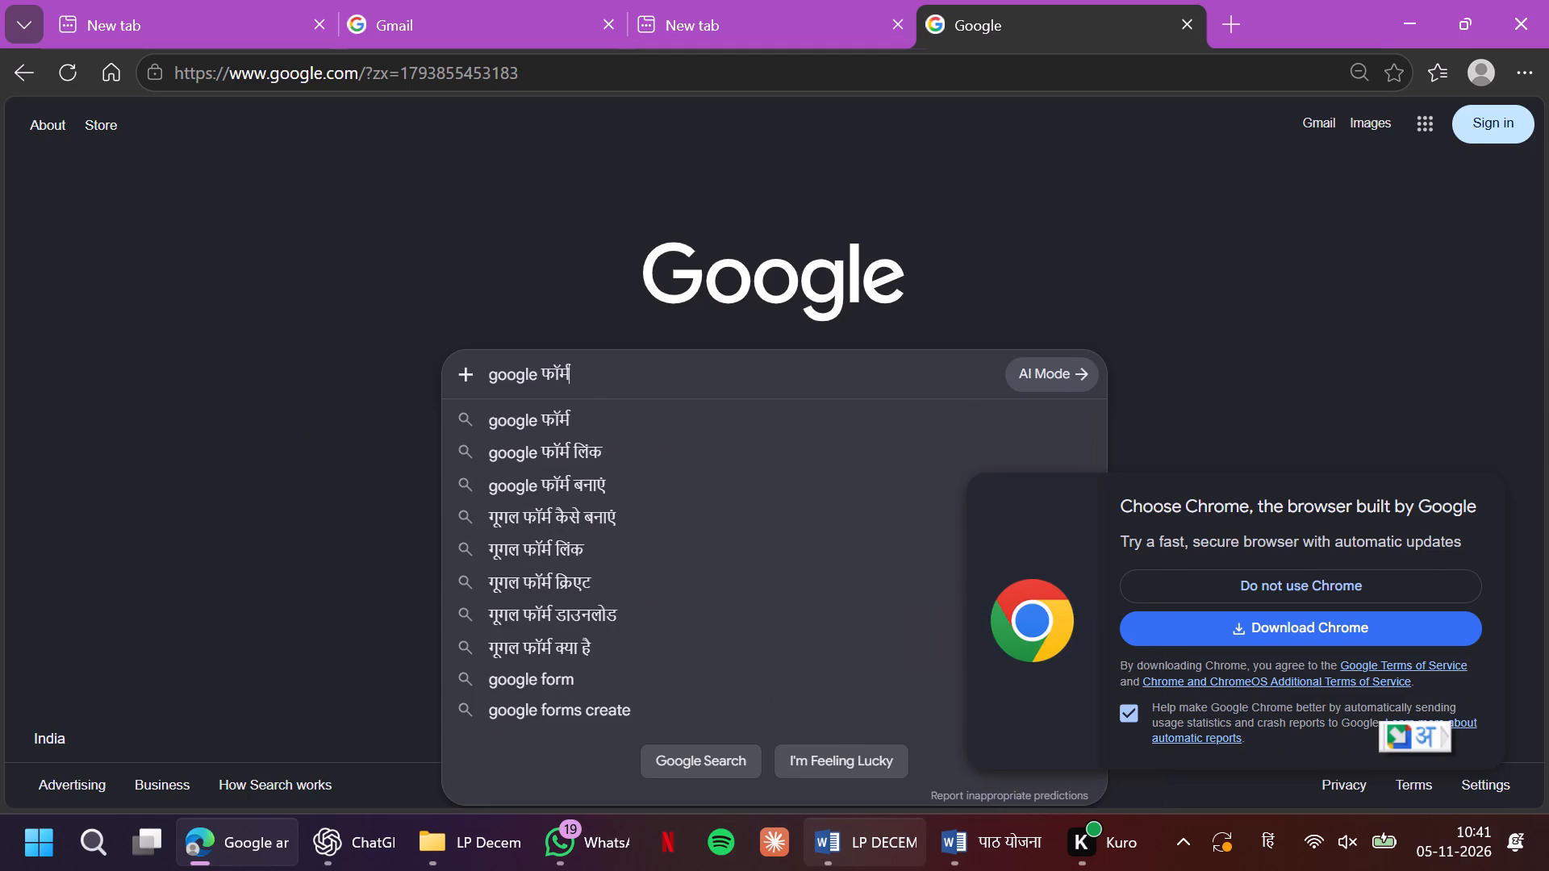
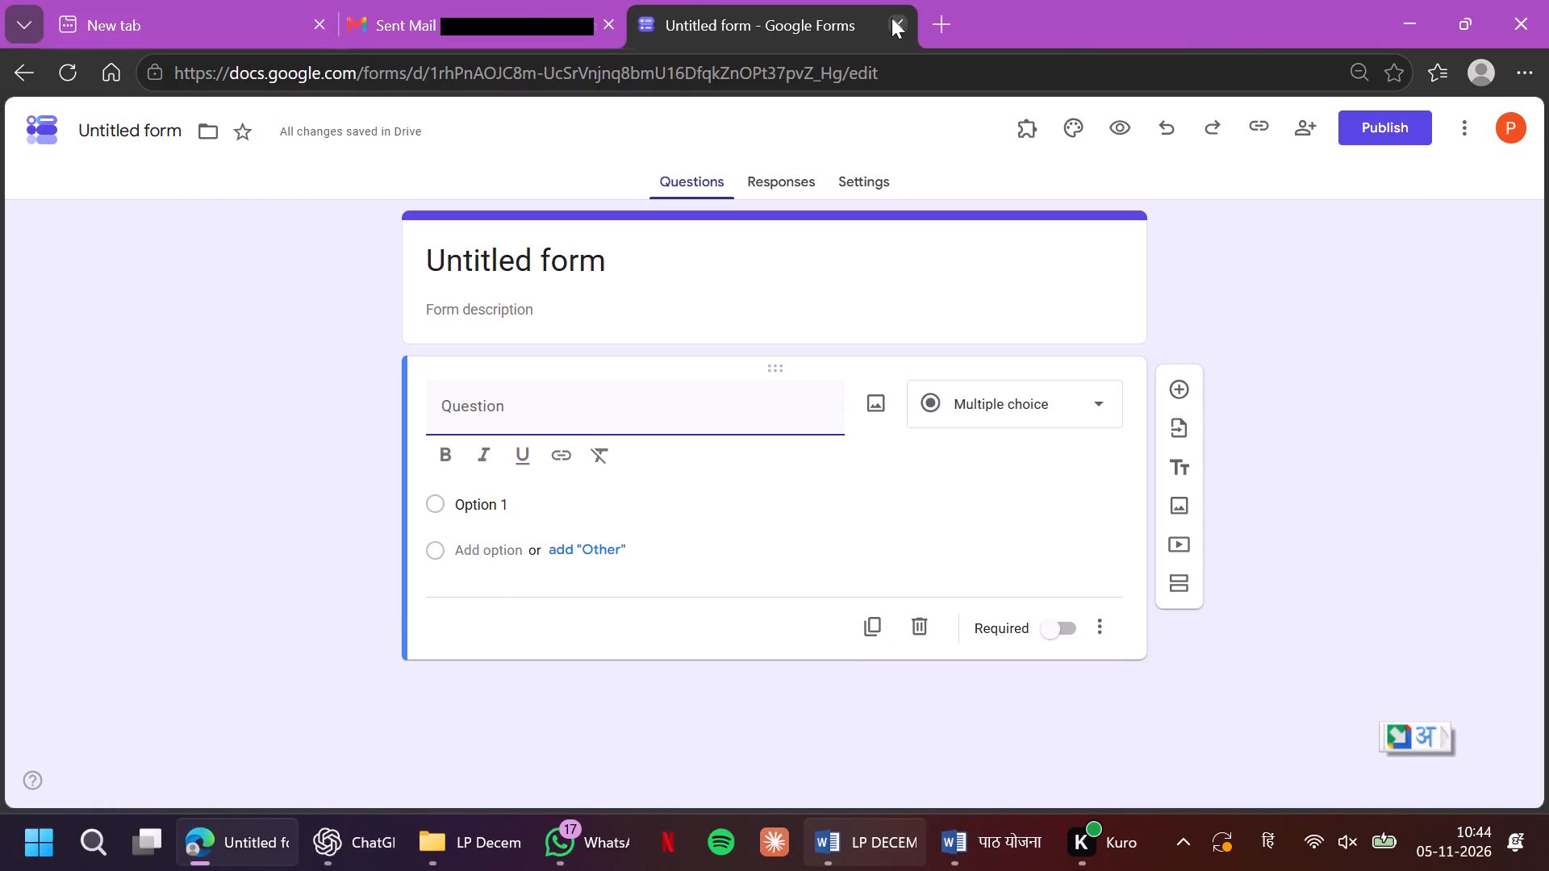
Close the spare blank tab and search the web for "घर कि याद पाठ 12" in a new tab.
{"action": "left_click", "coordinate": [323, 27]}
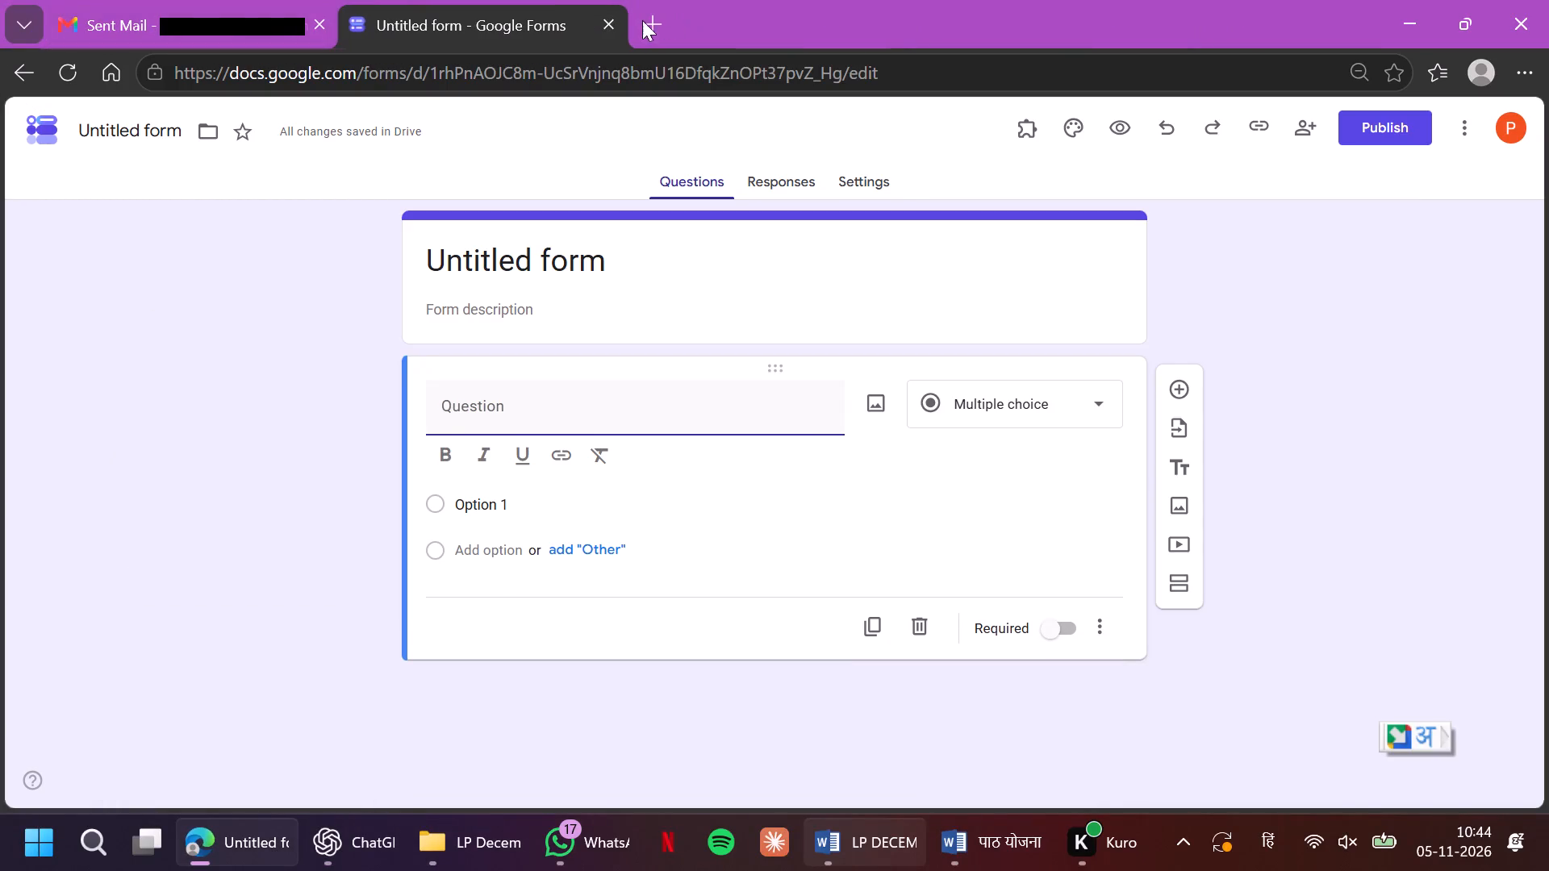
{"action": "left_click", "coordinate": [665, 23]}
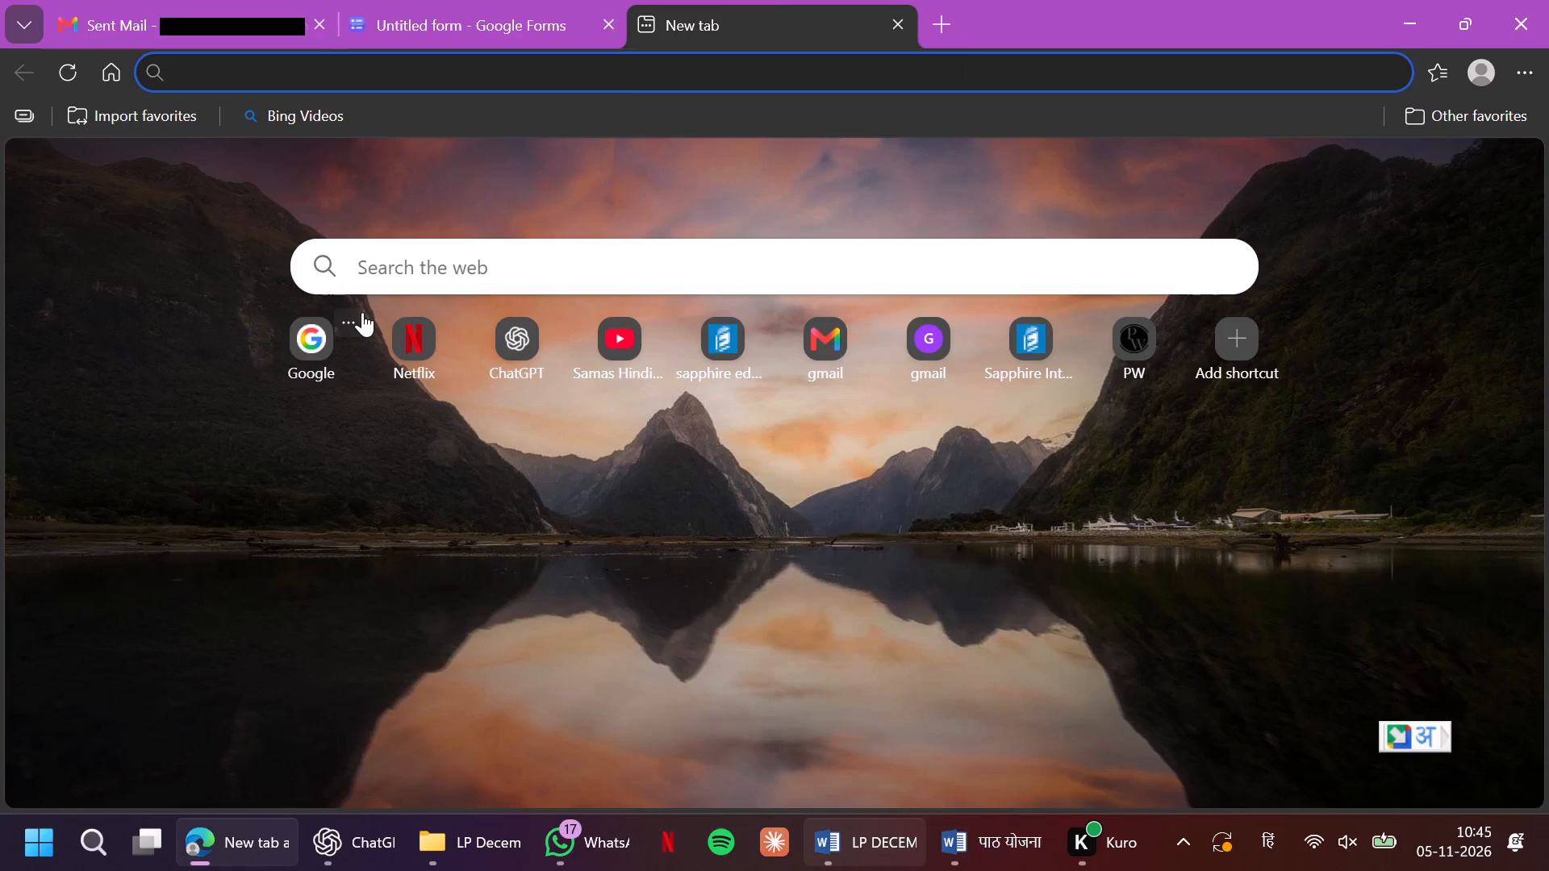
{"action": "type", "text": "ghar ki yaad"}
{"action": "key", "text": "space"}
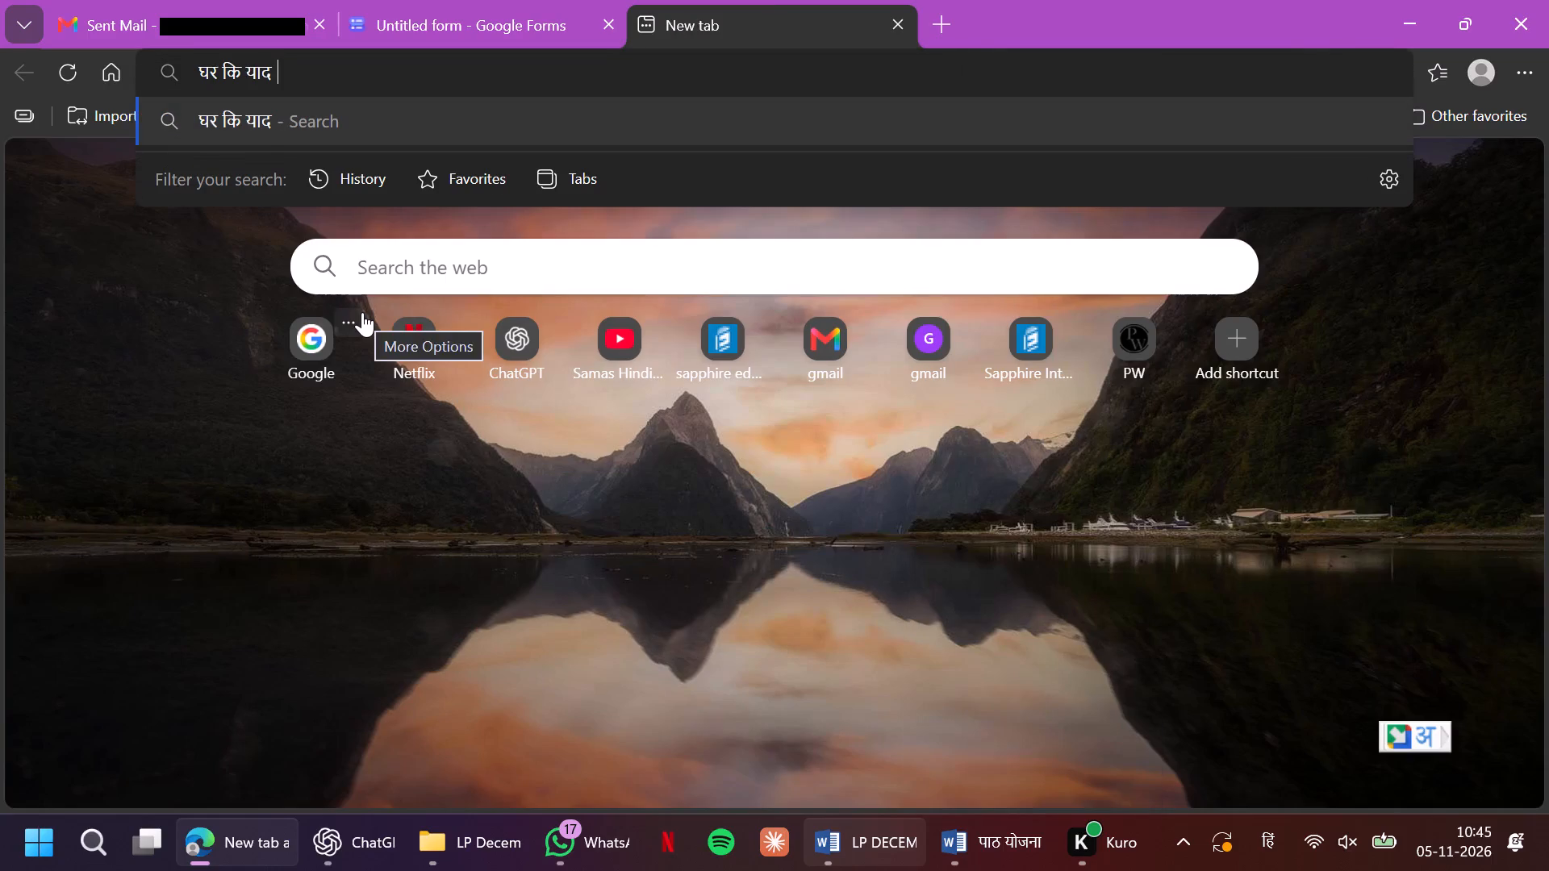
{"action": "key", "text": "space"}
{"action": "type", "text": "paath 12"}
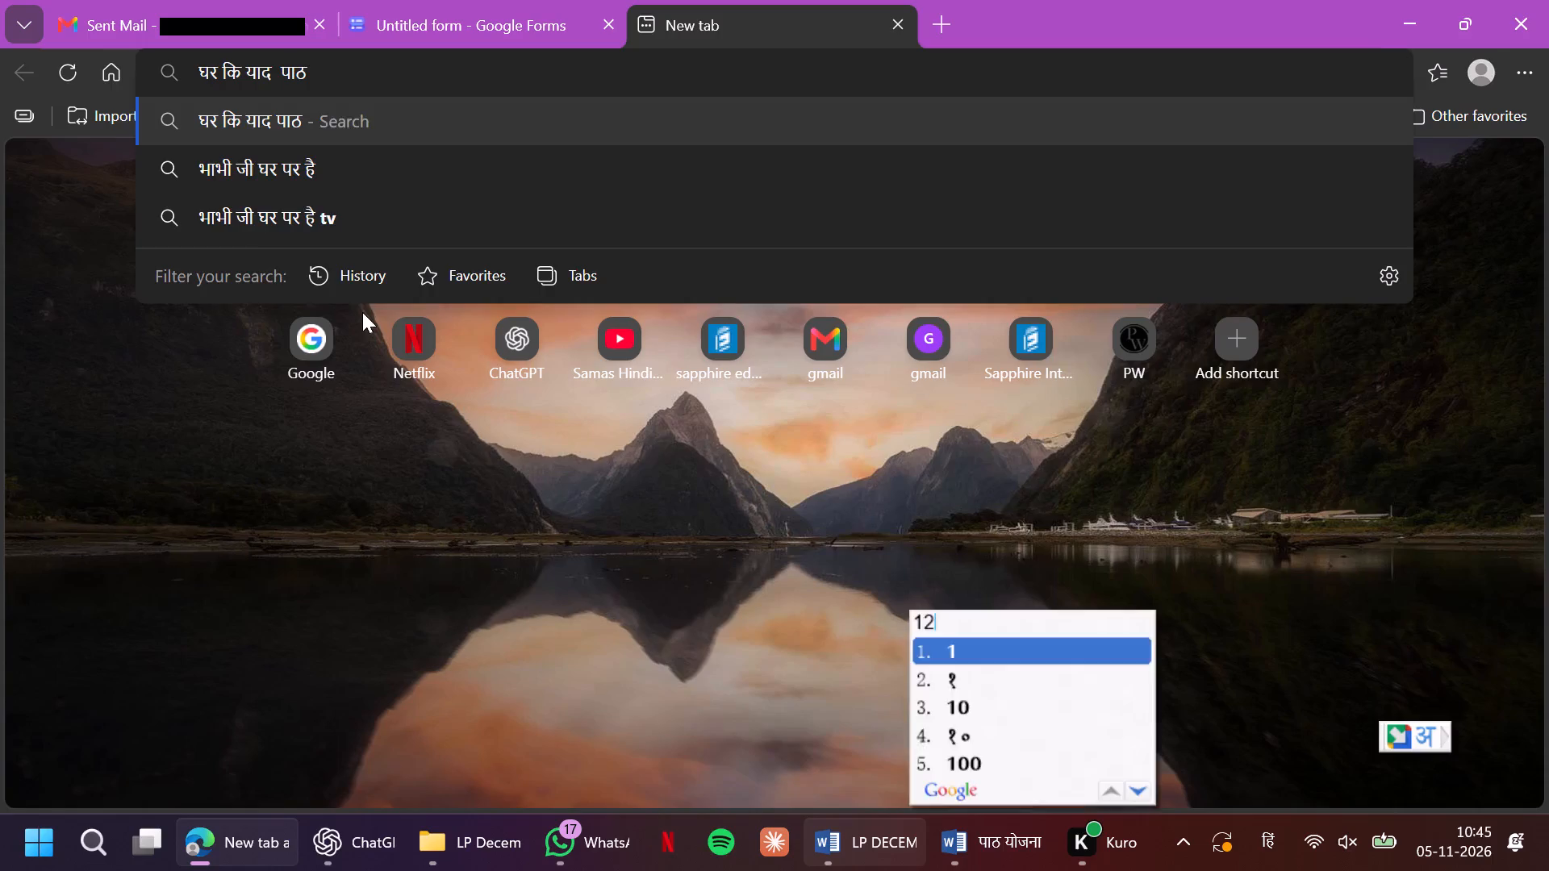
{"action": "key", "text": "Return"}
{"action": "key", "text": "Return"}
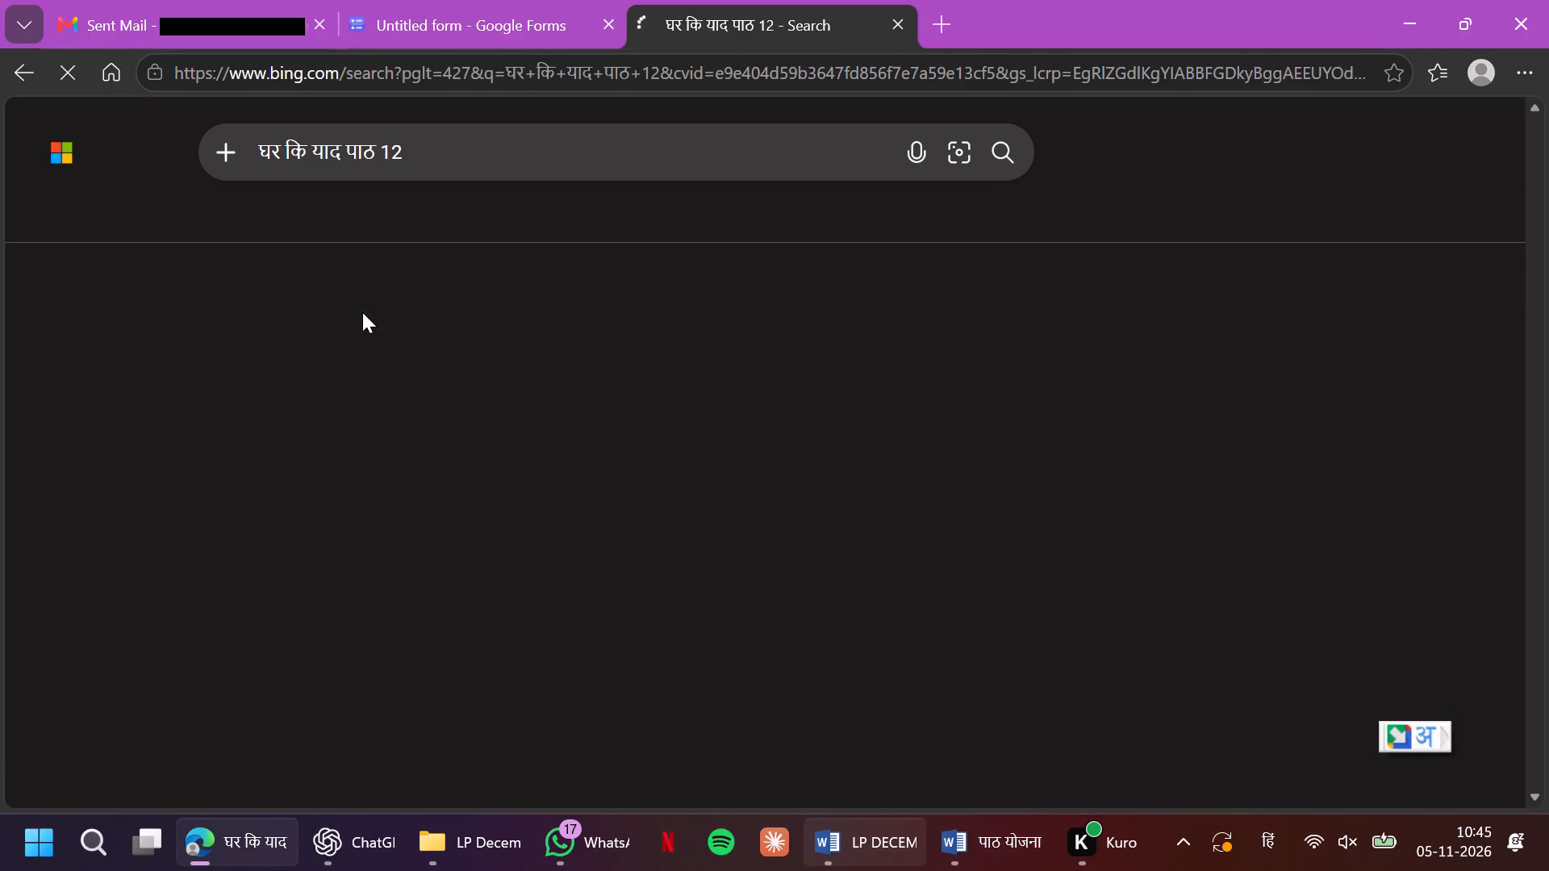
Open the Learn CBSE search result "Class 9 Hindi Ganga Chapter 12 Question Answer घर की याद".
{"action": "scroll", "coordinate": [294, 582], "scroll_direction": "down", "scroll_amount": 1}
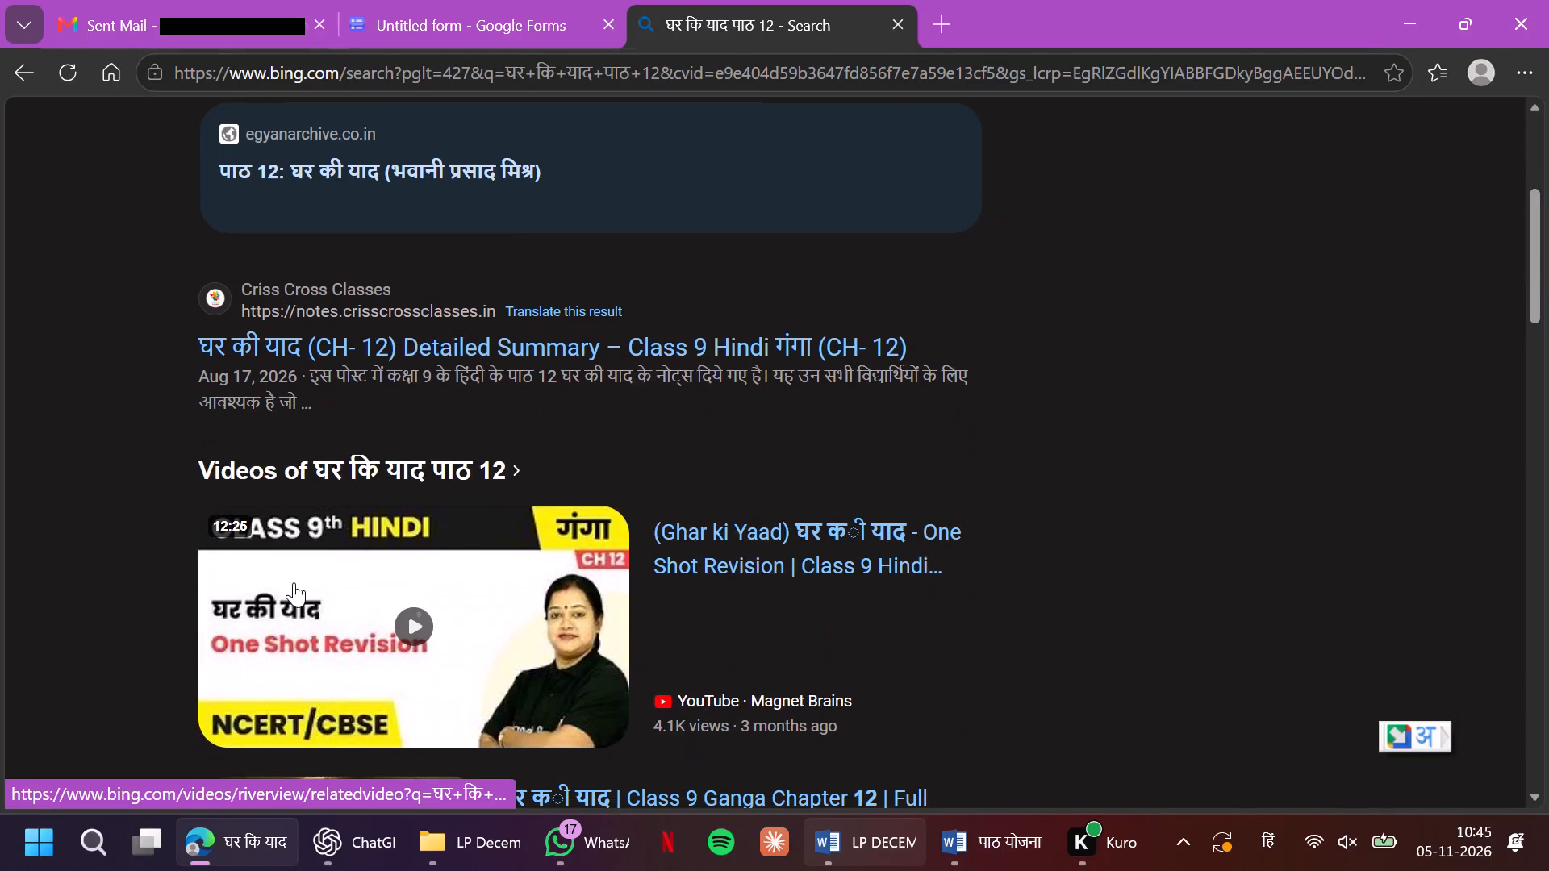
{"action": "scroll", "coordinate": [294, 582], "scroll_direction": "down", "scroll_amount": 1}
{"action": "scroll", "coordinate": [432, 448], "scroll_direction": "down", "scroll_amount": 2}
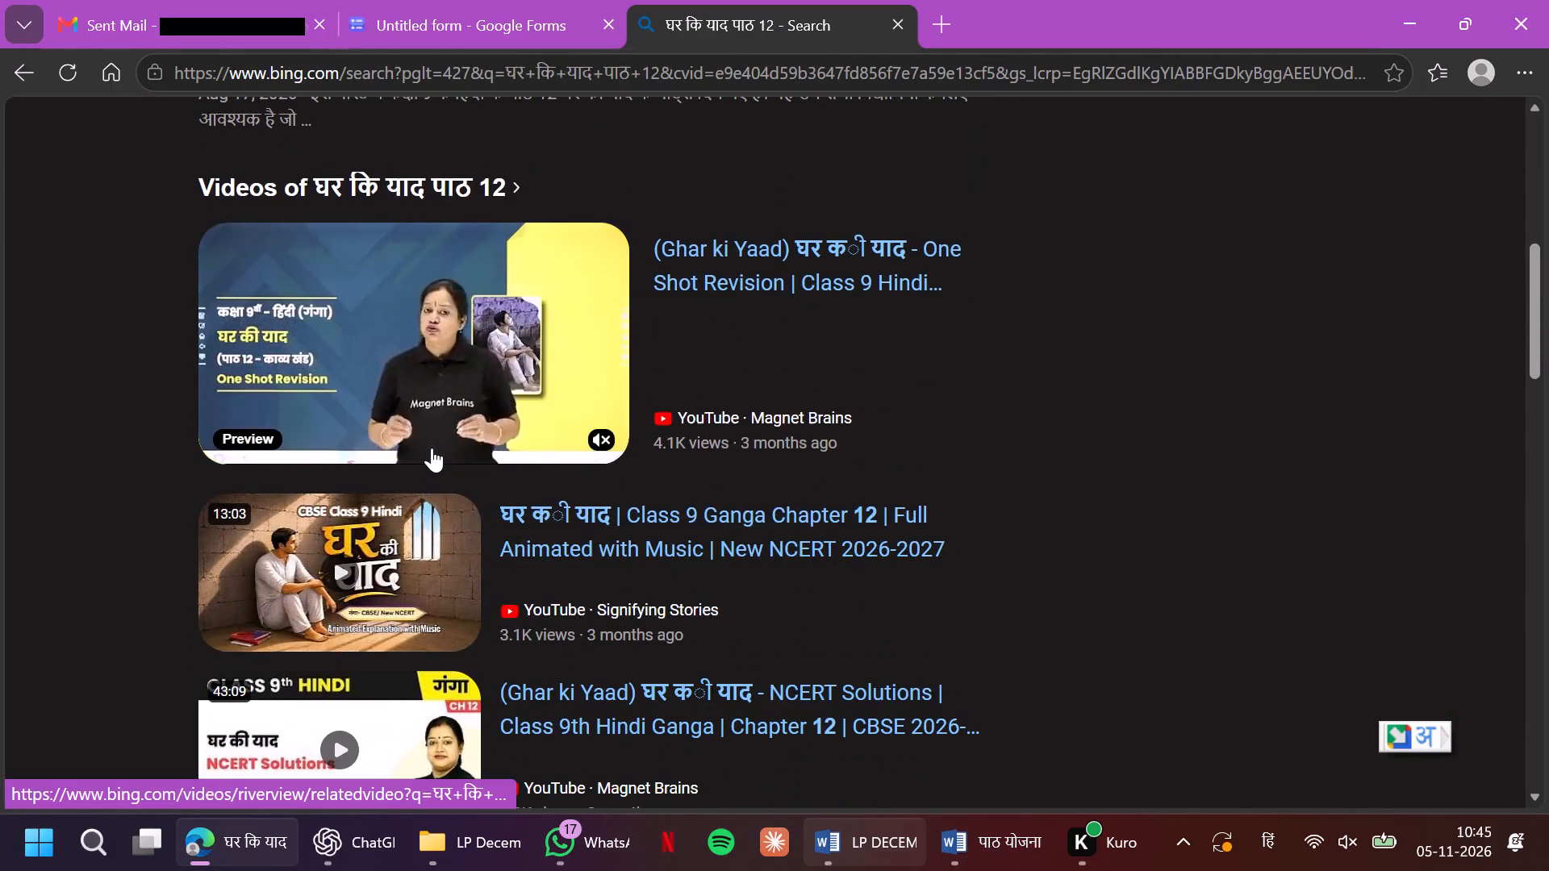
{"action": "scroll", "coordinate": [432, 448], "scroll_direction": "down", "scroll_amount": 3}
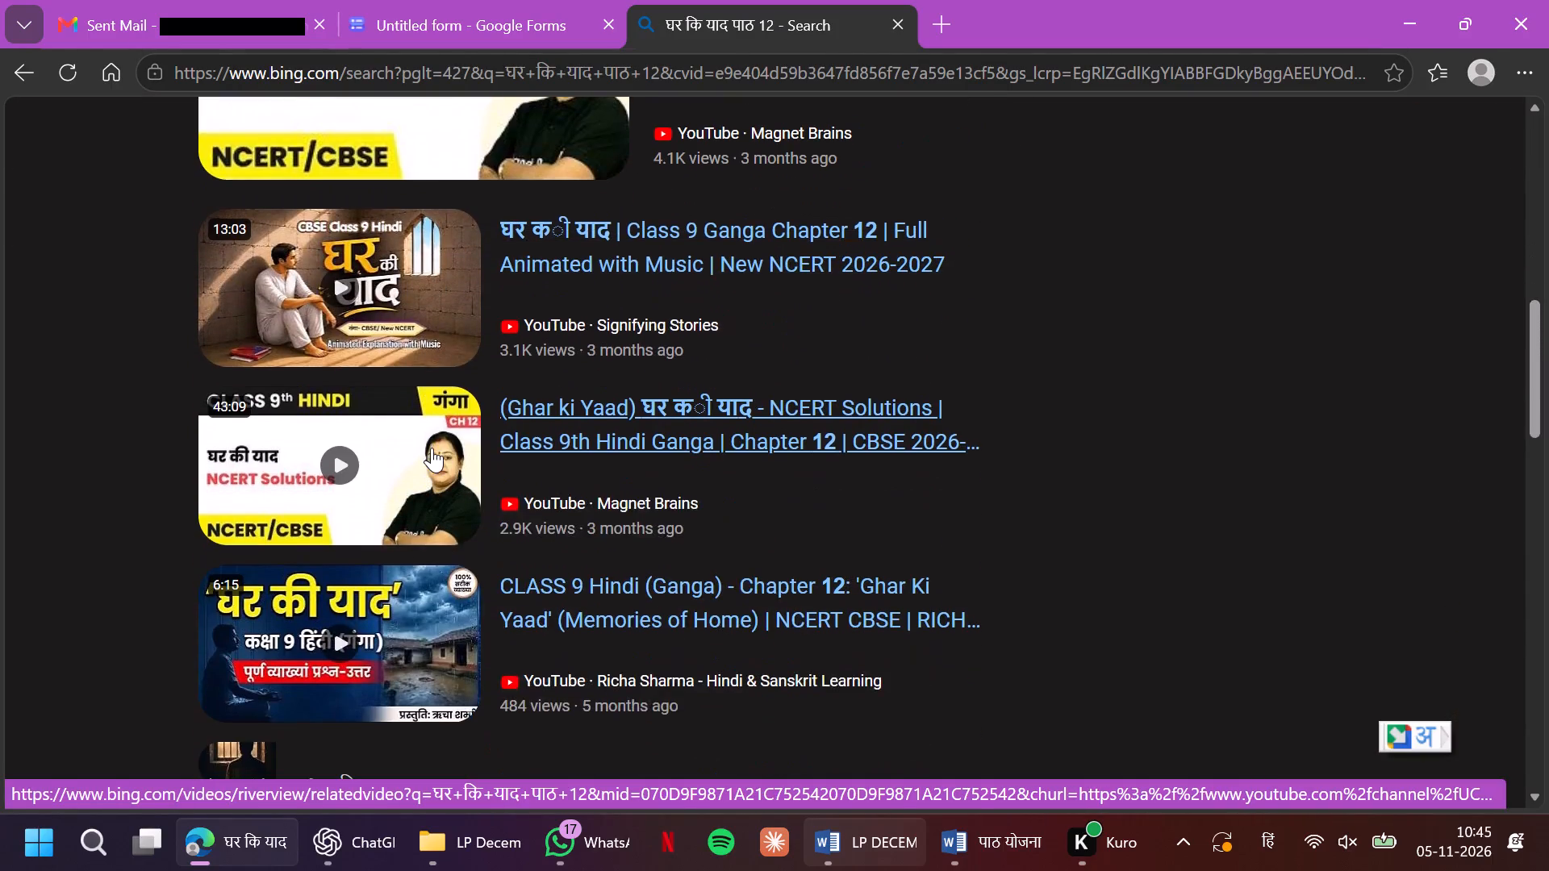
{"action": "scroll", "coordinate": [432, 448], "scroll_direction": "down", "scroll_amount": 3}
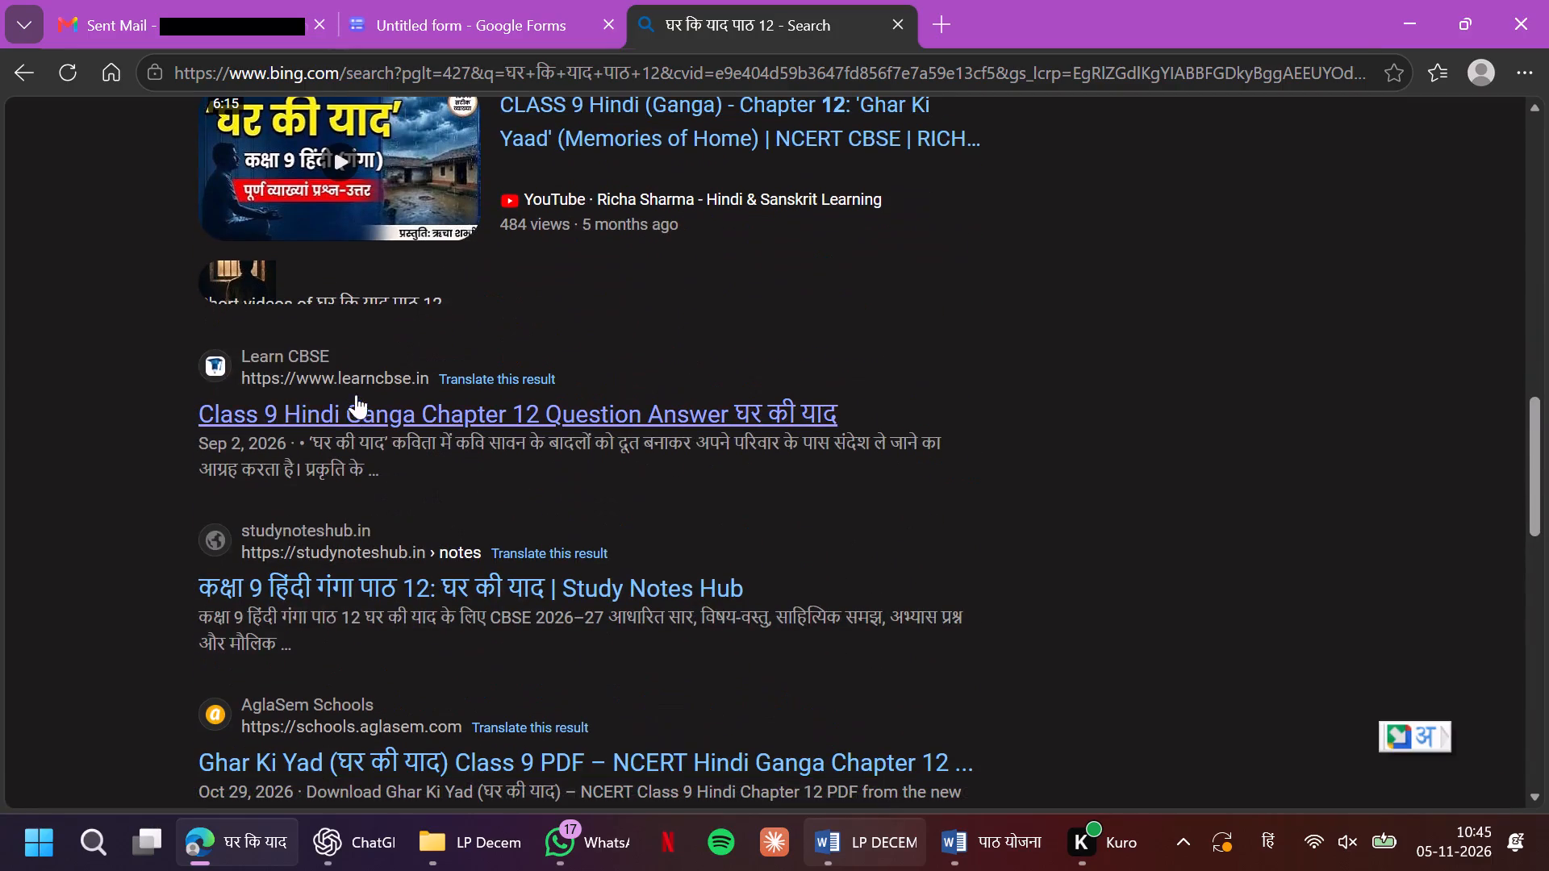
{"action": "left_click", "coordinate": [349, 431]}
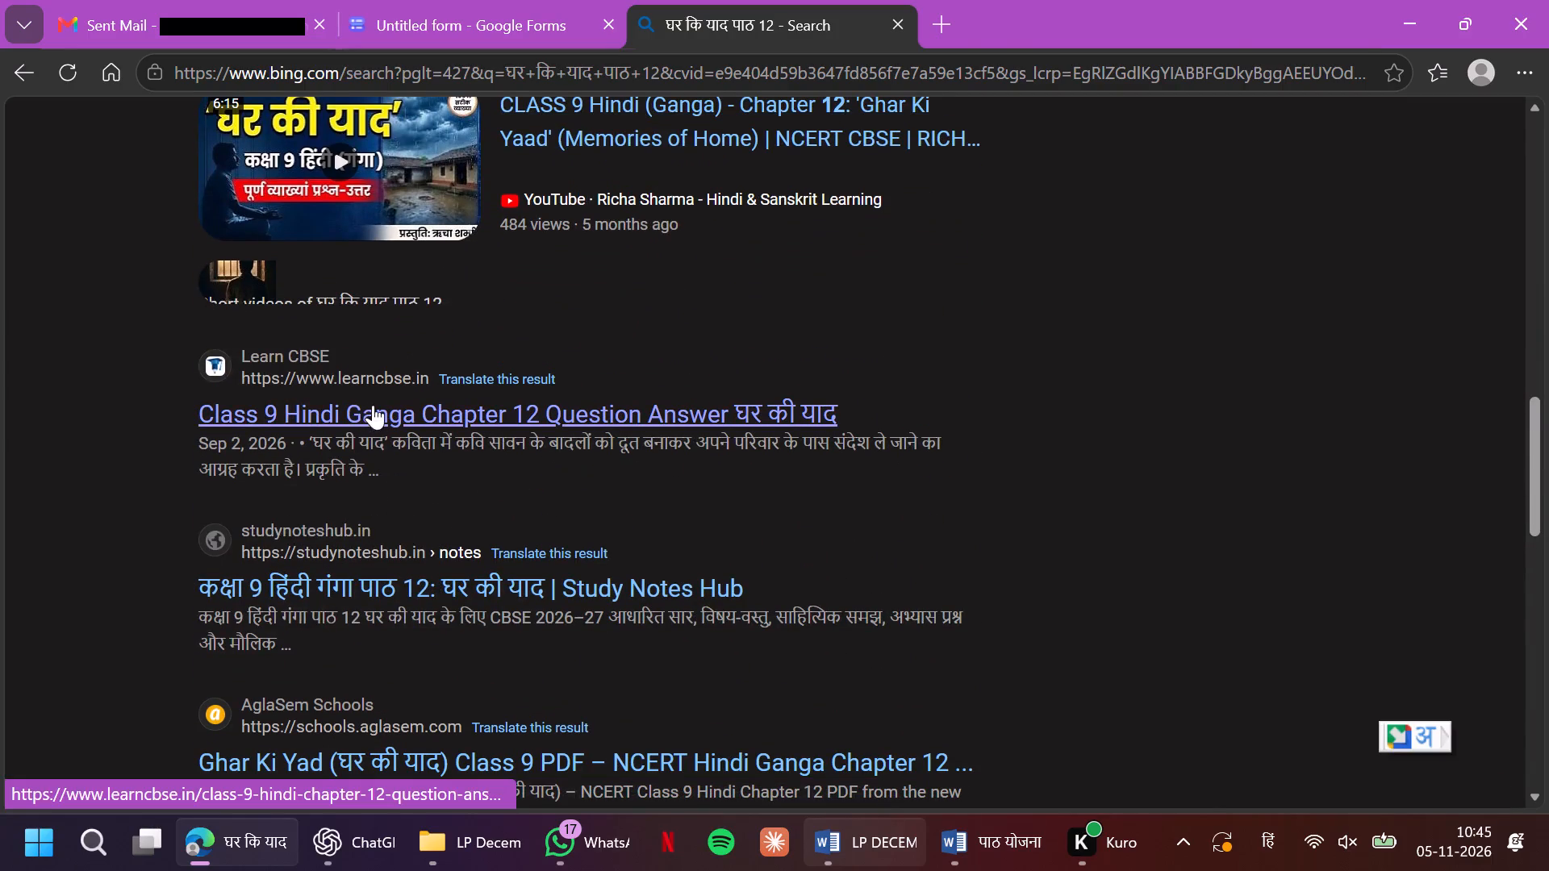
{"action": "left_click", "coordinate": [373, 405]}
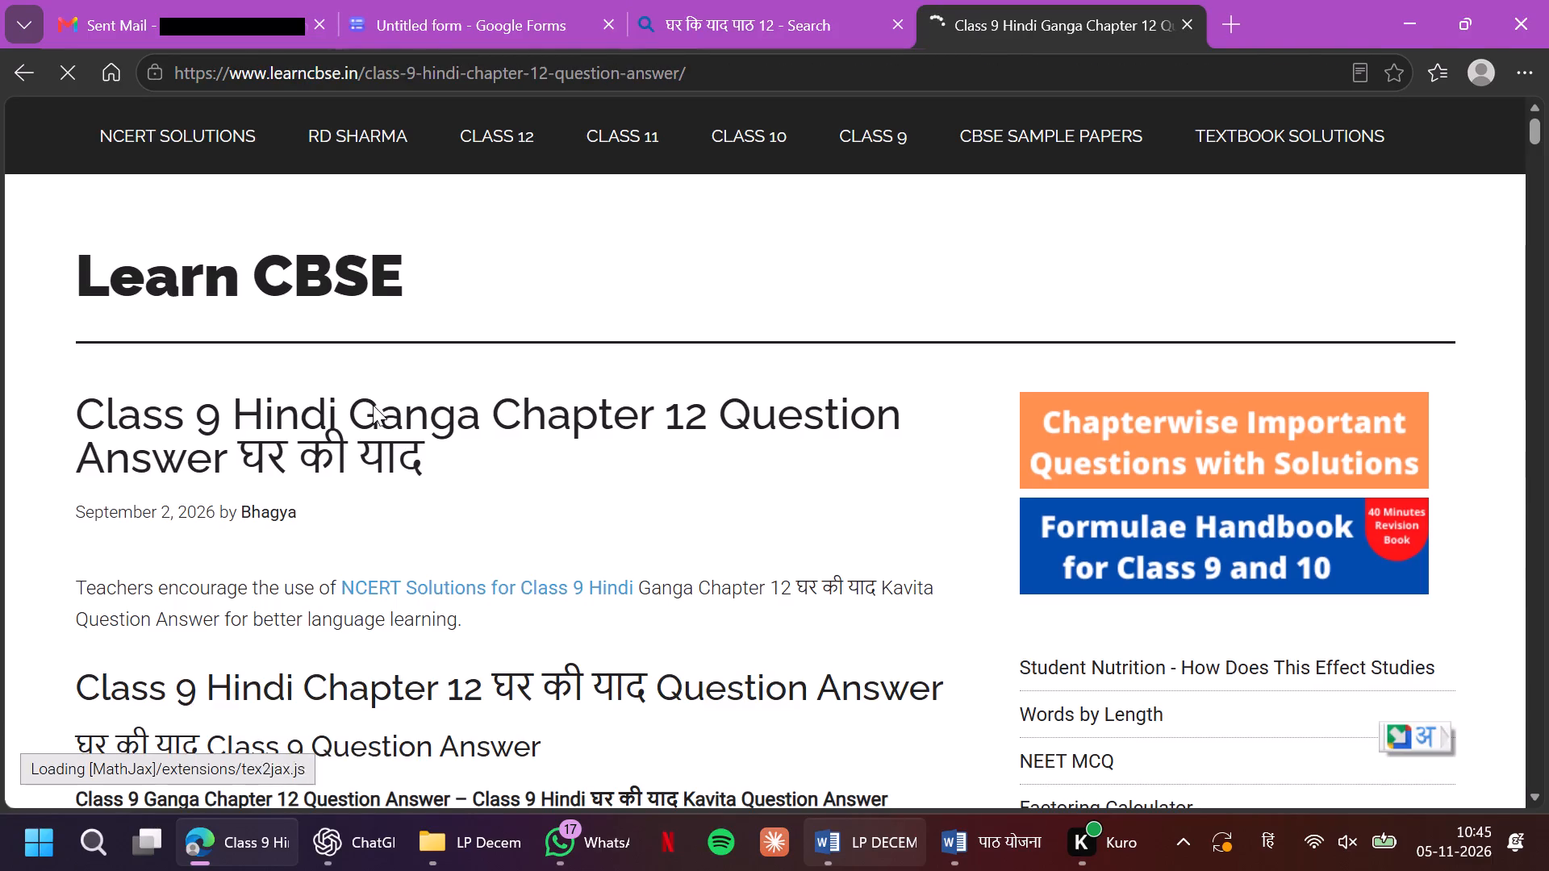
{"action": "scroll", "coordinate": [373, 405], "scroll_direction": "down", "scroll_amount": 5}
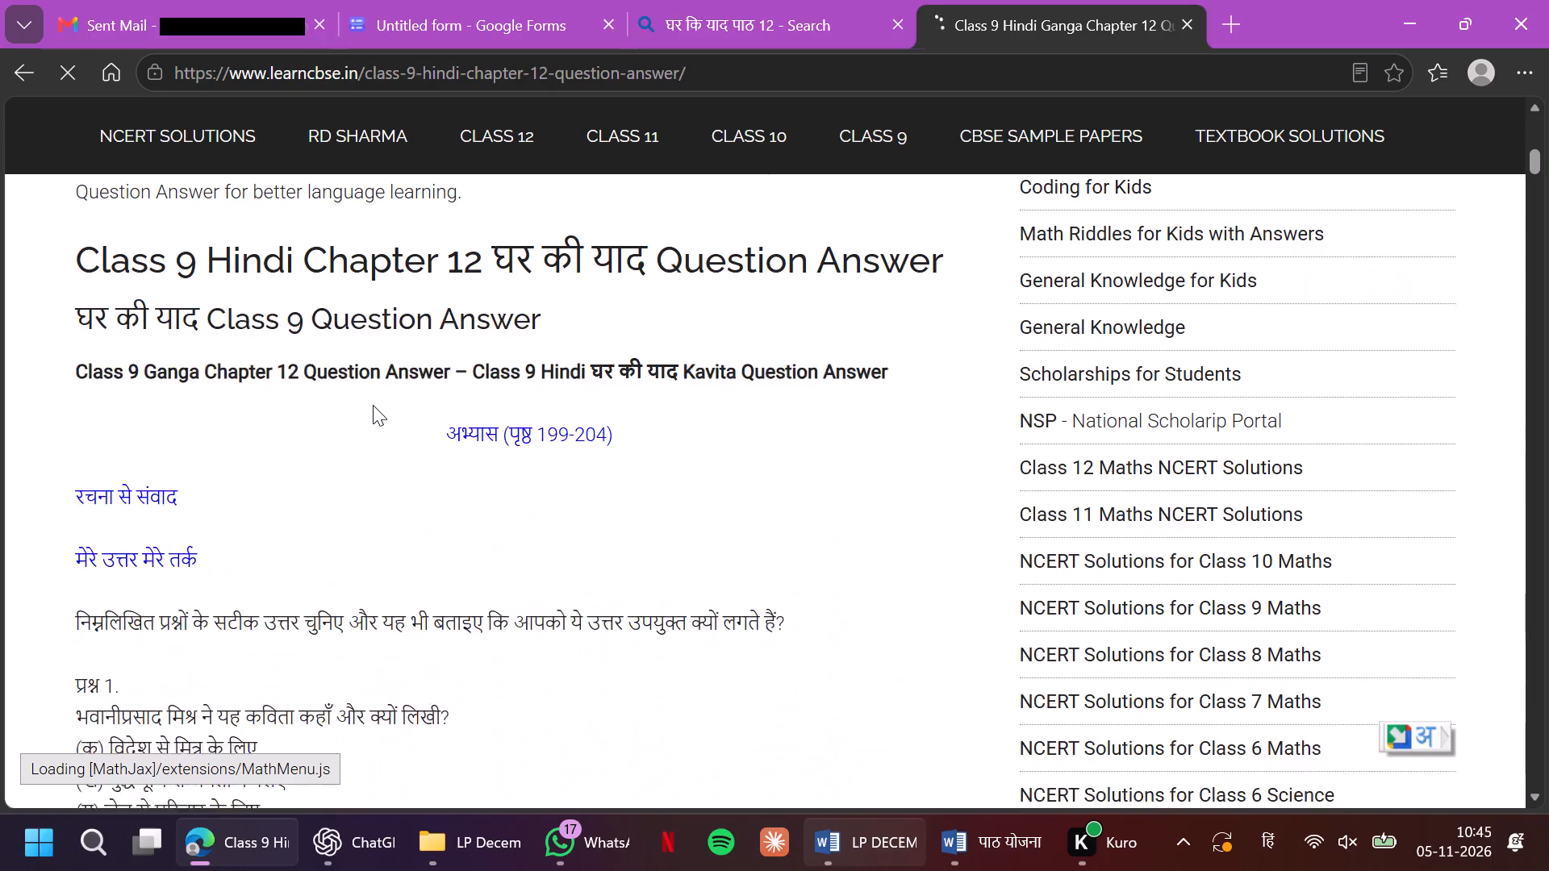
{"action": "scroll", "coordinate": [373, 405], "scroll_direction": "down", "scroll_amount": 5}
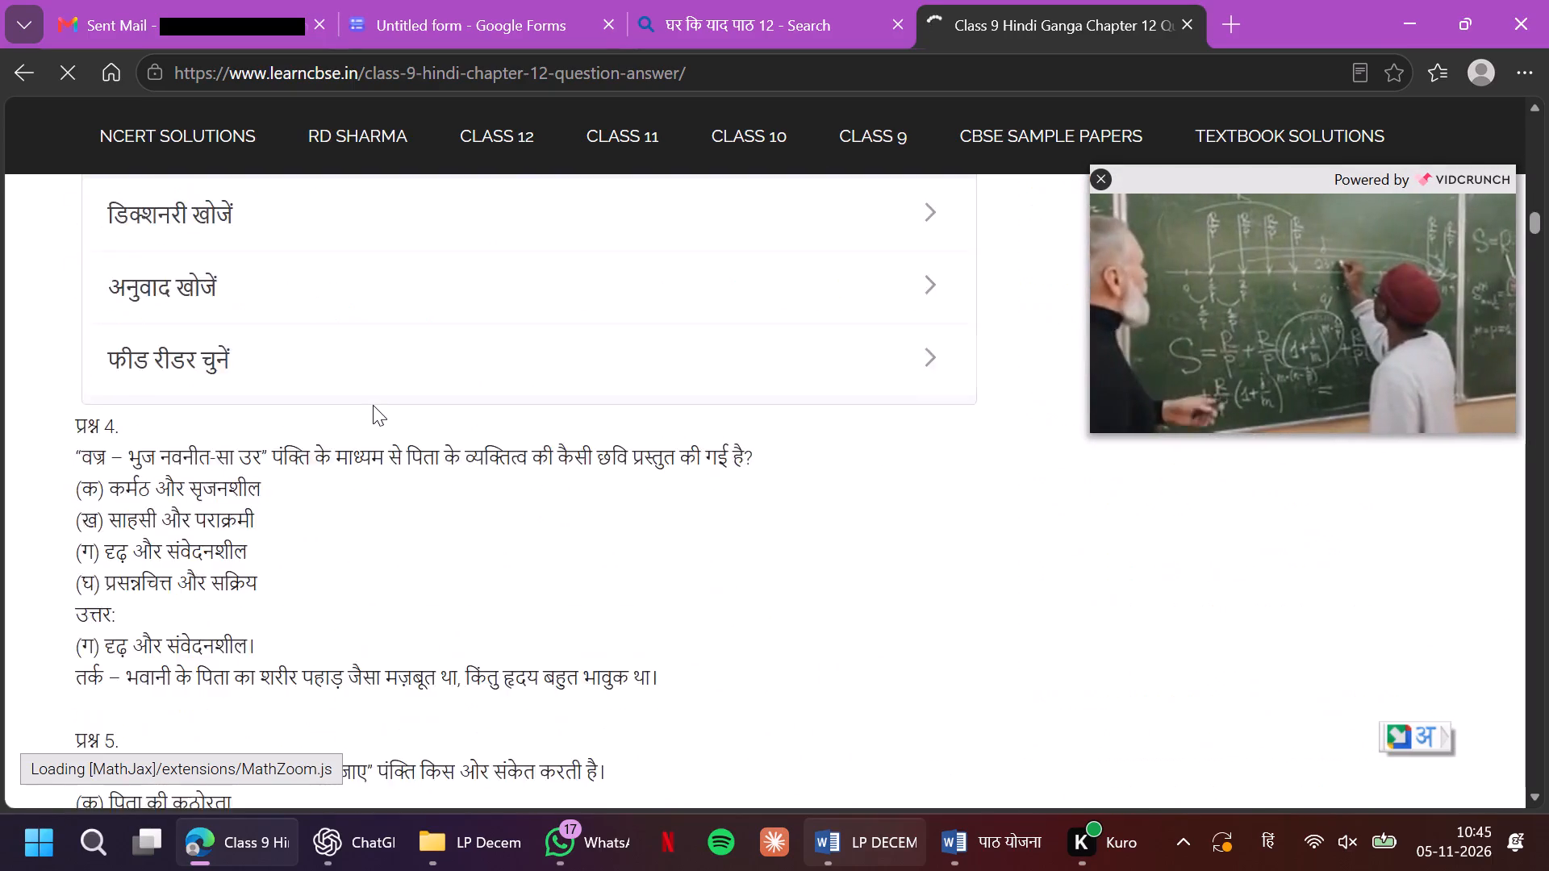
{"action": "scroll", "coordinate": [373, 405], "scroll_direction": "down", "scroll_amount": 5}
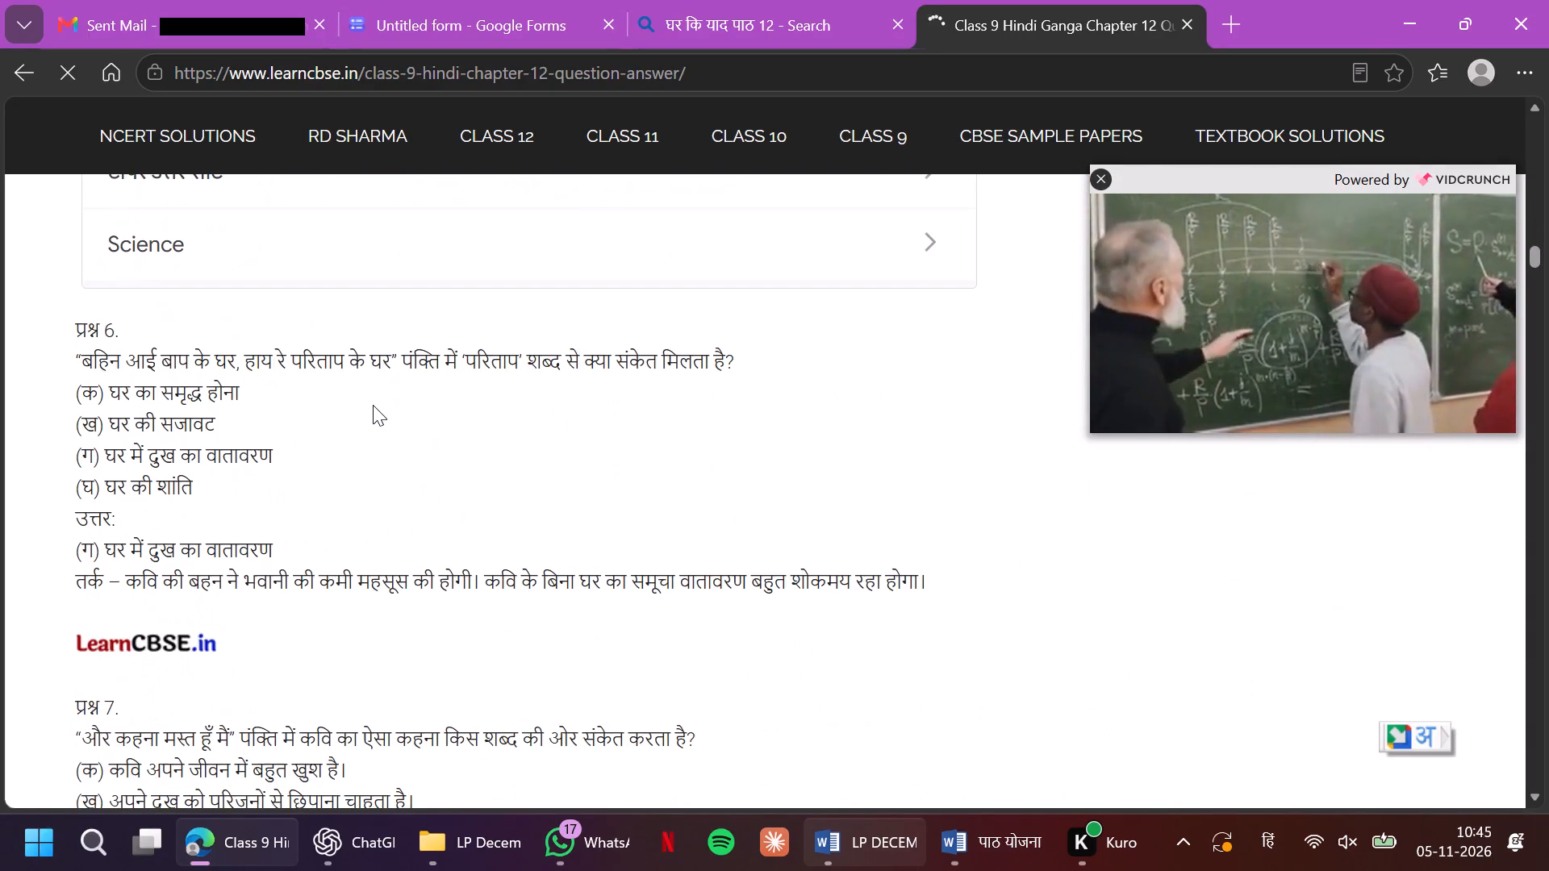
{"action": "scroll", "coordinate": [373, 405], "scroll_direction": "down", "scroll_amount": 9}
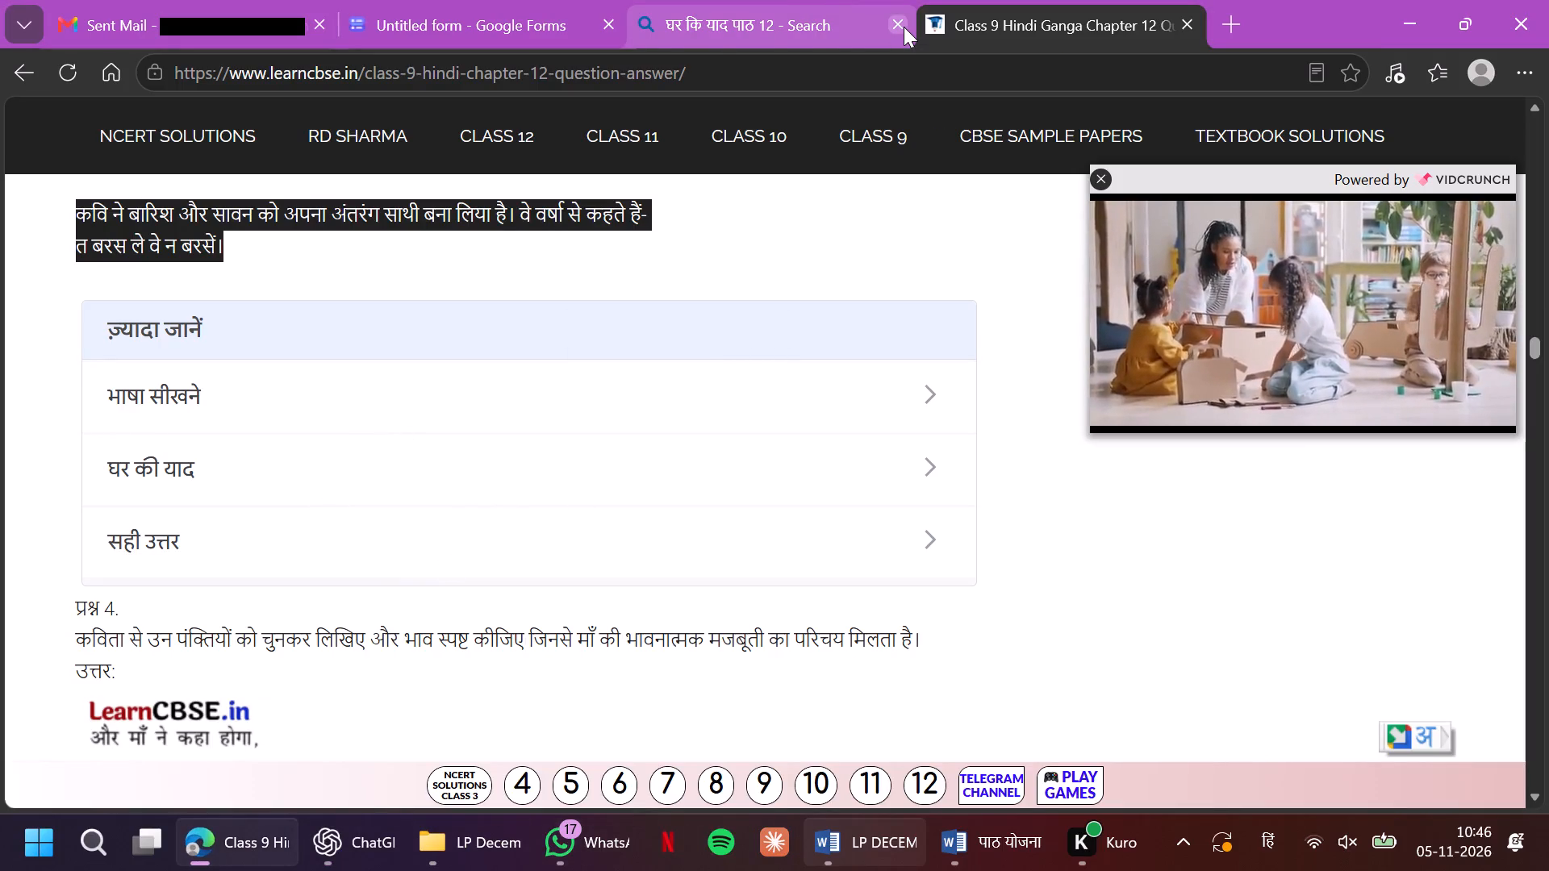
{"action": "left_click", "coordinate": [896, 23]}
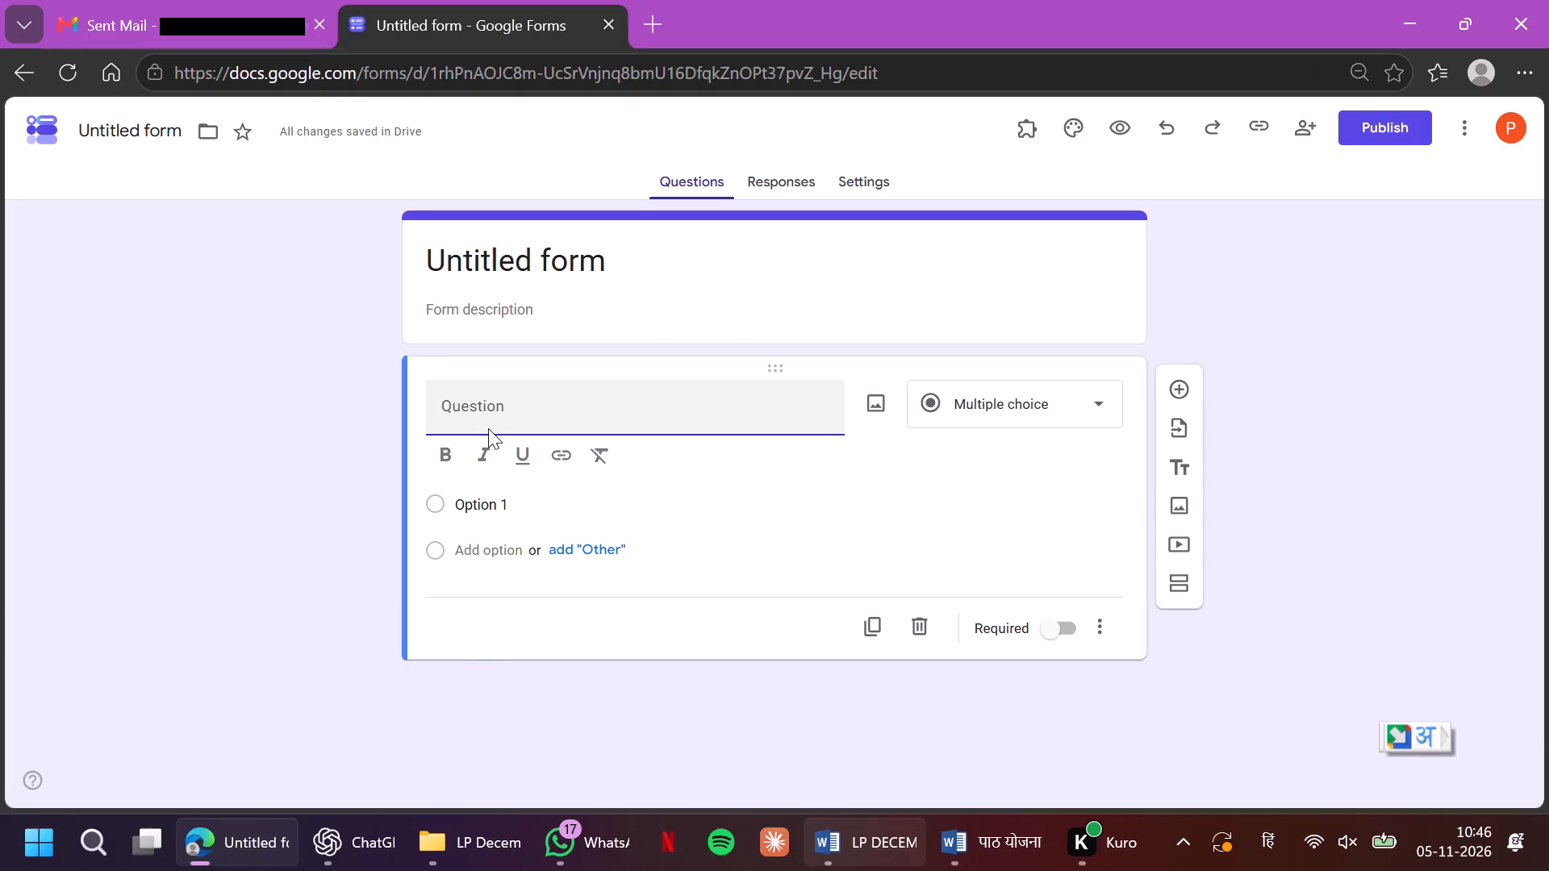
{"action": "key", "text": "ctrl+v"}
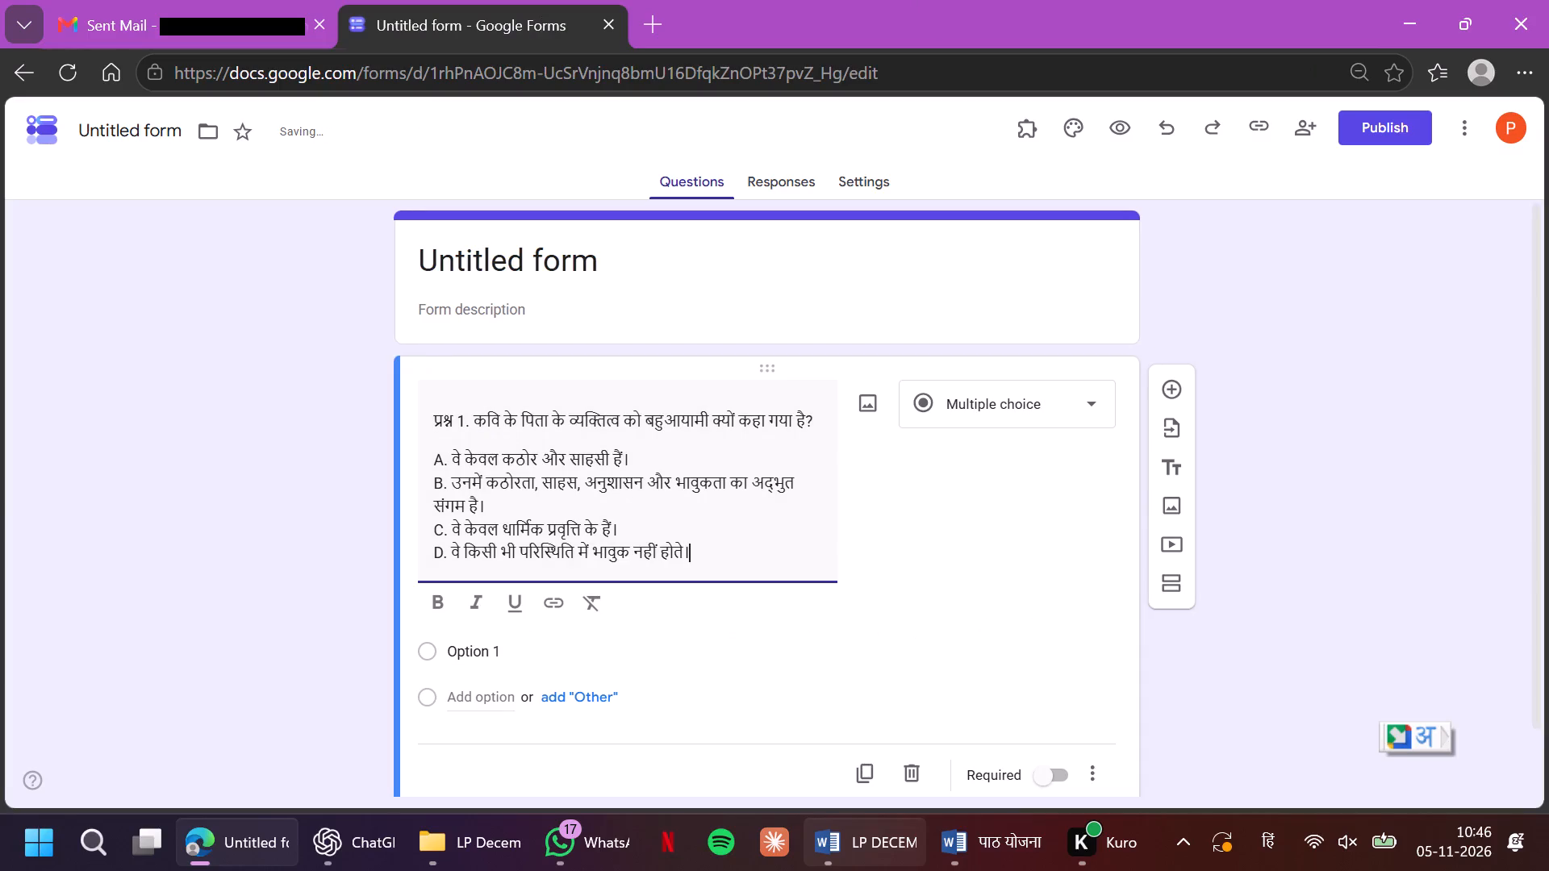
Add three more answer options to the प्रश्न 1 question, making four in all.
{"action": "left_click", "coordinate": [422, 655]}
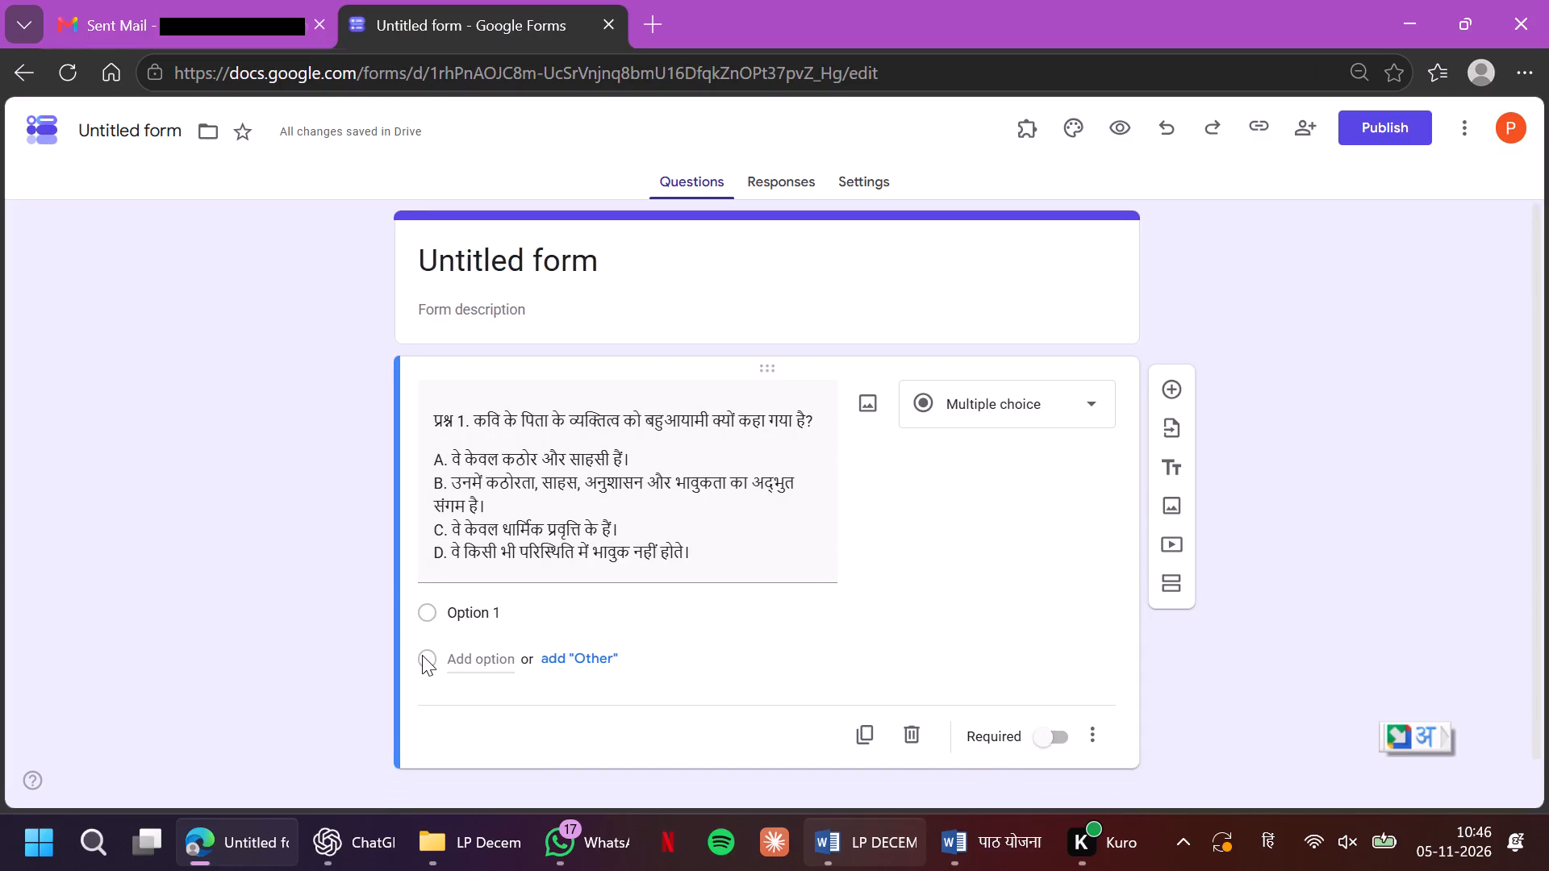
{"action": "left_click", "coordinate": [422, 655]}
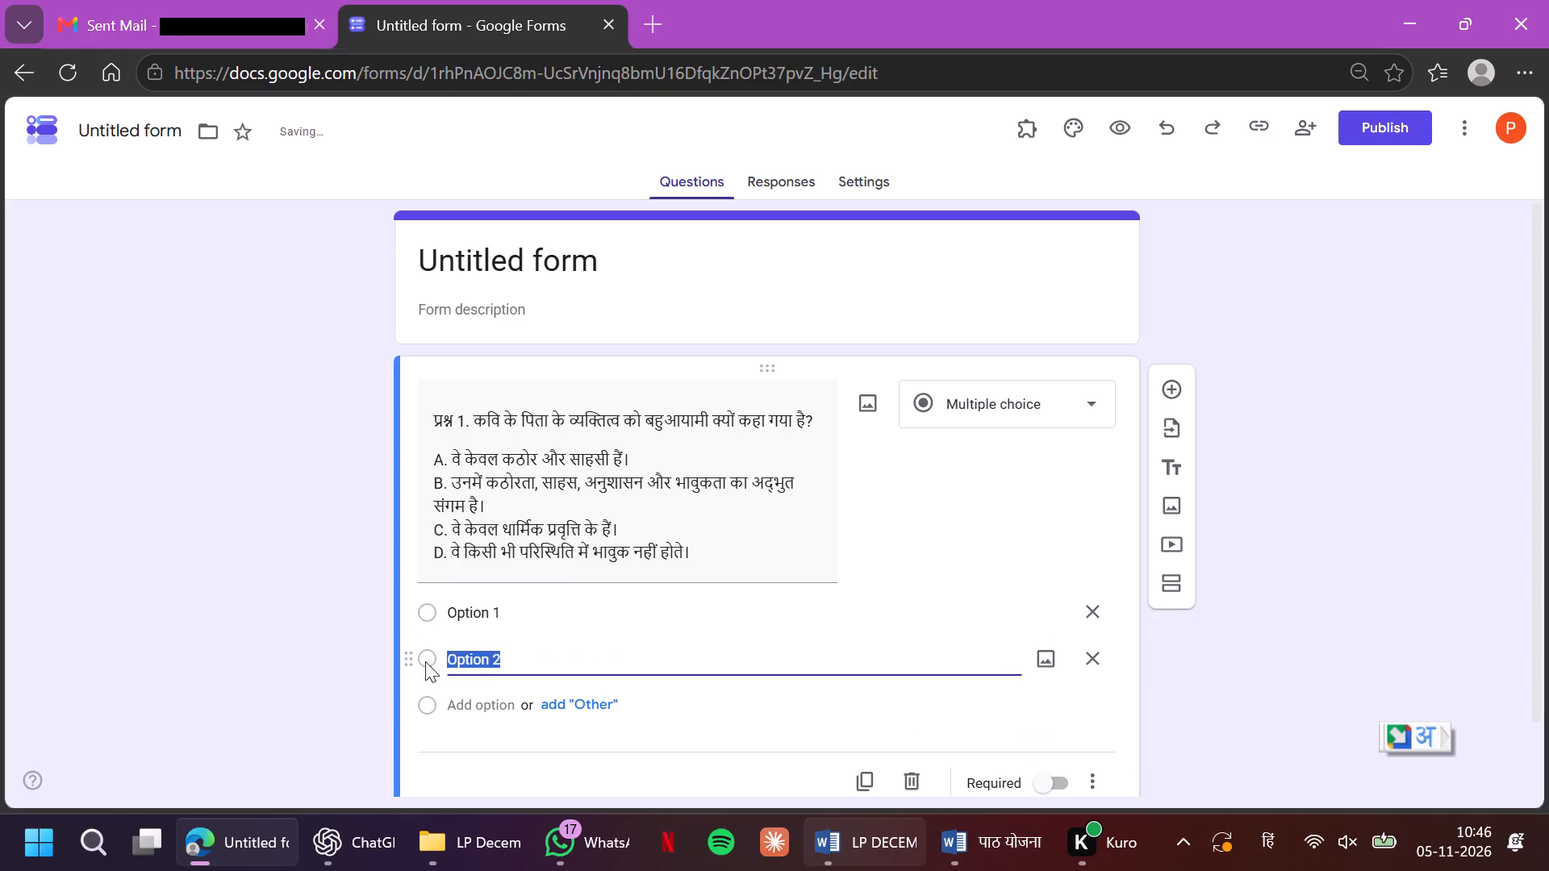
{"action": "left_click", "coordinate": [428, 713]}
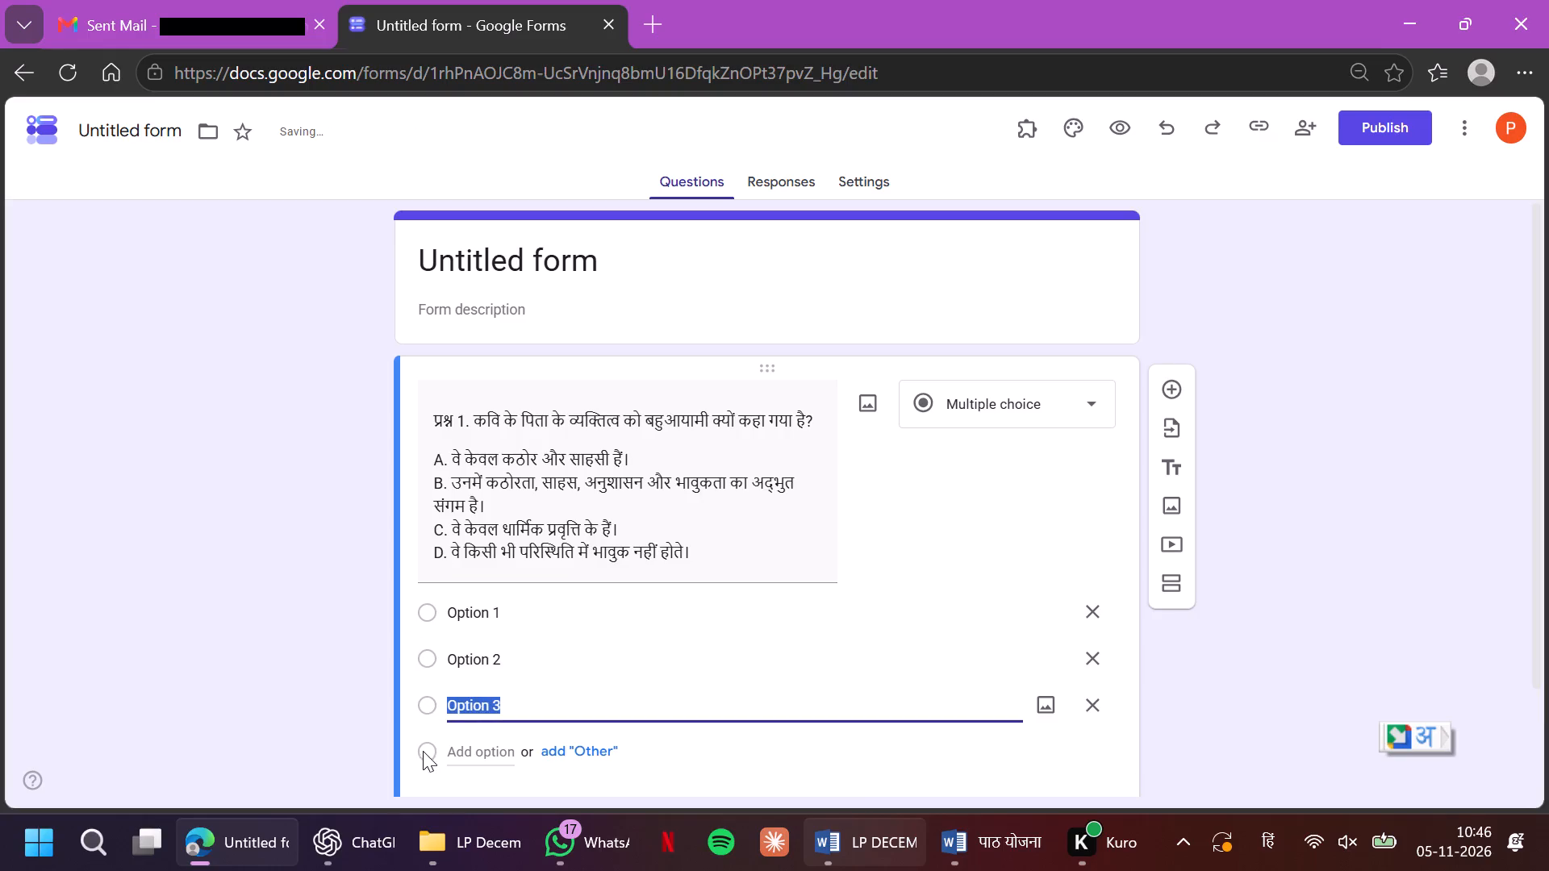
{"action": "left_click", "coordinate": [421, 755]}
Move answer A, "वे केवल कठोर और साहसी हैं।", out of the question text into Option 1.
{"action": "left_click_drag", "start_coordinate": [628, 459], "coordinate": [479, 472]}
{"action": "left_click", "coordinate": [479, 472]}
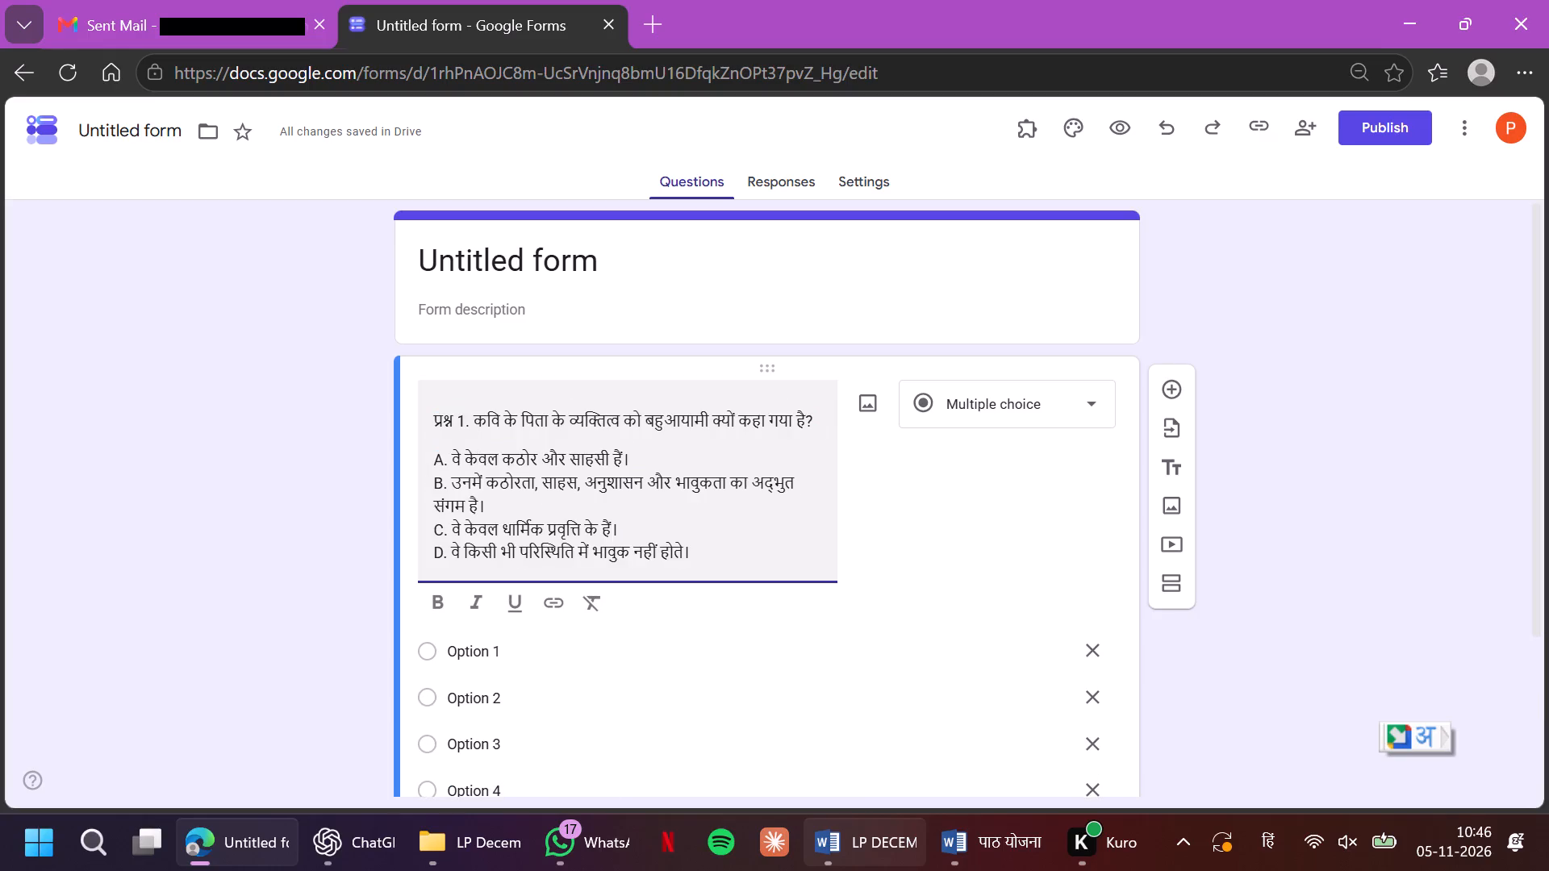
{"action": "left_click_drag", "start_coordinate": [638, 463], "coordinate": [449, 465]}
{"action": "key", "text": "ctrl+x"}
{"action": "left_click", "coordinate": [421, 468], "text": "ctrl"}
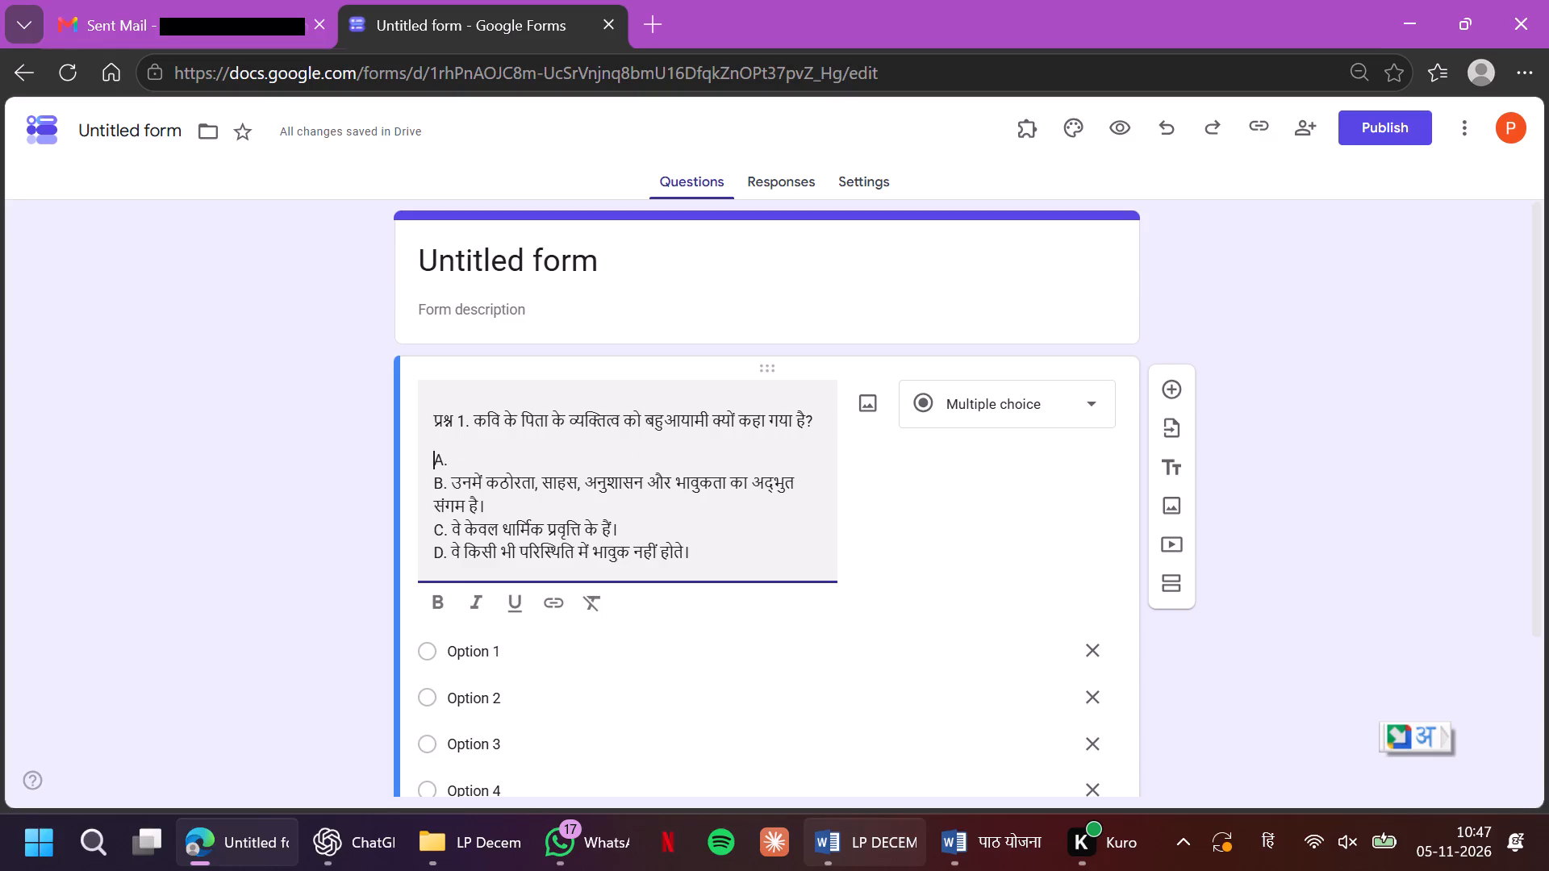
{"action": "left_click", "coordinate": [525, 661]}
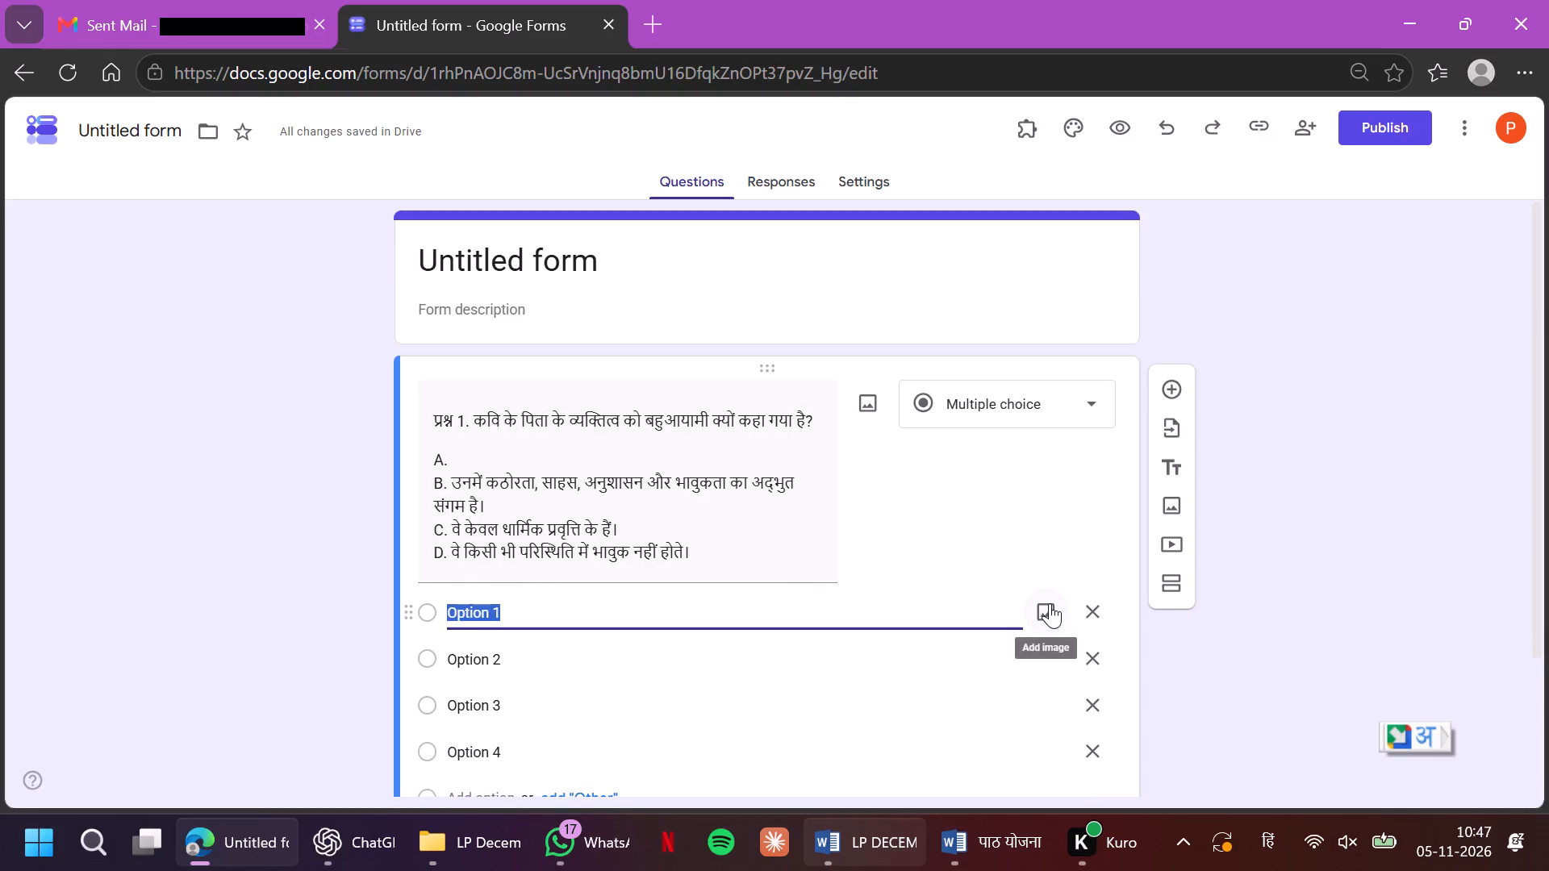
{"action": "key", "text": "ctrl+v"}
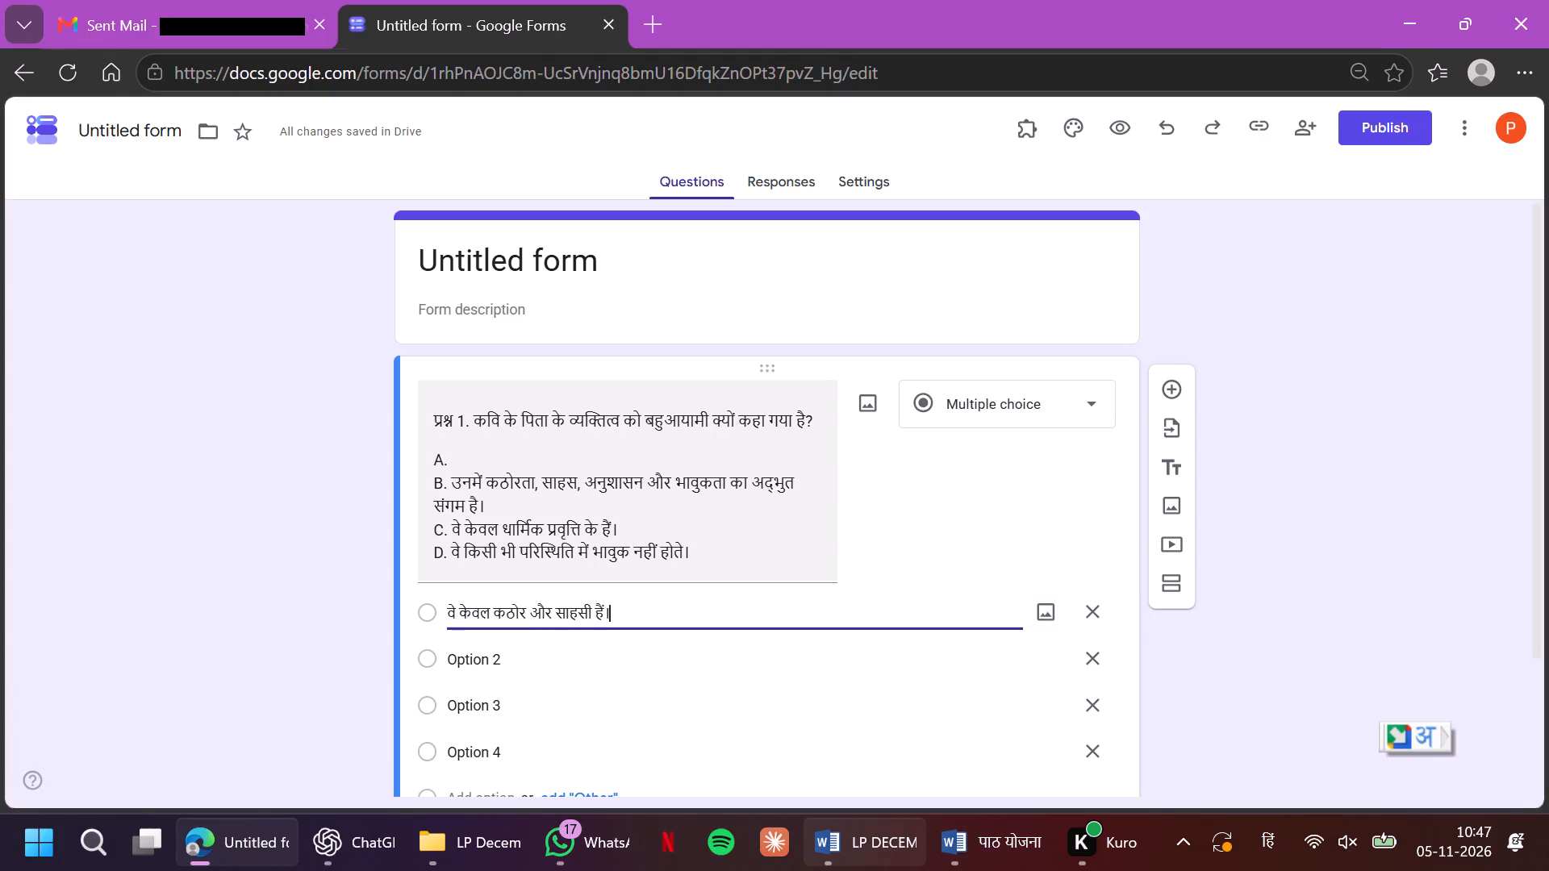
Move answer B, "उनमें कठोरता, साहस, अनुशासन और भावुकता का अद्भुत संगम है।", out of the question text into Option 2.
{"action": "left_click_drag", "start_coordinate": [451, 494], "coordinate": [469, 499]}
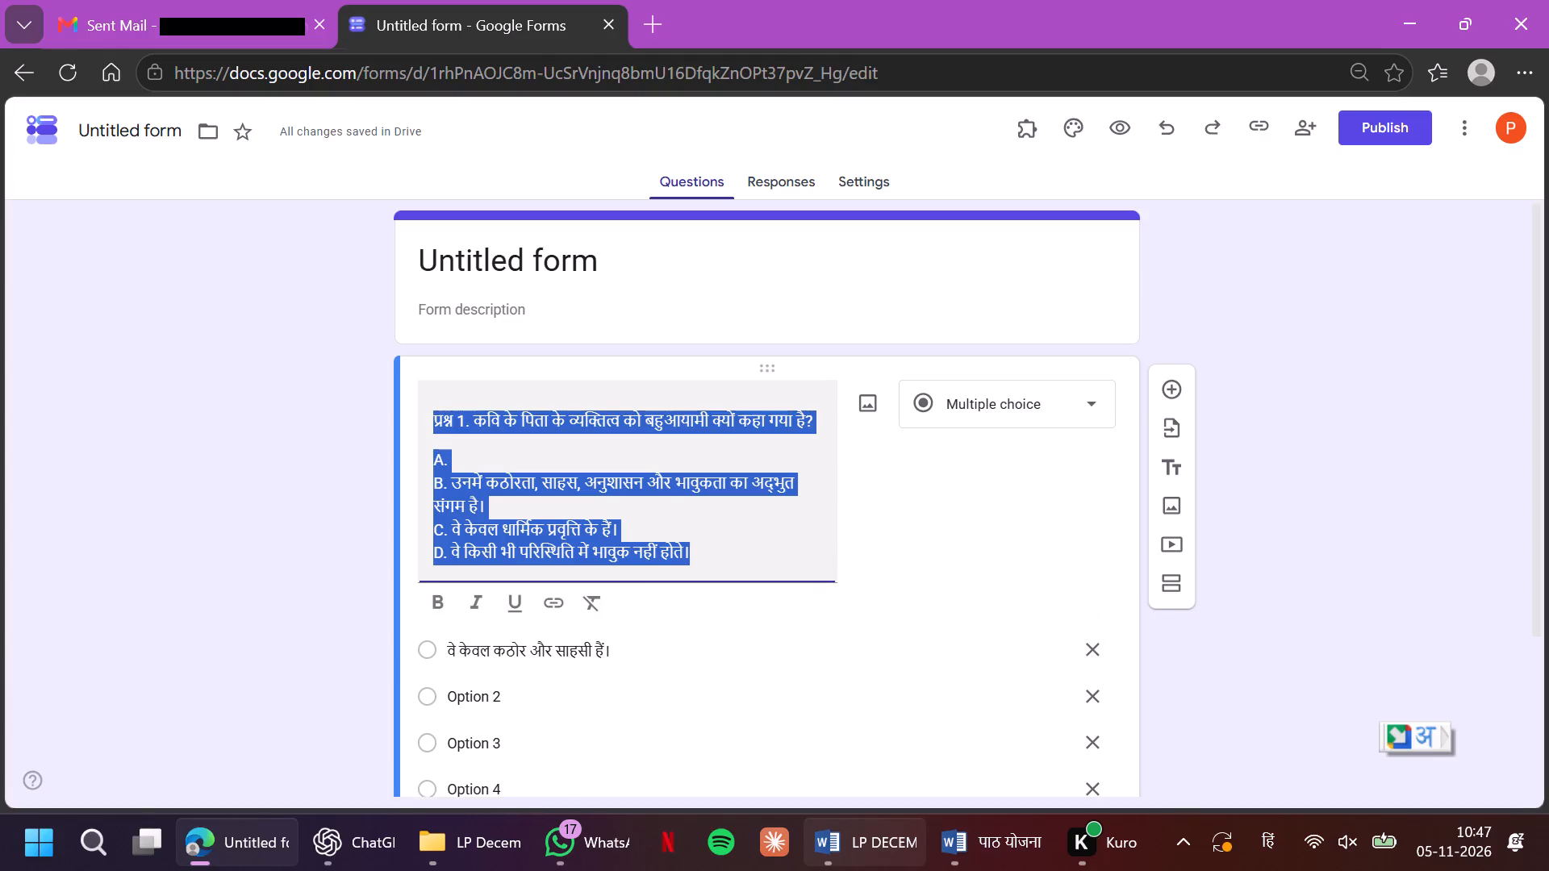
{"action": "left_click", "coordinate": [469, 499]}
{"action": "left_click_drag", "start_coordinate": [450, 477], "coordinate": [491, 503]}
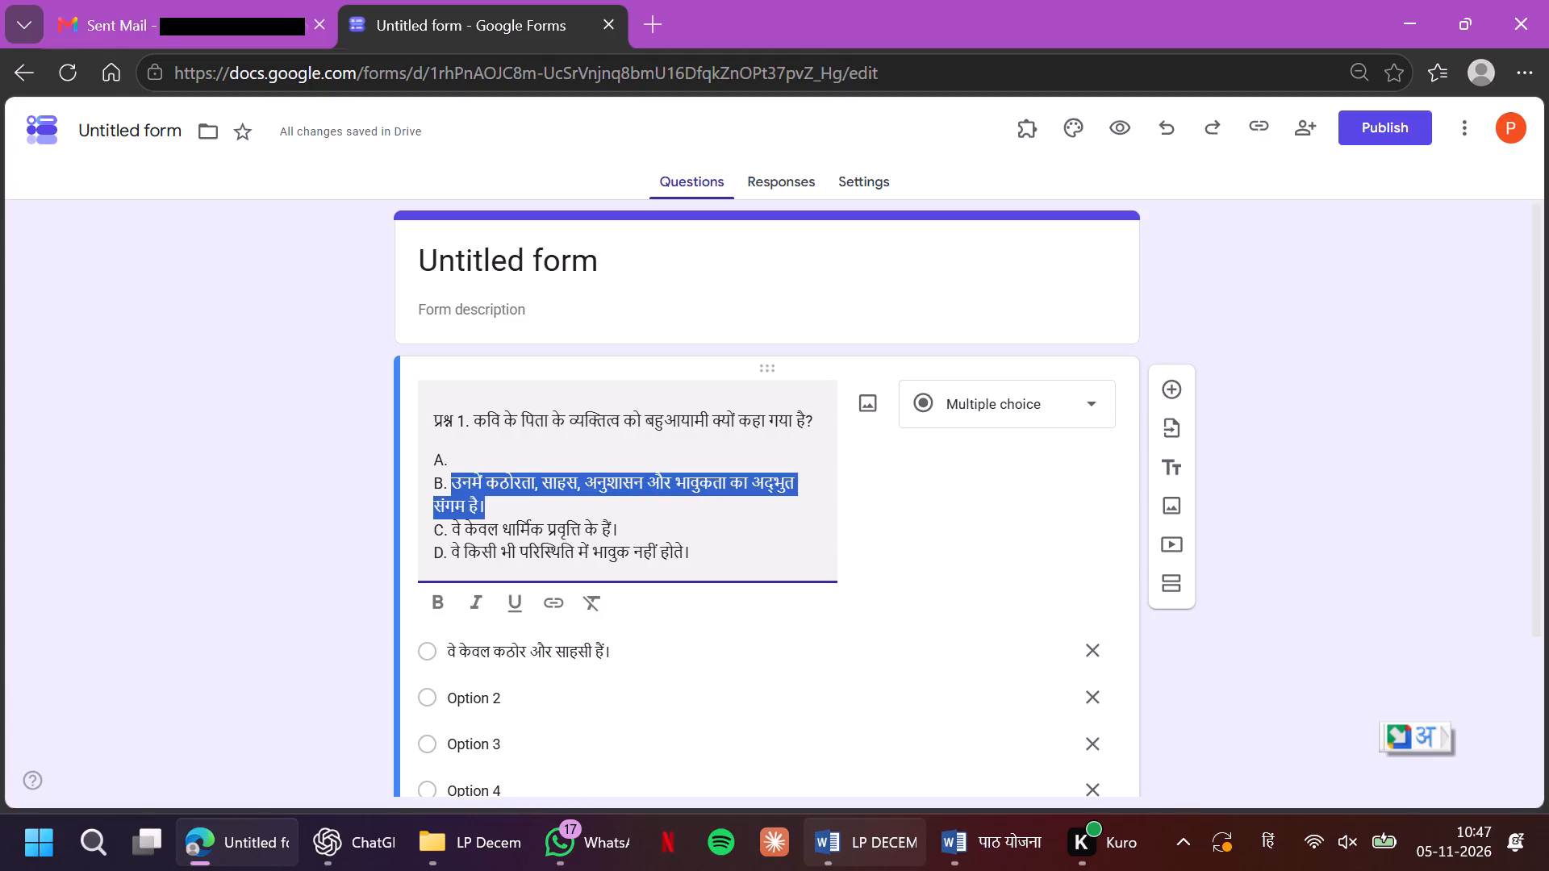
{"action": "key", "text": "ctrl+x"}
{"action": "left_click", "coordinate": [479, 675]}
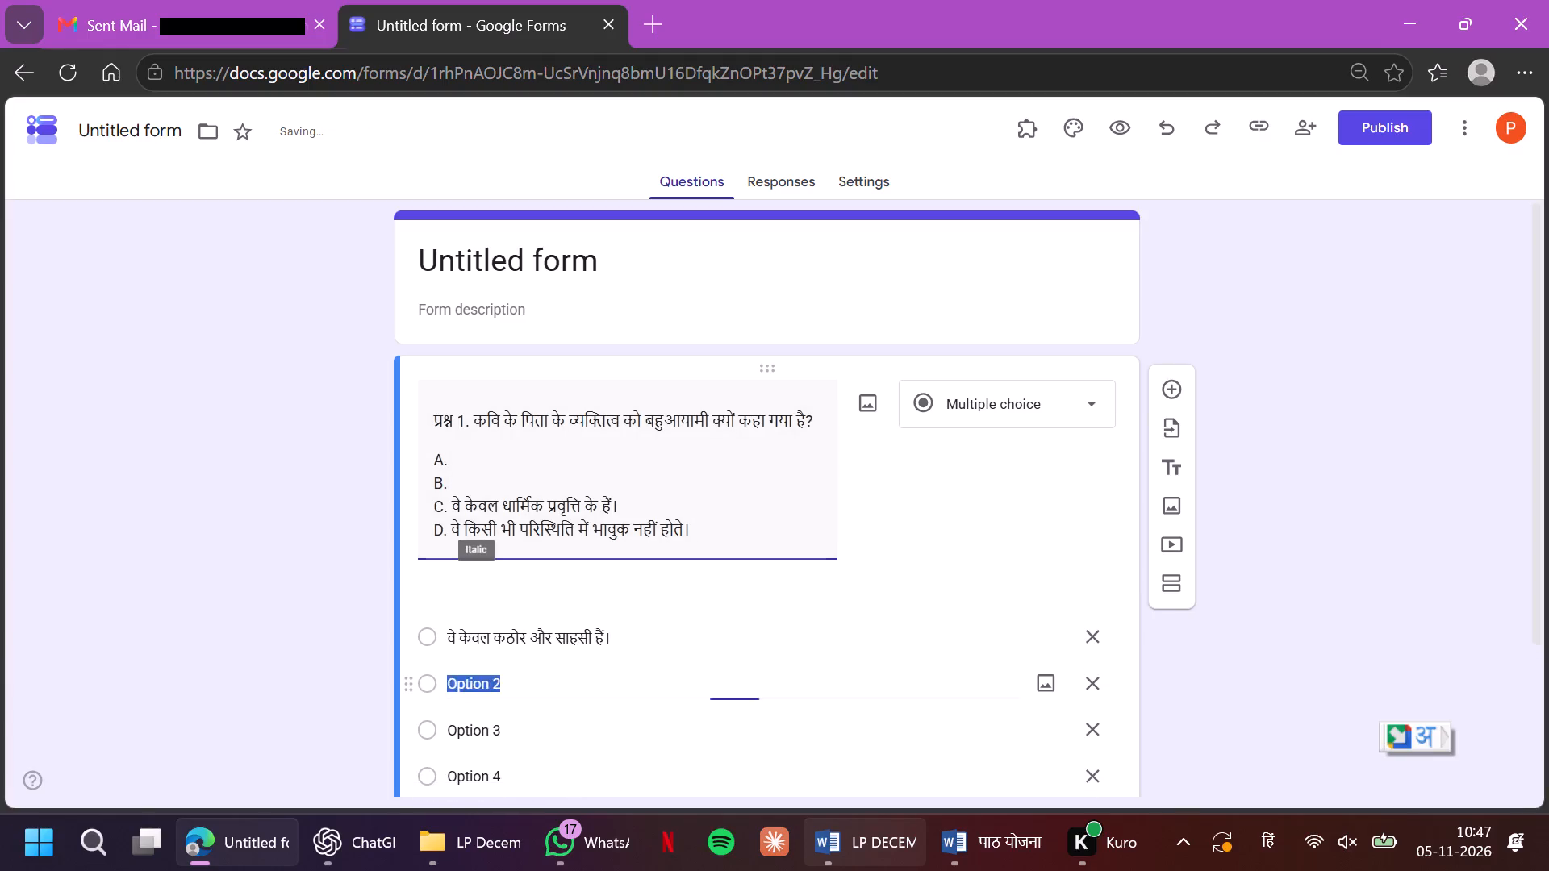
{"action": "key", "text": "ctrl+v"}
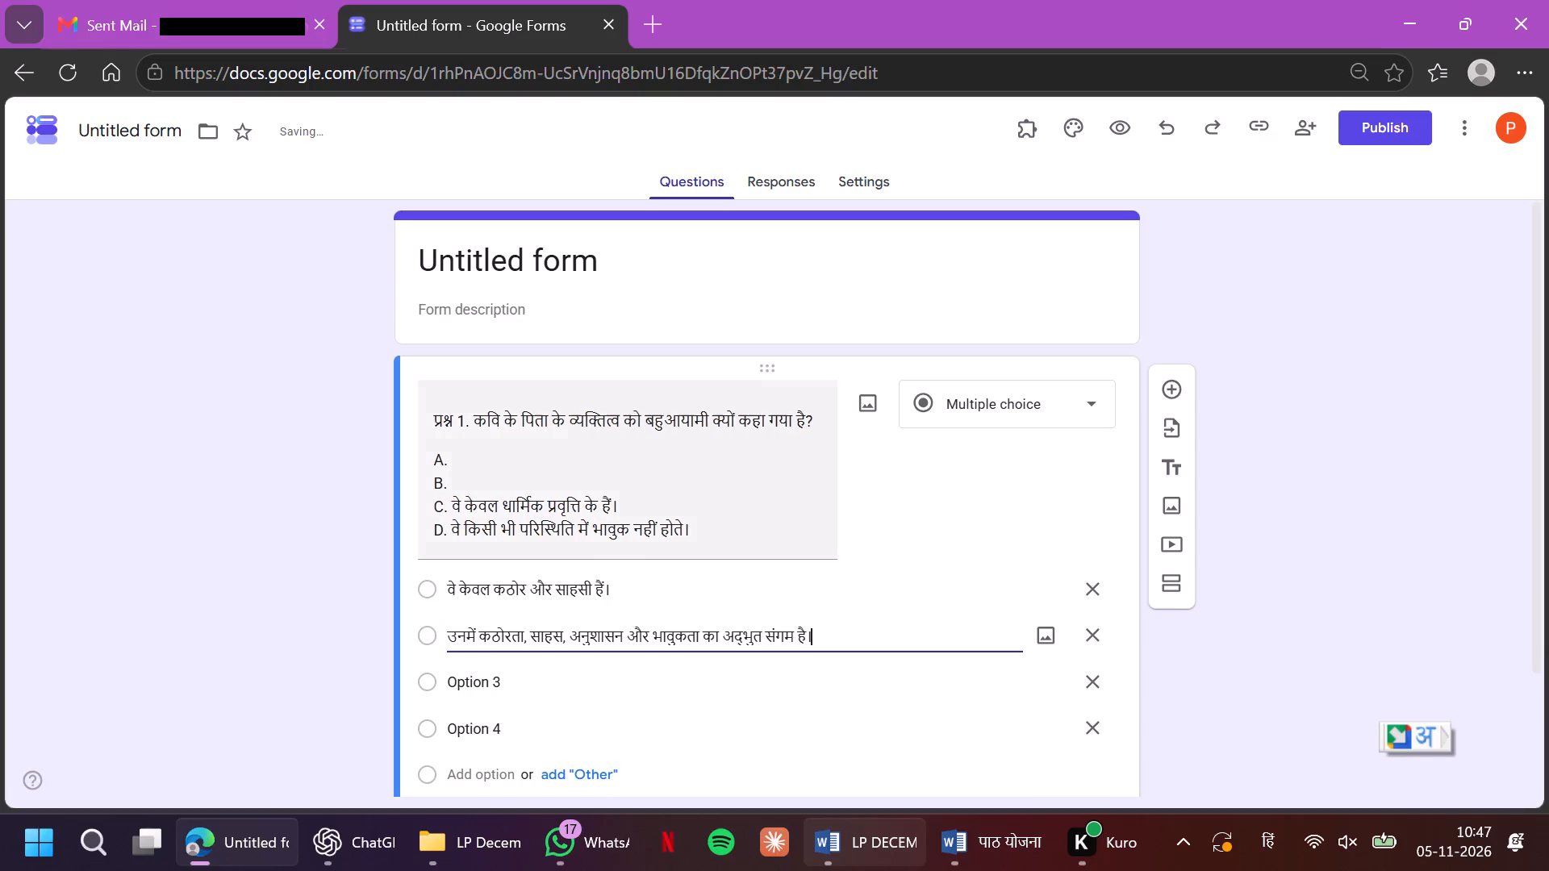
Move answer C, "वे केवल धार्मिक प्रवृत्ति के हैं।", out of the question text into Option 3.
{"action": "left_click_drag", "start_coordinate": [451, 506], "coordinate": [539, 508]}
{"action": "left_click", "coordinate": [539, 508]}
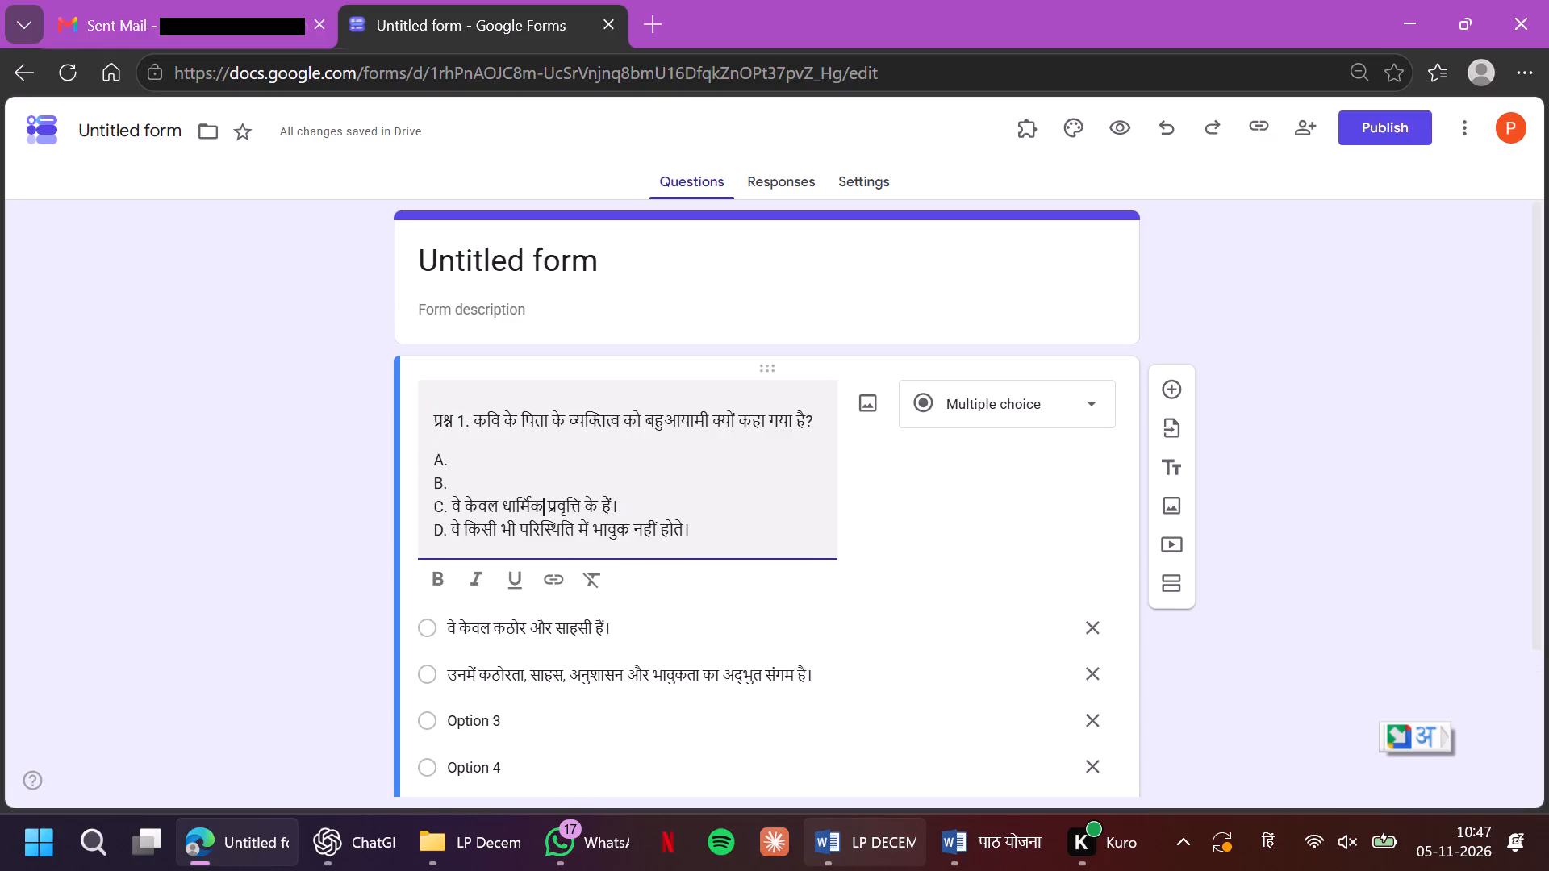
{"action": "left_click_drag", "start_coordinate": [624, 504], "coordinate": [448, 506]}
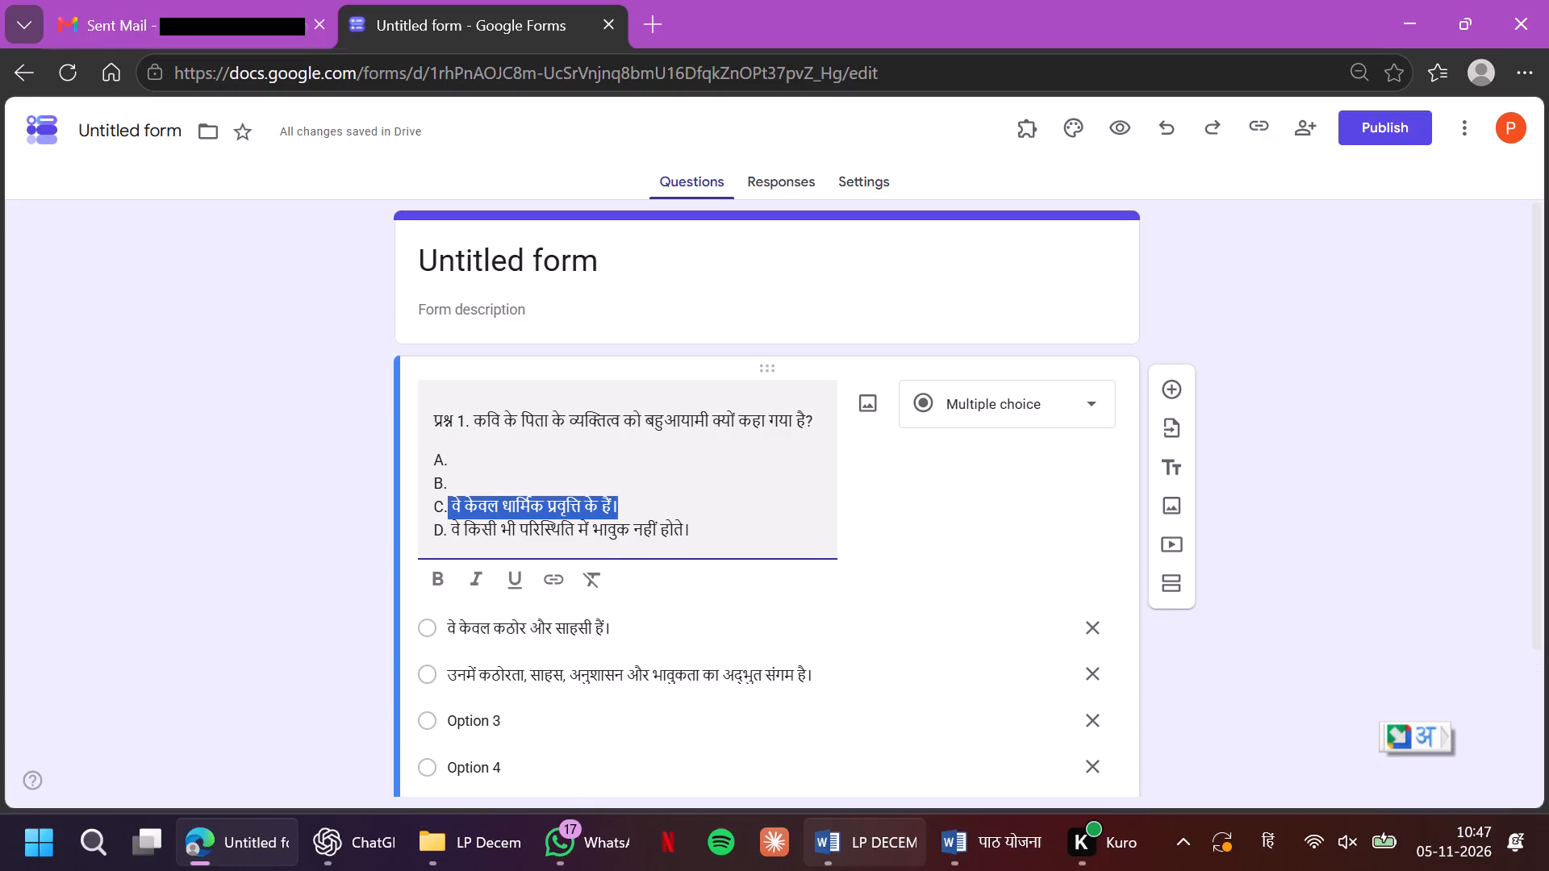
{"action": "key", "text": "ctrl+x"}
{"action": "left_click", "coordinate": [472, 731]}
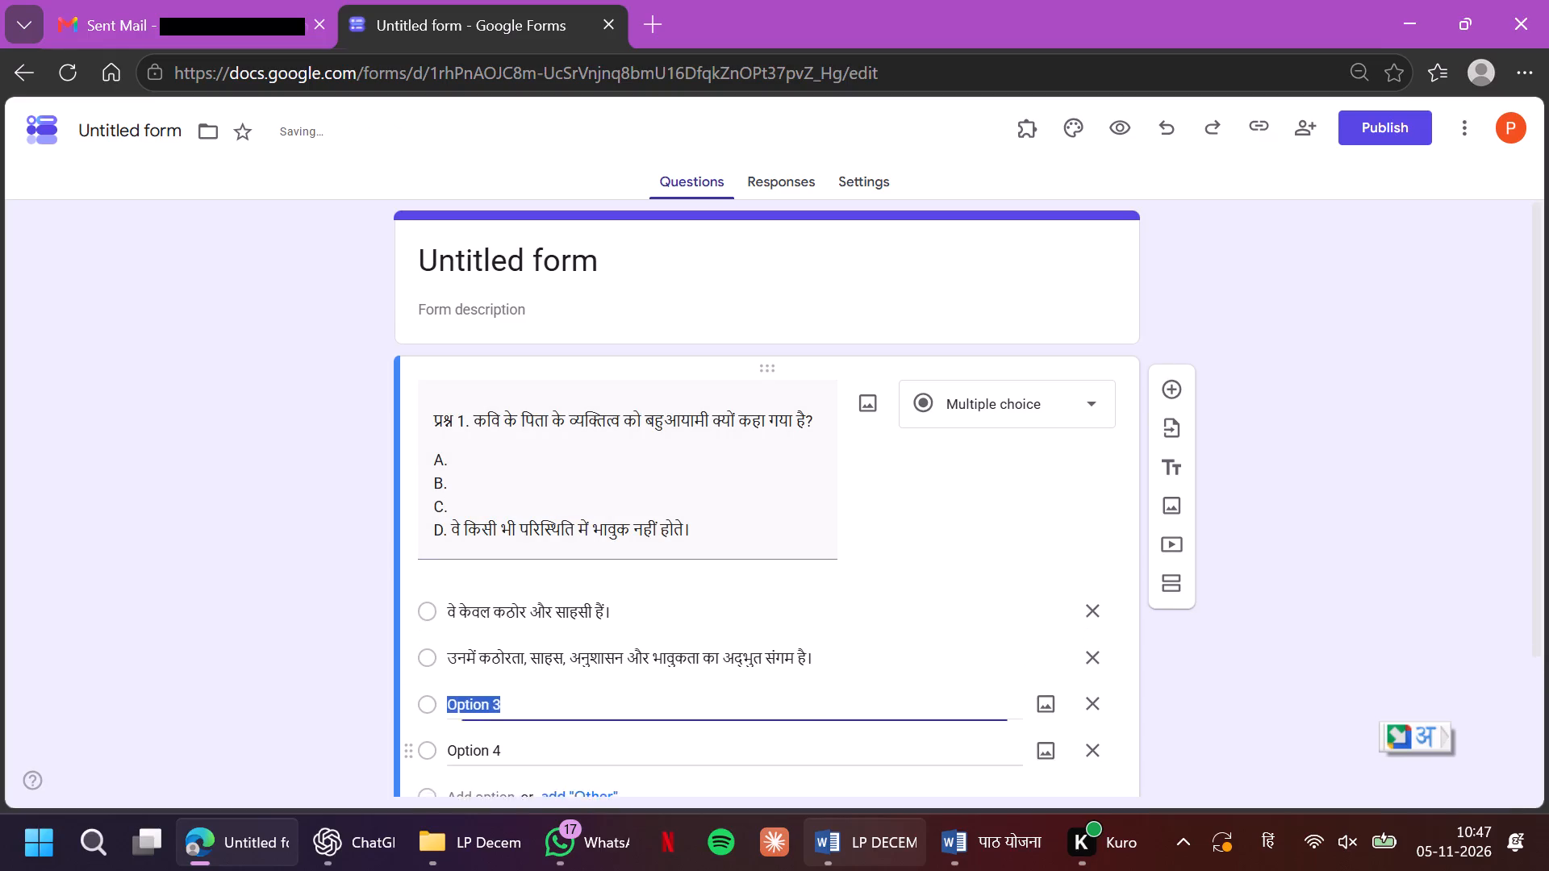
{"action": "key", "text": "ctrl+v"}
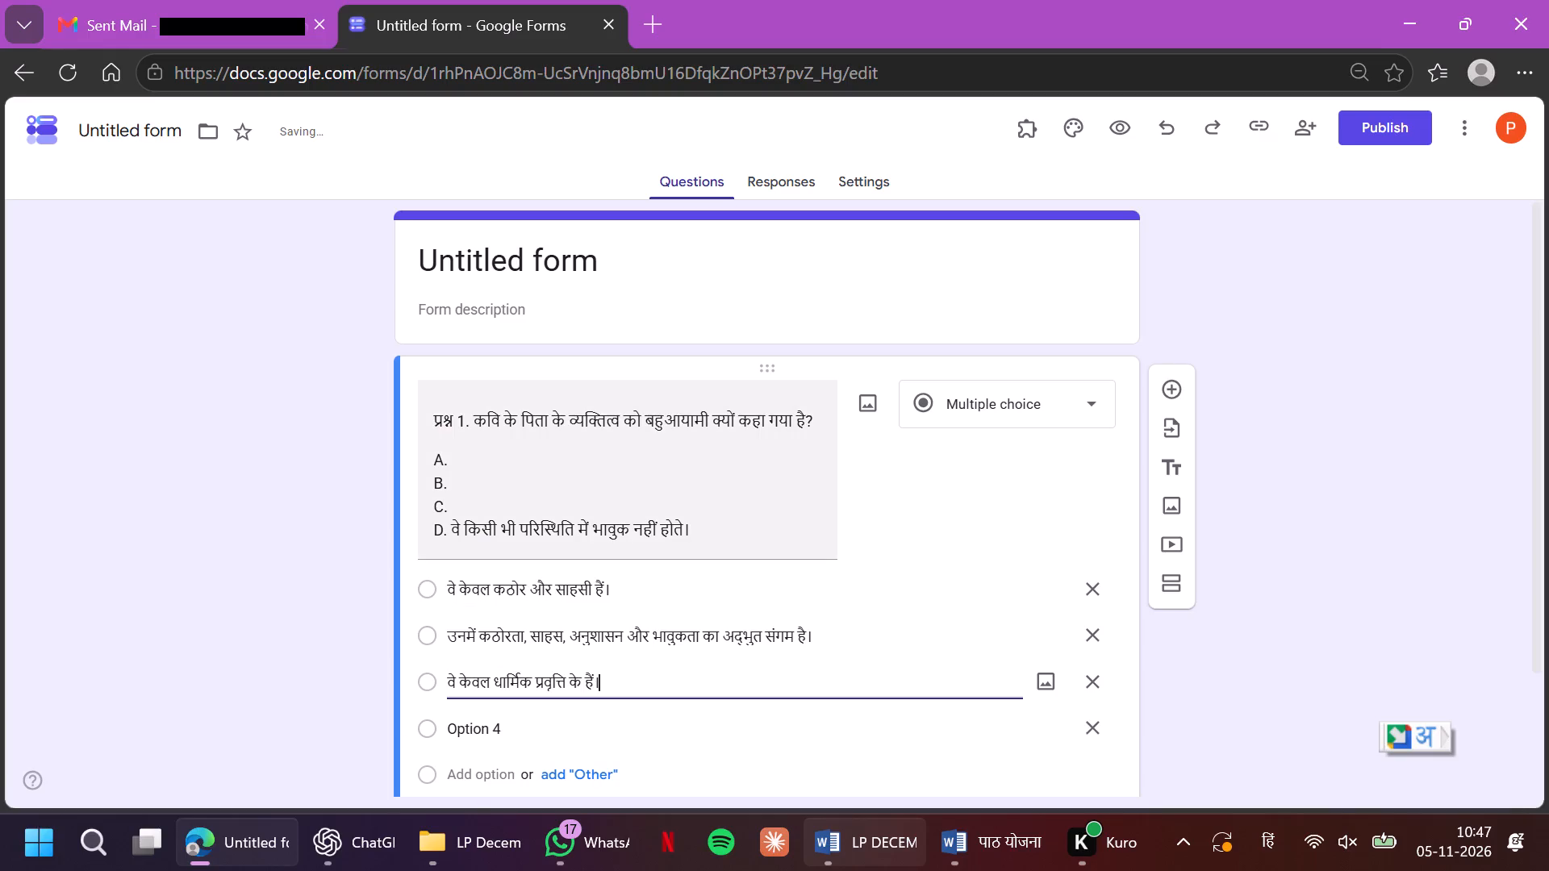
Move answer D, "वे किसी भी परिस्थिति में भावुक नहीं होते।", out of the question text into Option 4.
{"action": "left_click_drag", "start_coordinate": [693, 527], "coordinate": [454, 531]}
{"action": "left_click", "coordinate": [454, 531]}
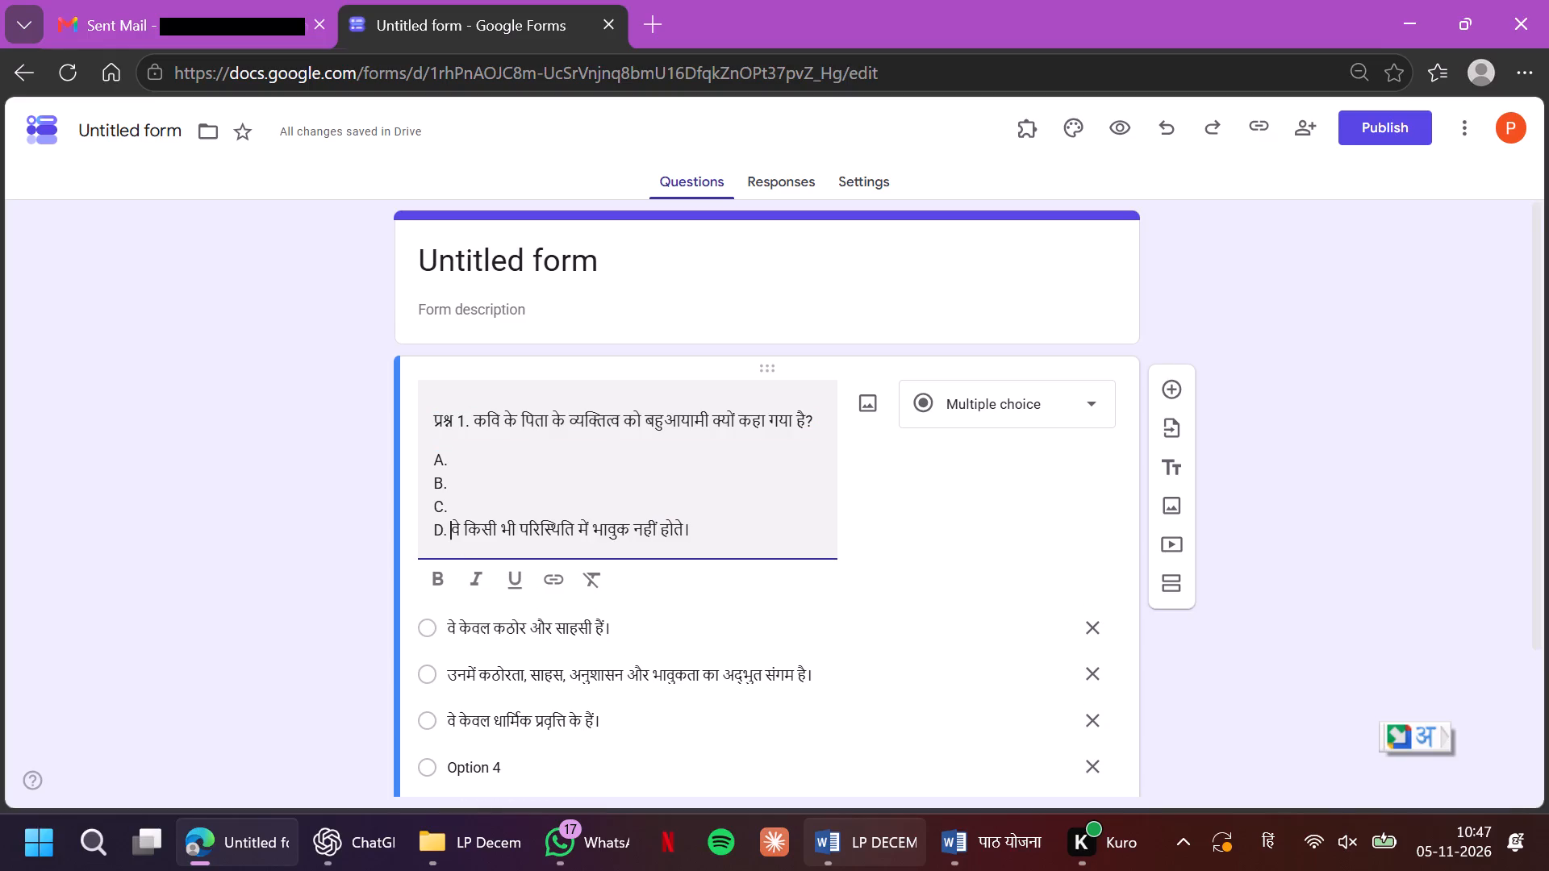
{"action": "left_click_drag", "start_coordinate": [451, 528], "coordinate": [720, 524]}
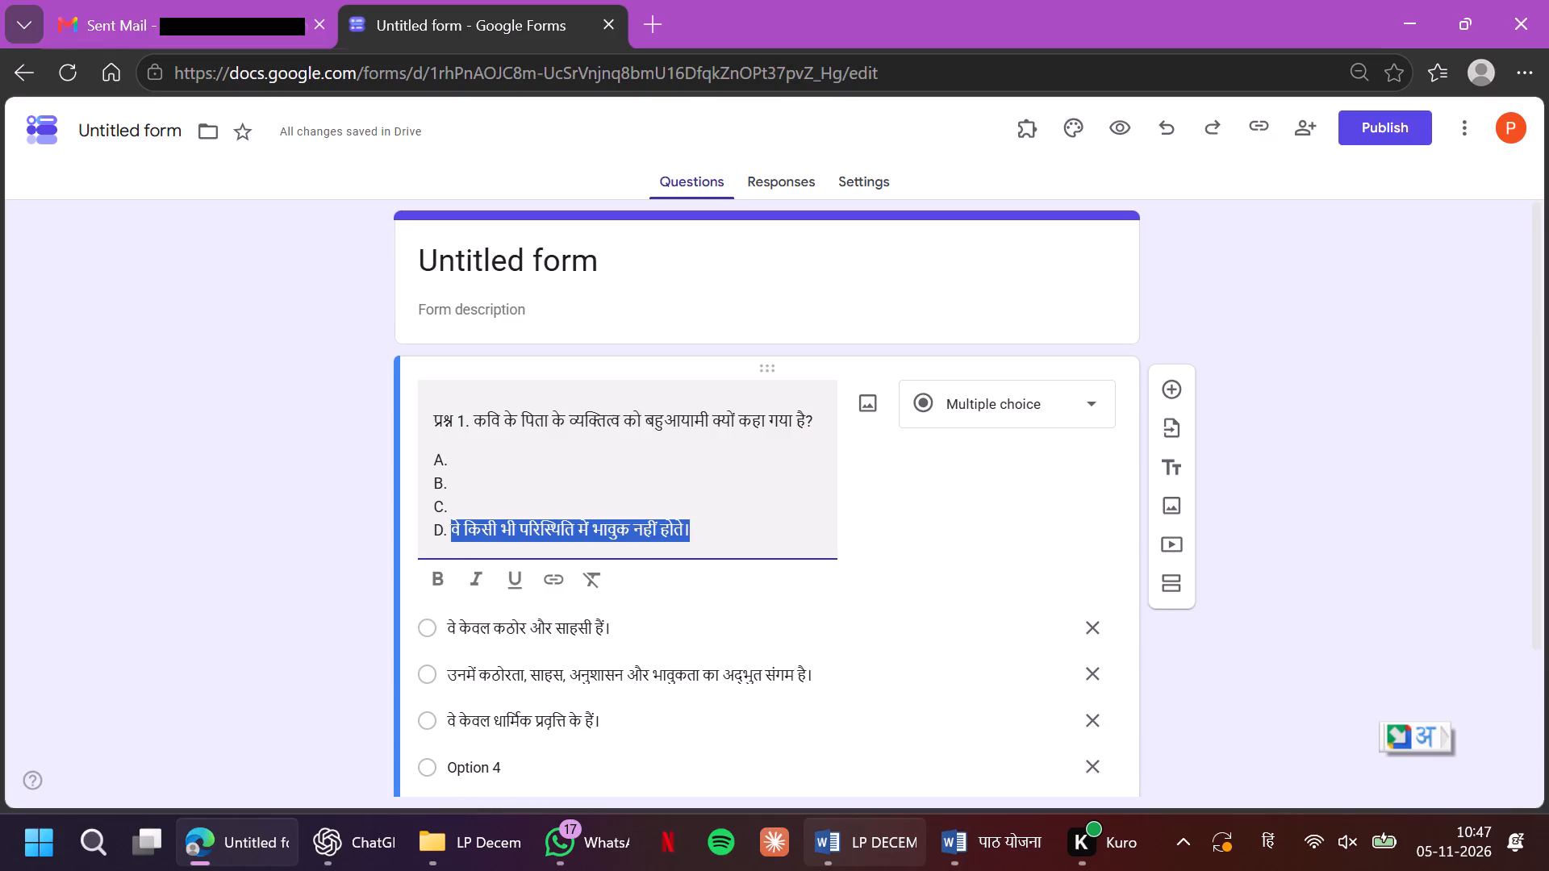
{"action": "key", "text": "ctrl+x"}
{"action": "scroll", "coordinate": [720, 524], "scroll_direction": "down", "scroll_amount": 1}
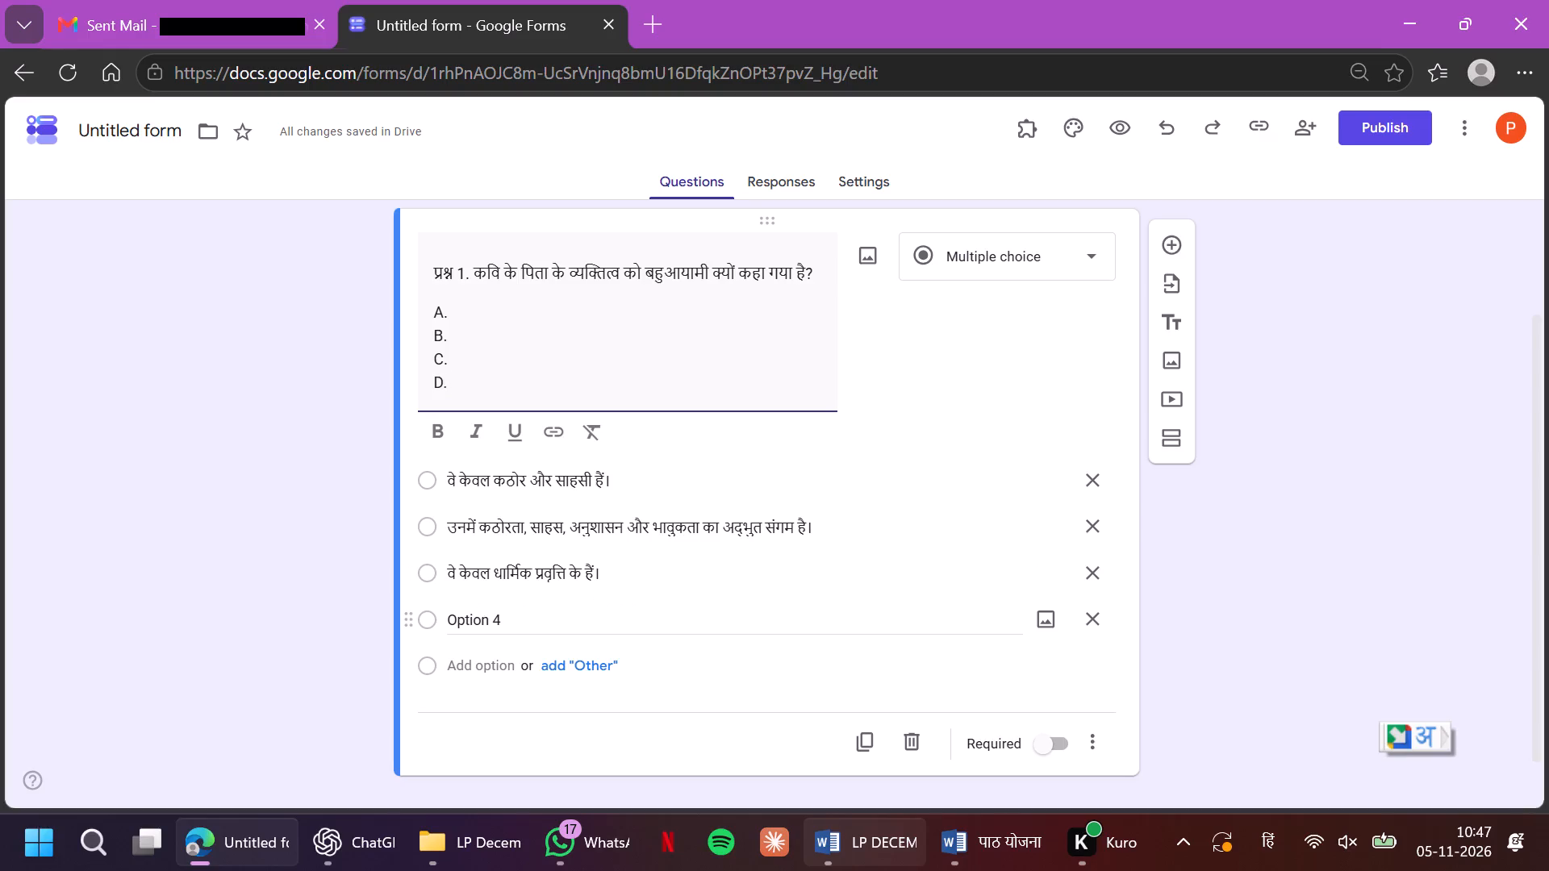
{"action": "left_click", "coordinate": [475, 624]}
{"action": "key", "text": "ctrl+v"}
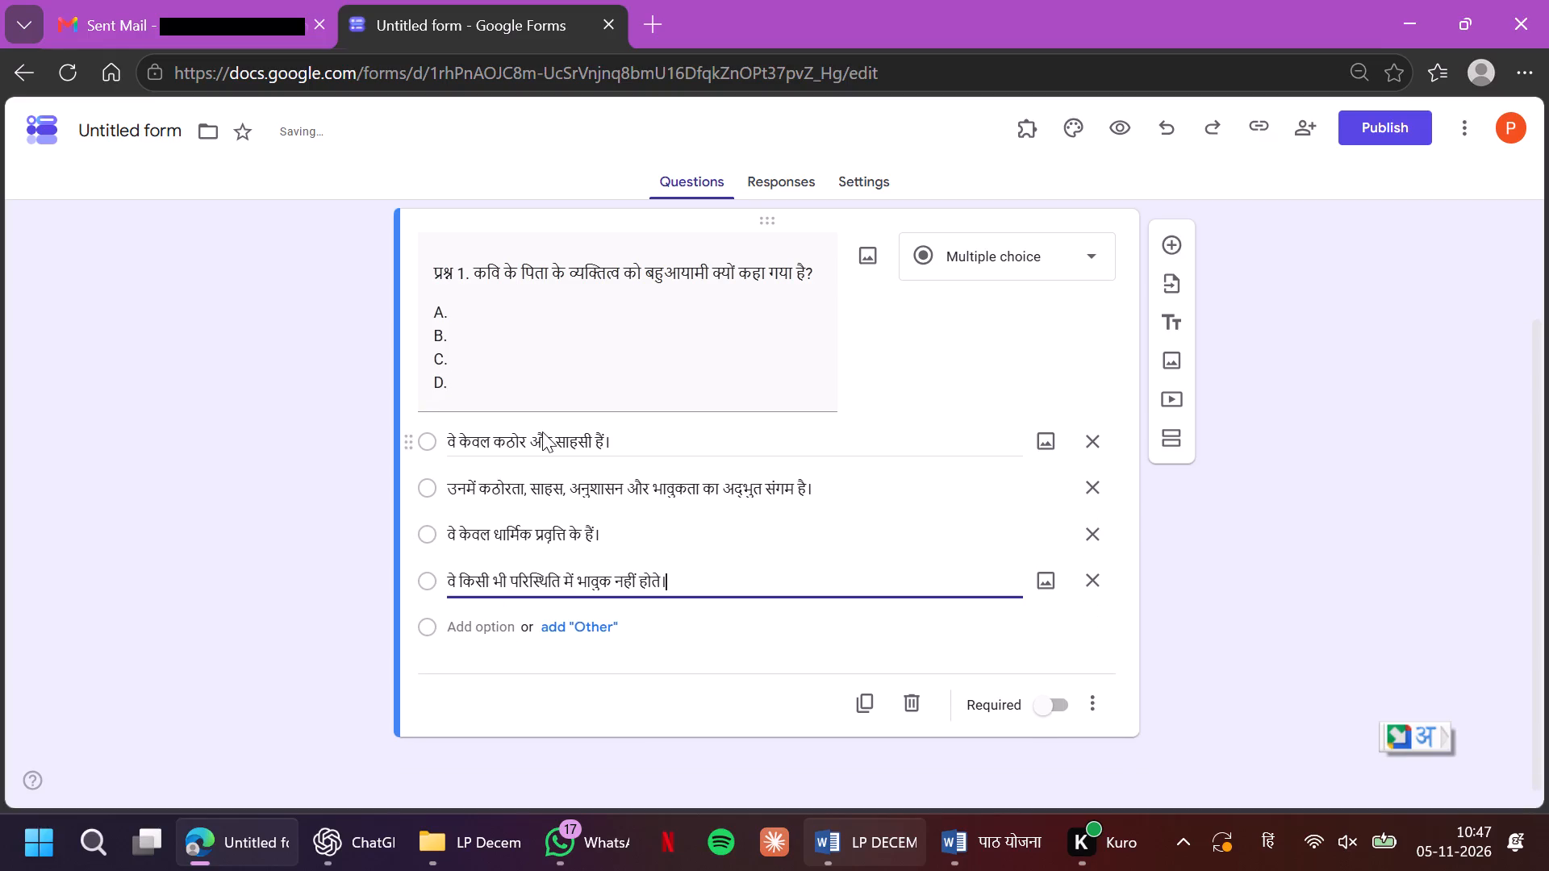
Delete the leftover labels A. to D. from the question text, leaving only the प्रश्न 1 sentence.
{"action": "left_click", "coordinate": [458, 381]}
{"action": "left_click", "coordinate": [458, 381]}
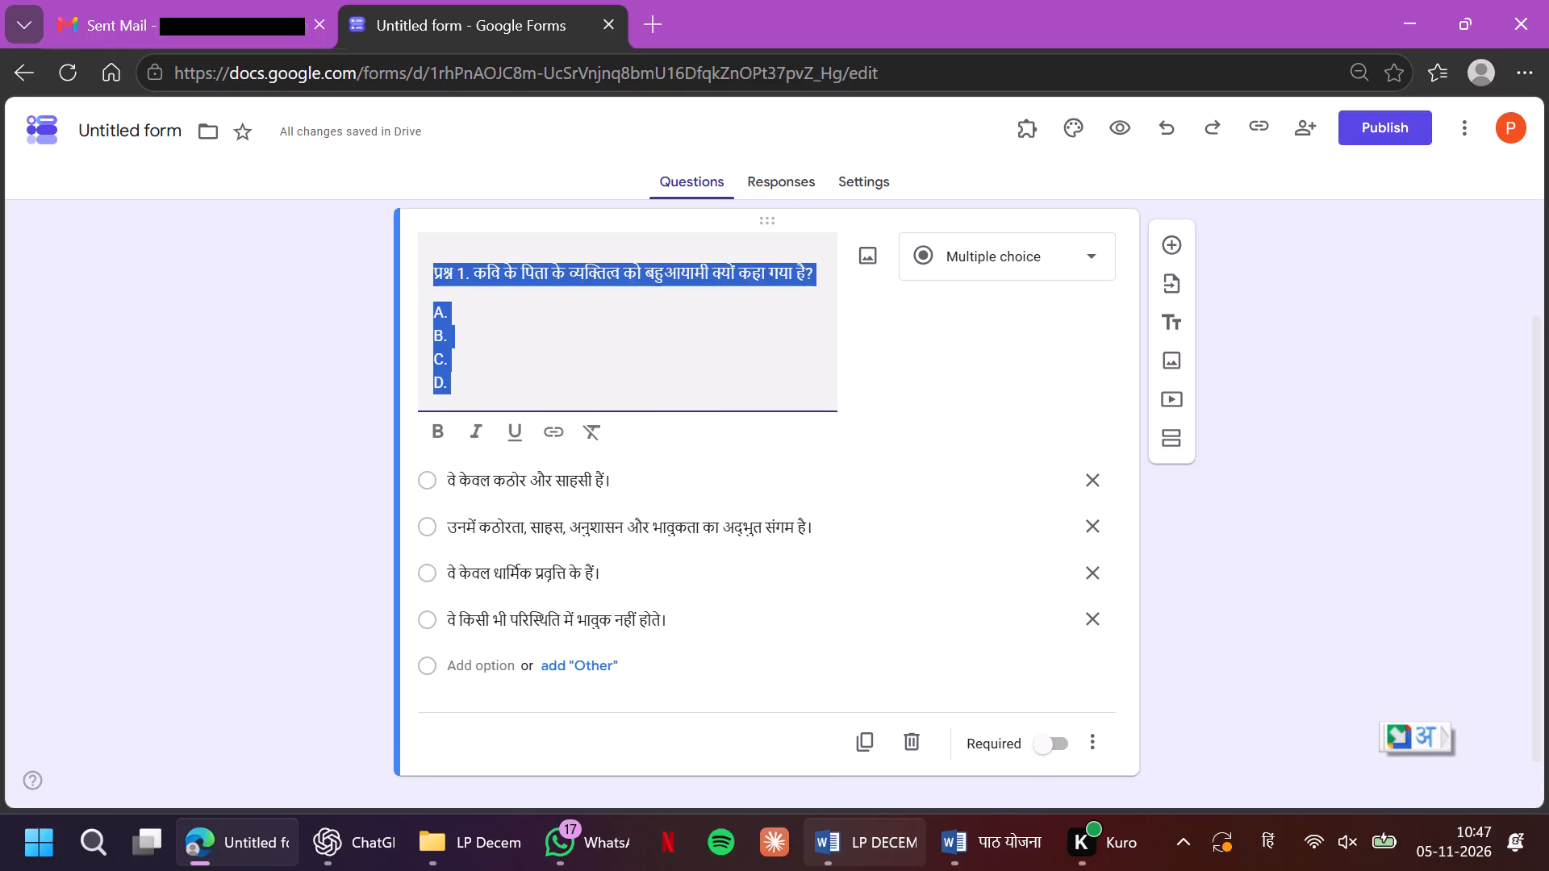
{"action": "key", "text": "shift+Up"}
{"action": "key", "text": "shift+Up"}
{"action": "key", "text": "shift+Up"}
{"action": "key", "text": "shift+Up"}
{"action": "key", "text": "shift+Down"}
{"action": "key", "text": "BackSpace"}
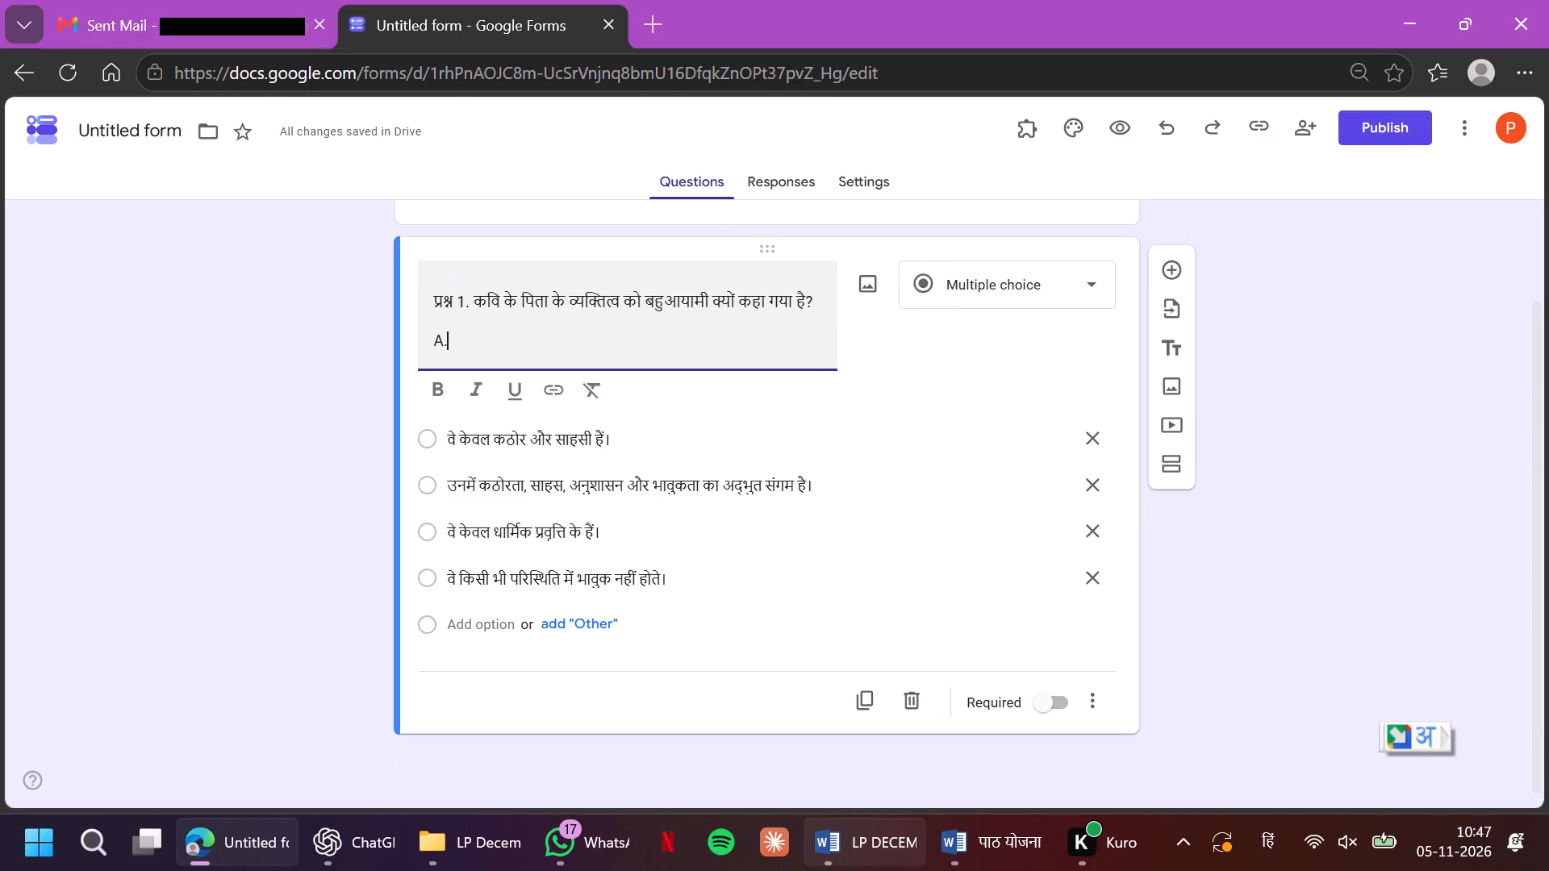
{"action": "key", "text": "BackSpace"}
{"action": "key", "text": "BackSpace"}
{"action": "key", "text": "BackSpace"}
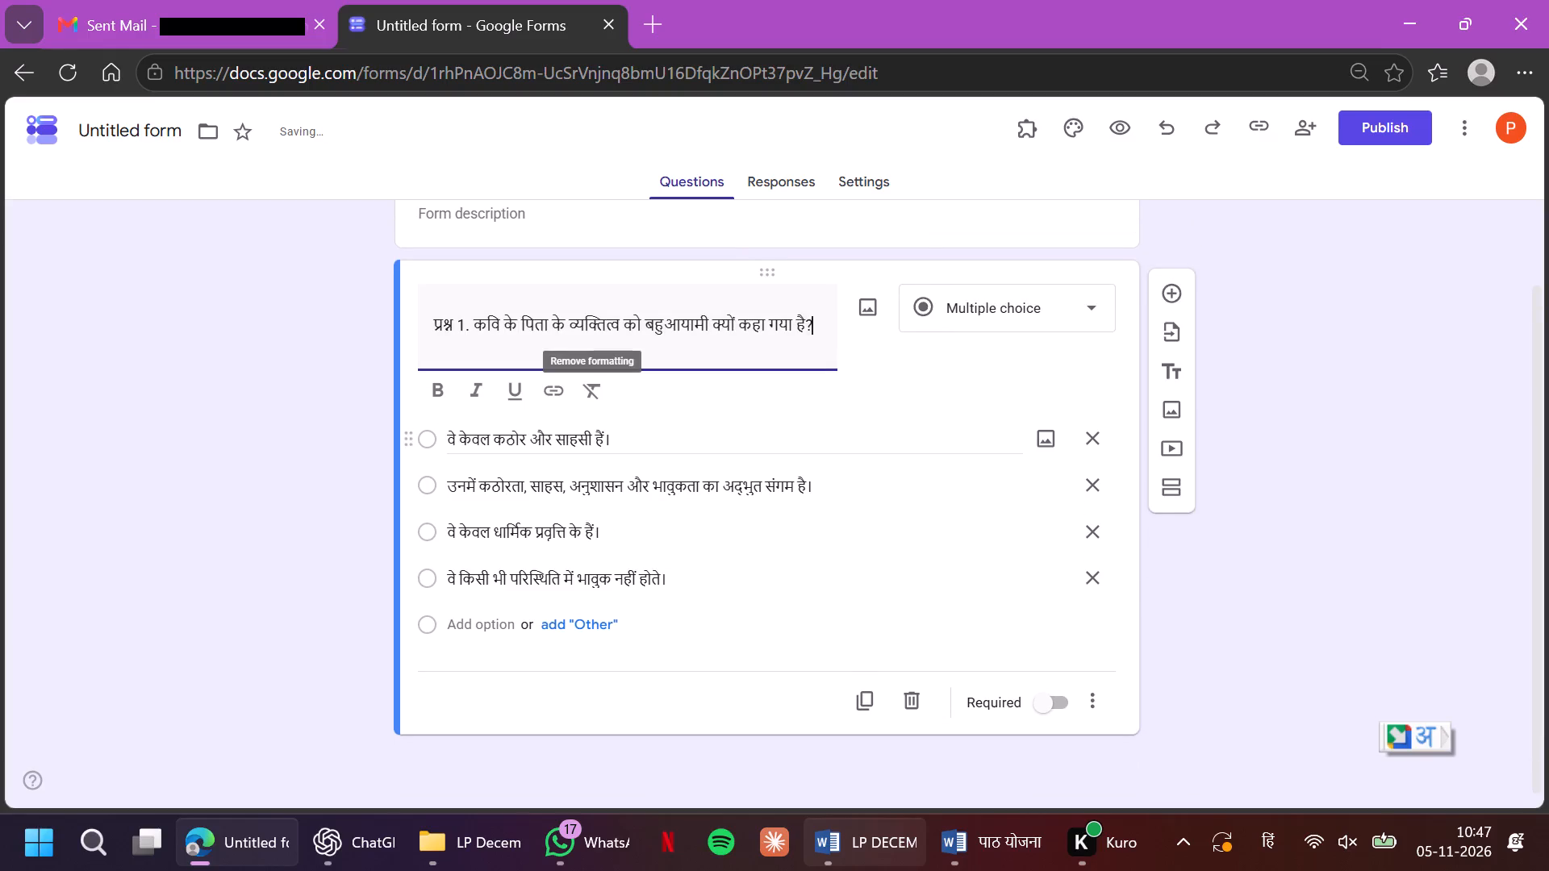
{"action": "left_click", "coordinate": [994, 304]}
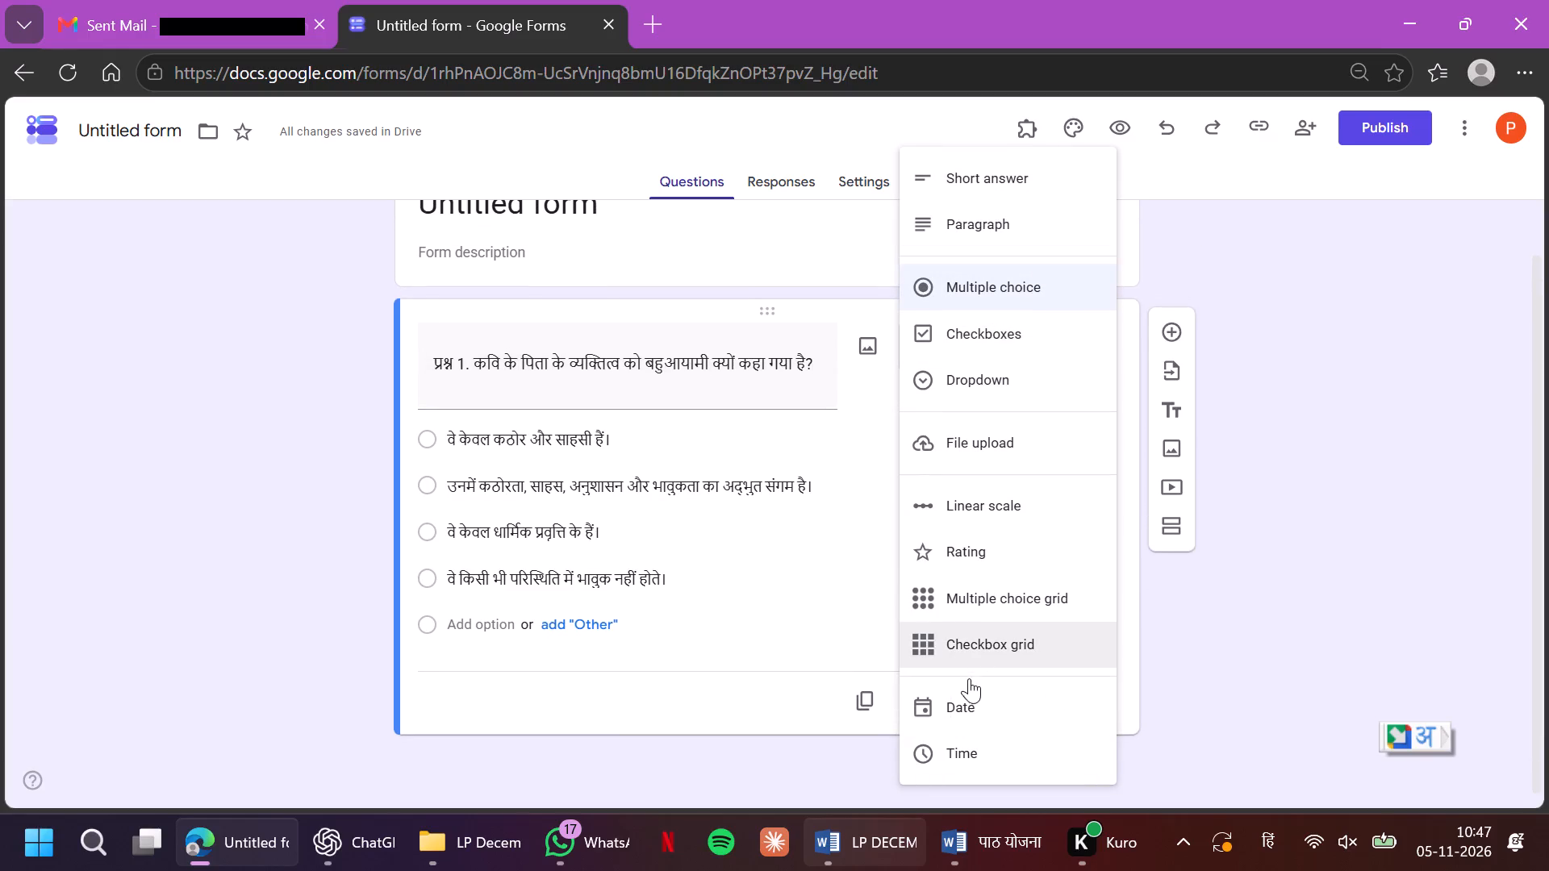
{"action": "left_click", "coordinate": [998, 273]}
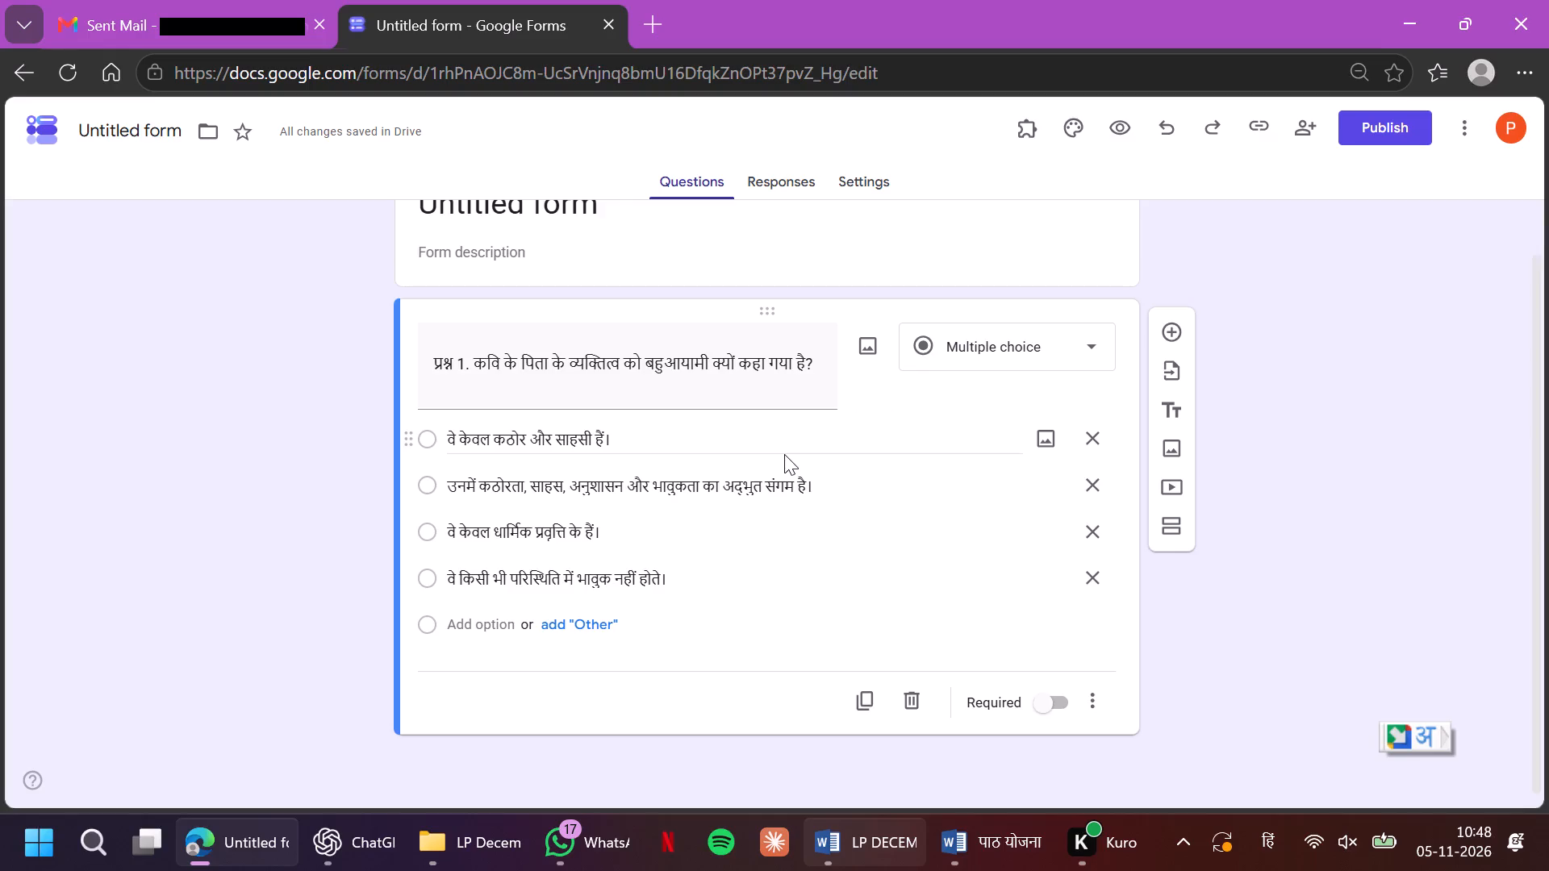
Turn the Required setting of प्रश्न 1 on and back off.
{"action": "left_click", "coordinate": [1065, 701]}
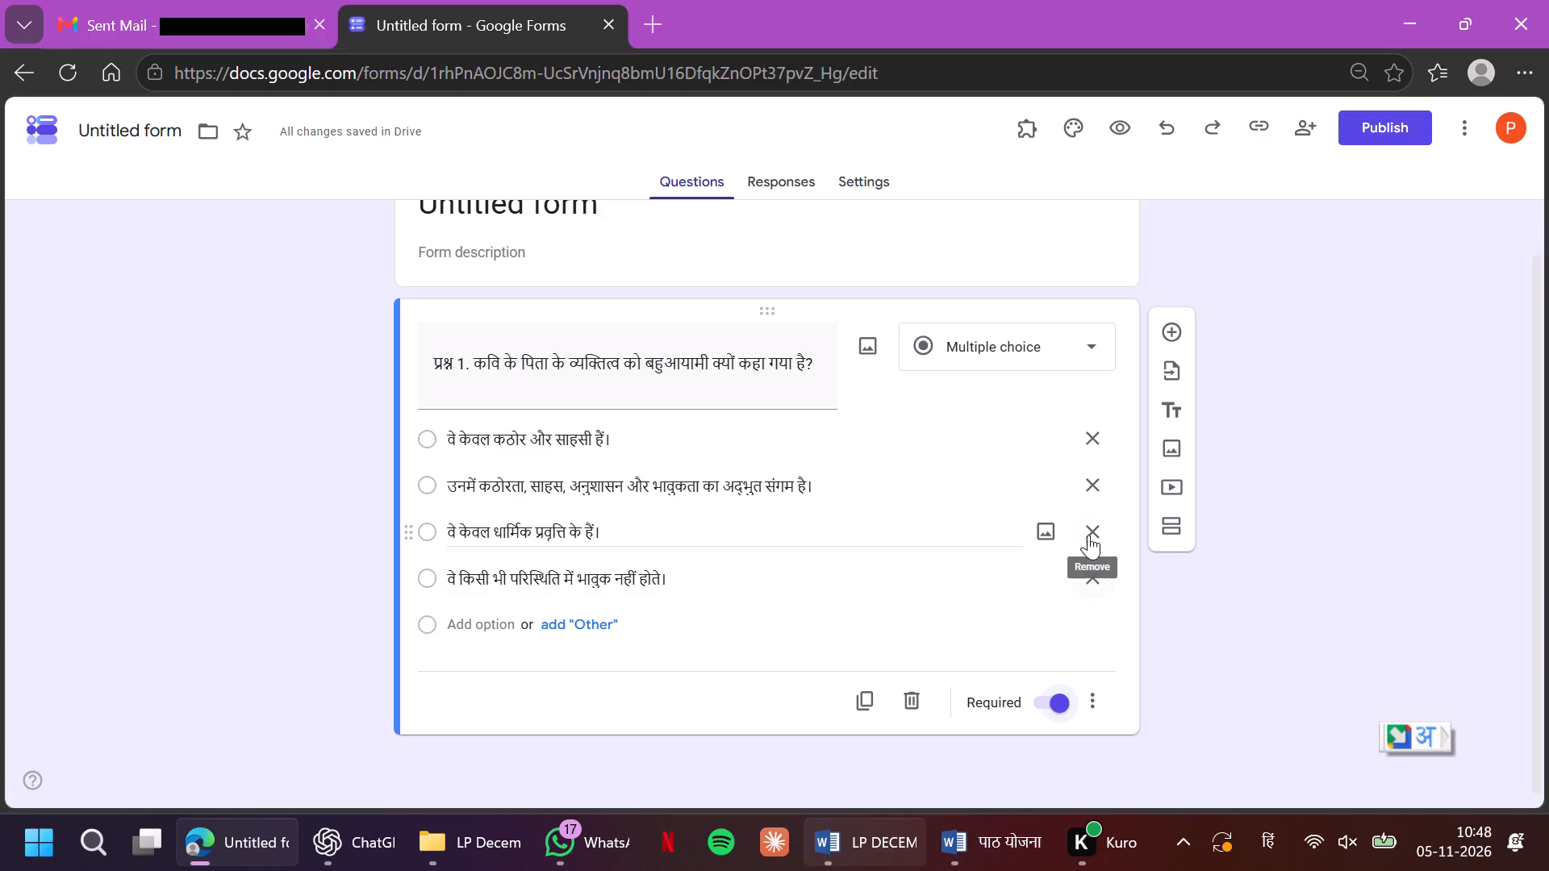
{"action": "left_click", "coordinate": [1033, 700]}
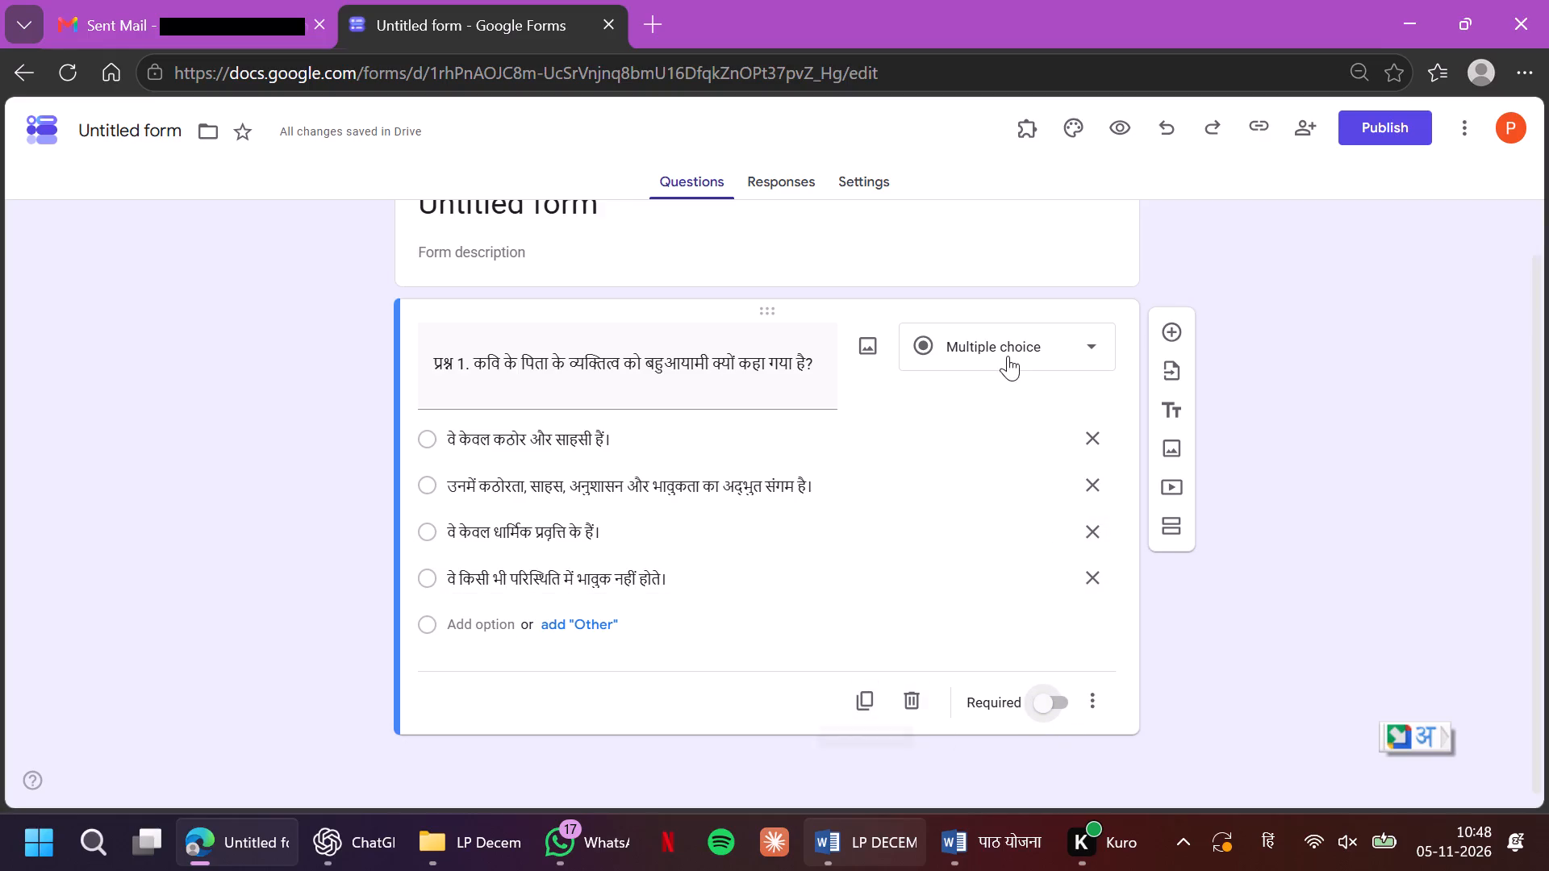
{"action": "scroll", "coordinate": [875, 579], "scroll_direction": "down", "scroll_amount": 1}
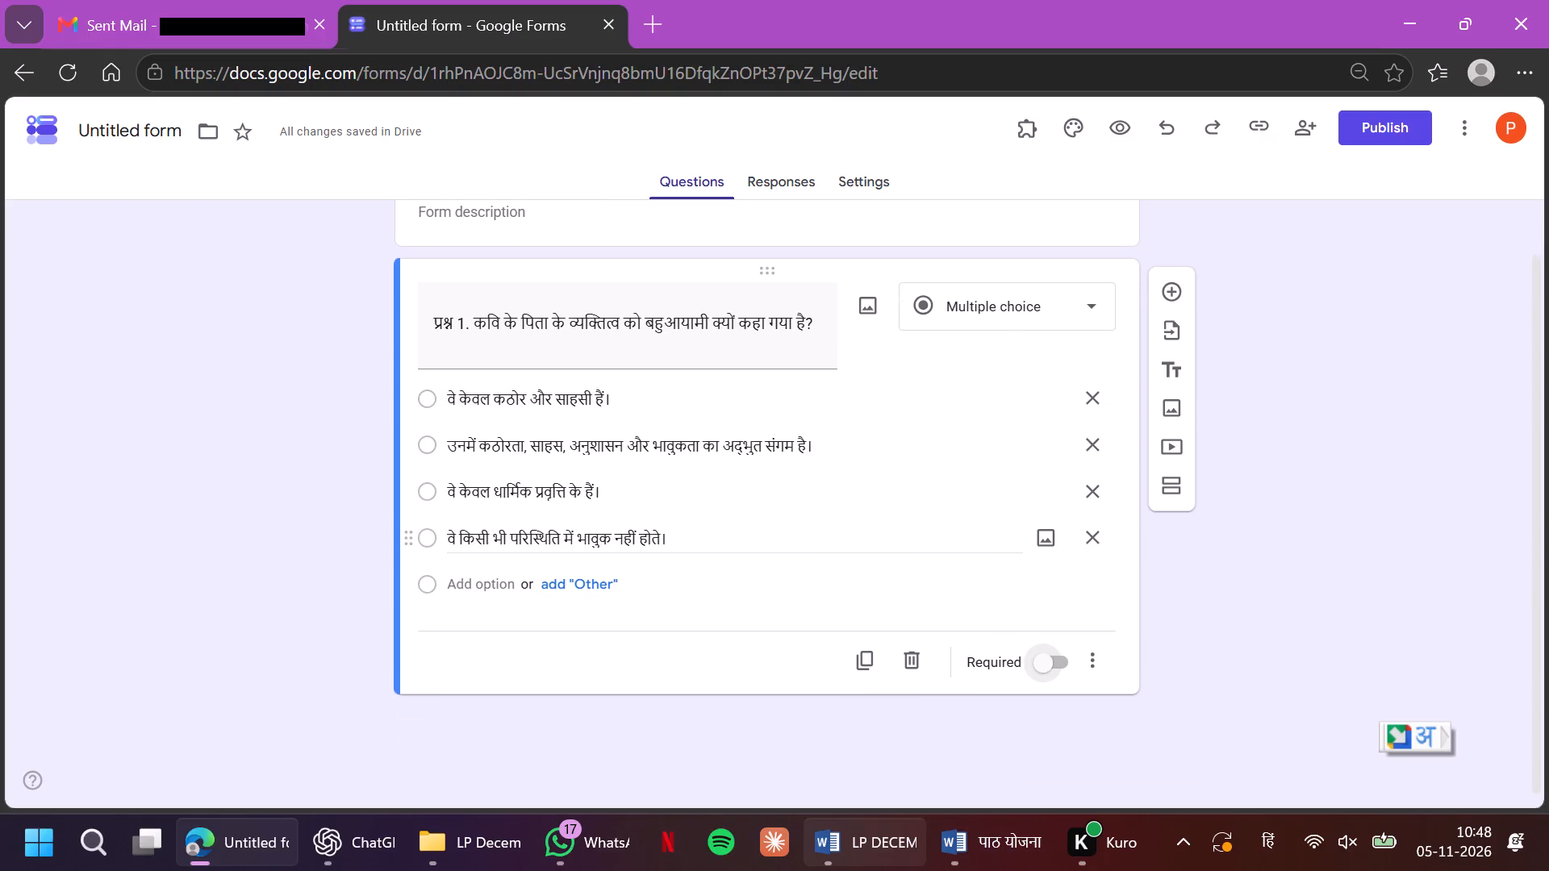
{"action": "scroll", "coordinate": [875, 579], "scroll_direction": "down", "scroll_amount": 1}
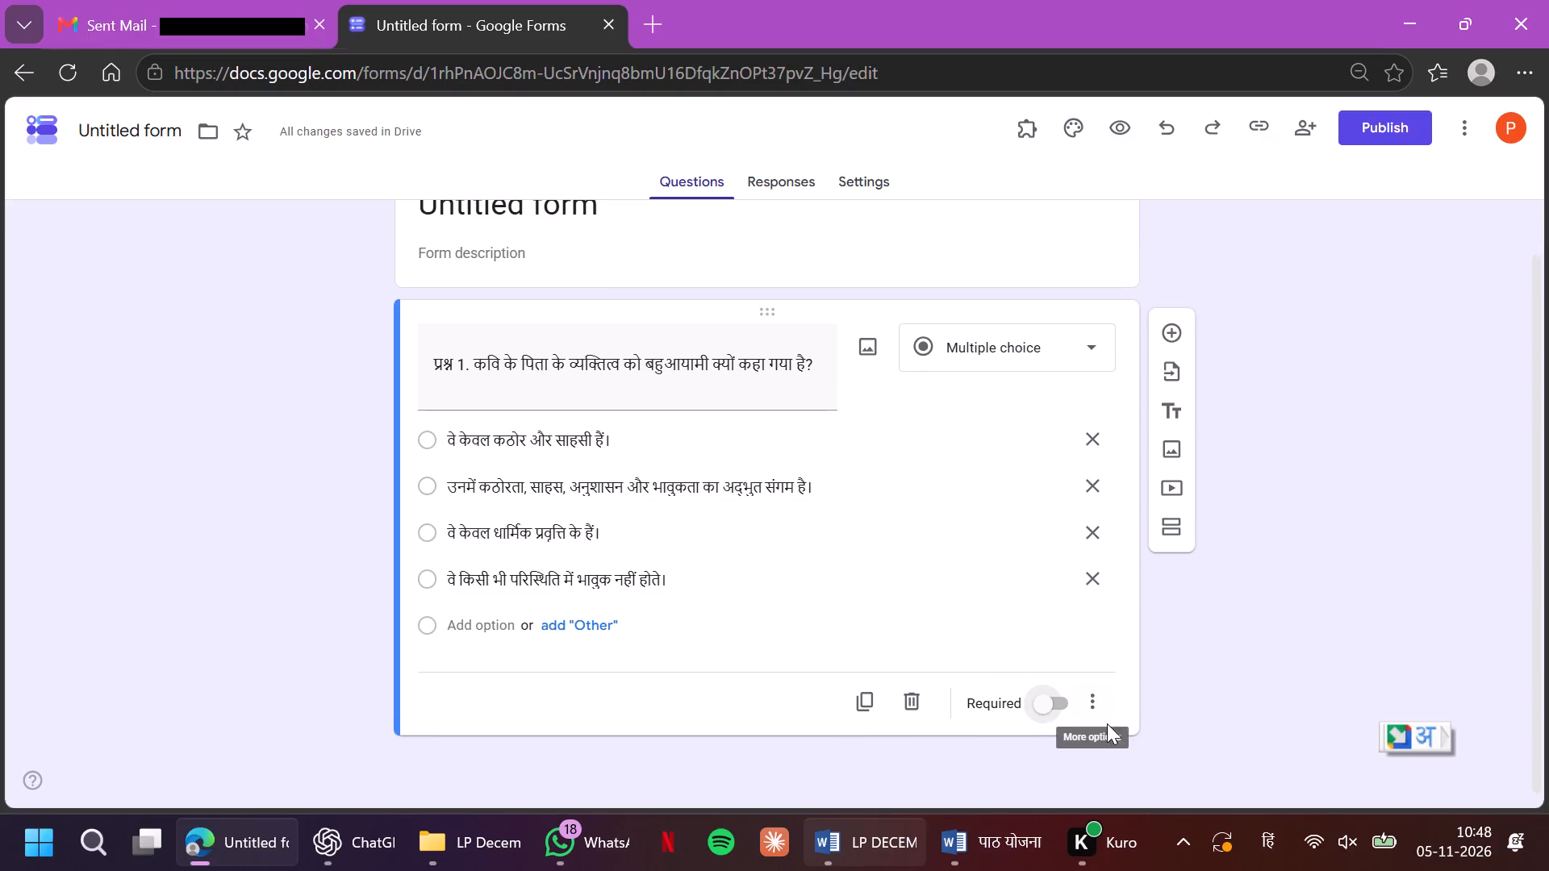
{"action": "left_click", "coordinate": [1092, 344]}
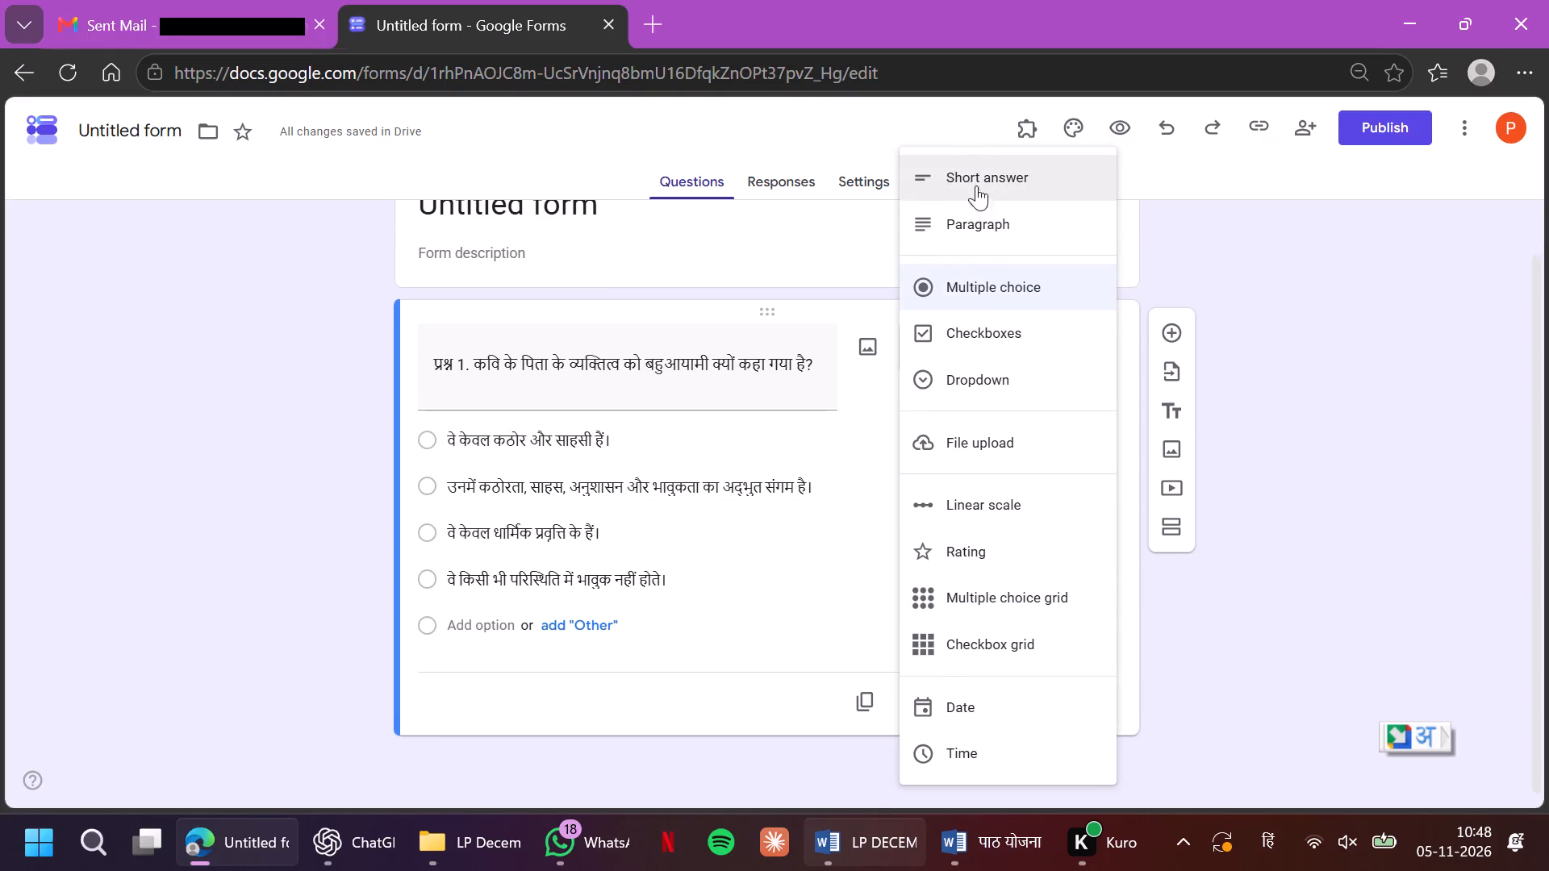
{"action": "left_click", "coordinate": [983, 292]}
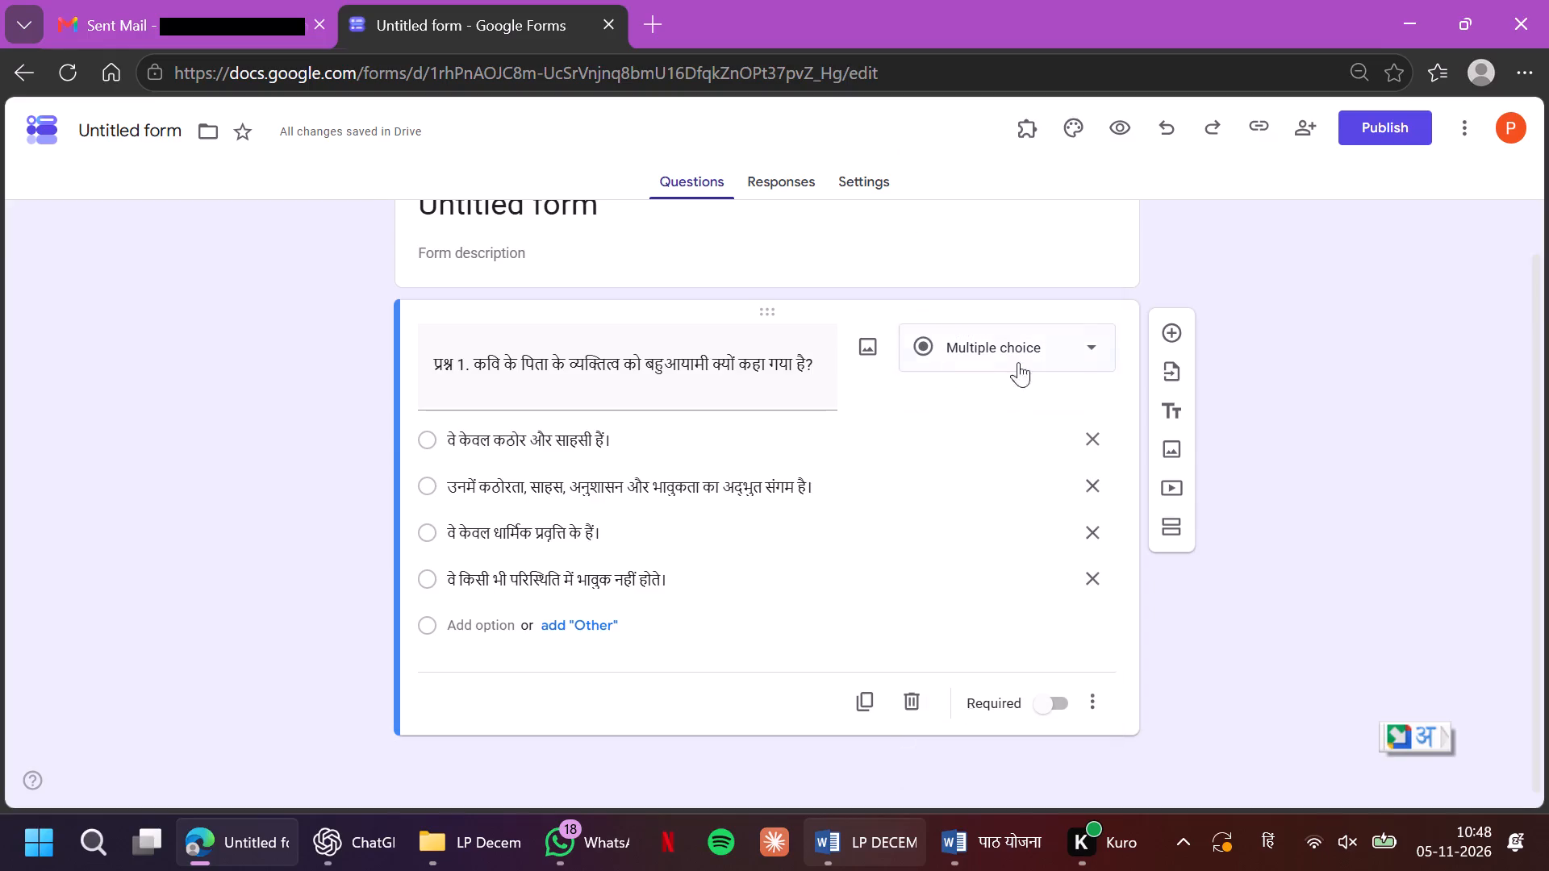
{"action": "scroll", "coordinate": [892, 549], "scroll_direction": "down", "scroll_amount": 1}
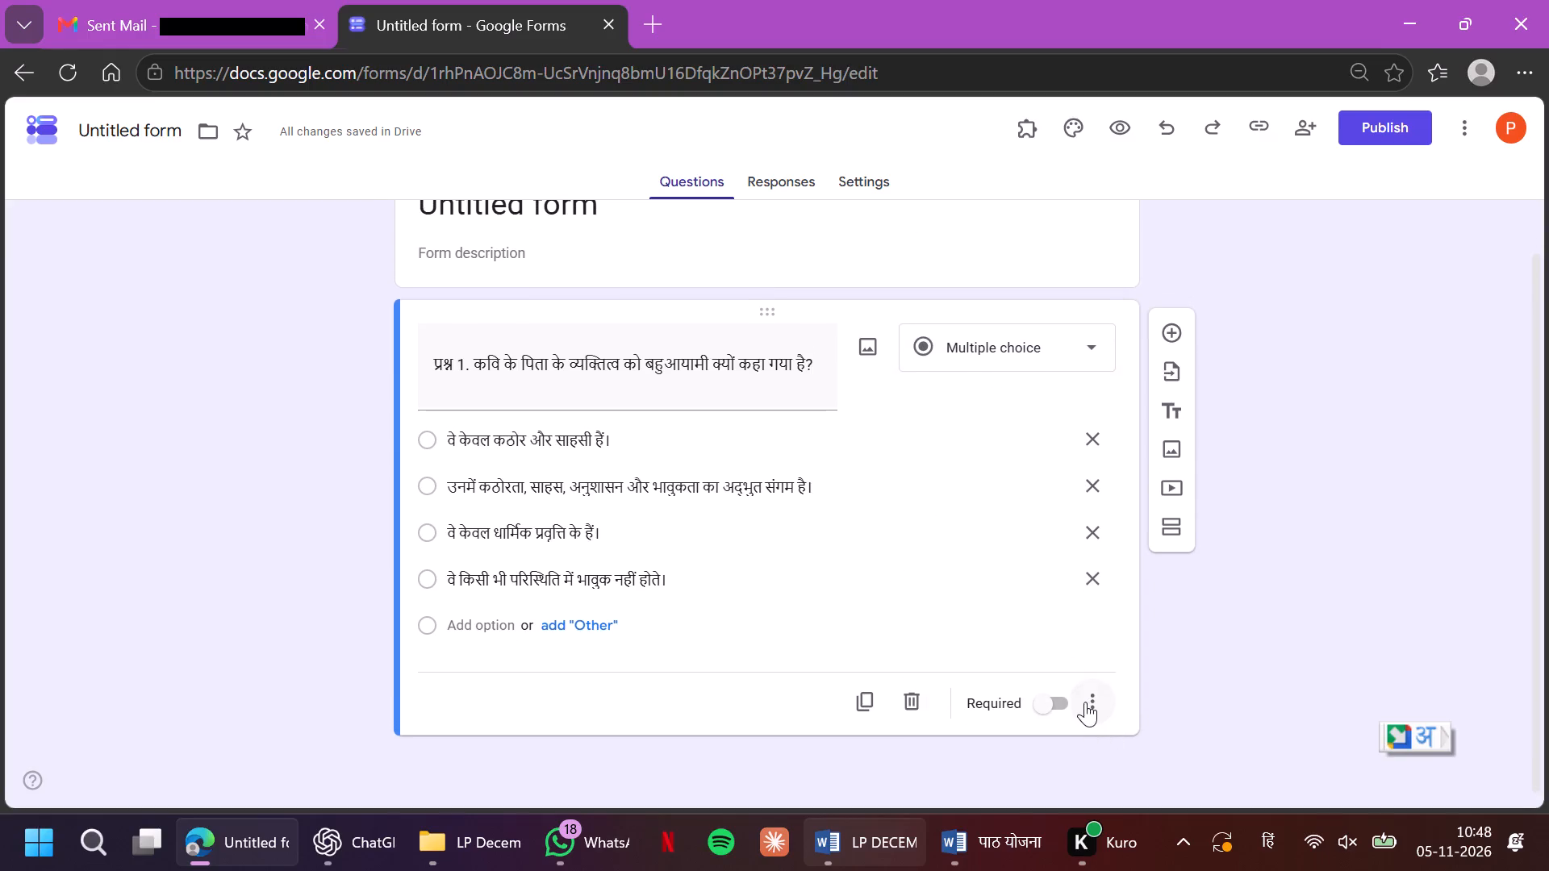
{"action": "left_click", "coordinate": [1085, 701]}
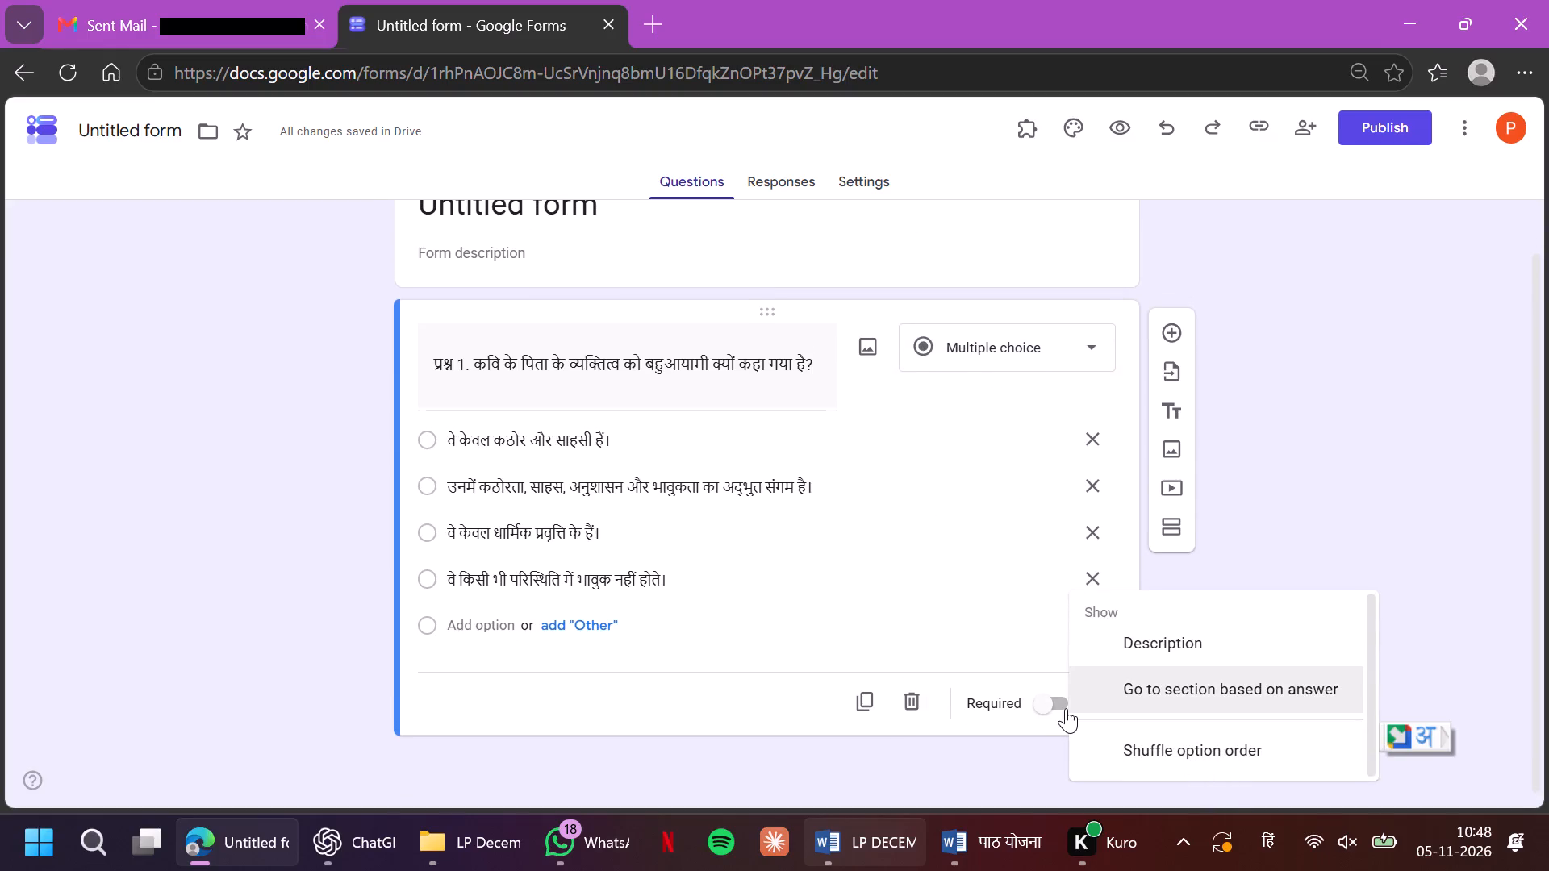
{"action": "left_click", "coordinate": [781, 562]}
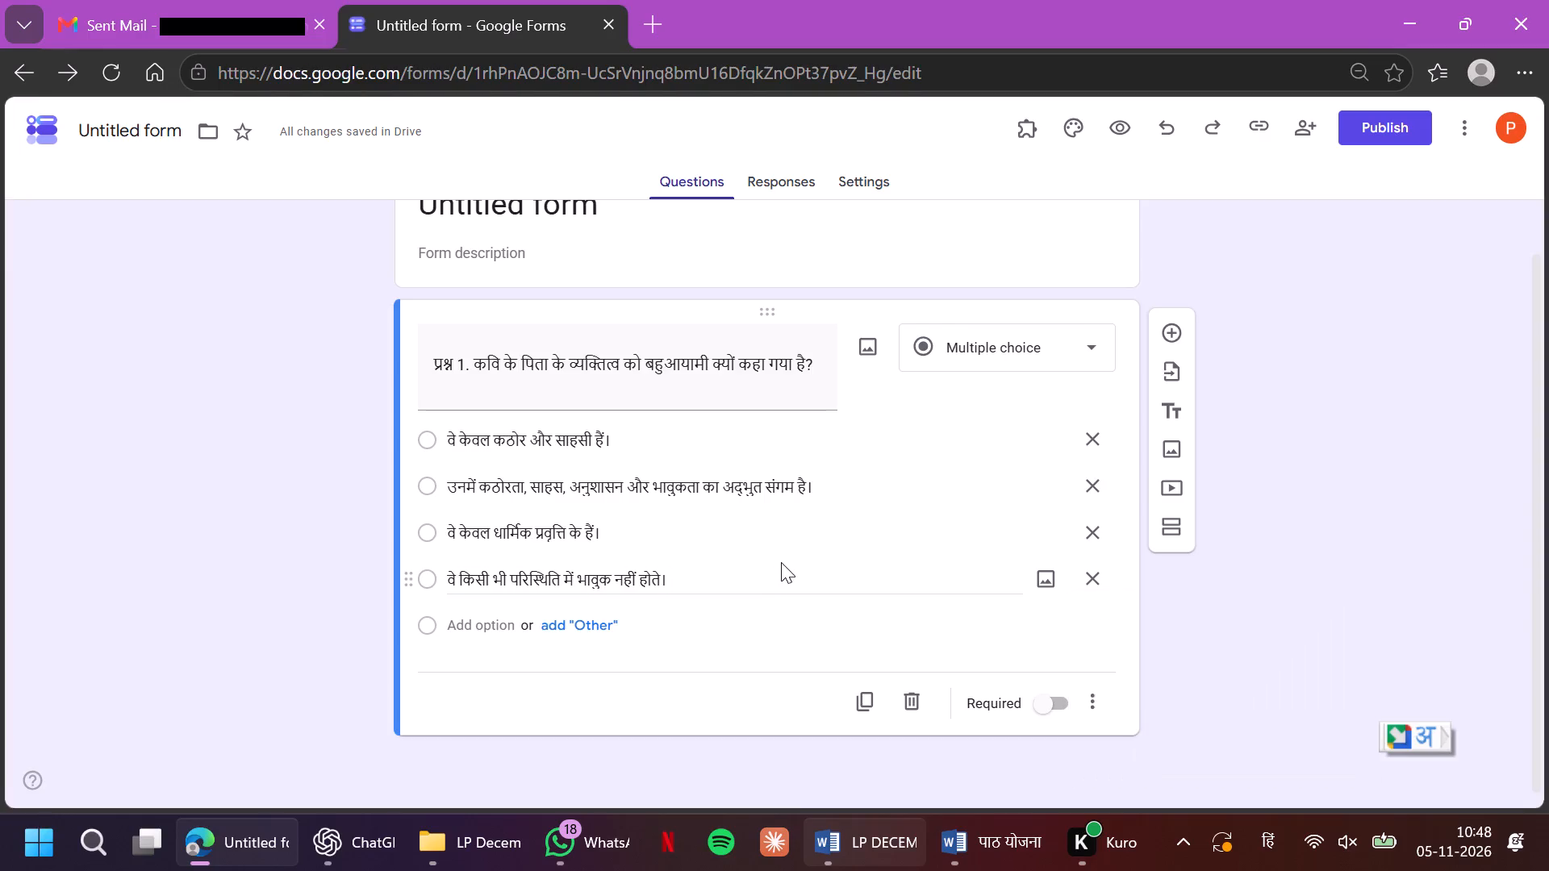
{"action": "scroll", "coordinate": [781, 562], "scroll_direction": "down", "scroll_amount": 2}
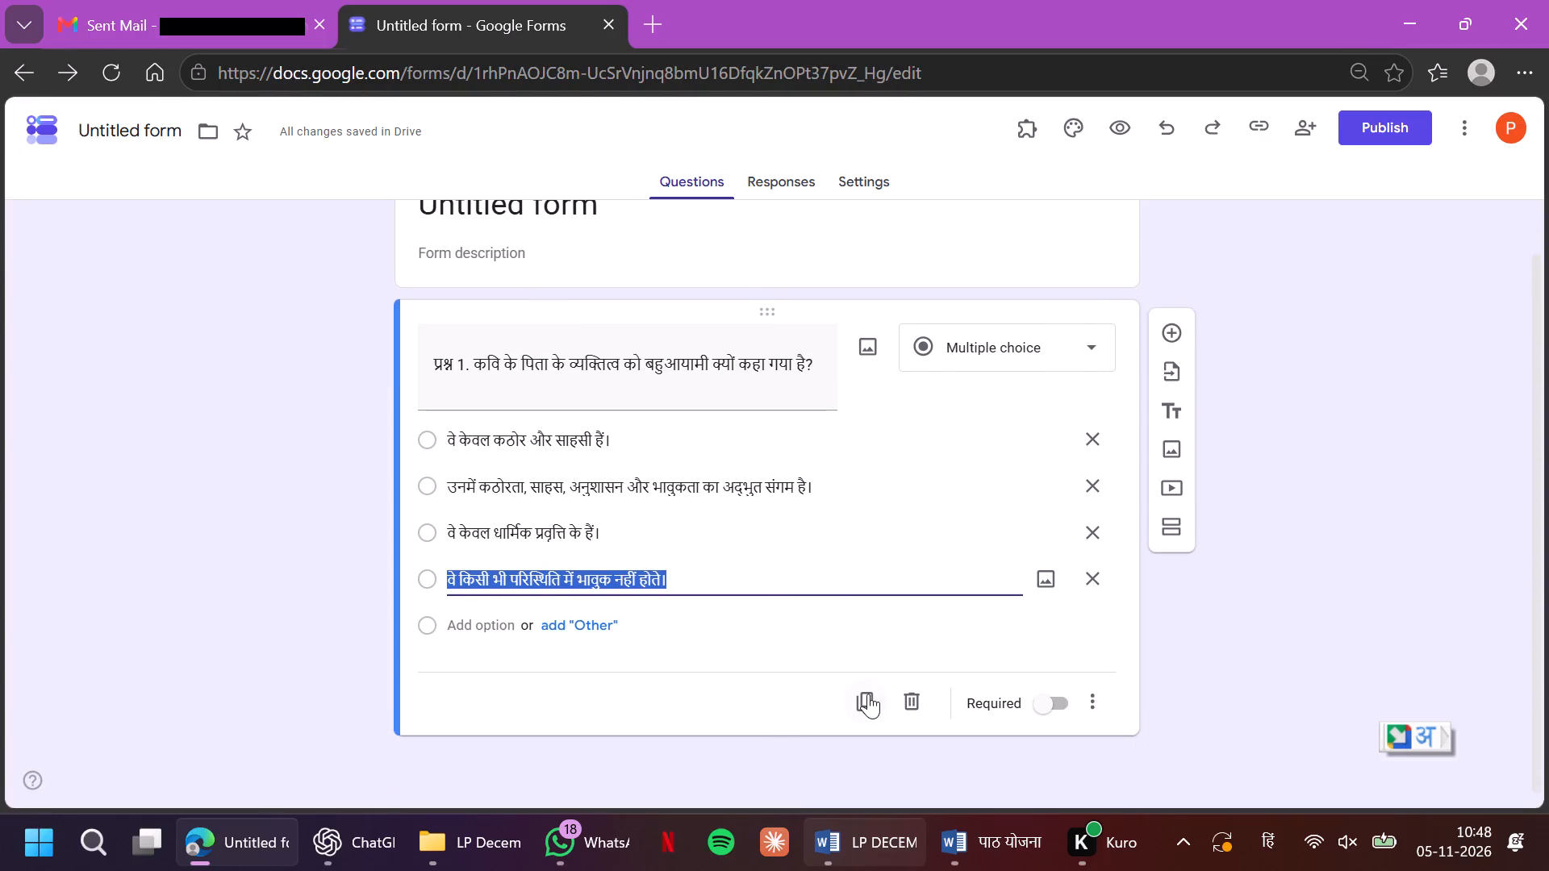
Duplicate the प्रश्न 1 multiple-choice question in the form.
{"action": "left_click", "coordinate": [868, 694]}
{"action": "scroll", "coordinate": [868, 694], "scroll_direction": "down", "scroll_amount": 1}
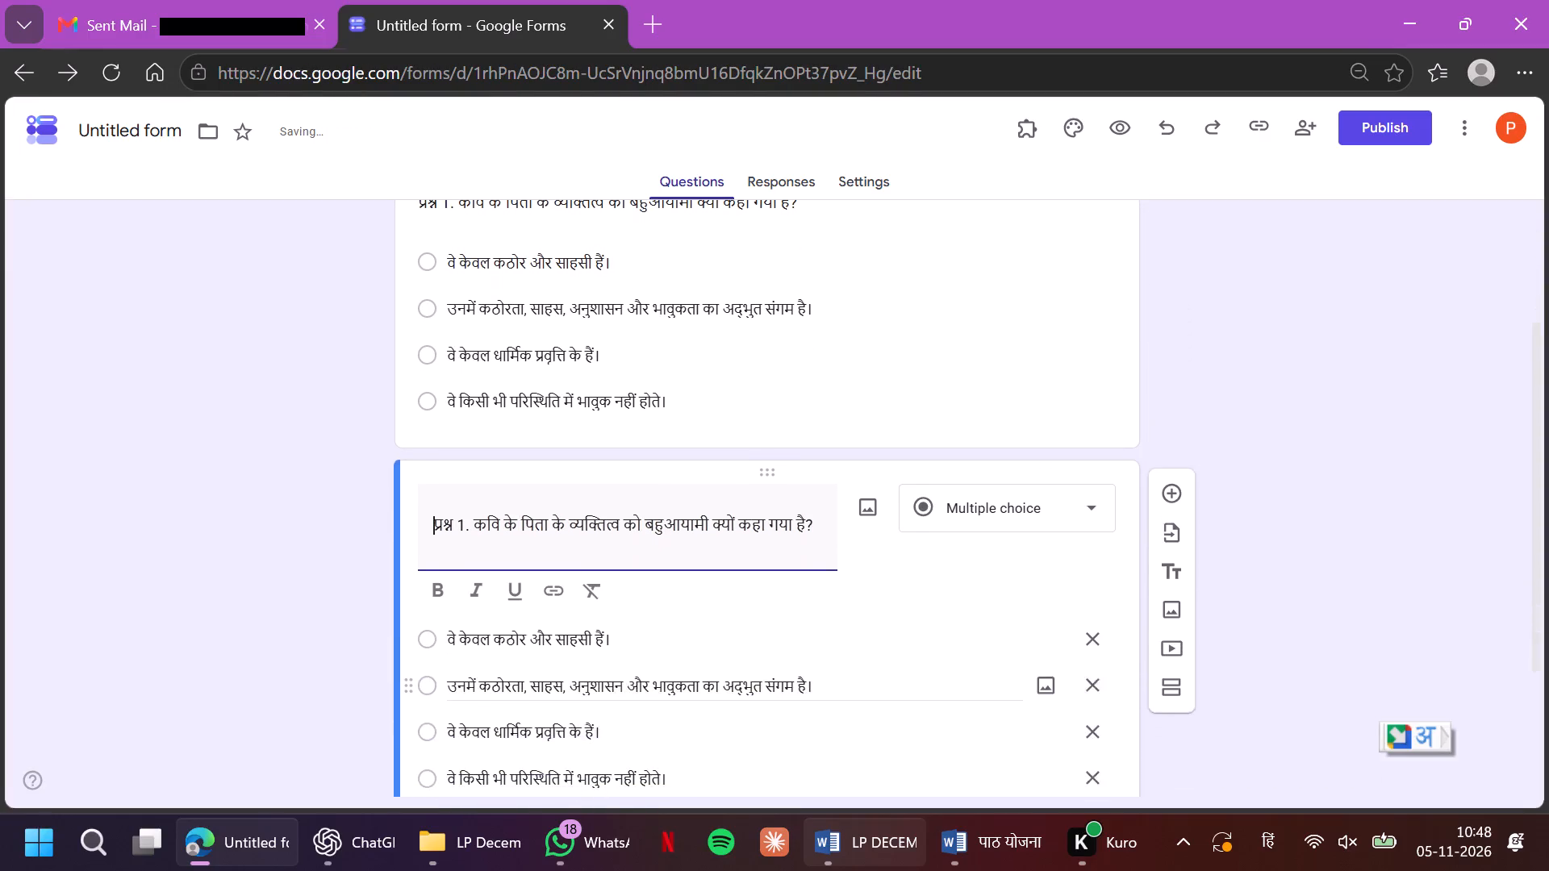
{"action": "scroll", "coordinate": [868, 694], "scroll_direction": "down", "scroll_amount": 1}
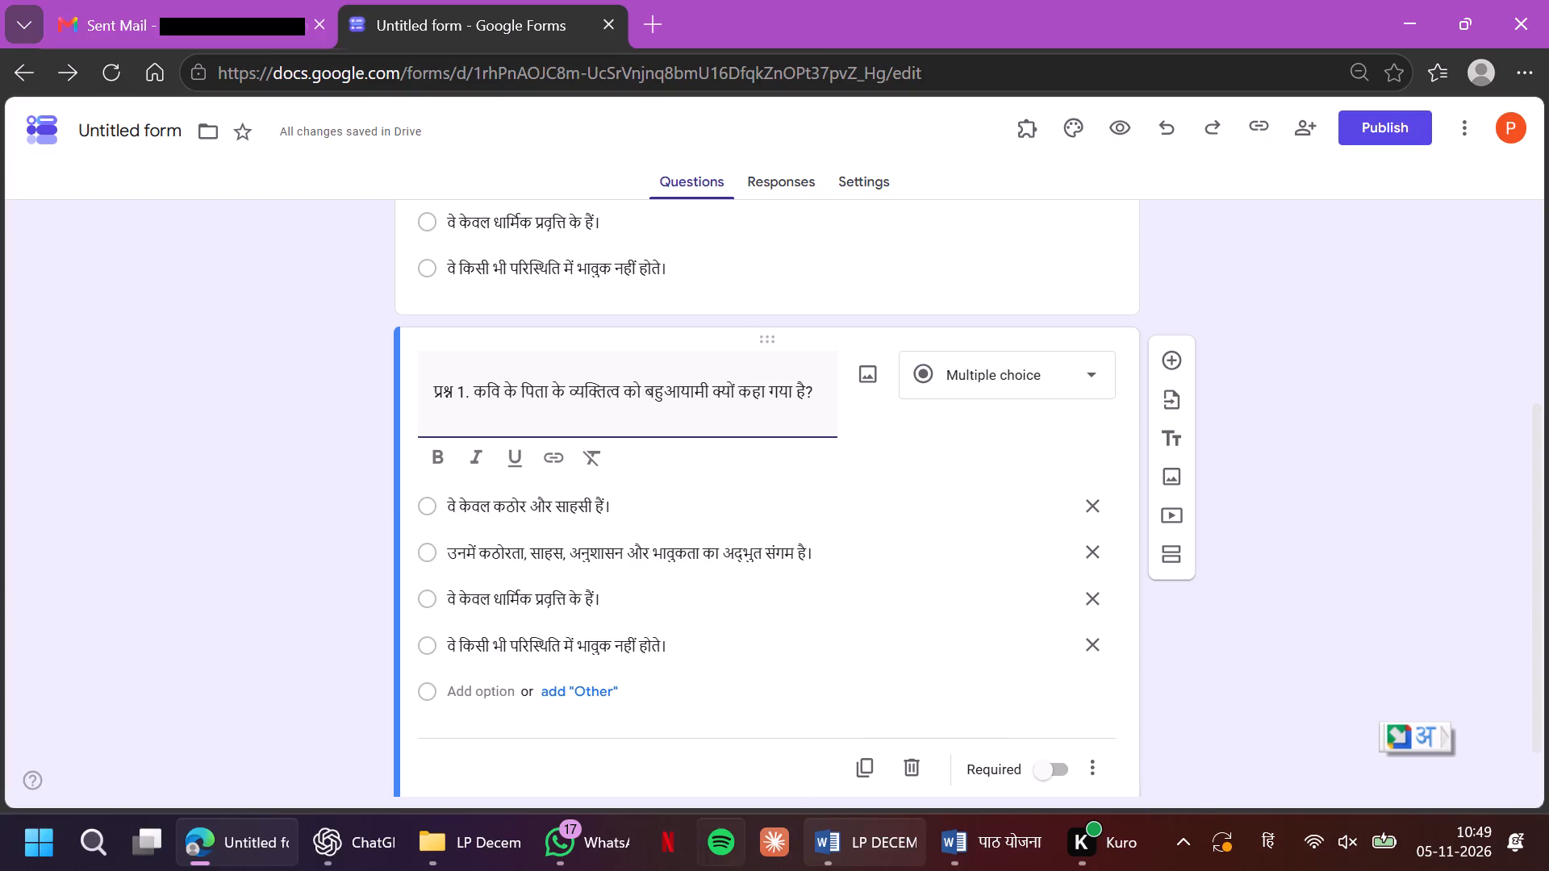
{"action": "left_click", "coordinate": [380, 834]}
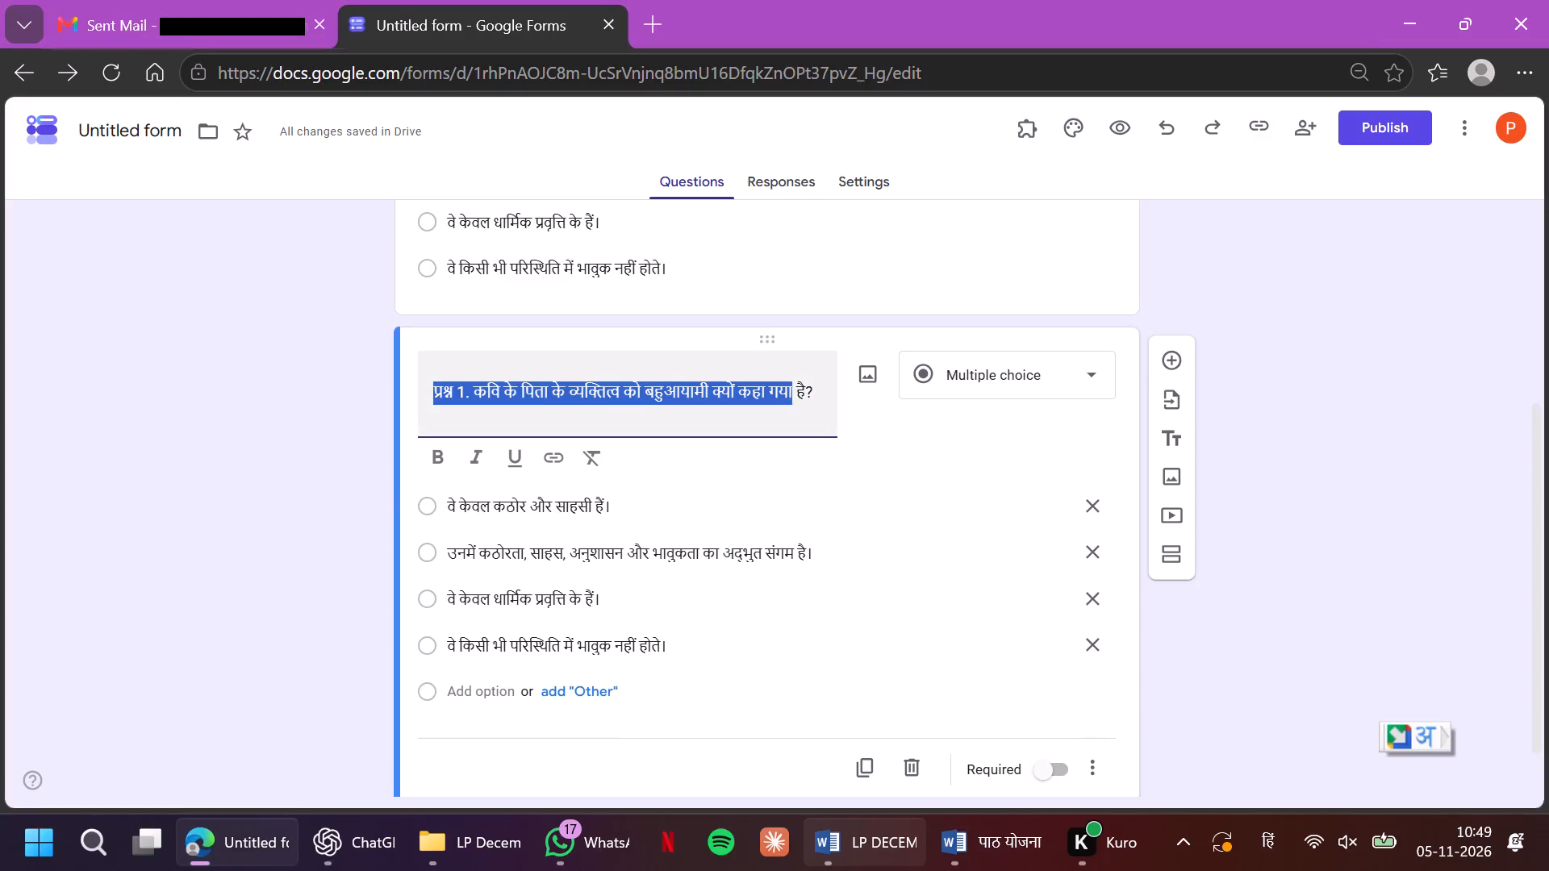
{"action": "left_click_drag", "start_coordinate": [804, 388], "coordinate": [814, 391]}
{"action": "key", "text": "ctrl+v"}
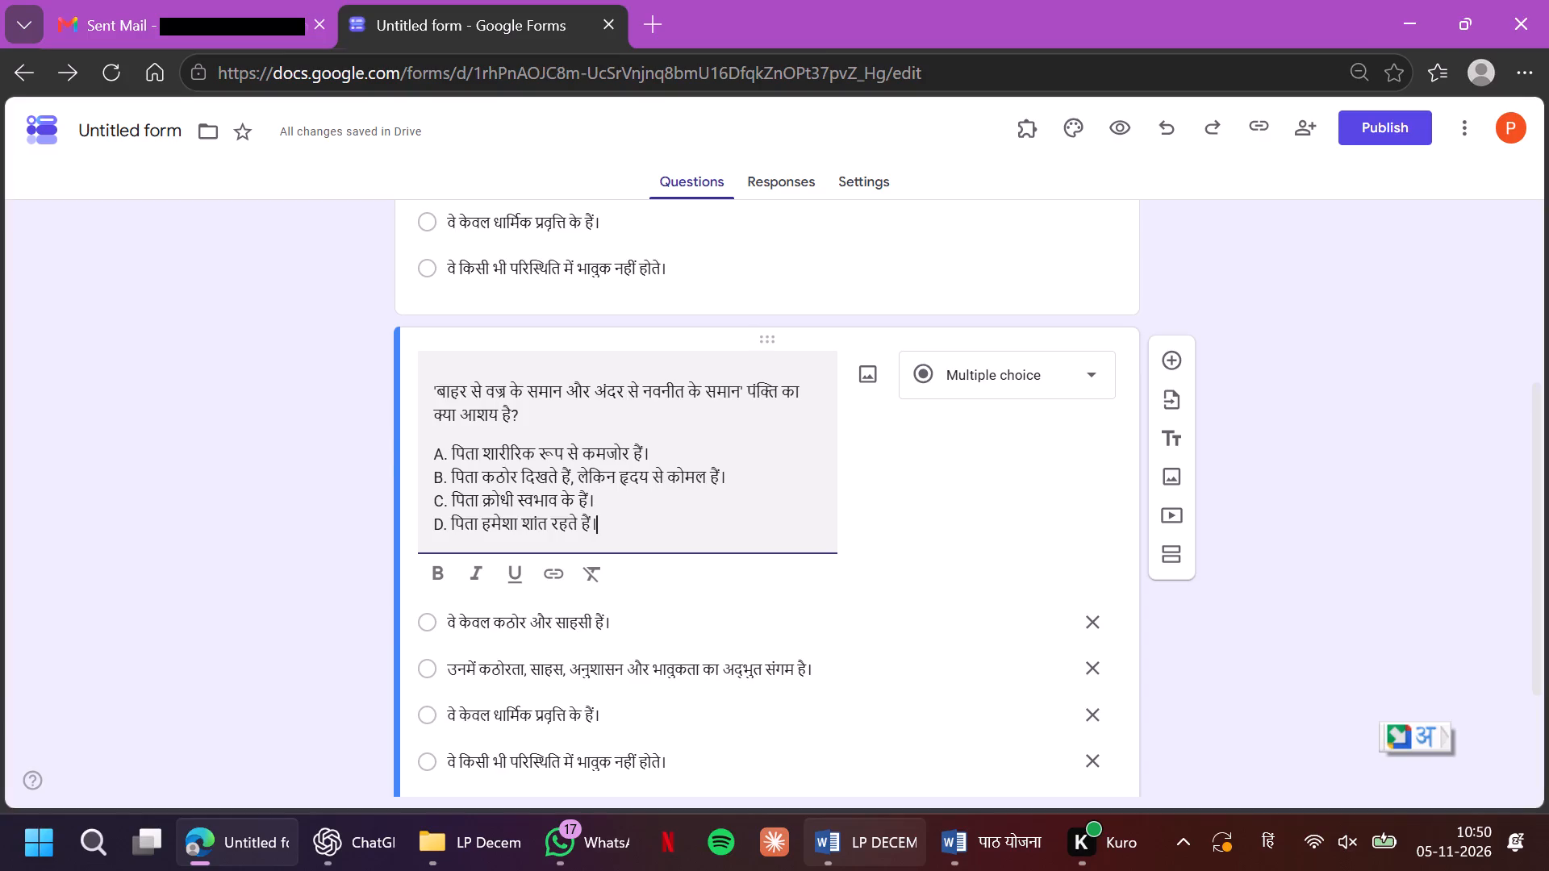
Revisit the start of the प्रश्न 1 text, and open the second question's text for editing.
{"action": "scroll", "coordinate": [425, 389], "scroll_direction": "up", "scroll_amount": 1}
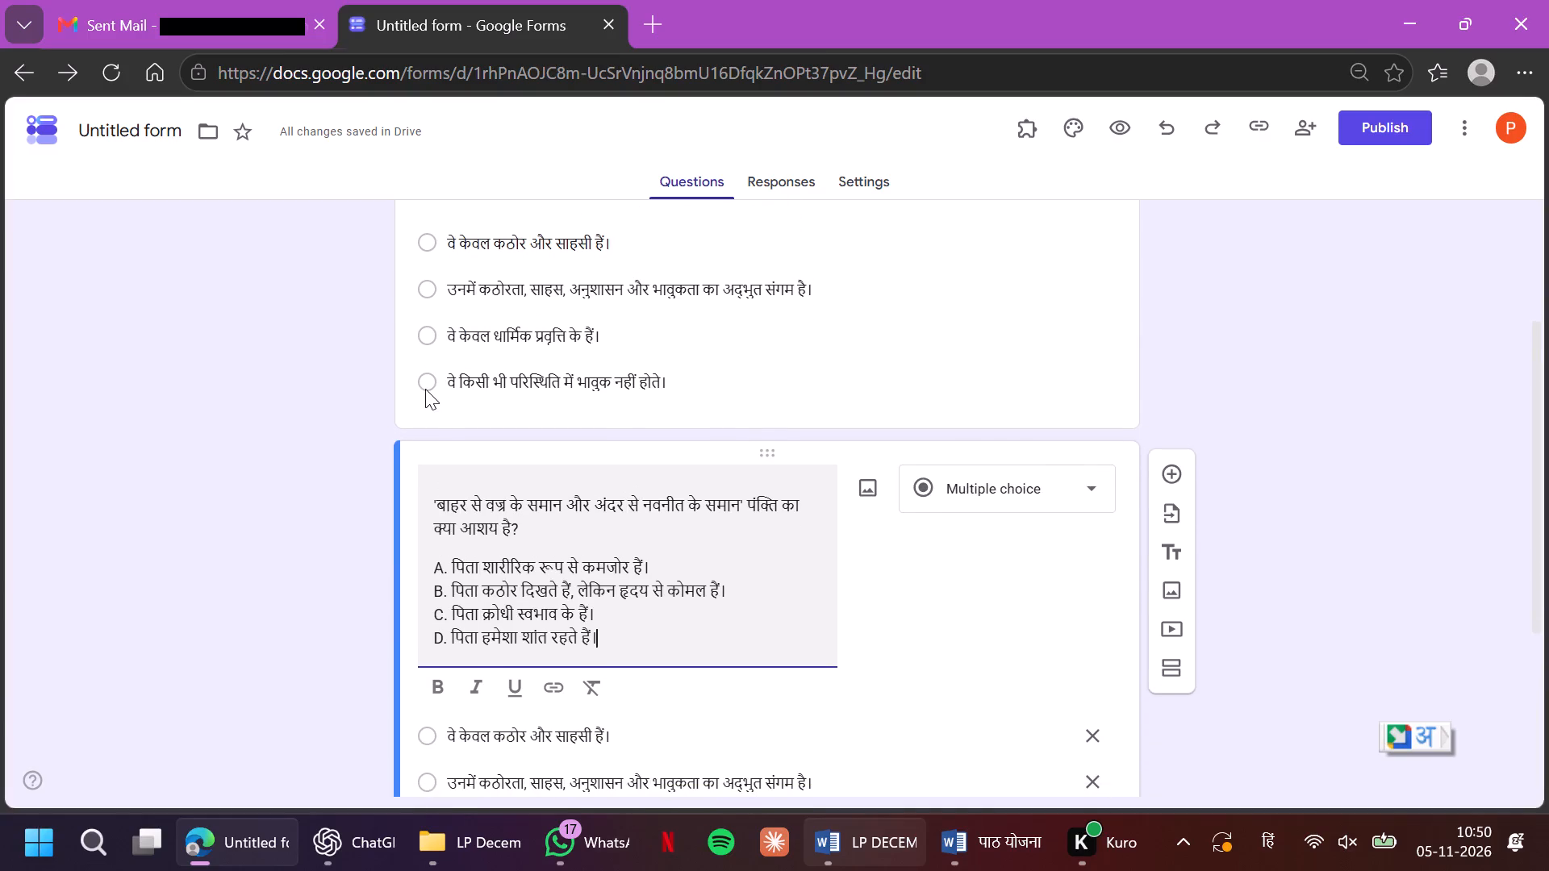
{"action": "scroll", "coordinate": [425, 389], "scroll_direction": "up", "scroll_amount": 1}
{"action": "left_click_drag", "start_coordinate": [442, 249], "coordinate": [440, 253]}
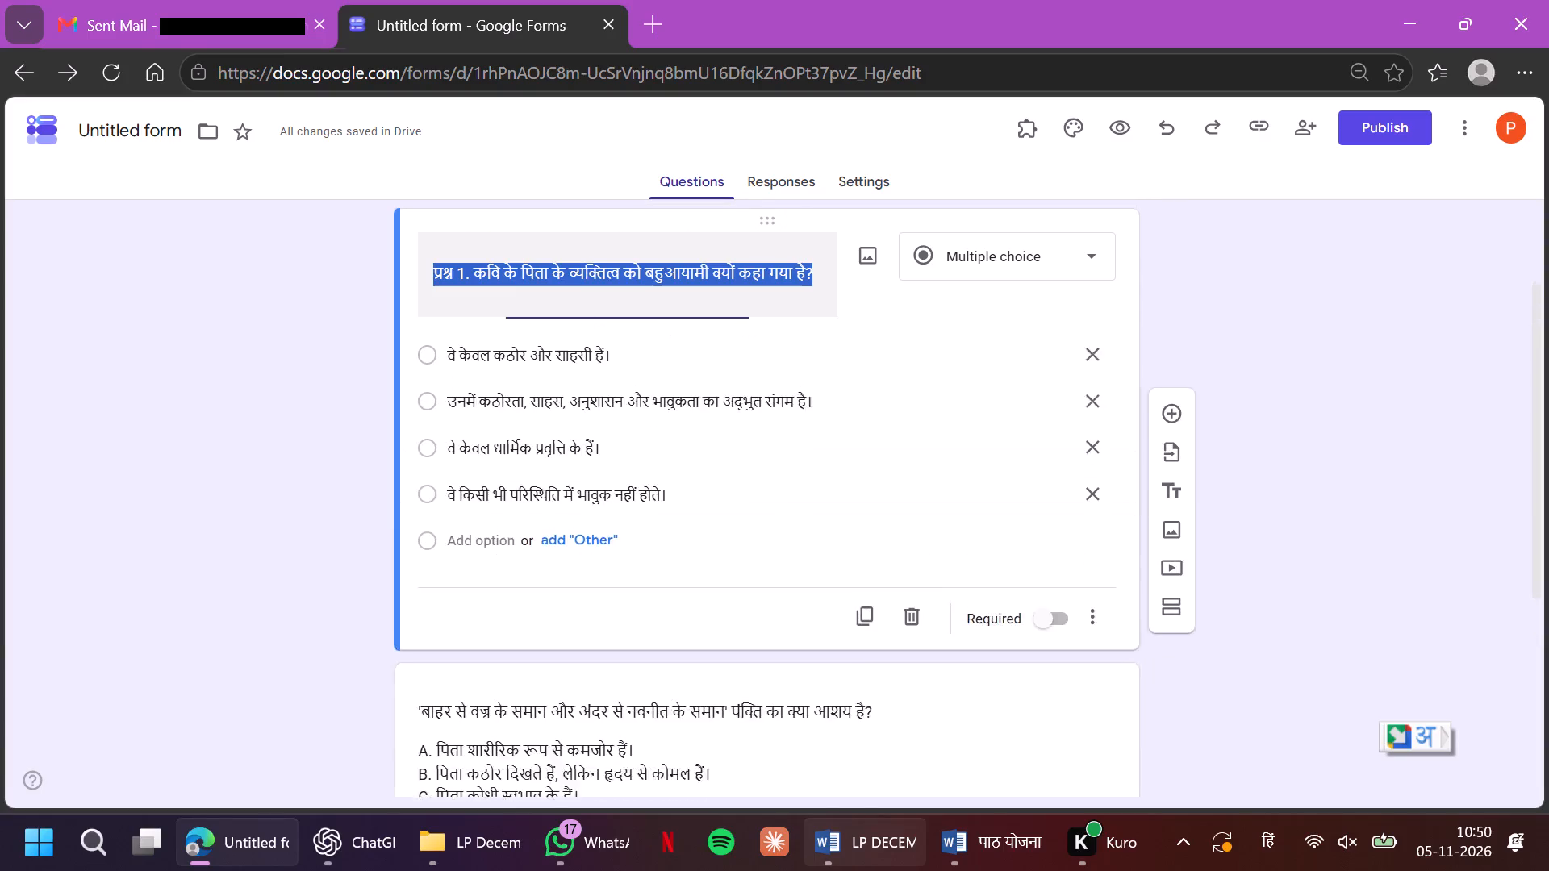
{"action": "left_click_drag", "start_coordinate": [440, 253], "coordinate": [437, 259]}
{"action": "left_click", "coordinate": [437, 259]}
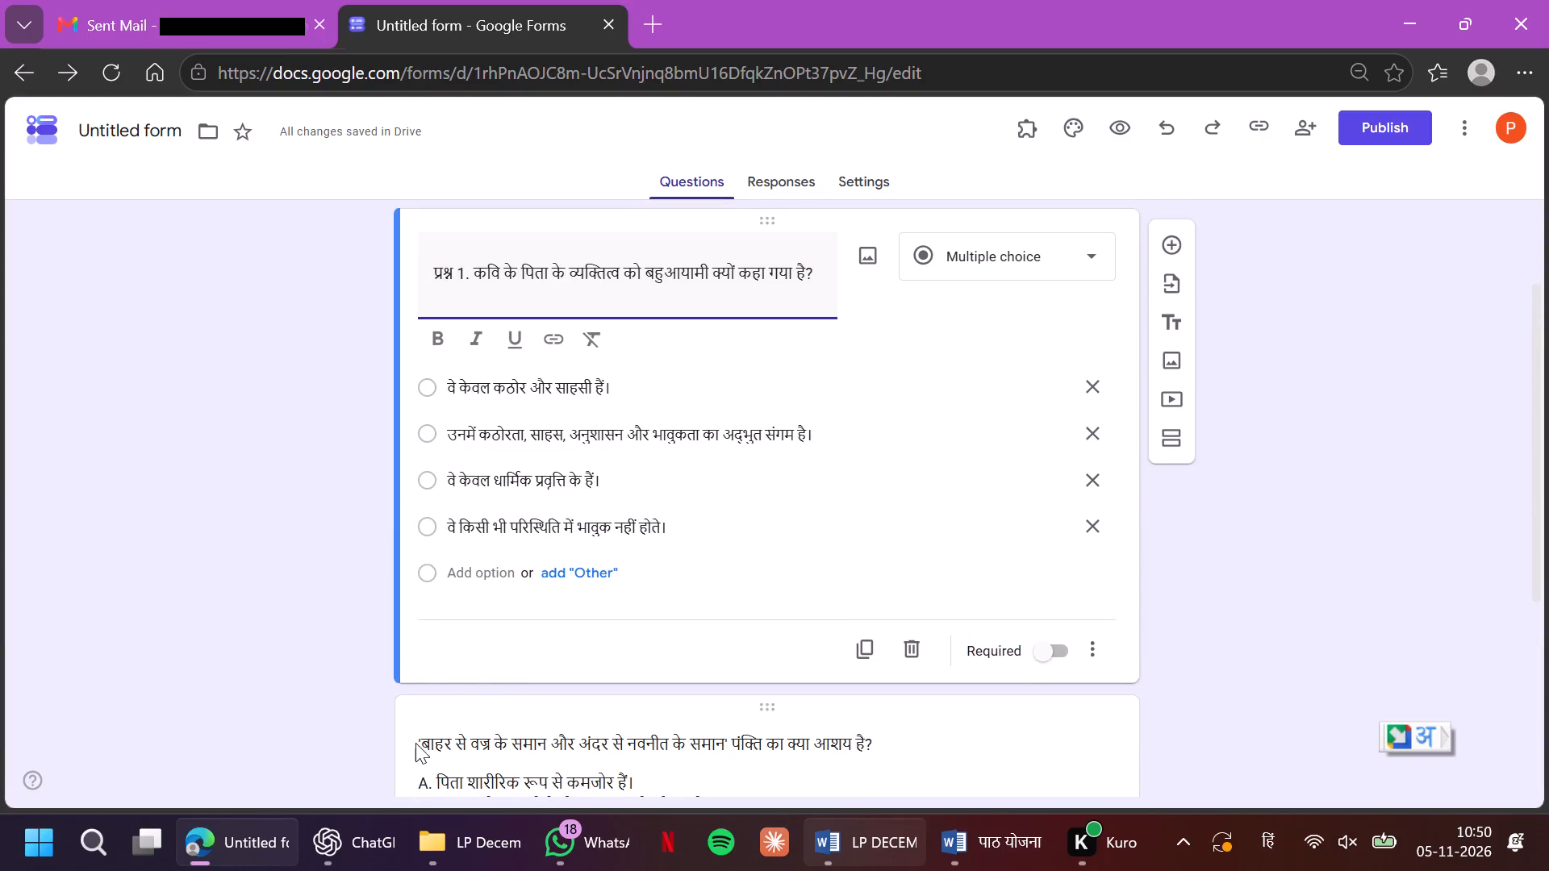
{"action": "left_click", "coordinate": [415, 743]}
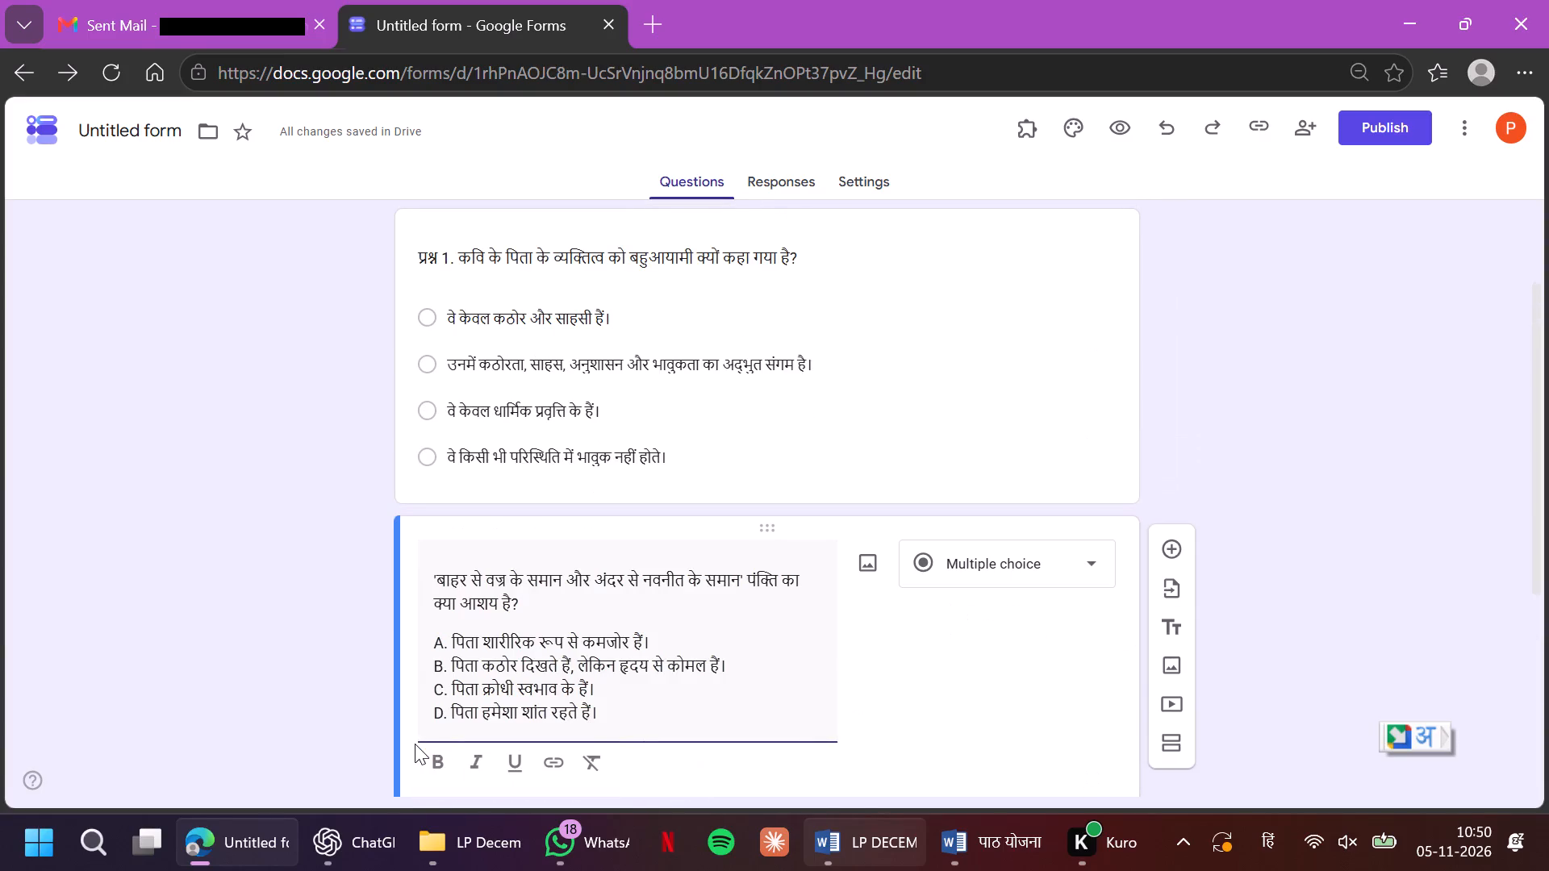
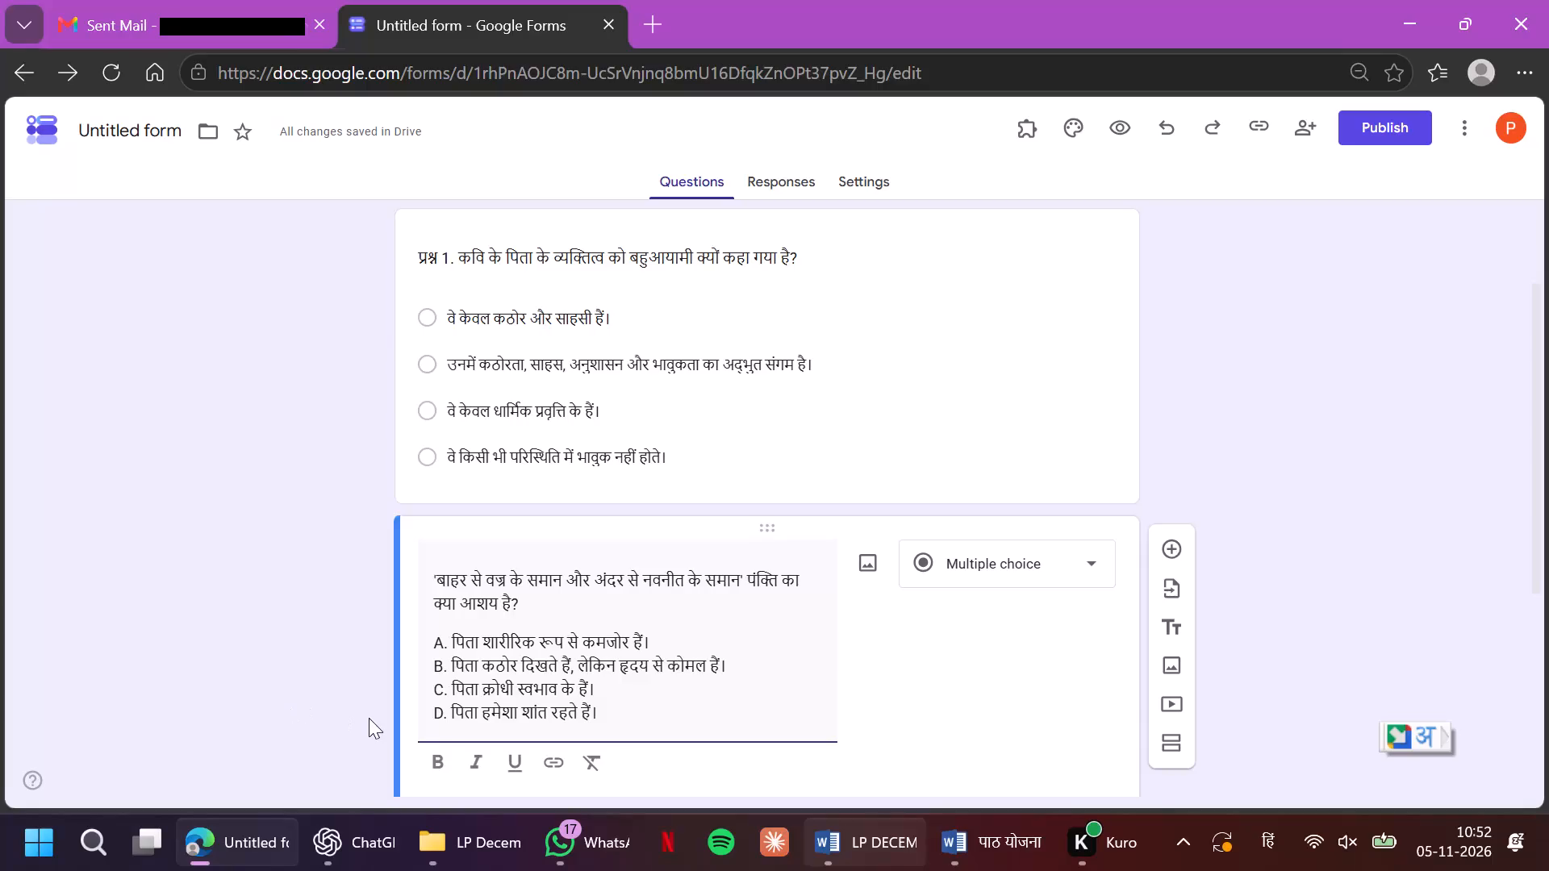
Add the label "प्रश्न -2" at the start of the second question's text.
{"action": "type", "text": "prshn"}
{"action": "key", "text": "space"}
{"action": "type", "text": "-2"}
{"action": "key", "text": "space"}
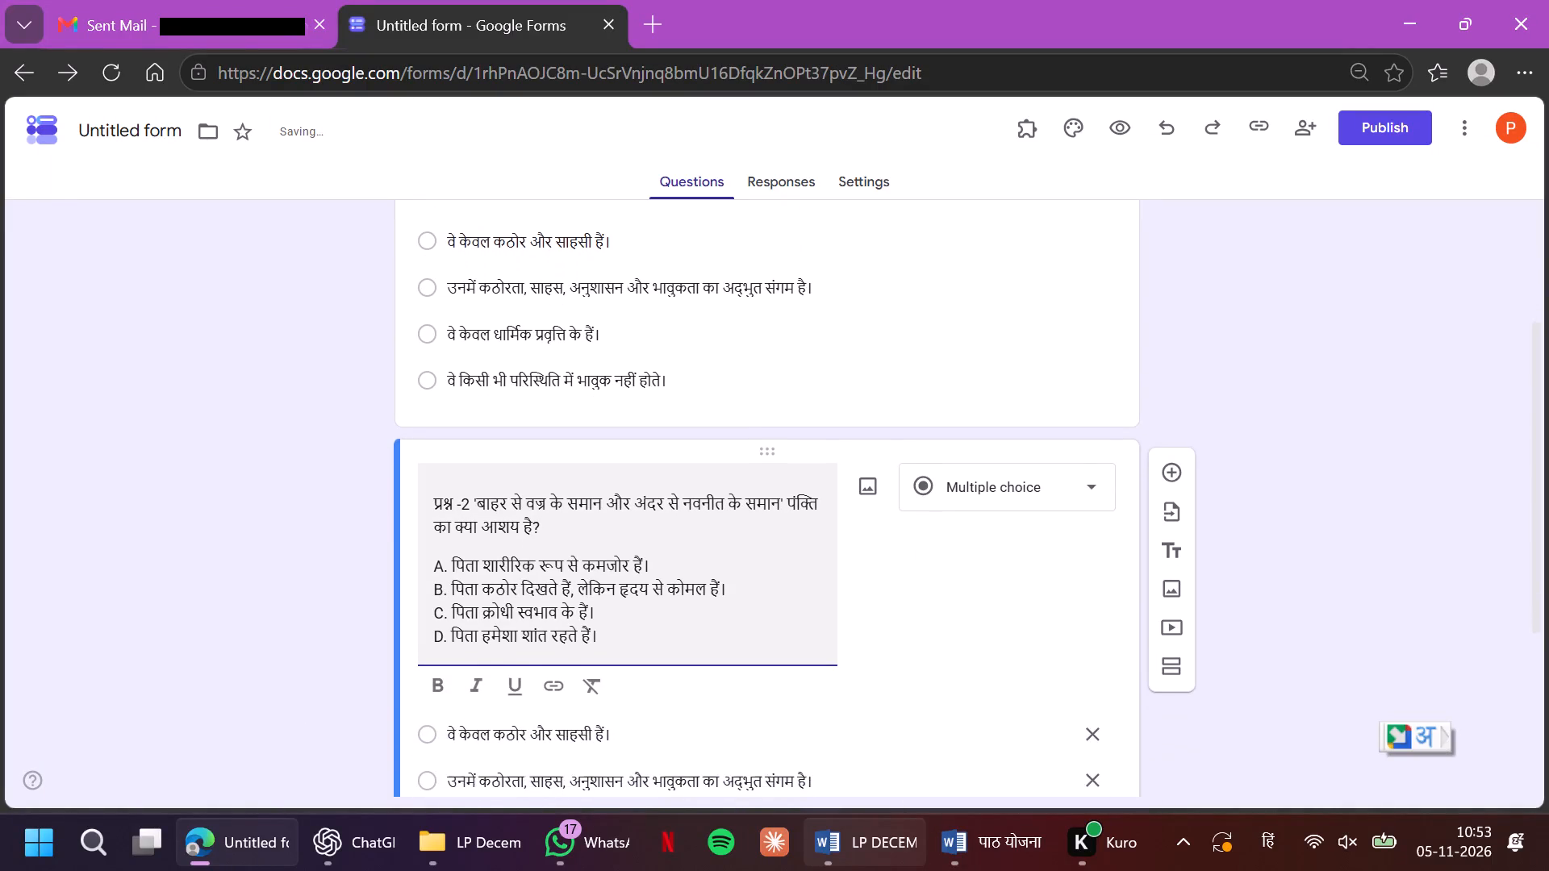
Move answer "A. पिता शारीरिक रूप से कमजोर हैं।" out of the प्रश्न 2 text into its first option, replacing the old option text.
{"action": "left_click_drag", "start_coordinate": [659, 559], "coordinate": [592, 571]}
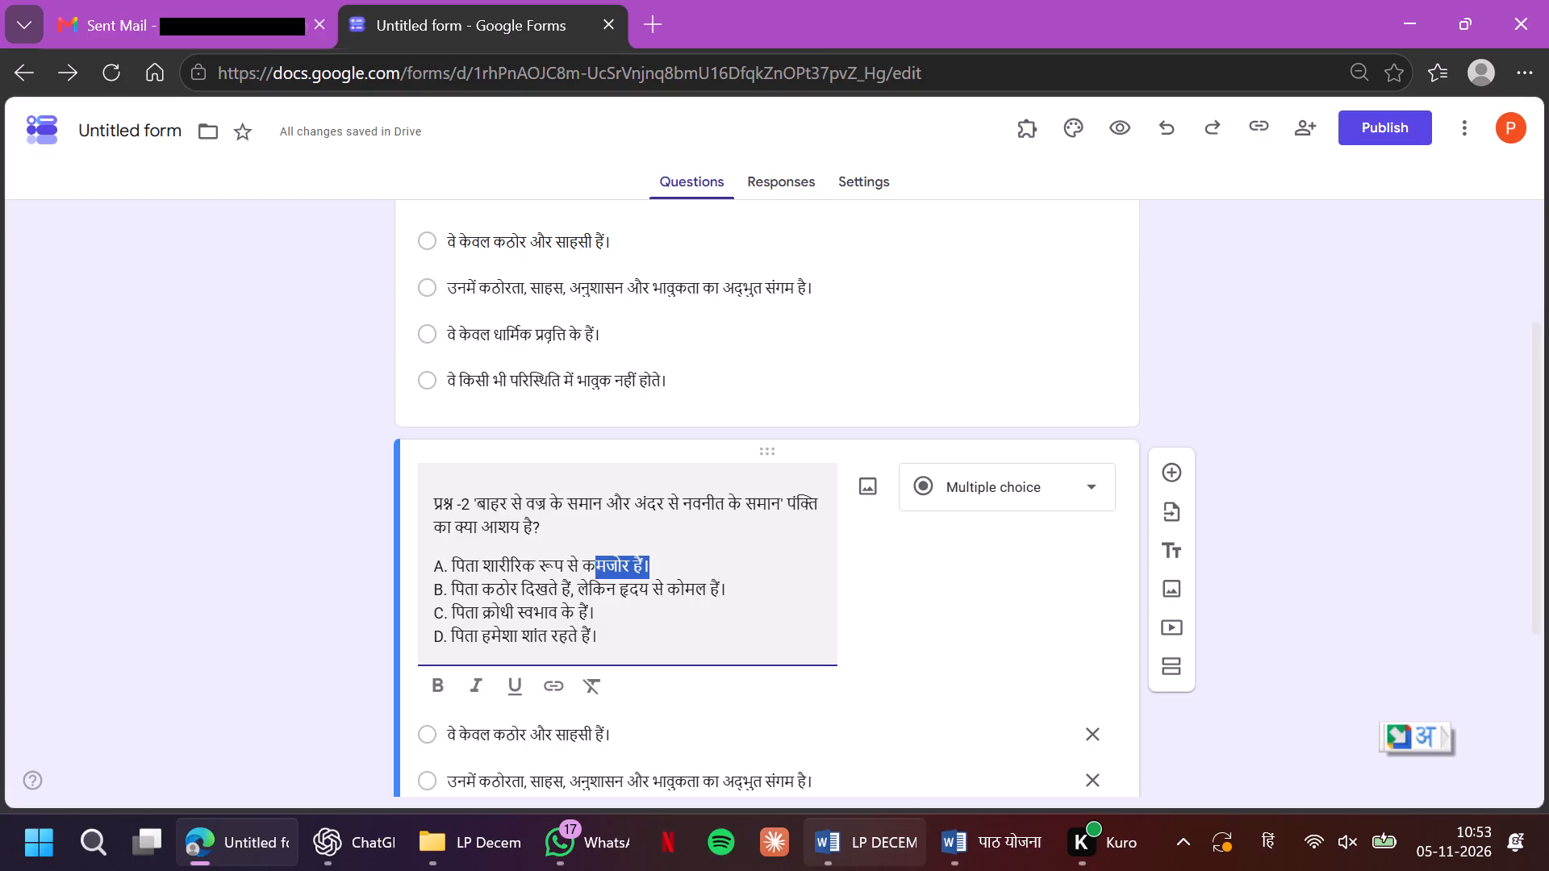
{"action": "left_click_drag", "start_coordinate": [592, 571], "coordinate": [446, 569]}
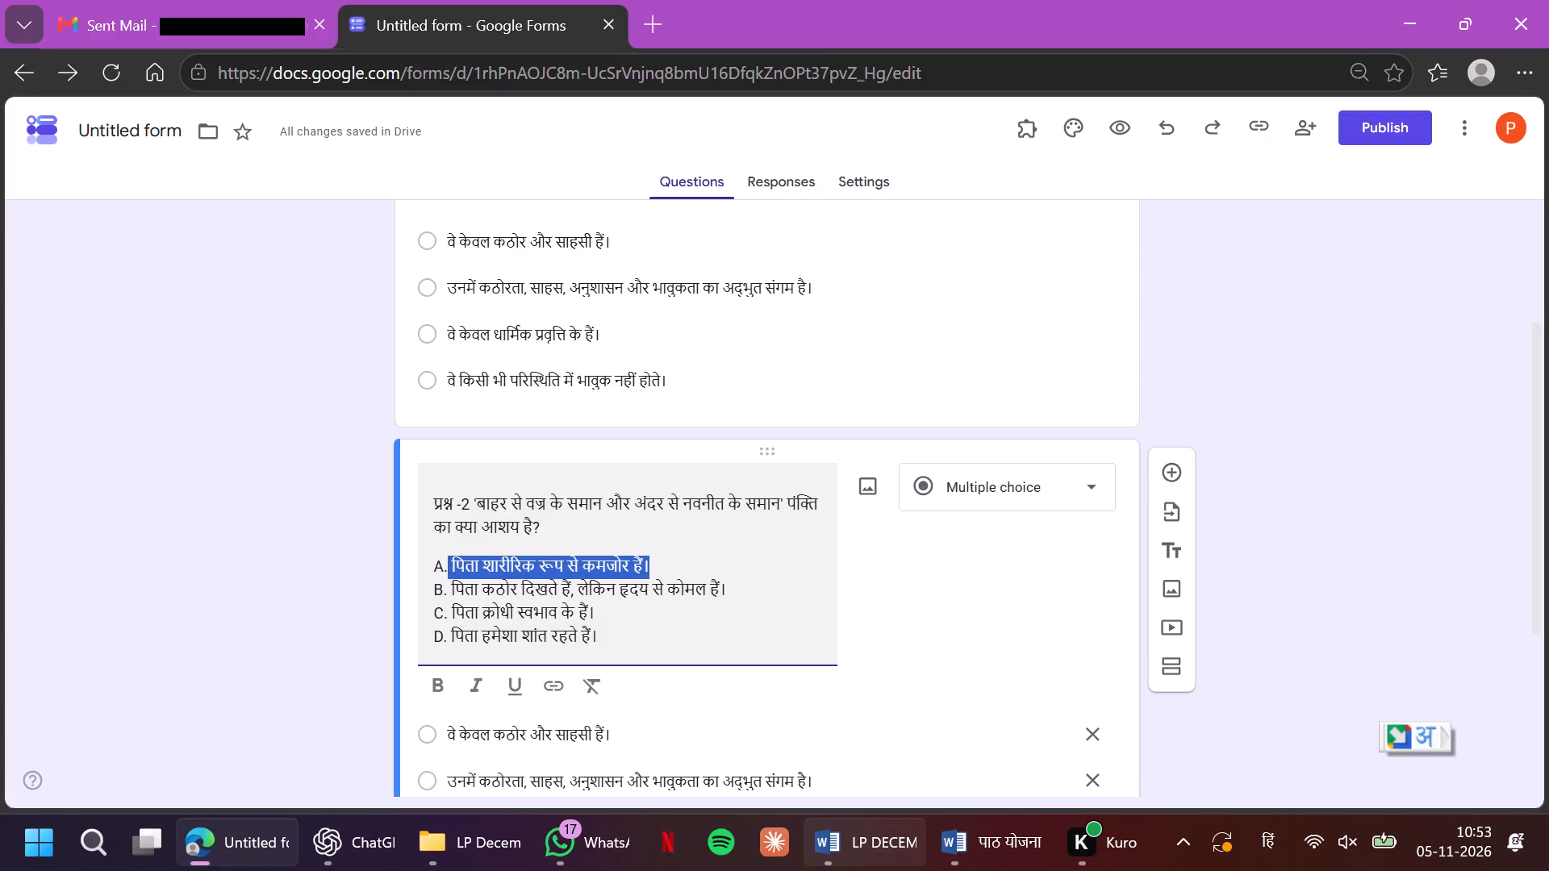
{"action": "left_click", "coordinate": [446, 569]}
{"action": "left_click_drag", "start_coordinate": [446, 569], "coordinate": [597, 563]}
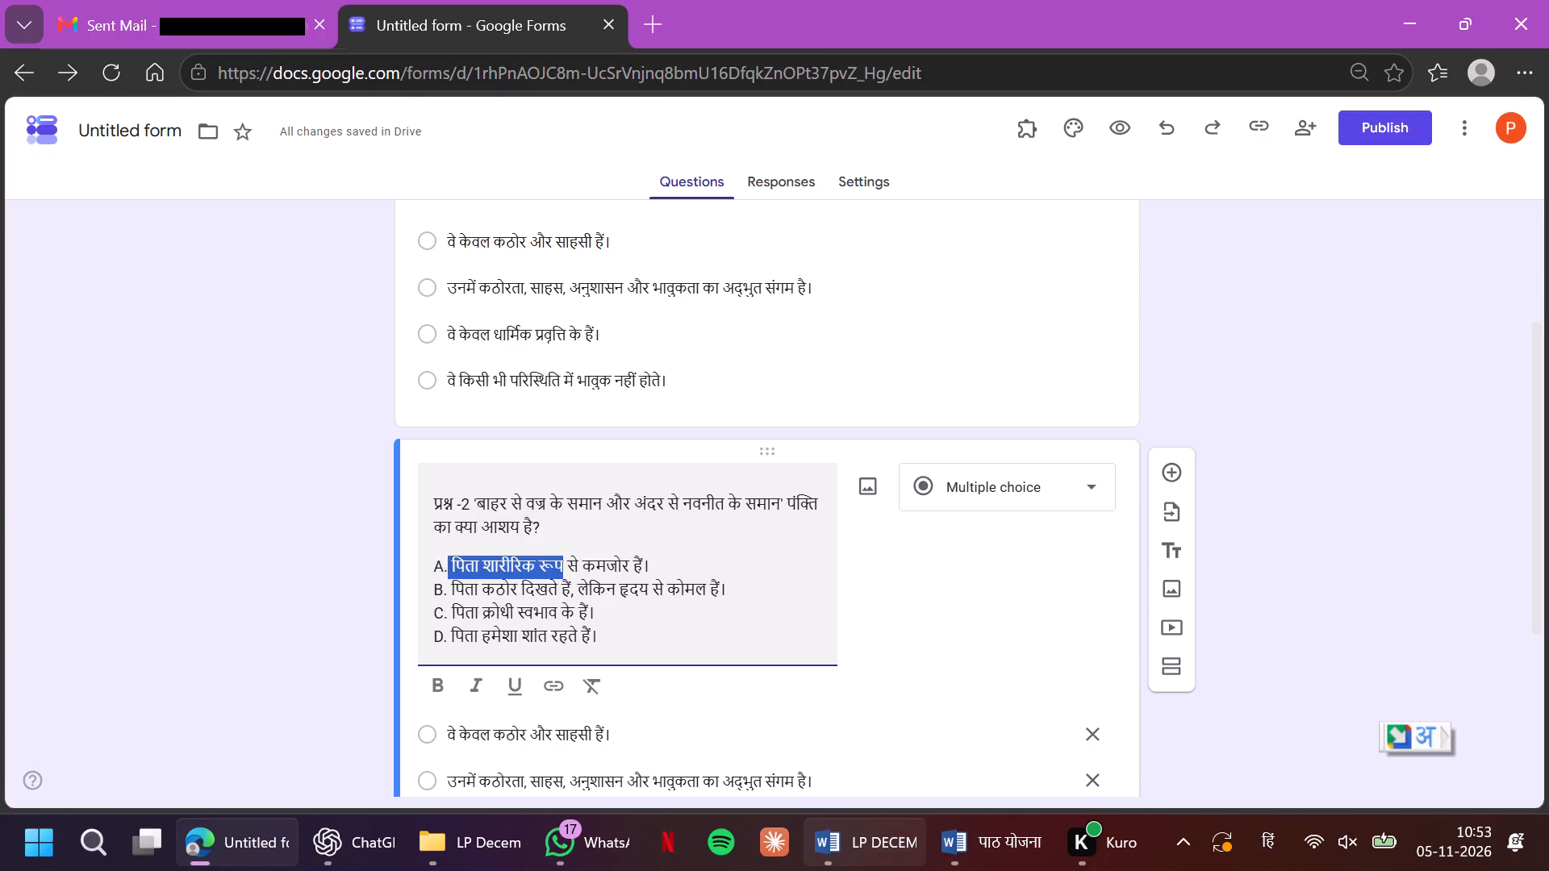
{"action": "left_click", "coordinate": [651, 560]}
{"action": "left_click_drag", "start_coordinate": [651, 560], "coordinate": [424, 566]}
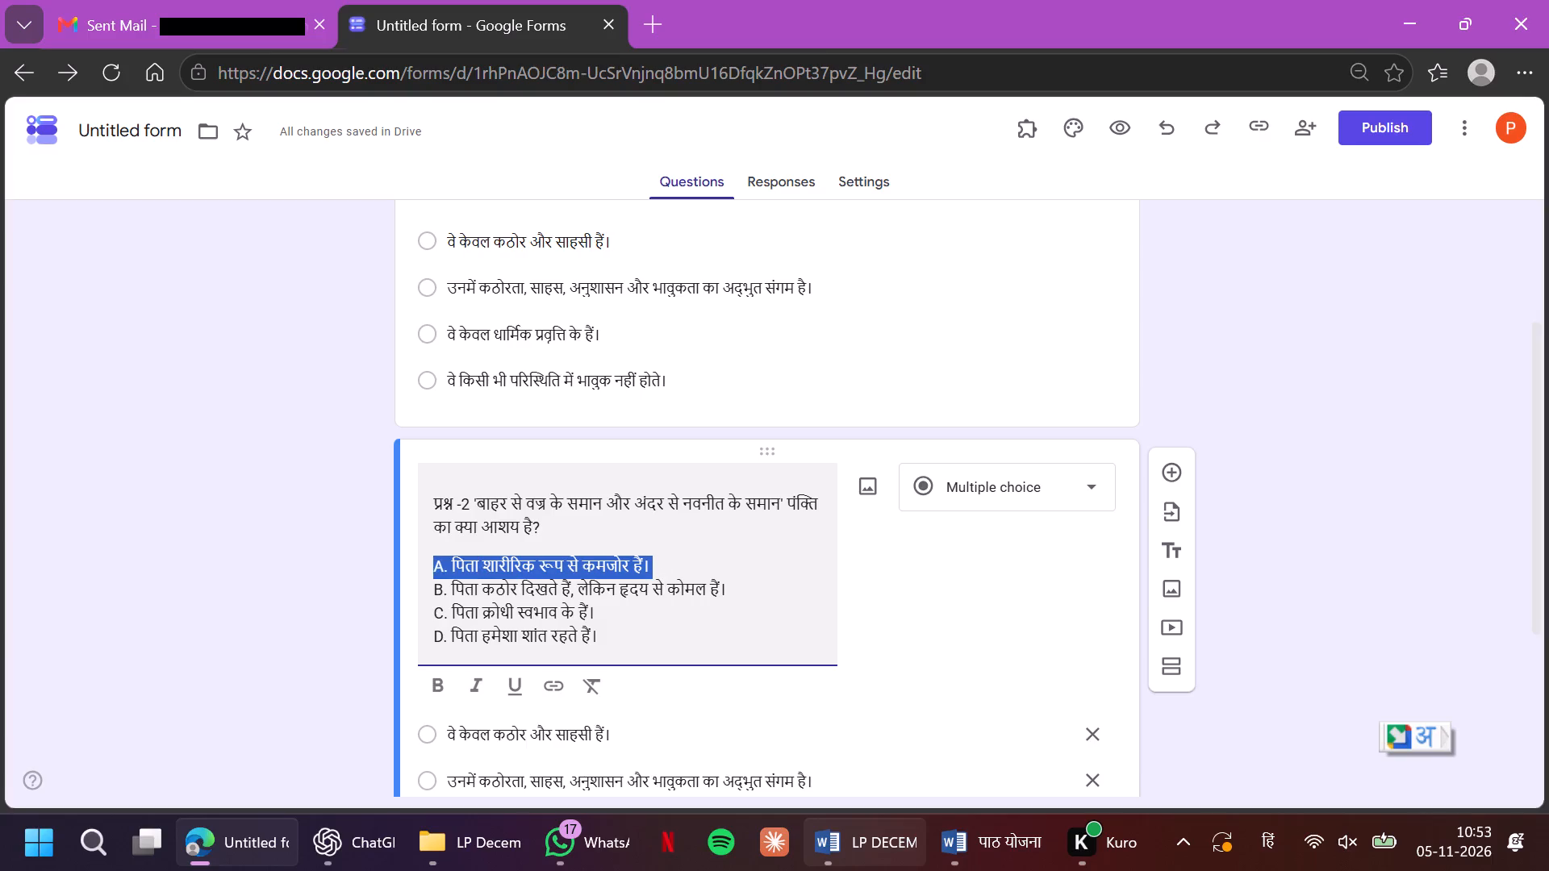
{"action": "key", "text": "ctrl+x"}
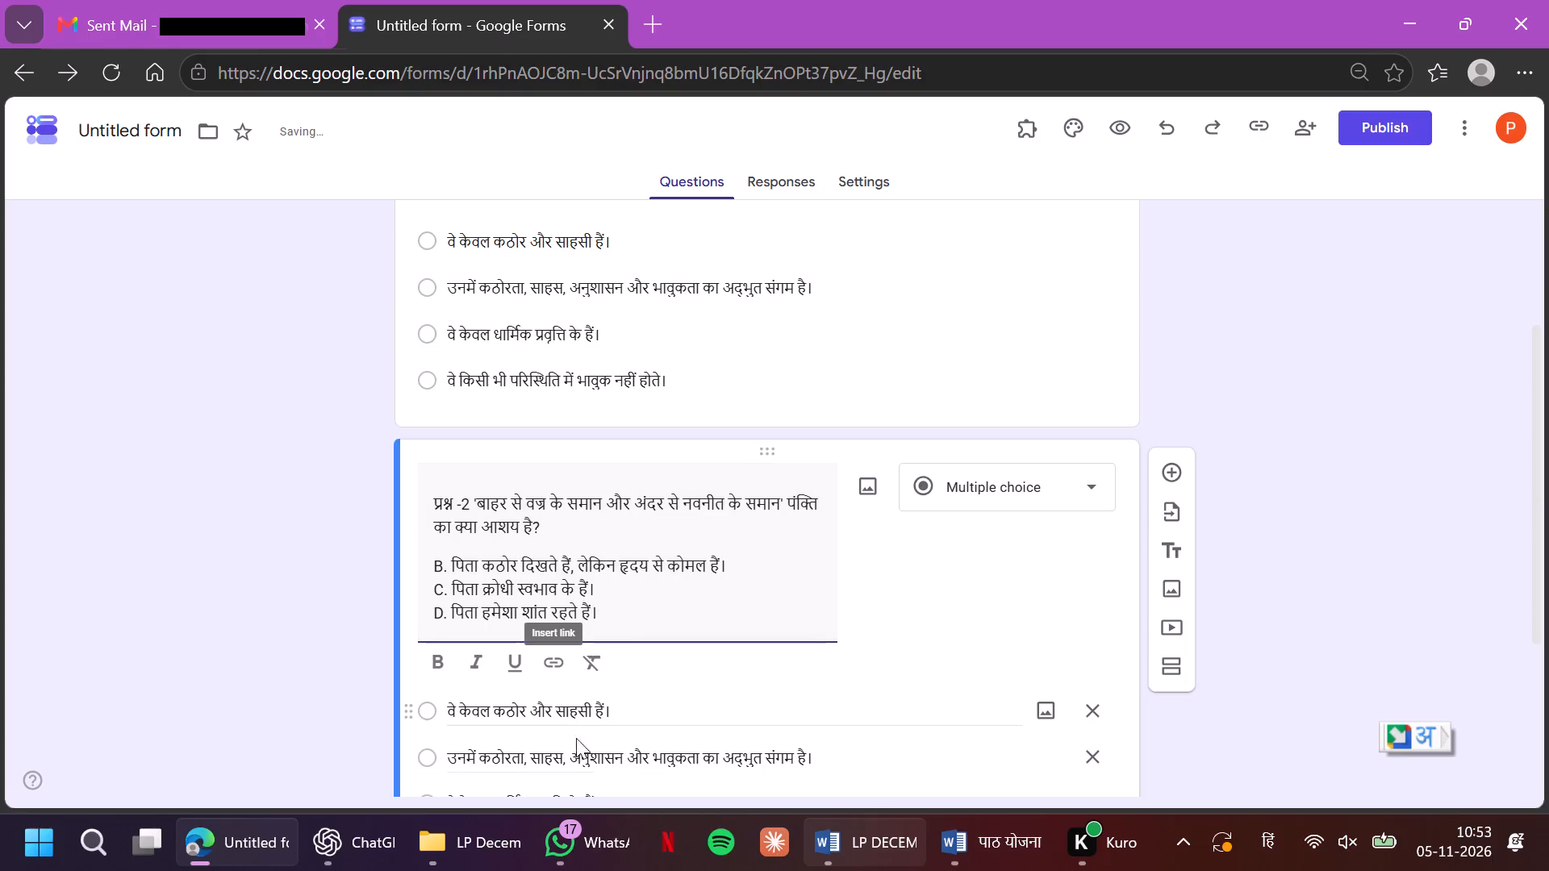
{"action": "left_click_drag", "start_coordinate": [620, 704], "coordinate": [449, 699]}
{"action": "key", "text": "ctrl+v"}
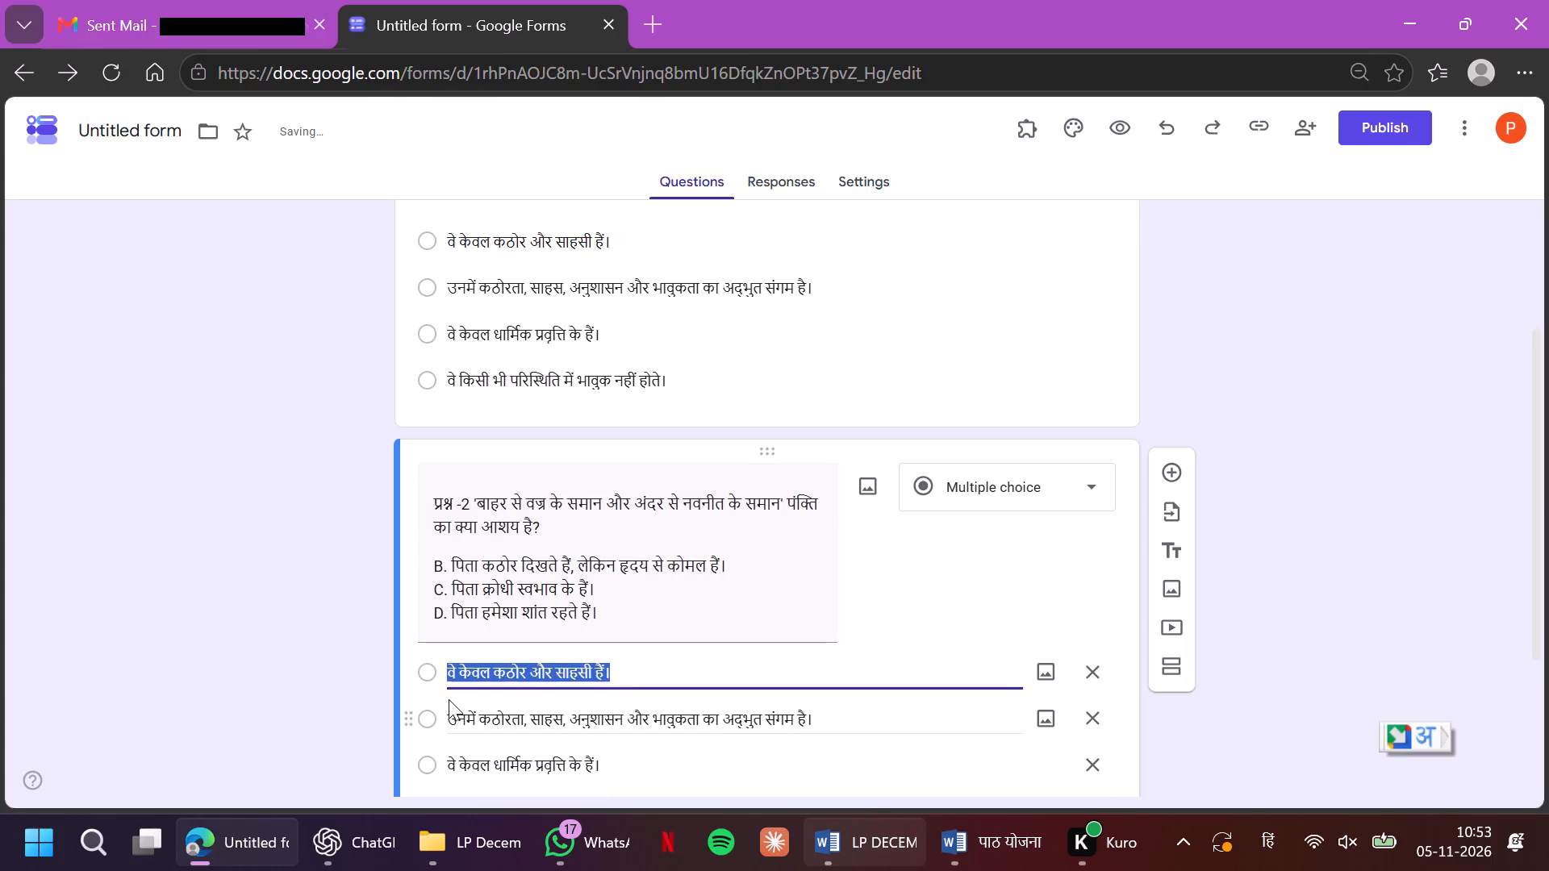
Move answer "B. पिता कठोर दिखते हैं, लेकिन हृदय से कोमल हैं।" from the प्रश्न 2 text into its second option, replacing the old text.
{"action": "left_click_drag", "start_coordinate": [737, 569], "coordinate": [479, 558]}
{"action": "left_click", "coordinate": [479, 558]}
{"action": "left_click_drag", "start_coordinate": [427, 561], "coordinate": [740, 550]}
{"action": "key", "text": "ctrl+x"}
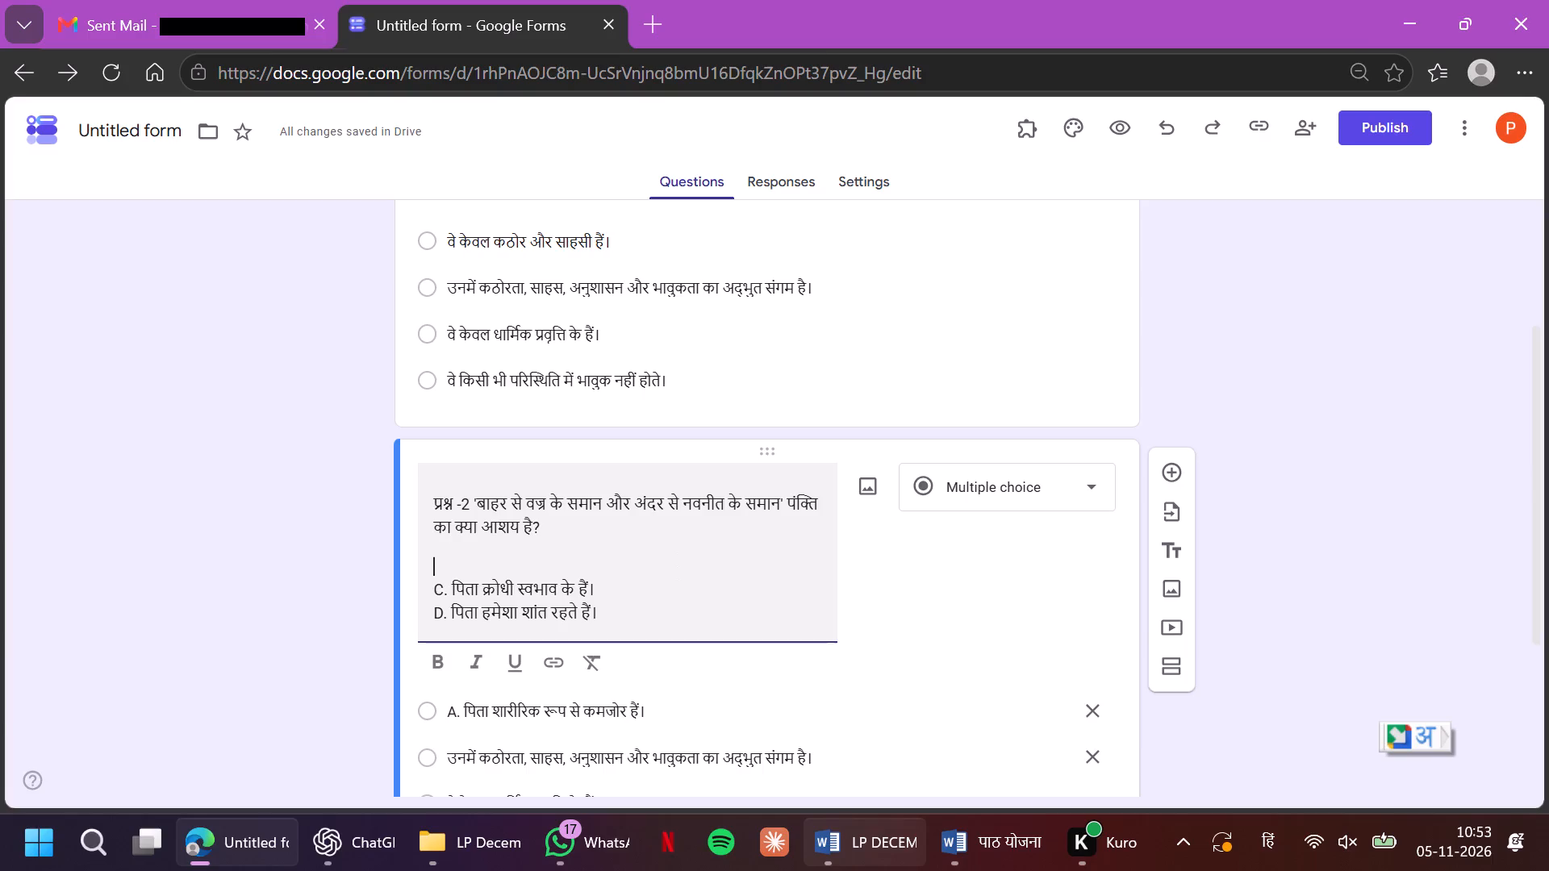
{"action": "left_click", "coordinate": [436, 752]}
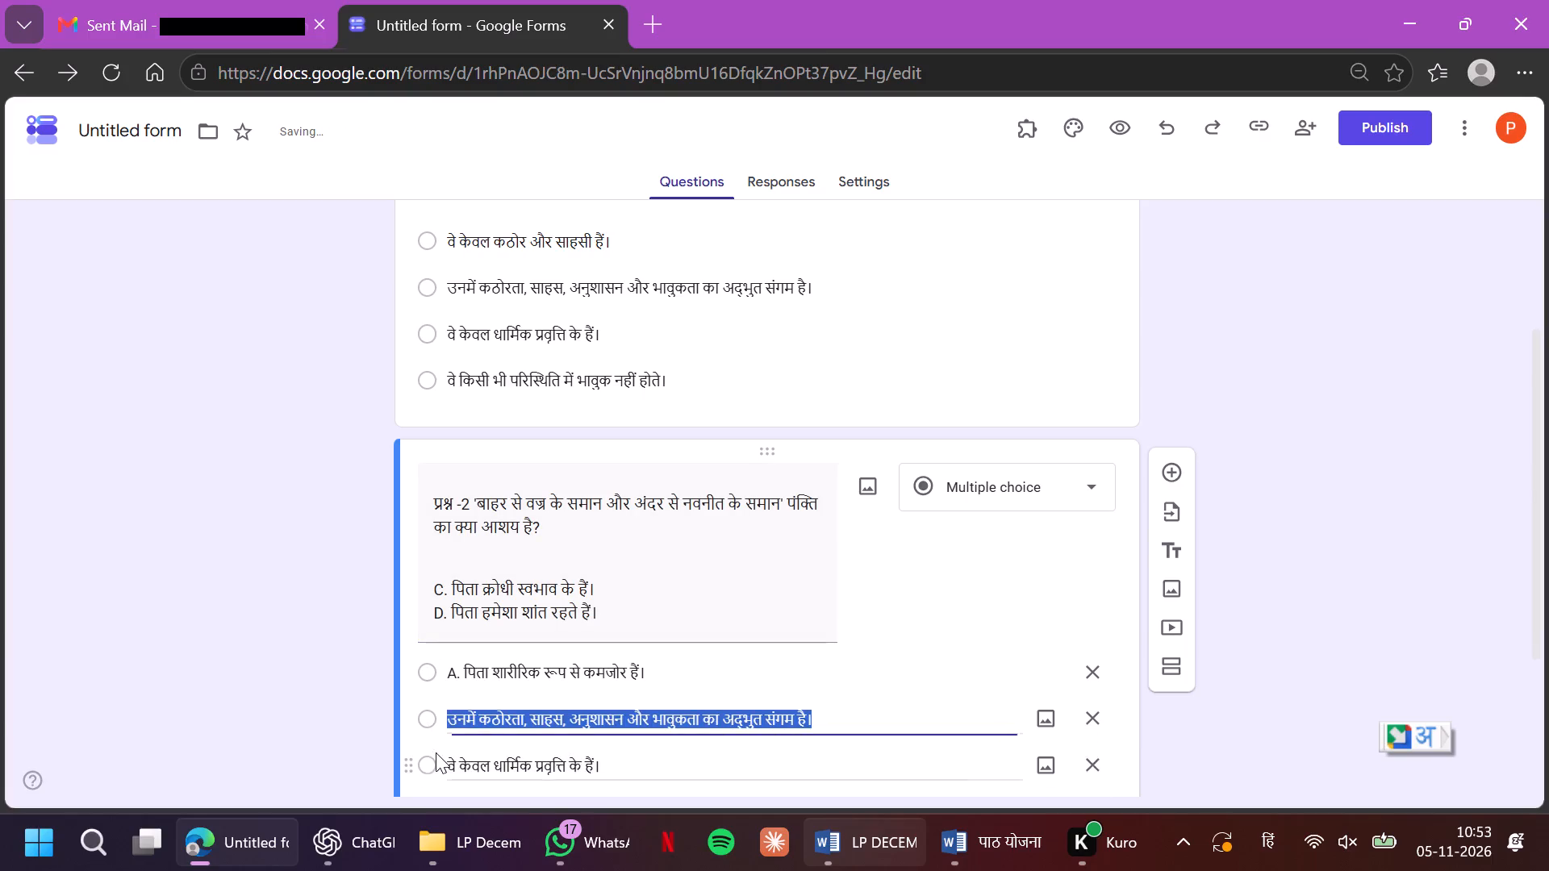
{"action": "key", "text": "ctrl+v"}
Move answer "C. पिता क्रोधी स्वभाव के हैं।" from the प्रश्न 2 text into its third option, replacing the old text.
{"action": "scroll", "coordinate": [436, 752], "scroll_direction": "down", "scroll_amount": 1}
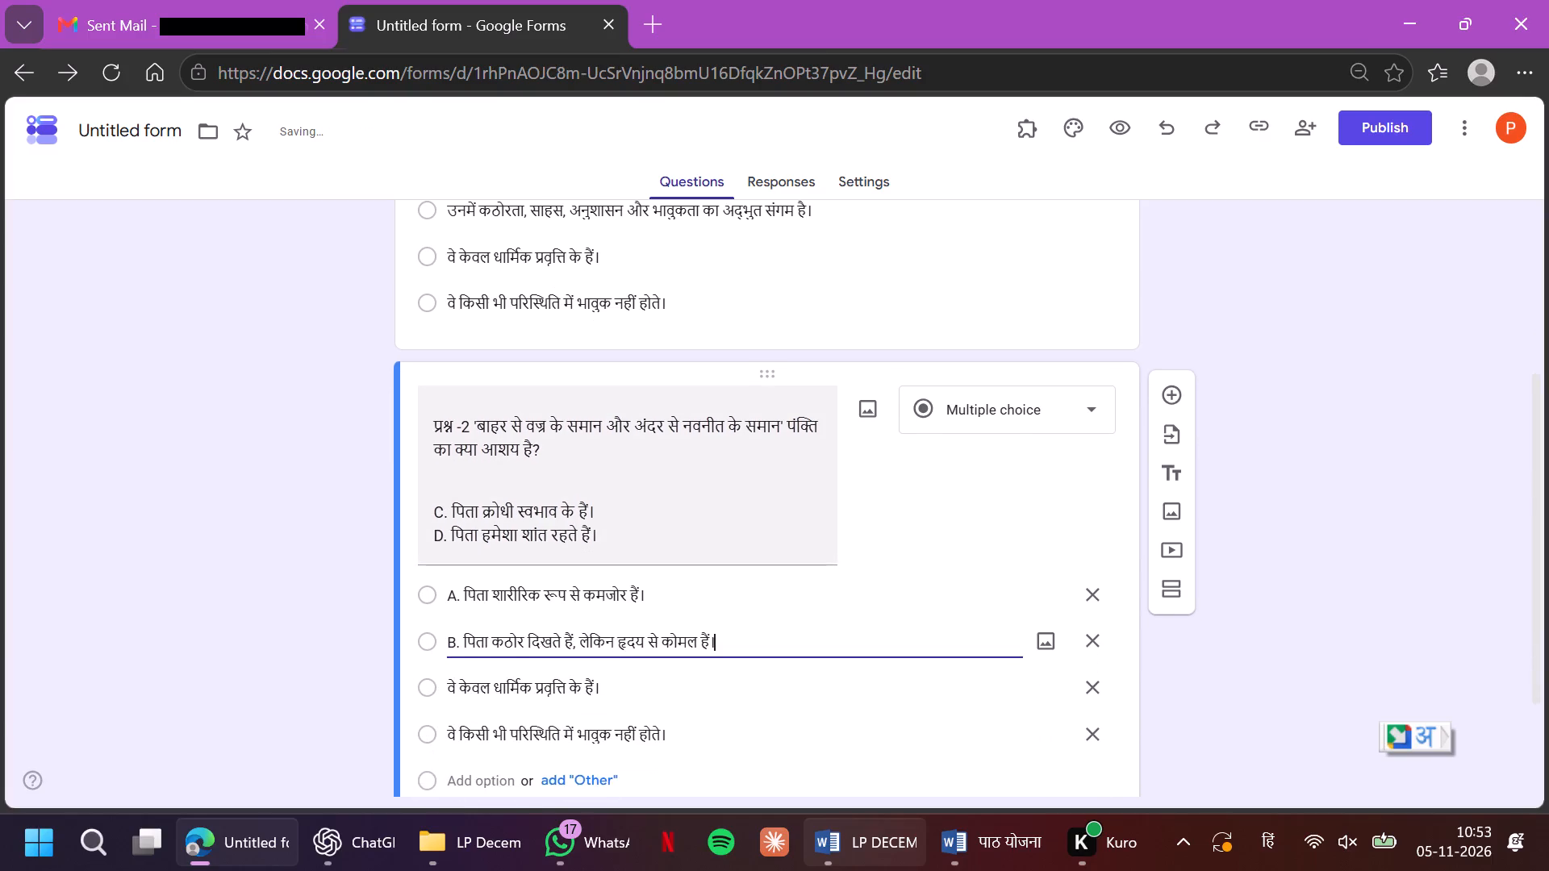
{"action": "left_click_drag", "start_coordinate": [436, 506], "coordinate": [559, 505]}
{"action": "left_click", "coordinate": [559, 505]}
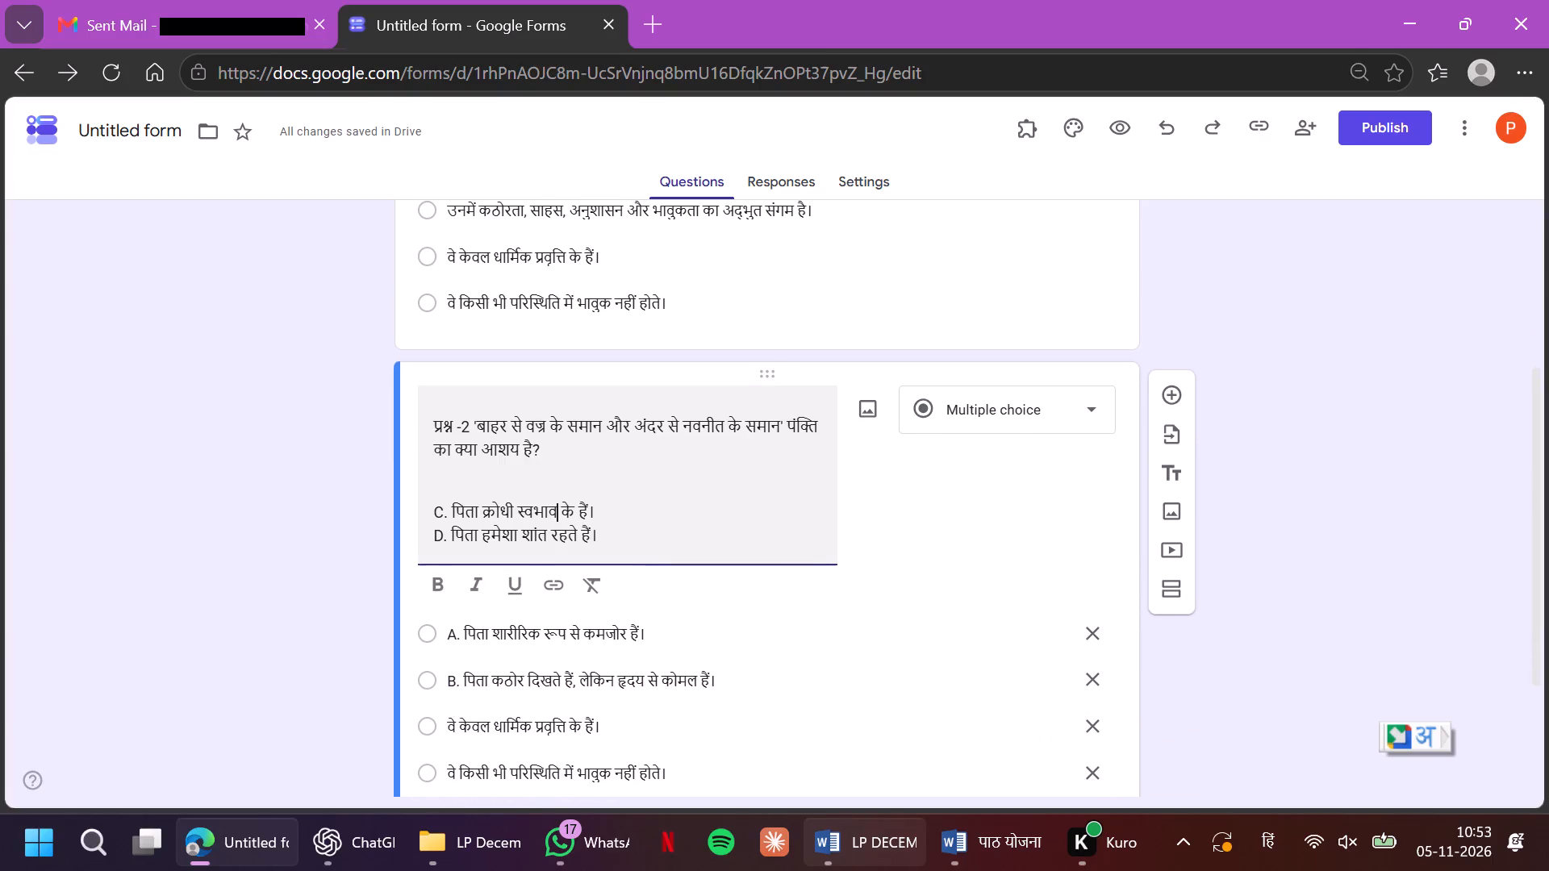
{"action": "left_click_drag", "start_coordinate": [633, 506], "coordinate": [411, 515]}
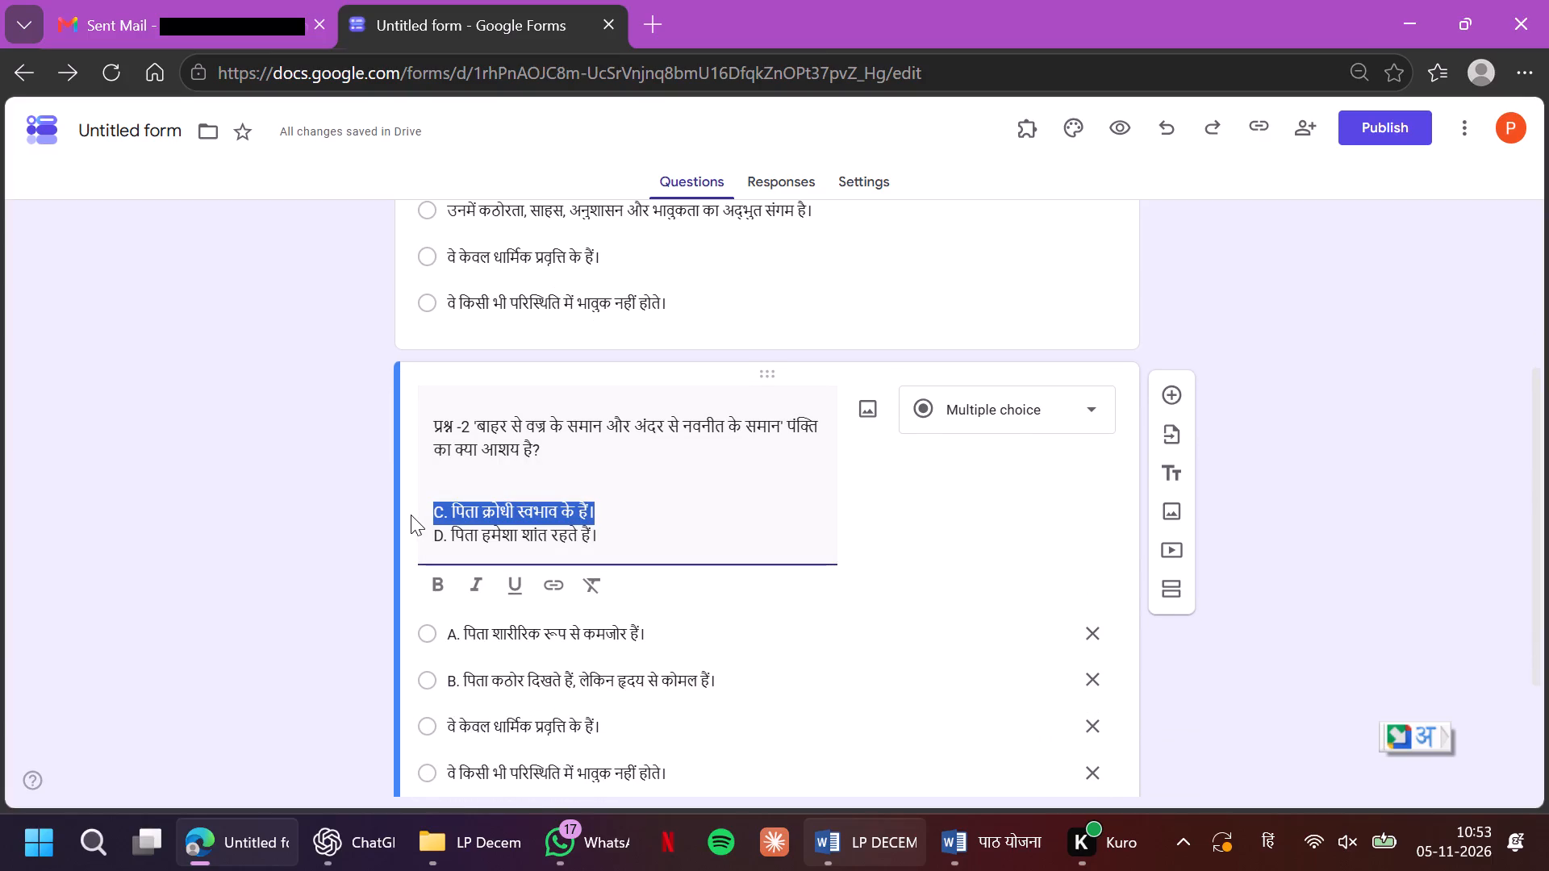
{"action": "key", "text": "ctrl+c"}
{"action": "key", "text": "ctrl+x"}
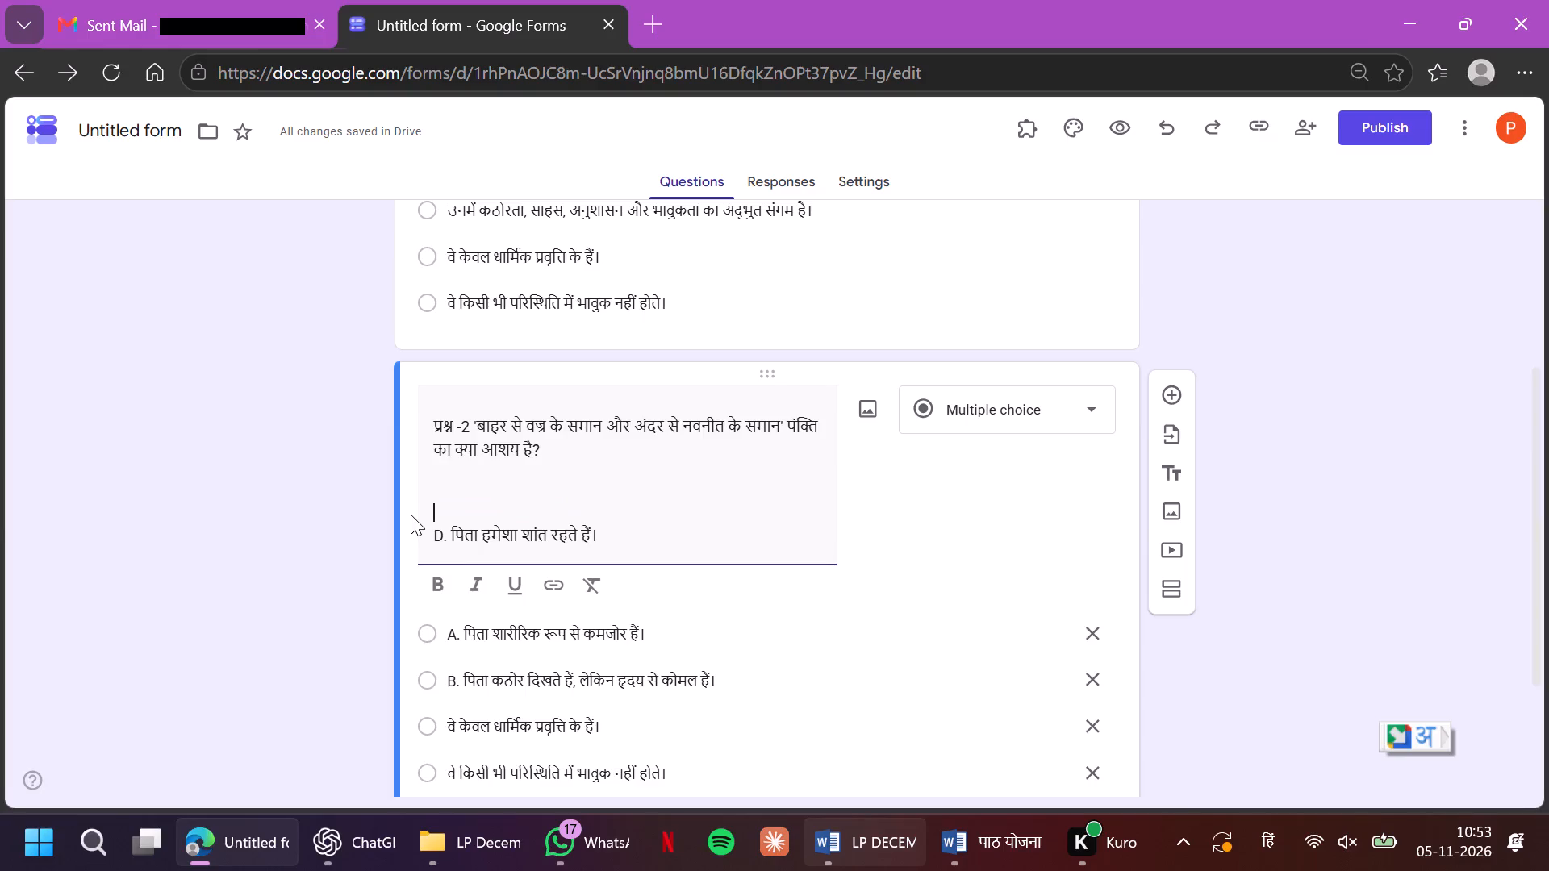
{"action": "left_click_drag", "start_coordinate": [617, 719], "coordinate": [425, 715]}
{"action": "key", "text": "ctrl+v"}
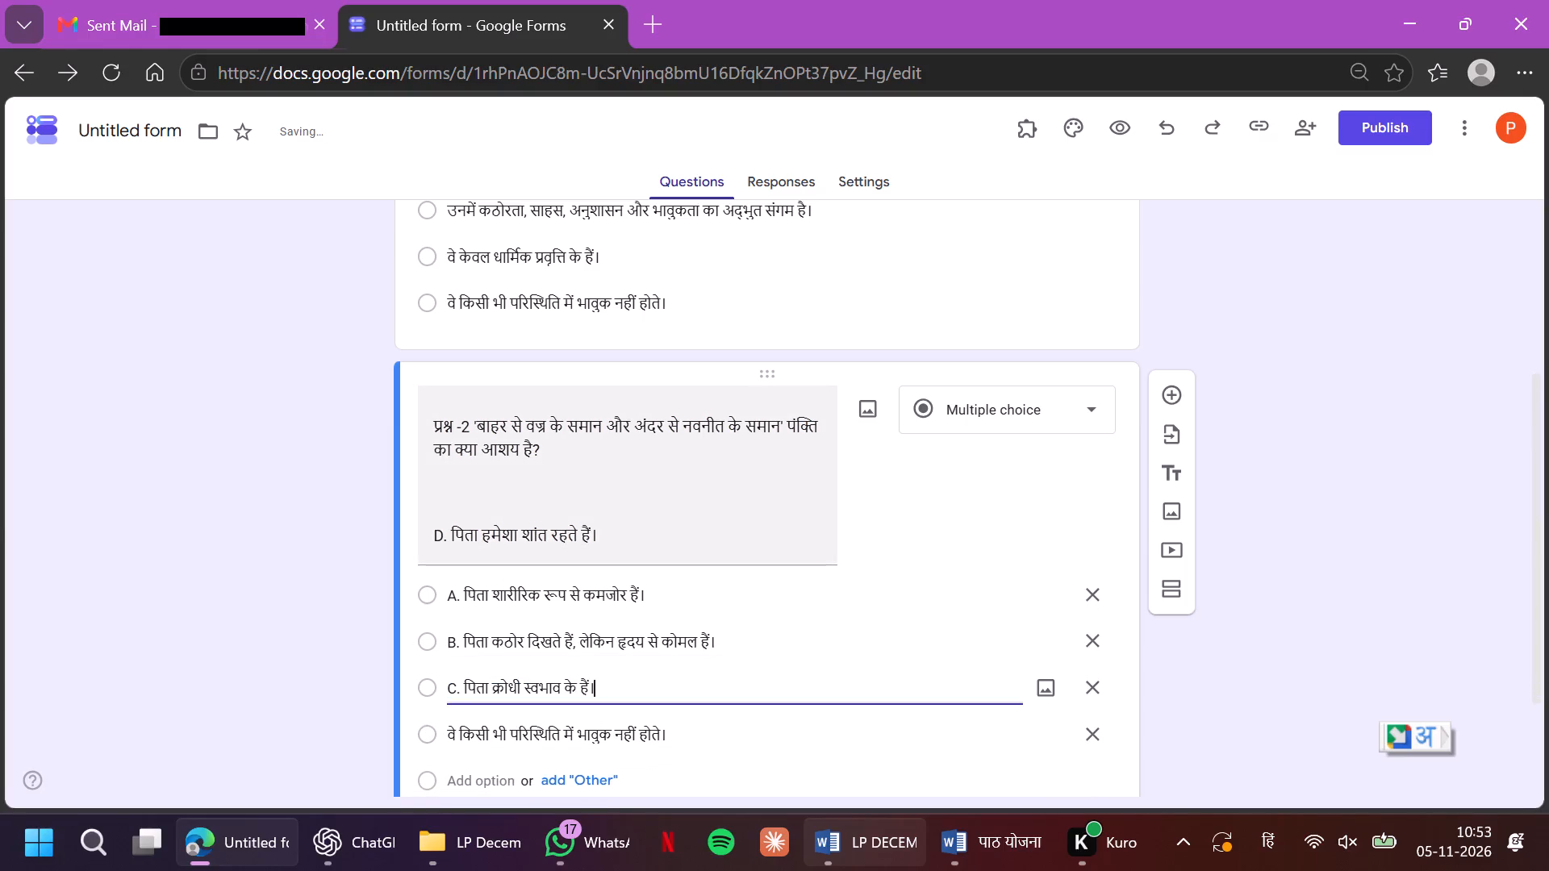
Move answer "D. पिता हमेशा शांत रहते हैं।" from the प्रश्न 2 text into its fourth option, replacing the old text.
{"action": "left_click_drag", "start_coordinate": [603, 539], "coordinate": [459, 538]}
{"action": "left_click", "coordinate": [459, 538]}
{"action": "left_click_drag", "start_coordinate": [599, 538], "coordinate": [499, 539]}
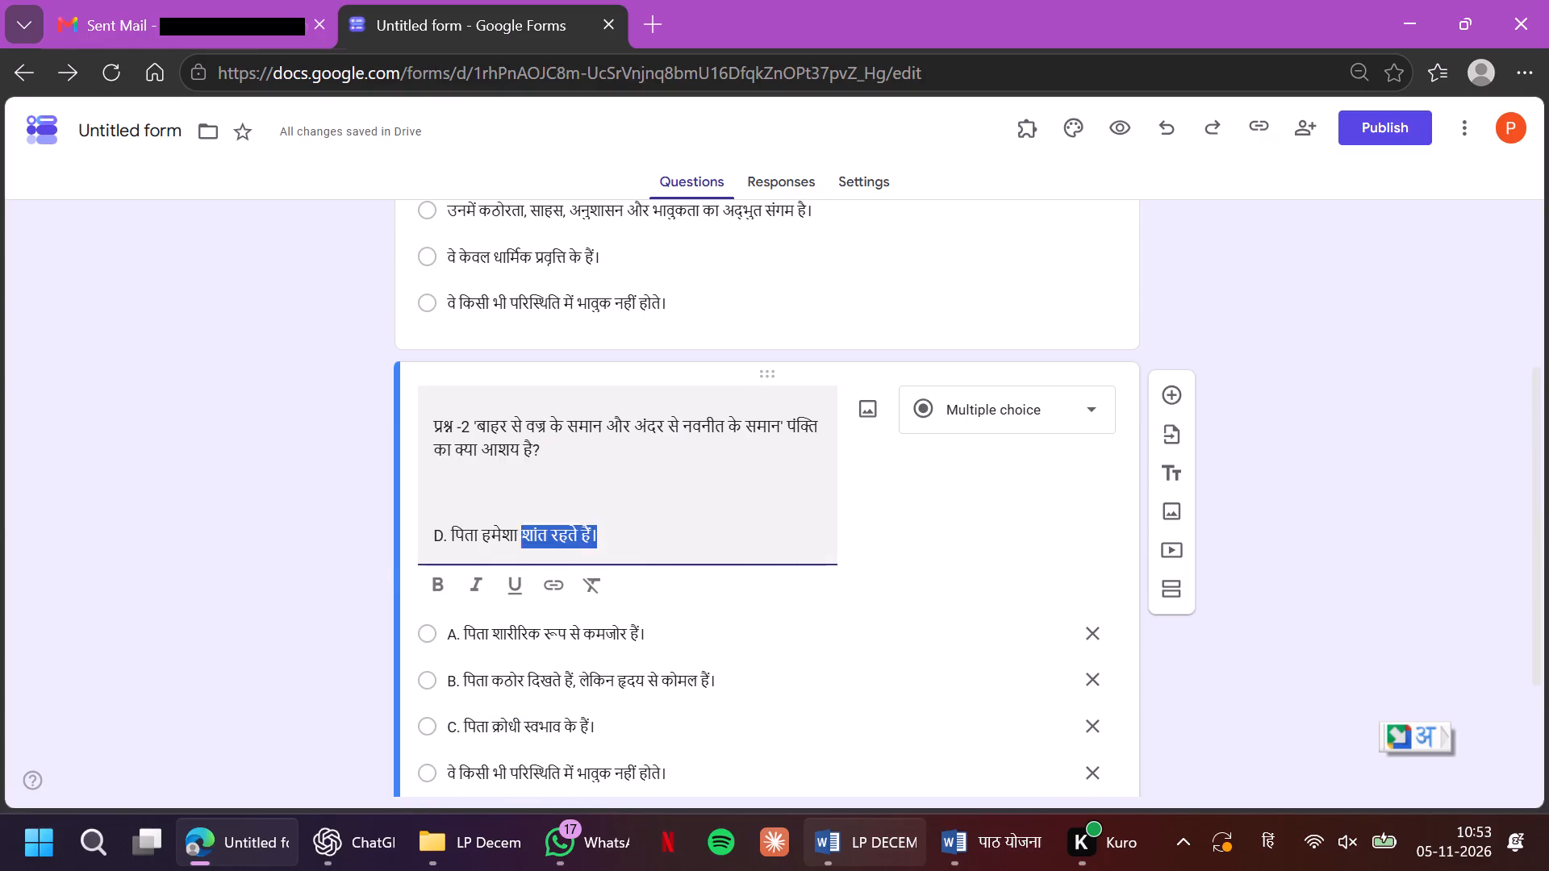
{"action": "left_click_drag", "start_coordinate": [499, 539], "coordinate": [395, 554]}
{"action": "key", "text": "ctrl+x"}
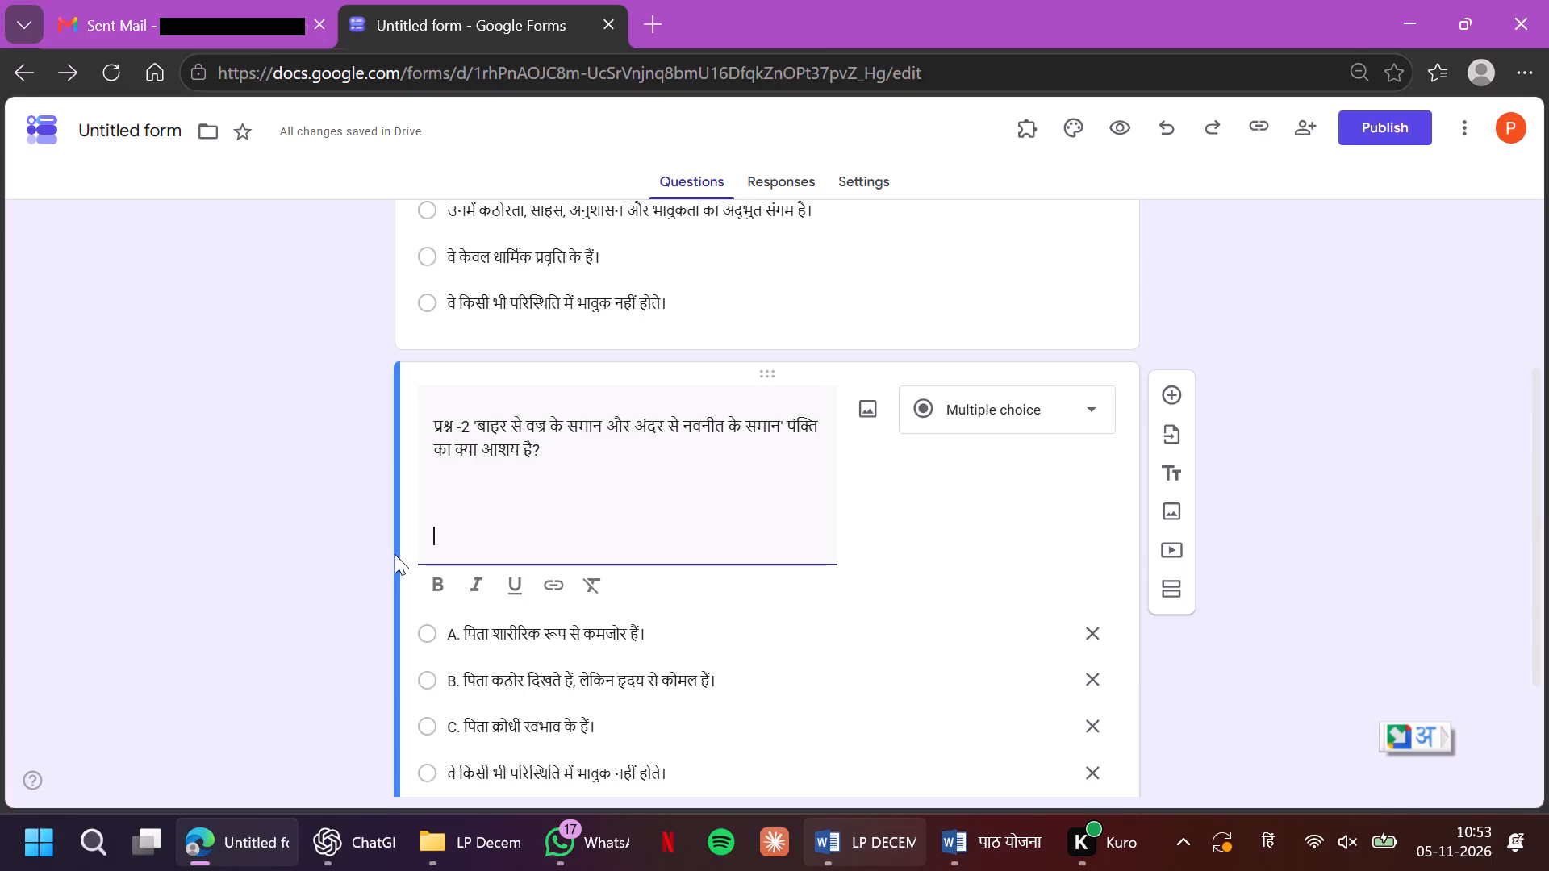
{"action": "scroll", "coordinate": [395, 554], "scroll_direction": "down", "scroll_amount": 1}
{"action": "left_click_drag", "start_coordinate": [678, 648], "coordinate": [461, 649]}
{"action": "key", "text": "ctrl+v"}
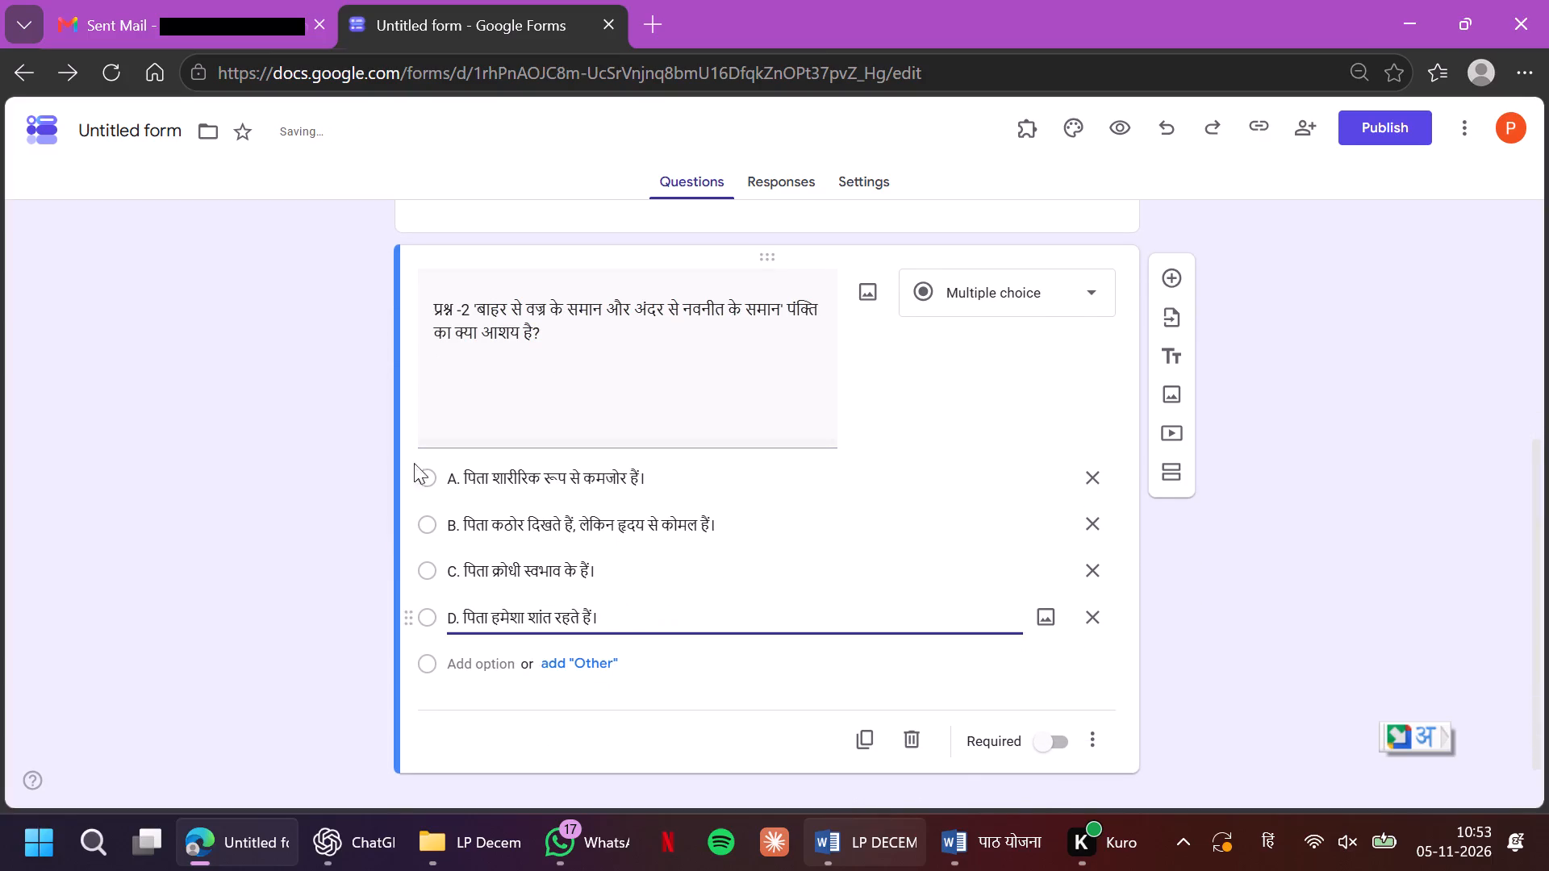
Prefix the first option of प्रश्न 1, "वे केवल कठोर और साहसी हैं।", with a capital "A.".
{"action": "scroll", "coordinate": [470, 434], "scroll_direction": "up", "scroll_amount": 2}
{"action": "scroll", "coordinate": [450, 241], "scroll_direction": "up", "scroll_amount": 1}
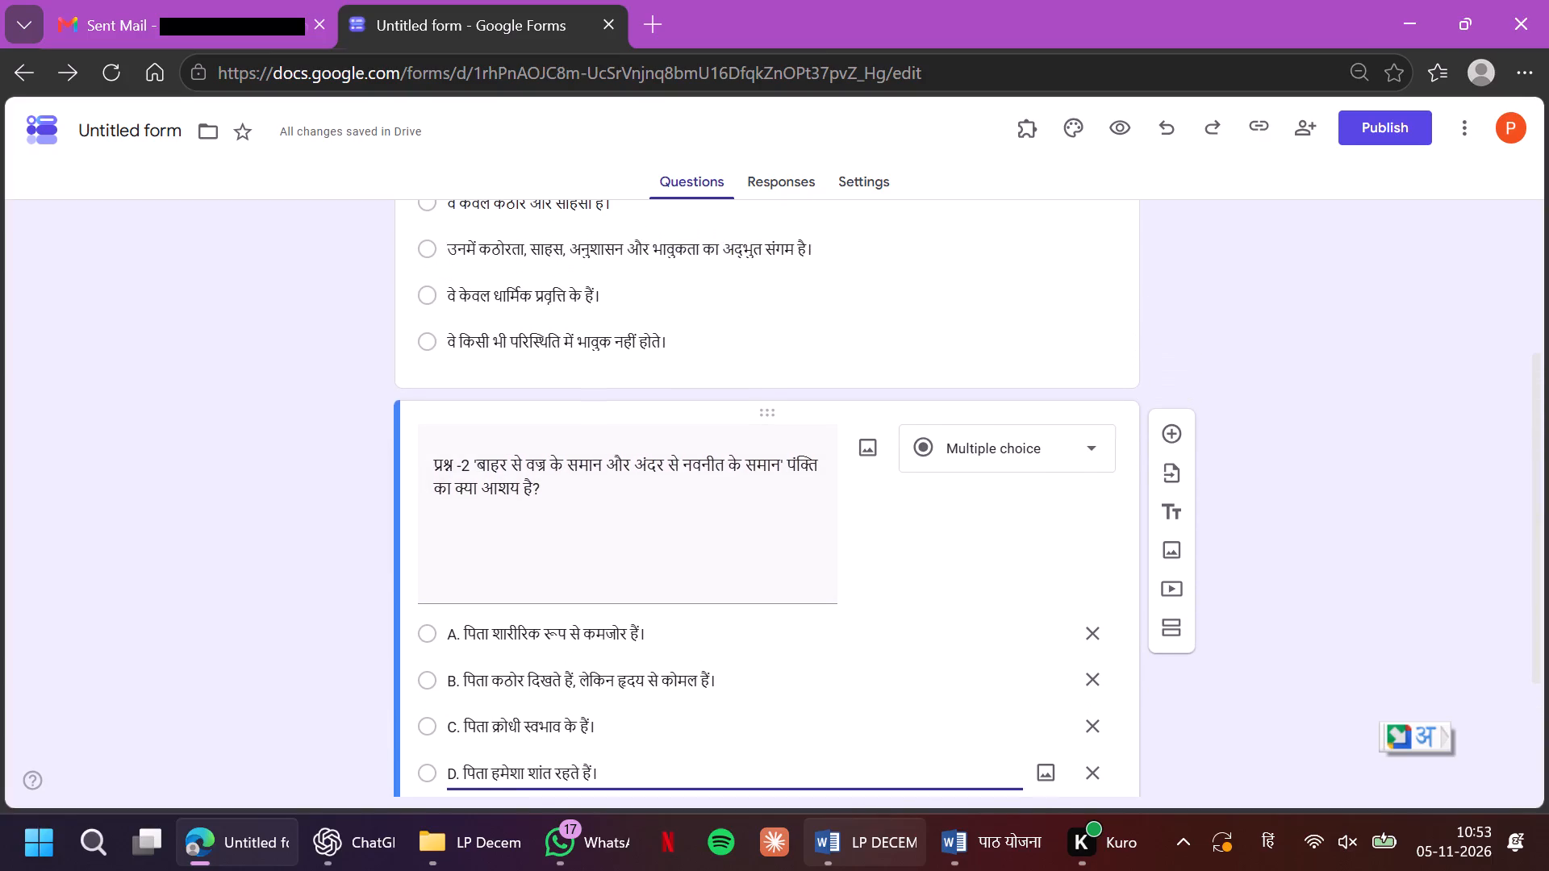
{"action": "scroll", "coordinate": [450, 241], "scroll_direction": "up", "scroll_amount": 1}
{"action": "left_click", "coordinate": [450, 241]}
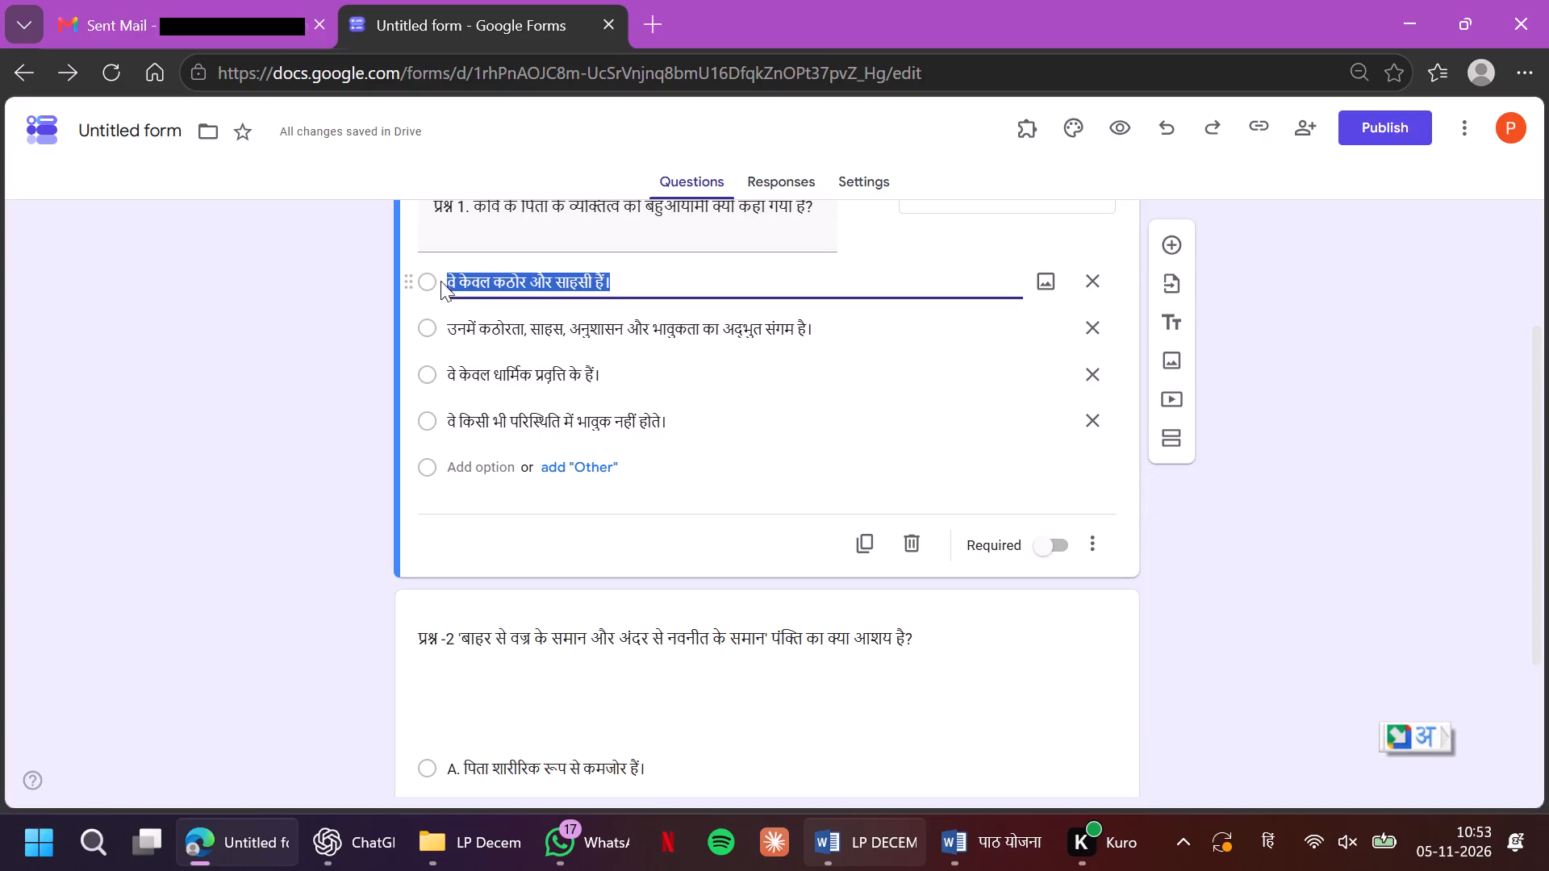
{"action": "left_click", "coordinate": [449, 279]}
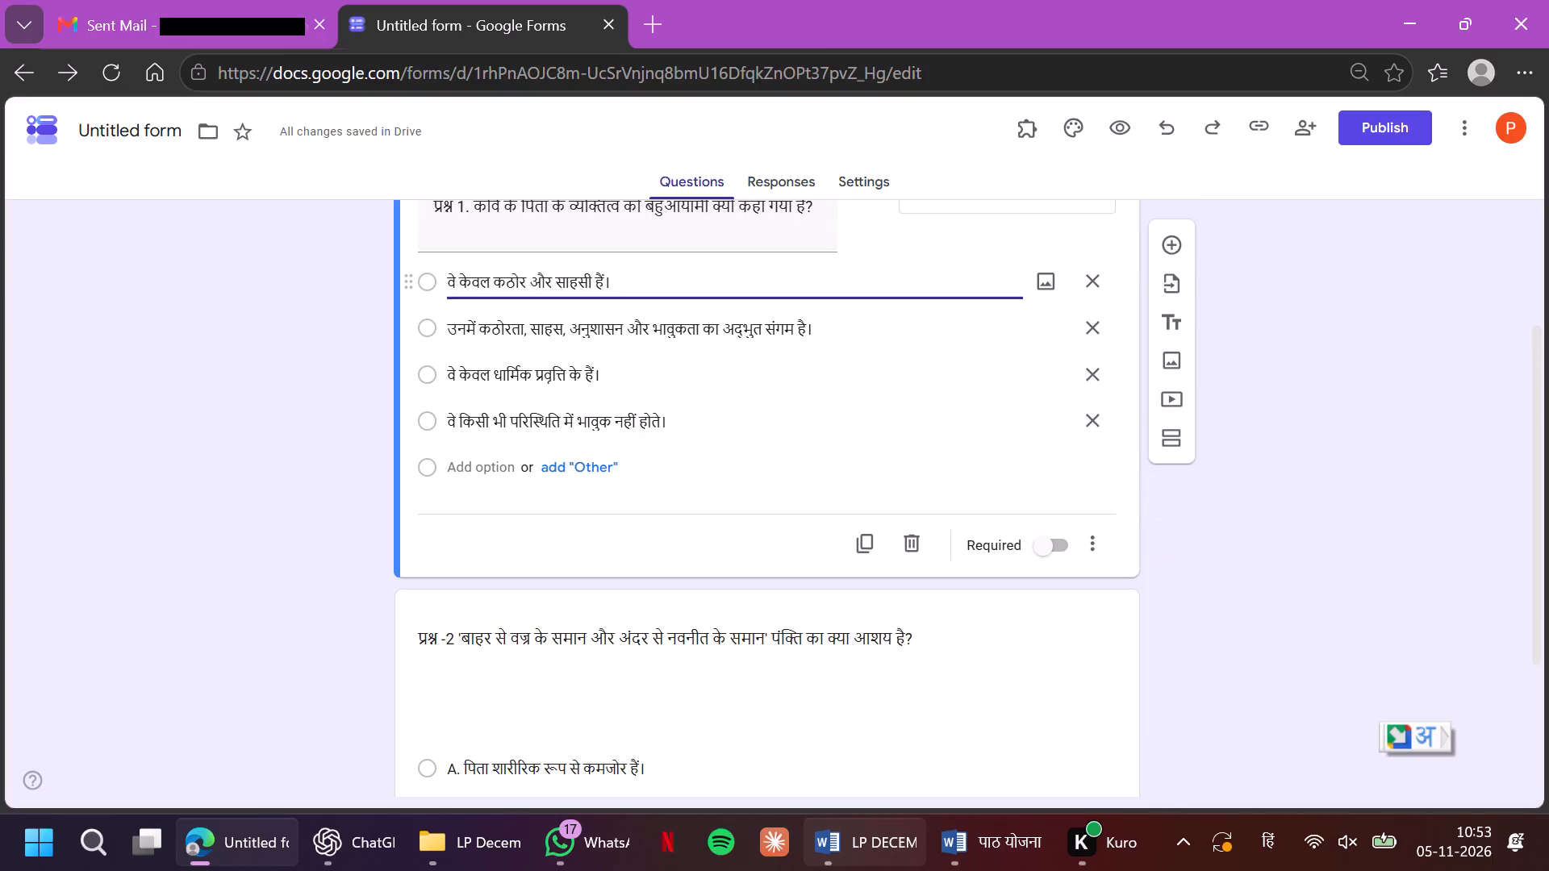
{"action": "type", "text": "a."}
{"action": "key", "text": "BackSpace"}
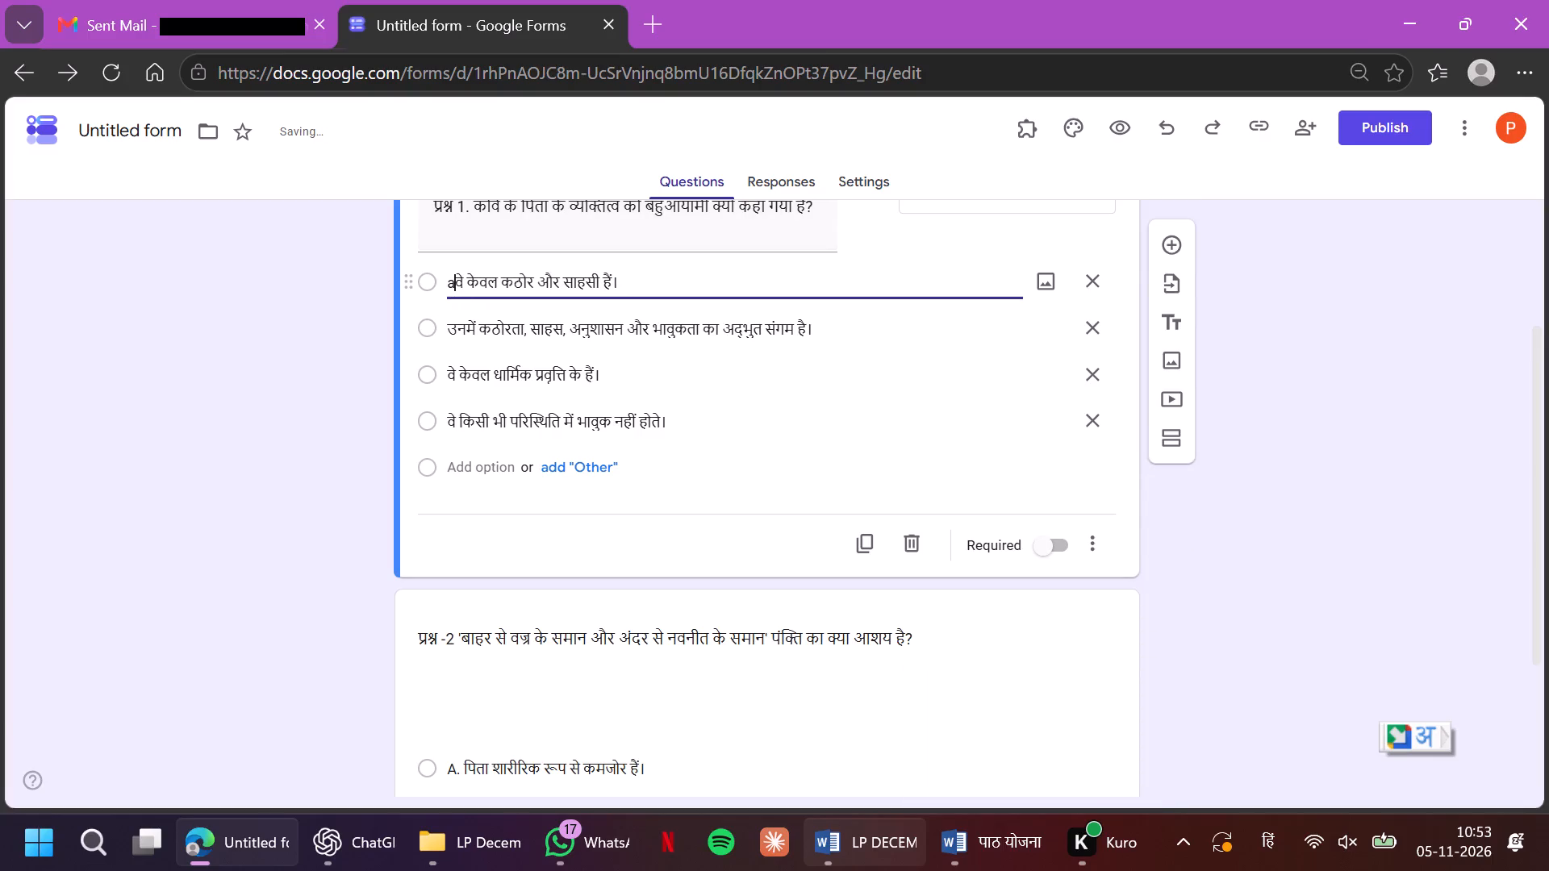
{"action": "key", "text": "BackSpace"}
{"action": "type", "text": "A,"}
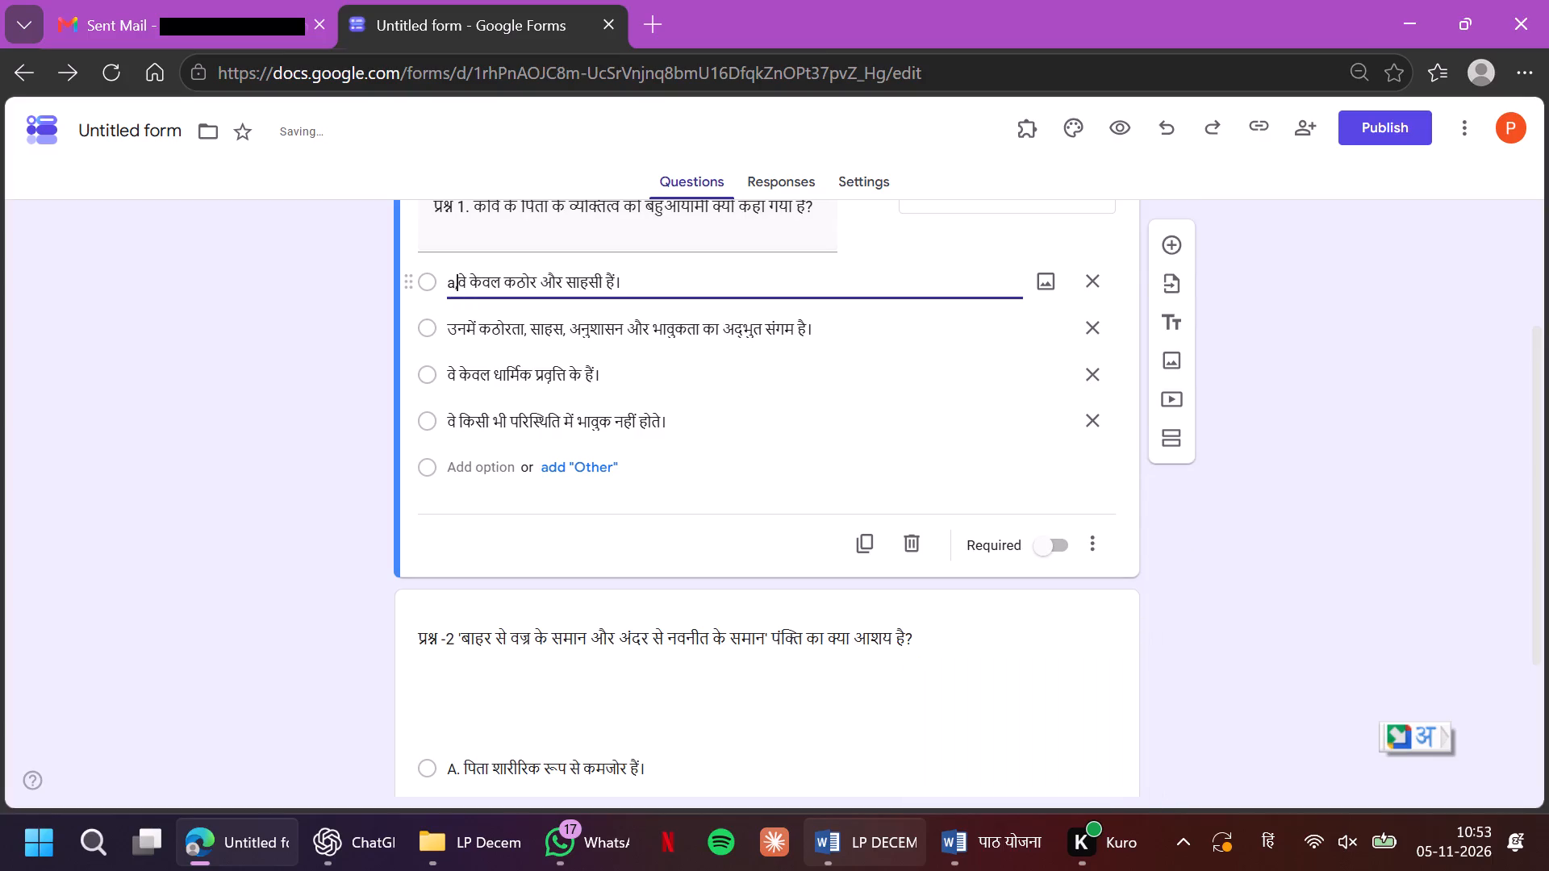
{"action": "key", "text": "BackSpace"}
{"action": "key", "text": "BackSpace"}
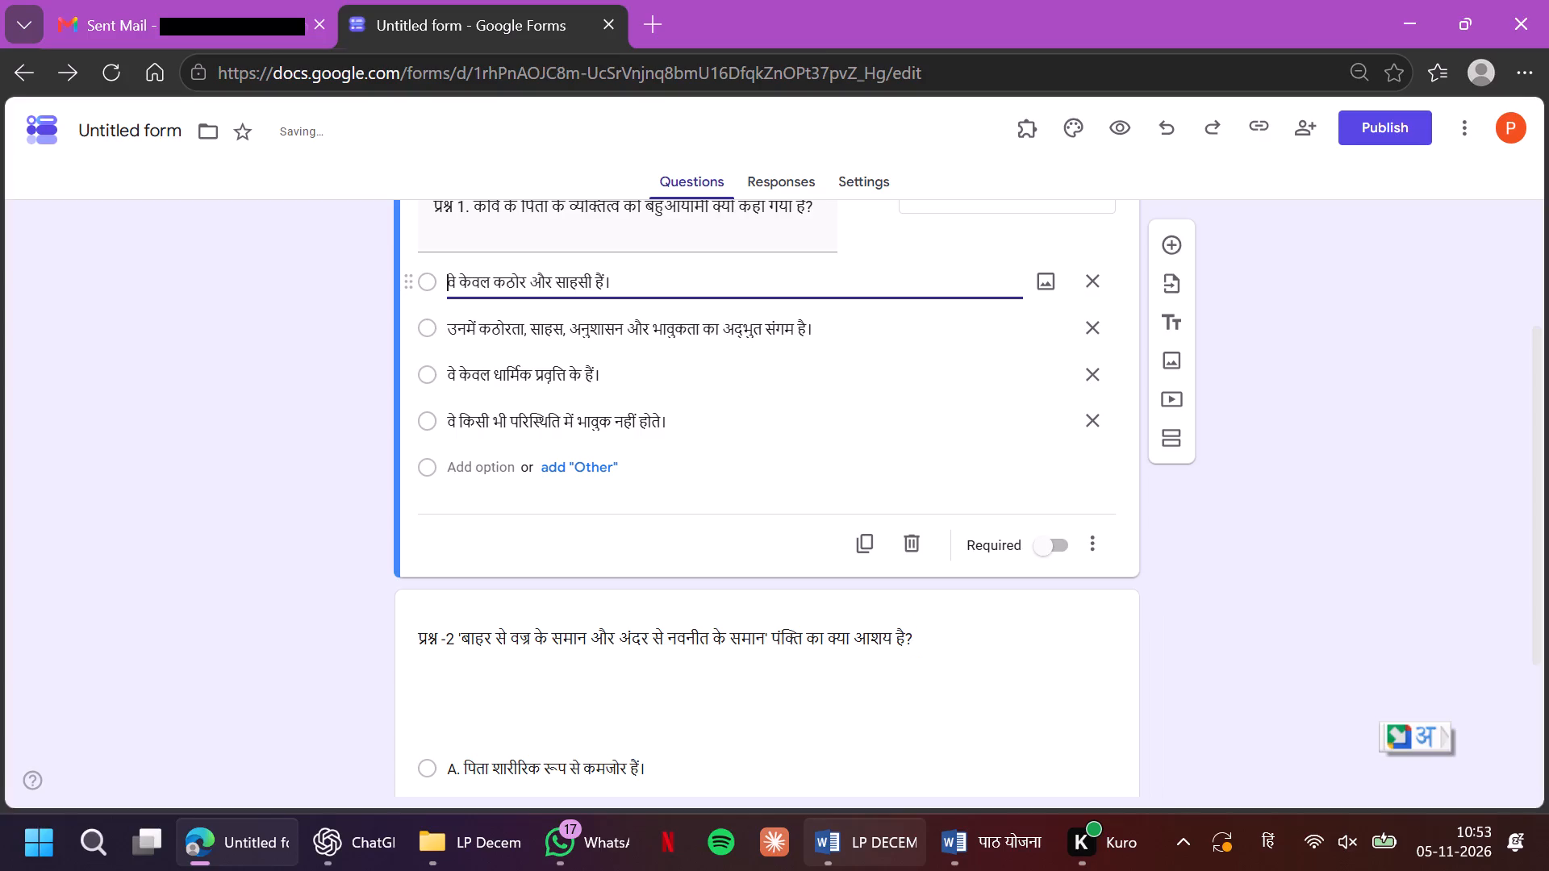
{"action": "type", "text": "A."}
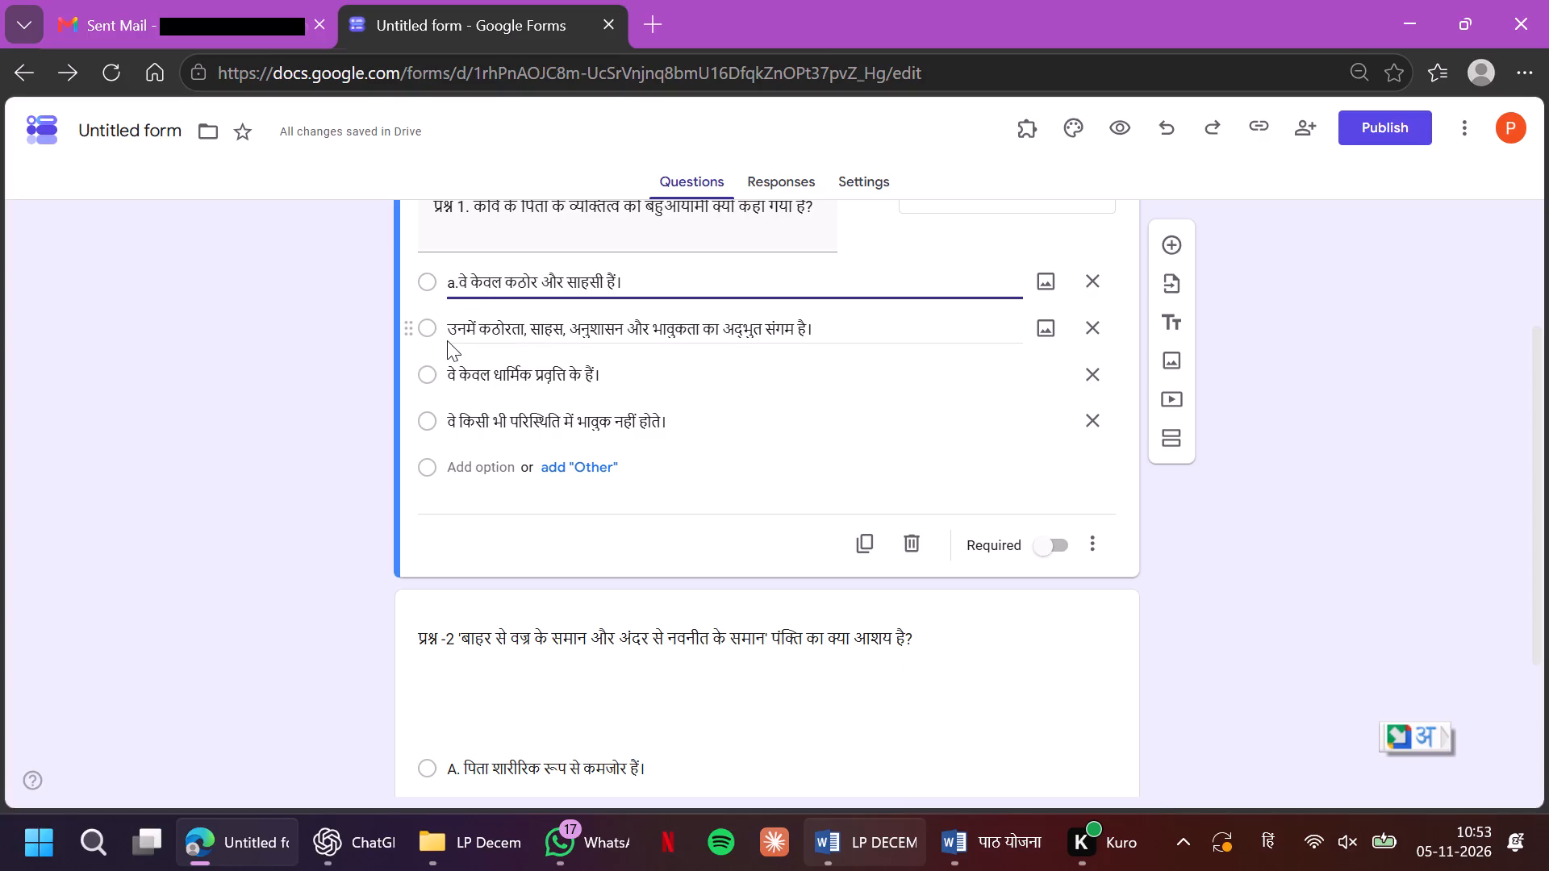
{"action": "key", "text": "BackSpace"}
{"action": "key", "text": "BackSpace"}
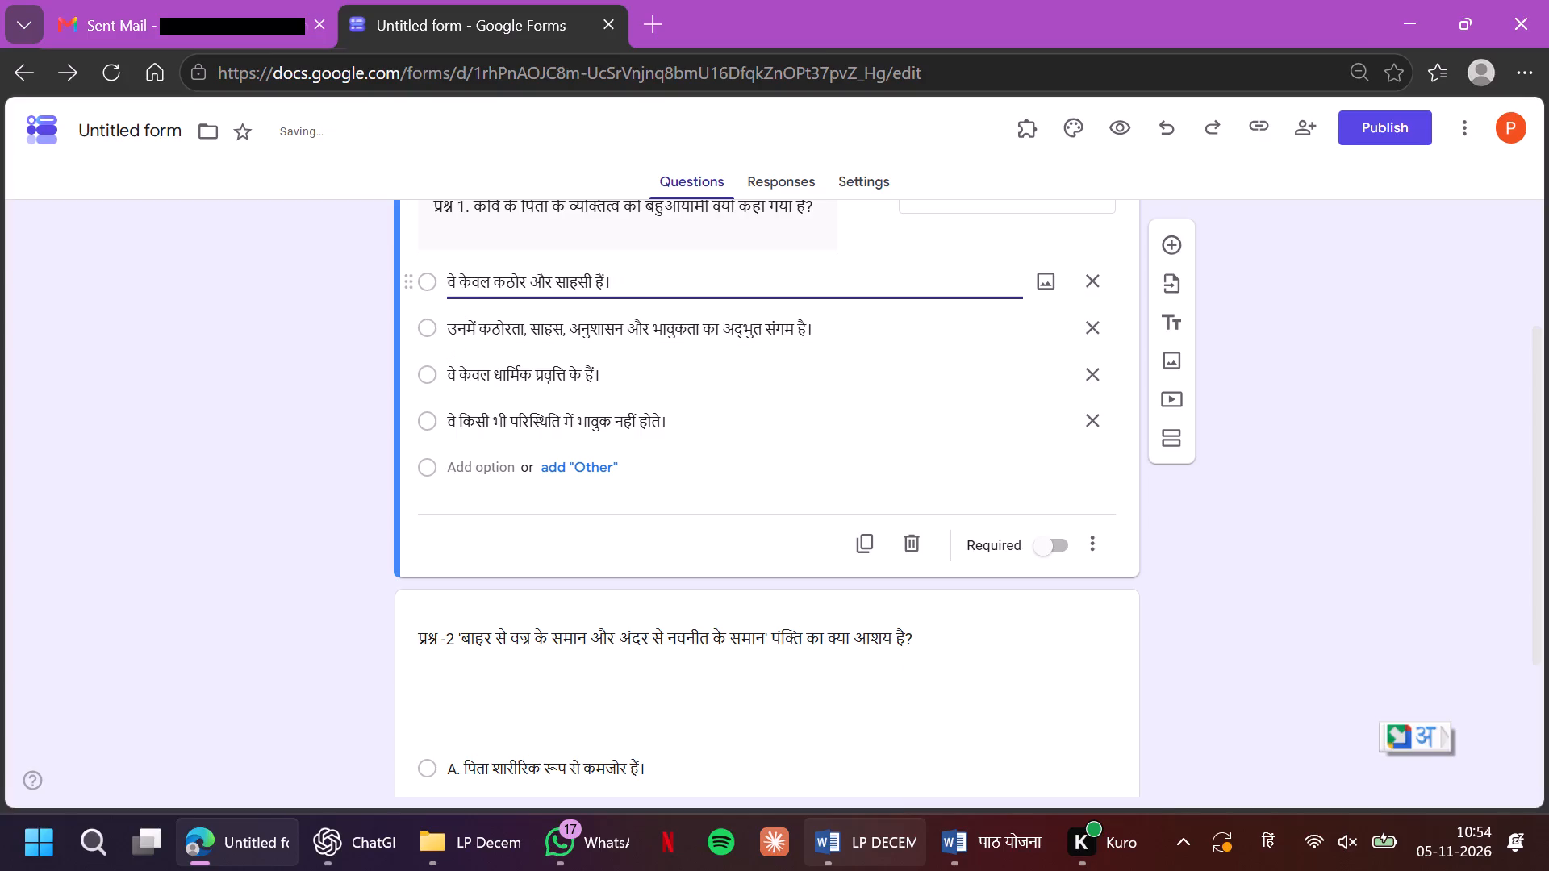
{"action": "key", "text": "a"}
{"action": "key", "text": "Down"}
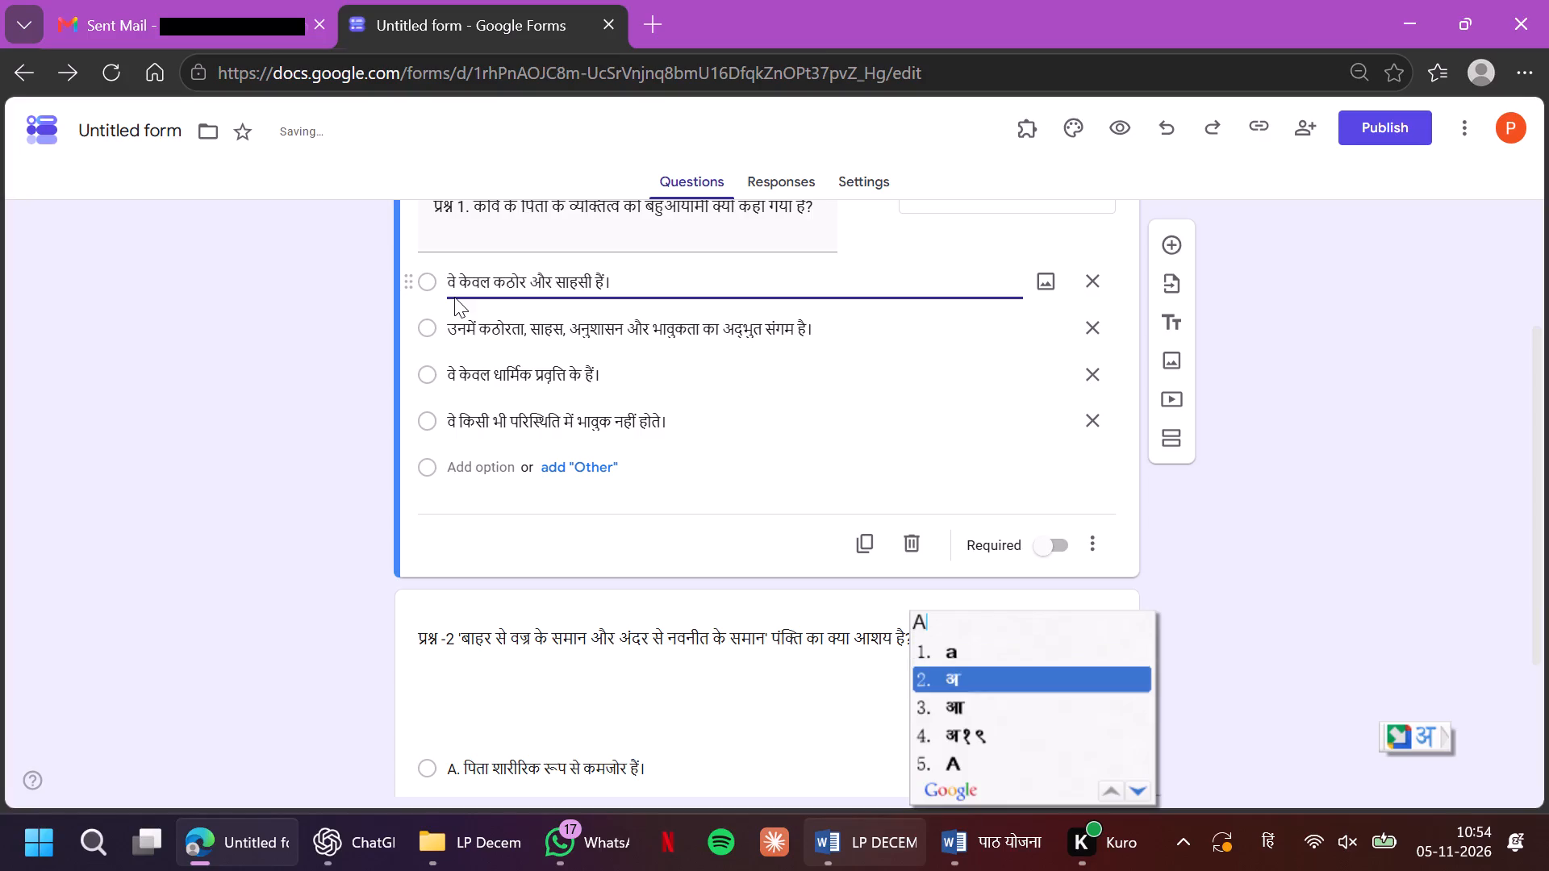
{"action": "key", "text": "Down"}
{"action": "key", "text": "Down"}
{"action": "key", "text": "Down"}
{"action": "key", "text": "period"}
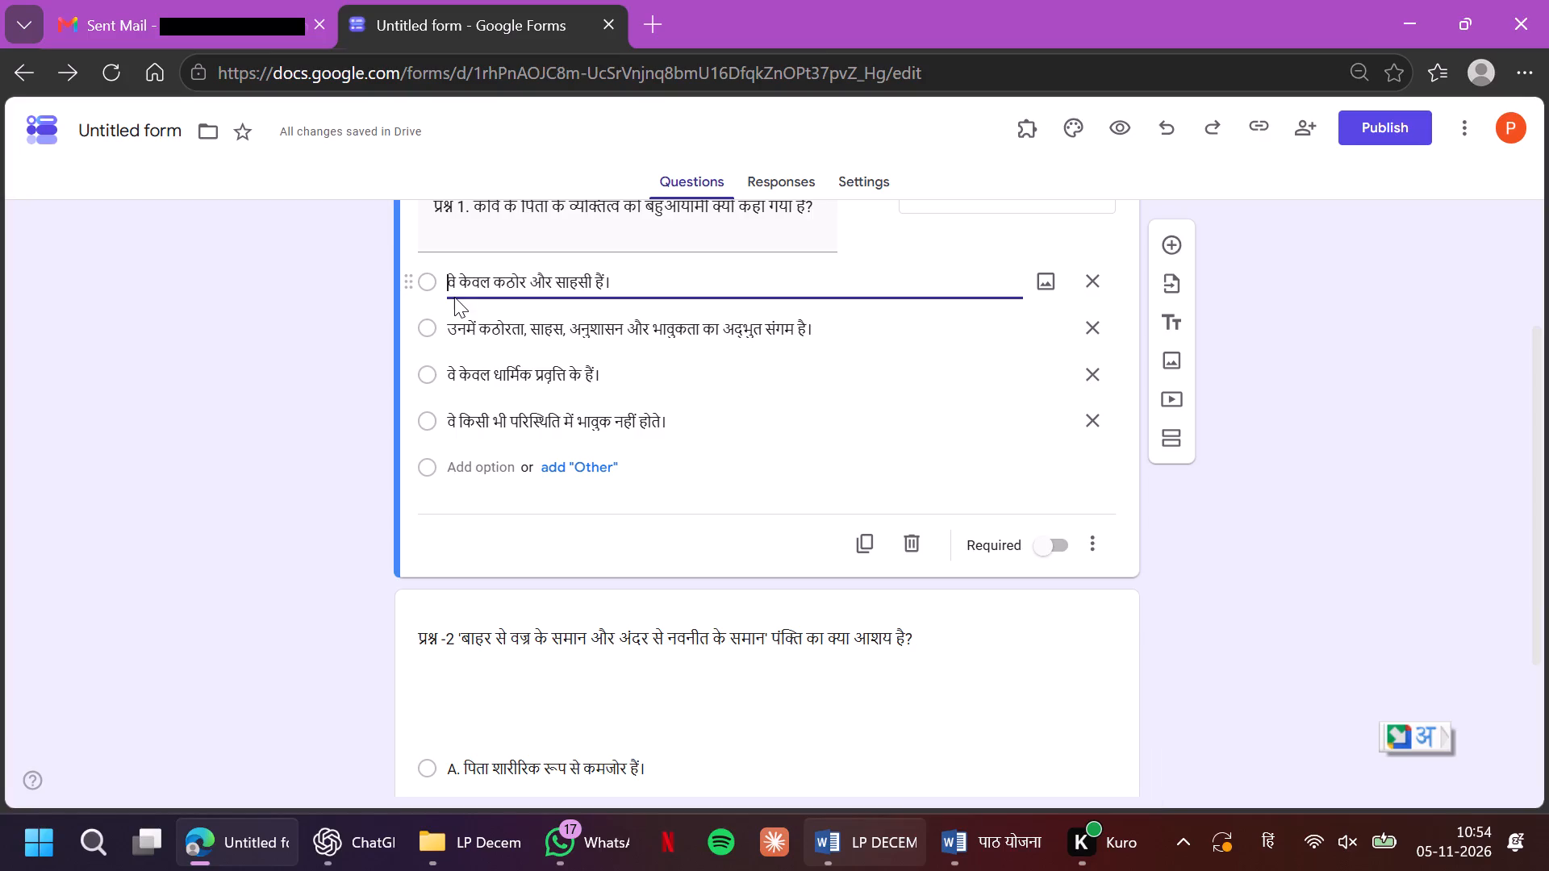
Prefix the second option of प्रश्न 1, beginning "उनमें कठोरता, साहस", with a capital "B.".
{"action": "left_click", "coordinate": [448, 331]}
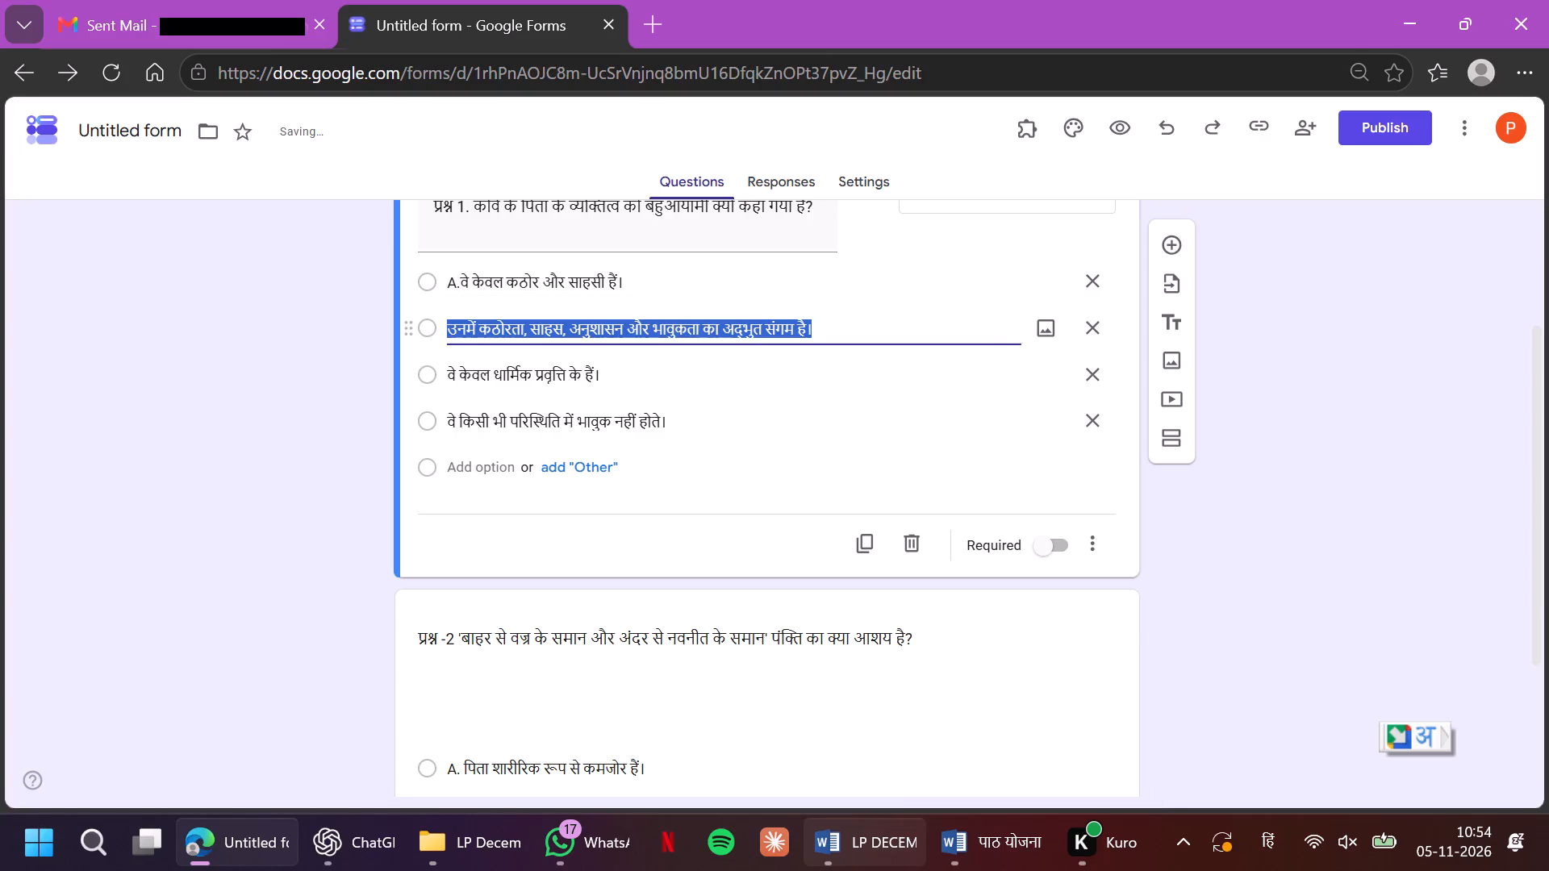
{"action": "left_click", "coordinate": [448, 331]}
{"action": "key", "text": "b"}
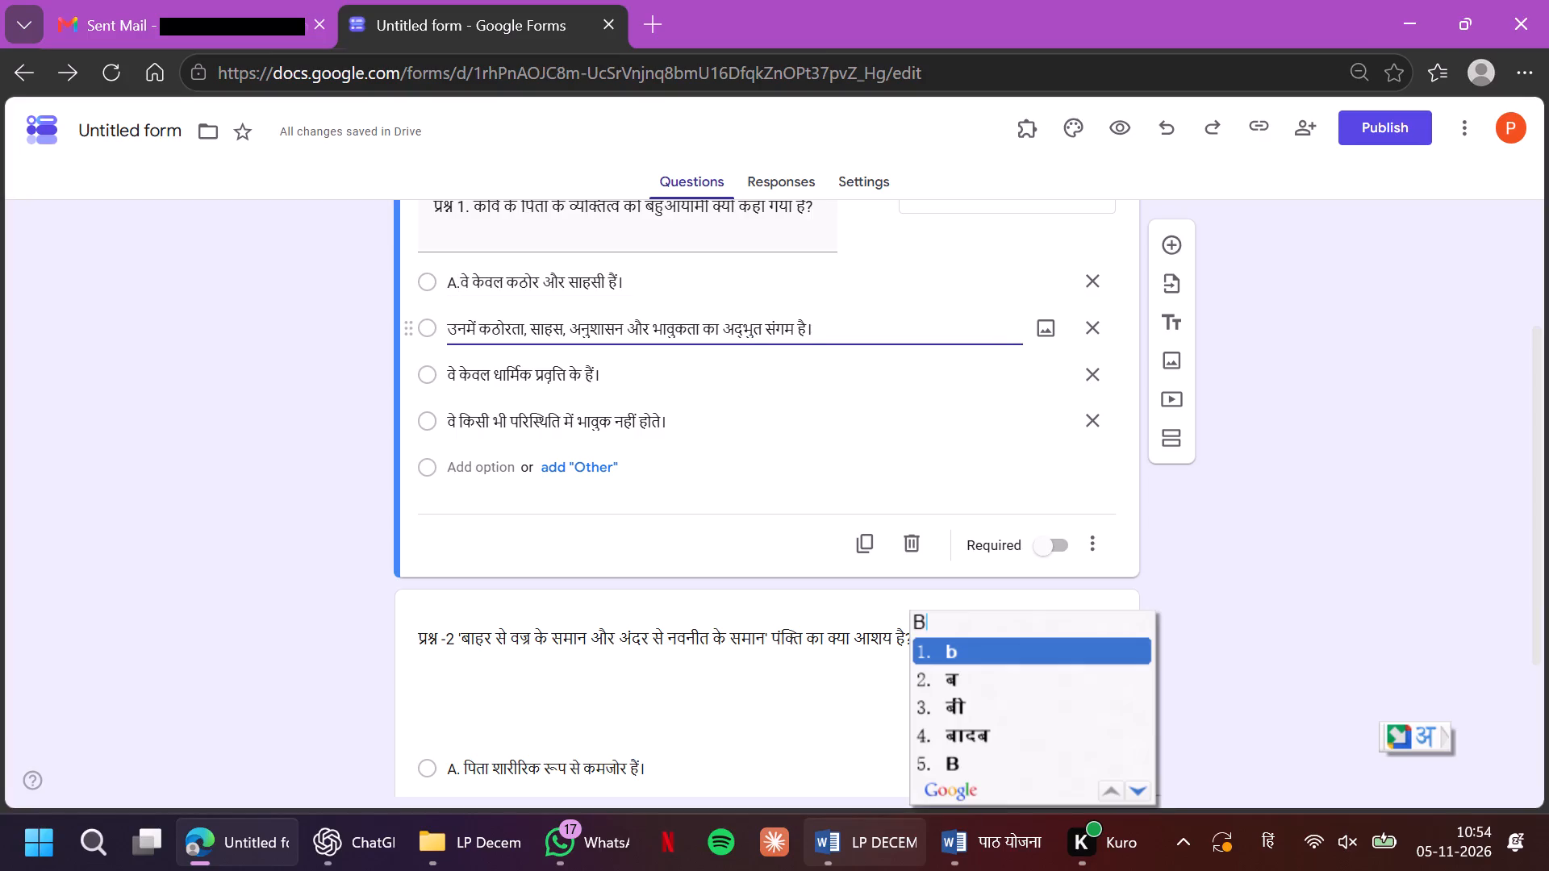
{"action": "key", "text": "period"}
{"action": "key", "text": "BackSpace"}
{"action": "key", "text": "BackSpace"}
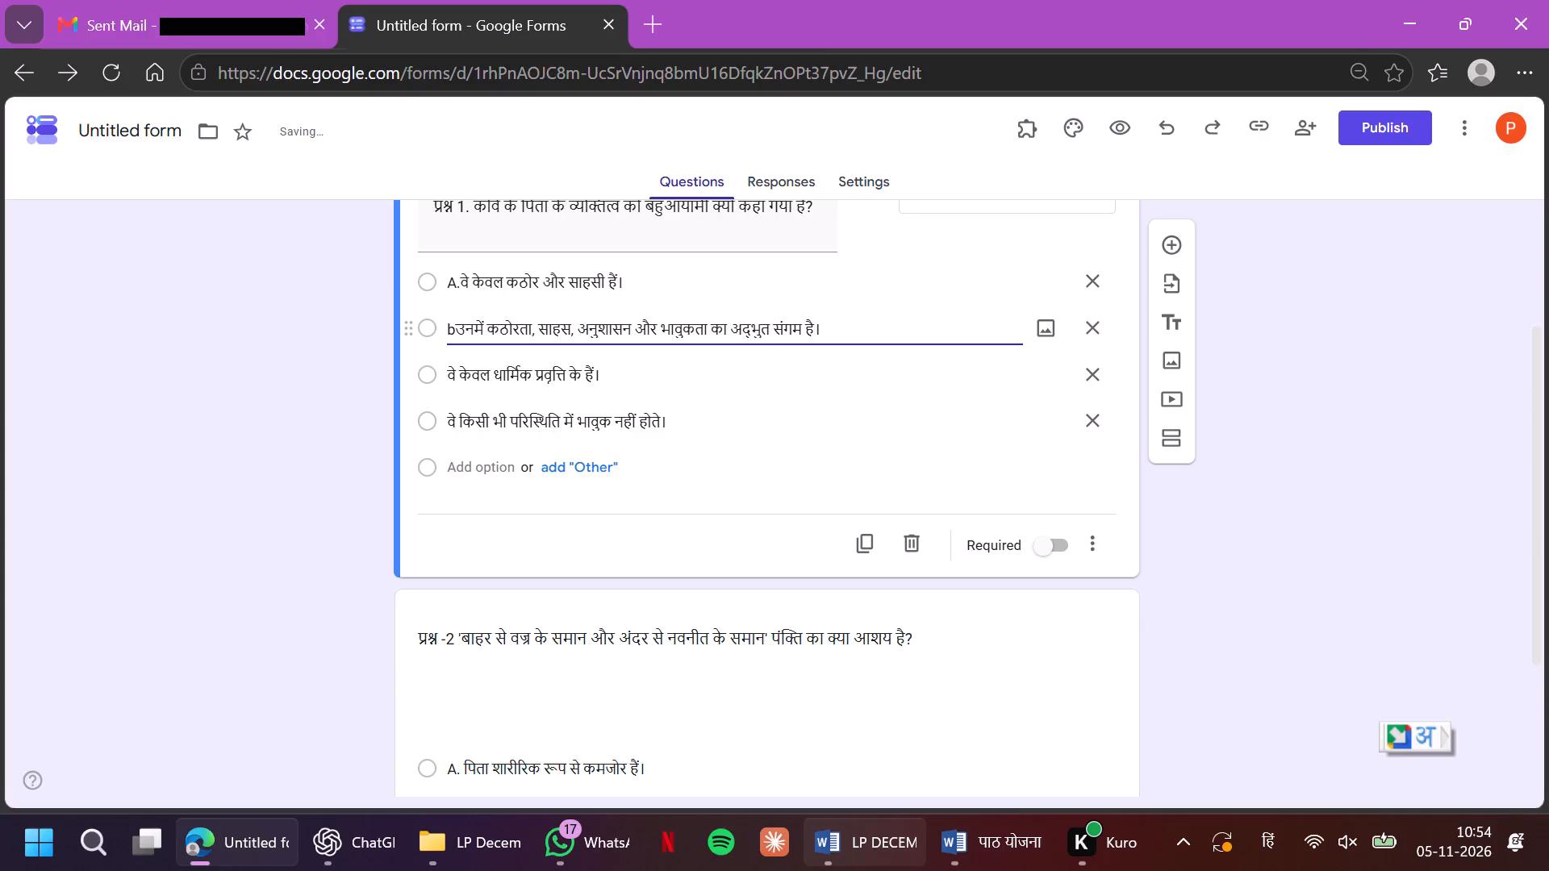
{"action": "key", "text": "b"}
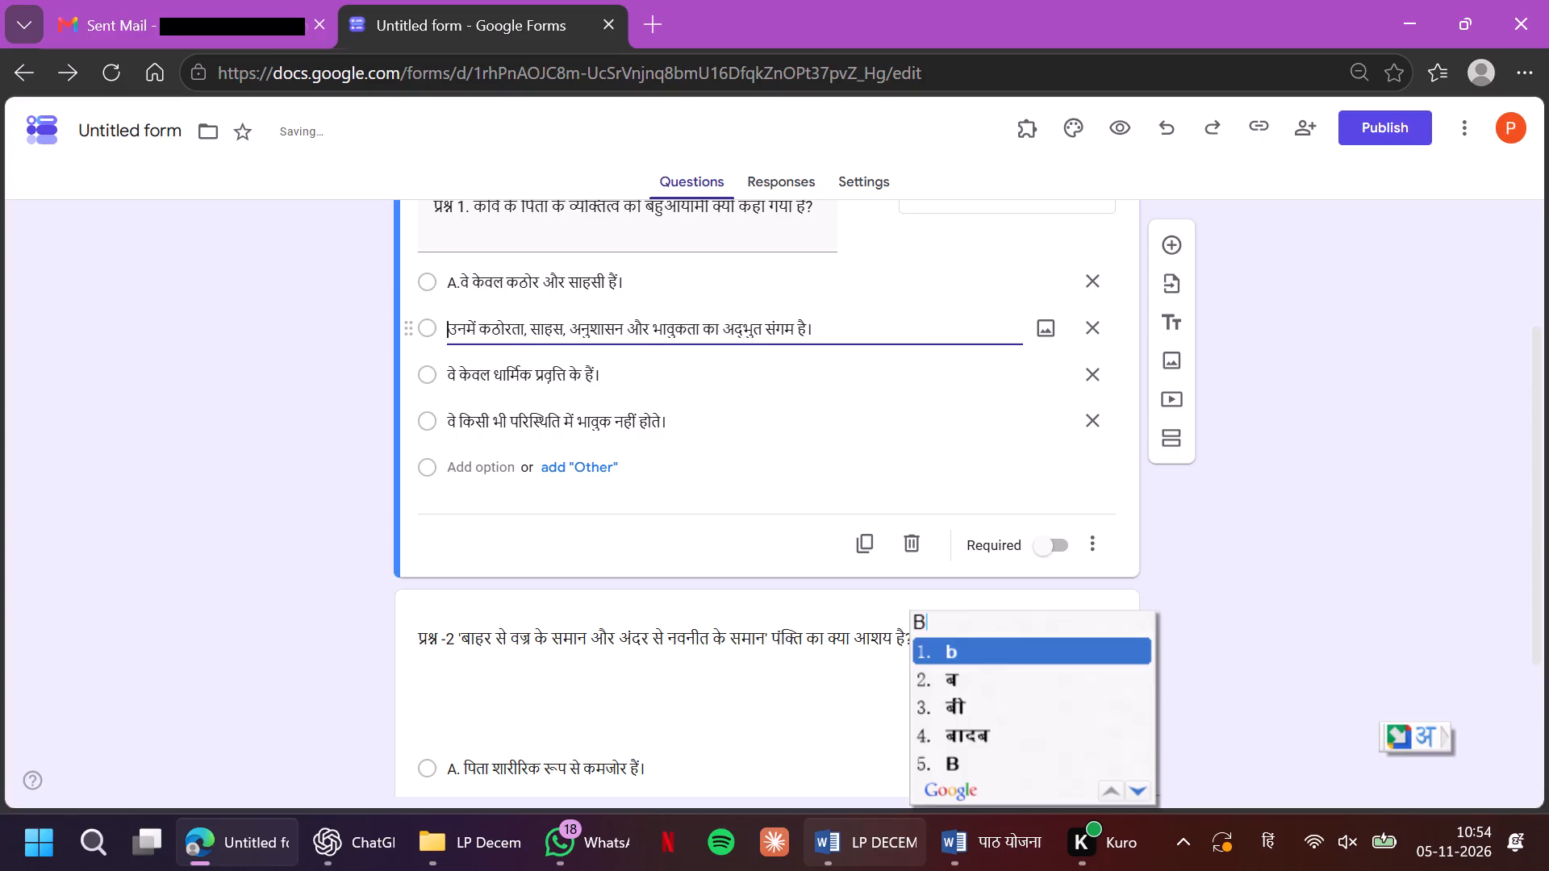
{"action": "key", "text": "Down"}
{"action": "key", "text": "Down"}
{"action": "key", "text": "Down"}
{"action": "key", "text": "Down"}
{"action": "key", "text": "period"}
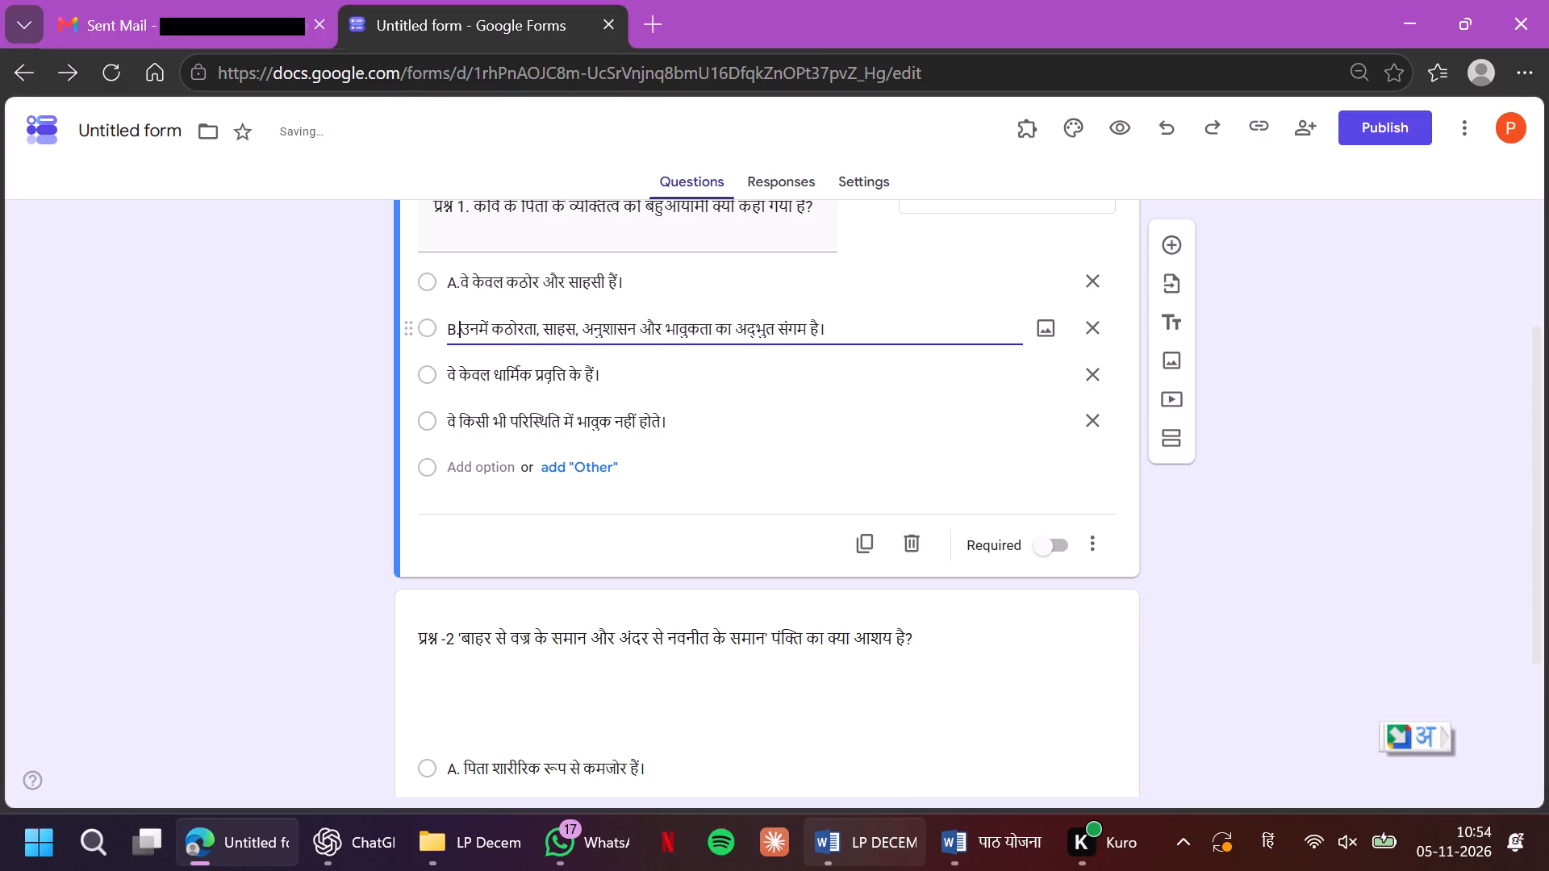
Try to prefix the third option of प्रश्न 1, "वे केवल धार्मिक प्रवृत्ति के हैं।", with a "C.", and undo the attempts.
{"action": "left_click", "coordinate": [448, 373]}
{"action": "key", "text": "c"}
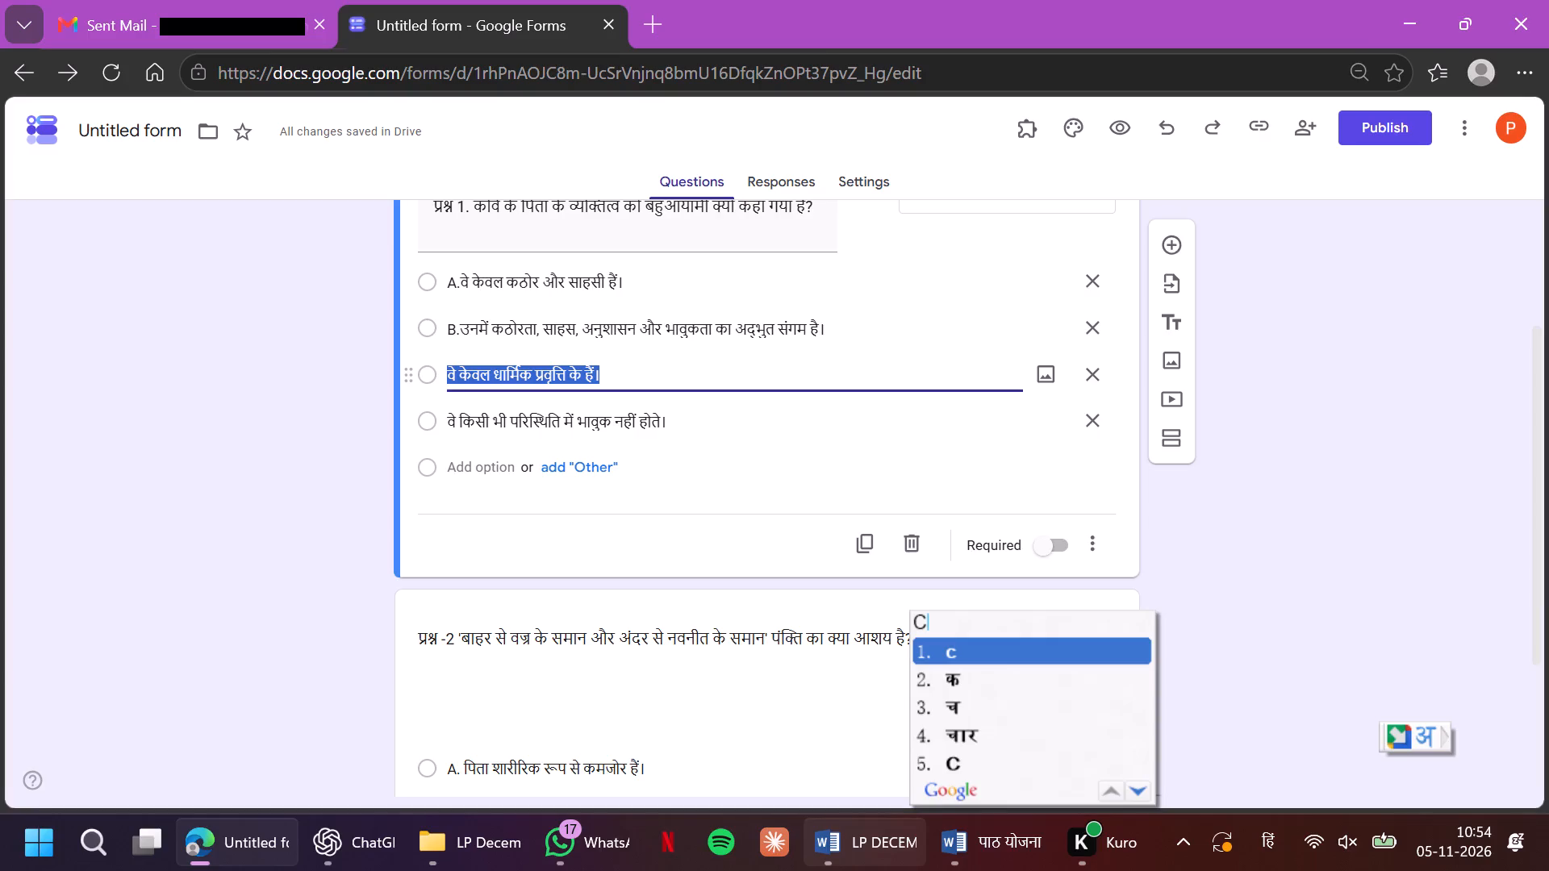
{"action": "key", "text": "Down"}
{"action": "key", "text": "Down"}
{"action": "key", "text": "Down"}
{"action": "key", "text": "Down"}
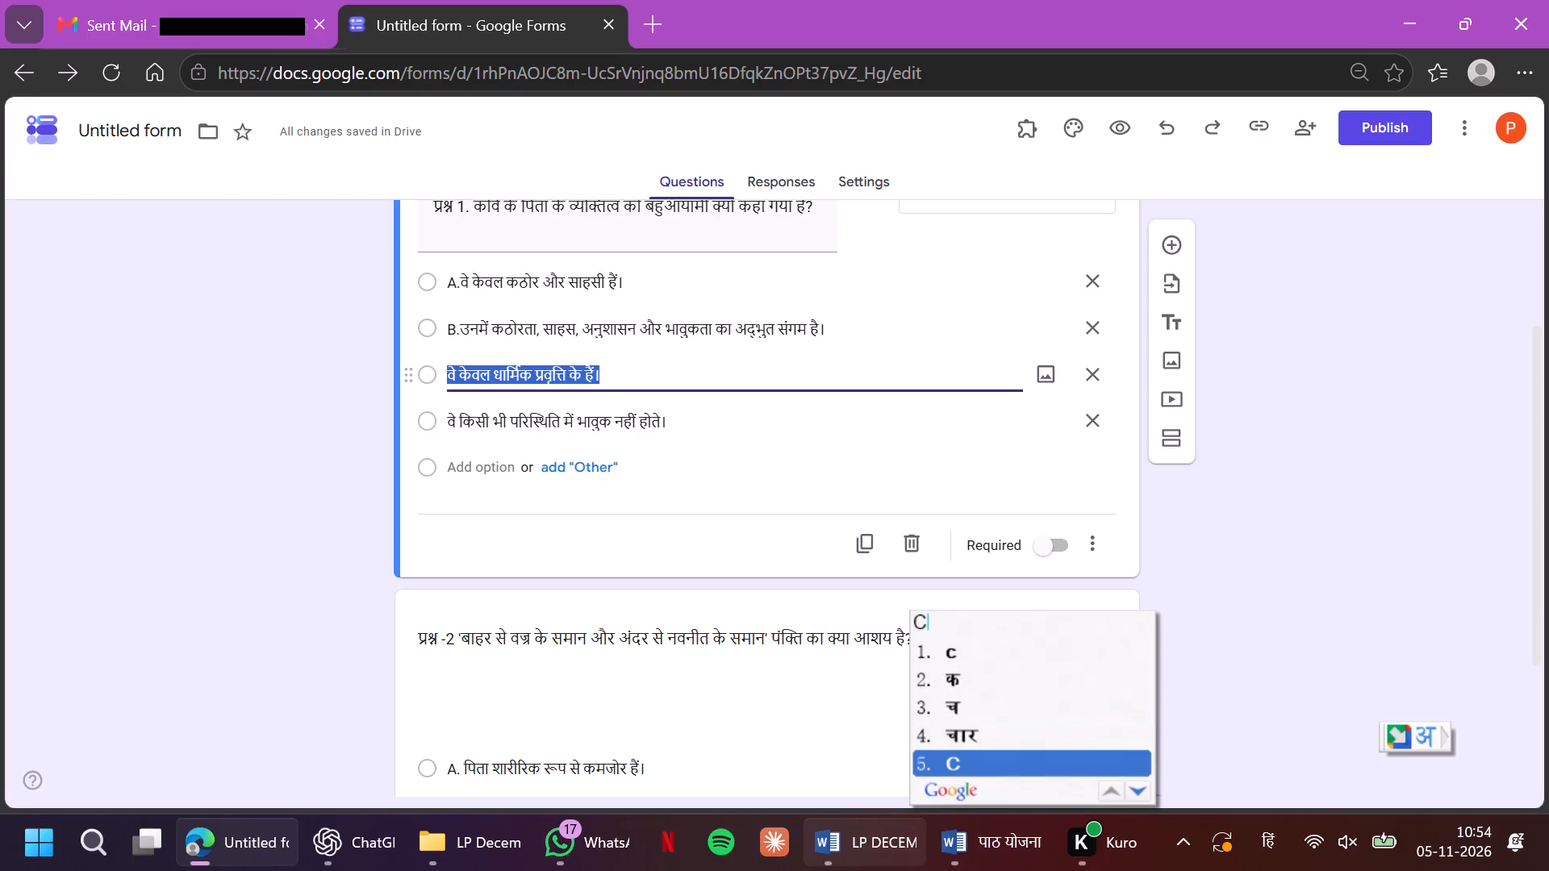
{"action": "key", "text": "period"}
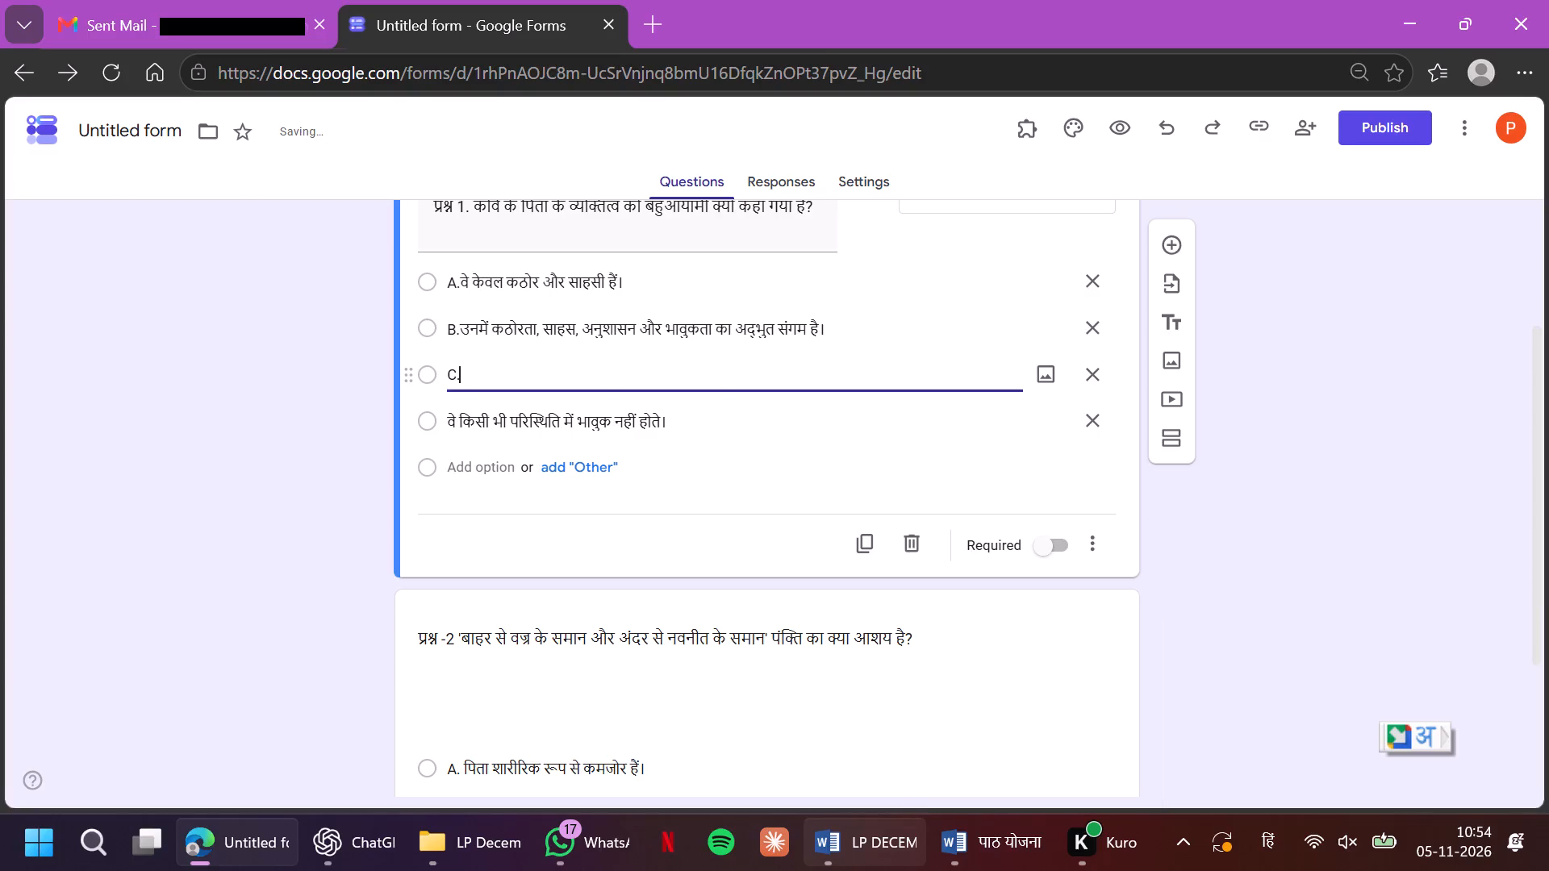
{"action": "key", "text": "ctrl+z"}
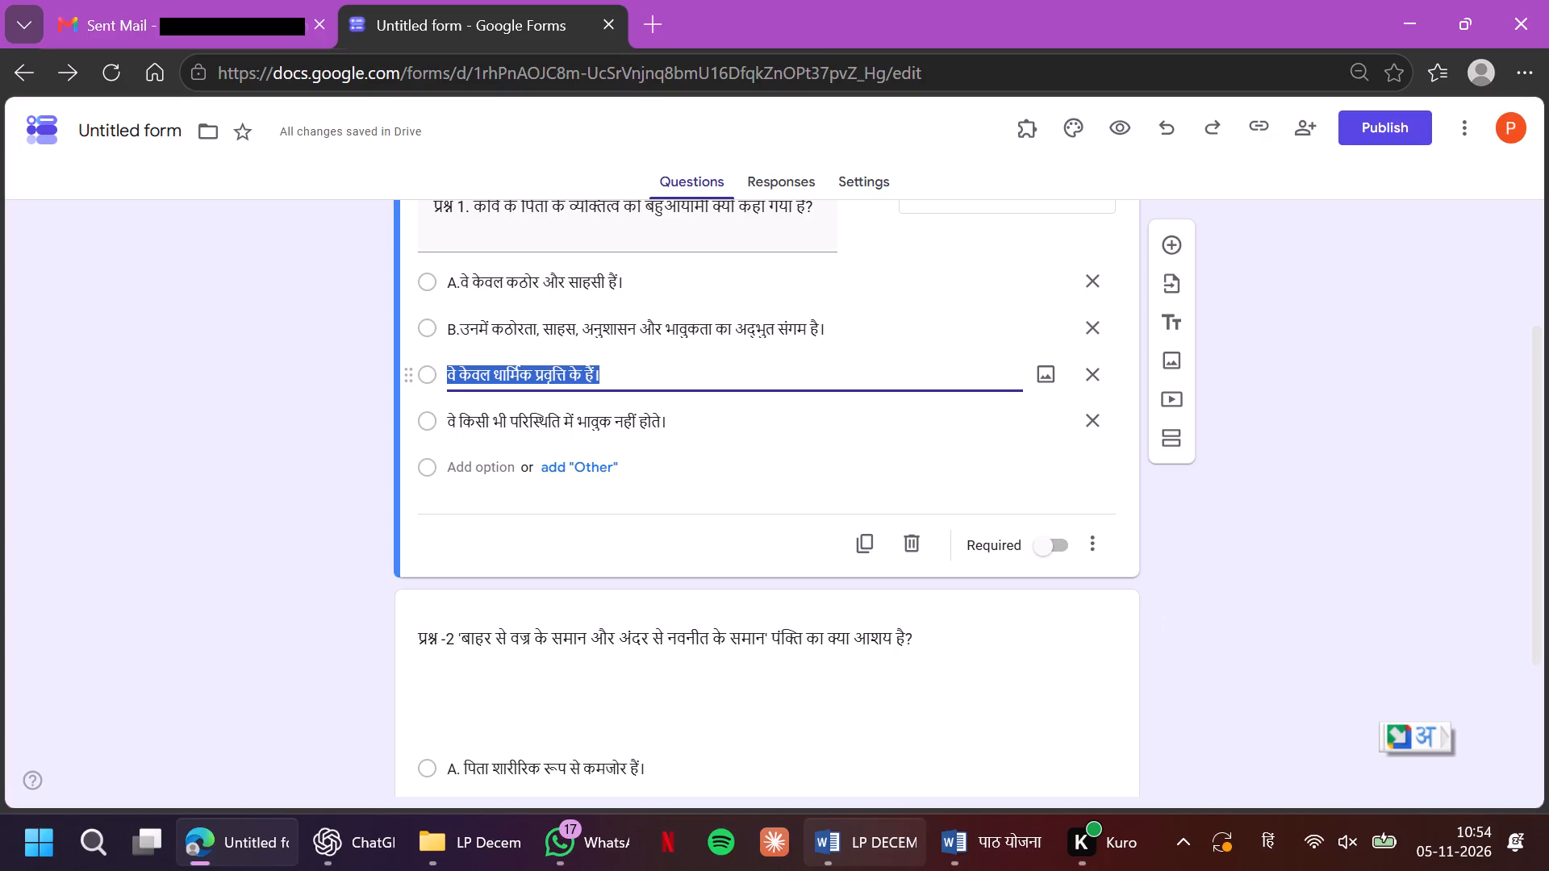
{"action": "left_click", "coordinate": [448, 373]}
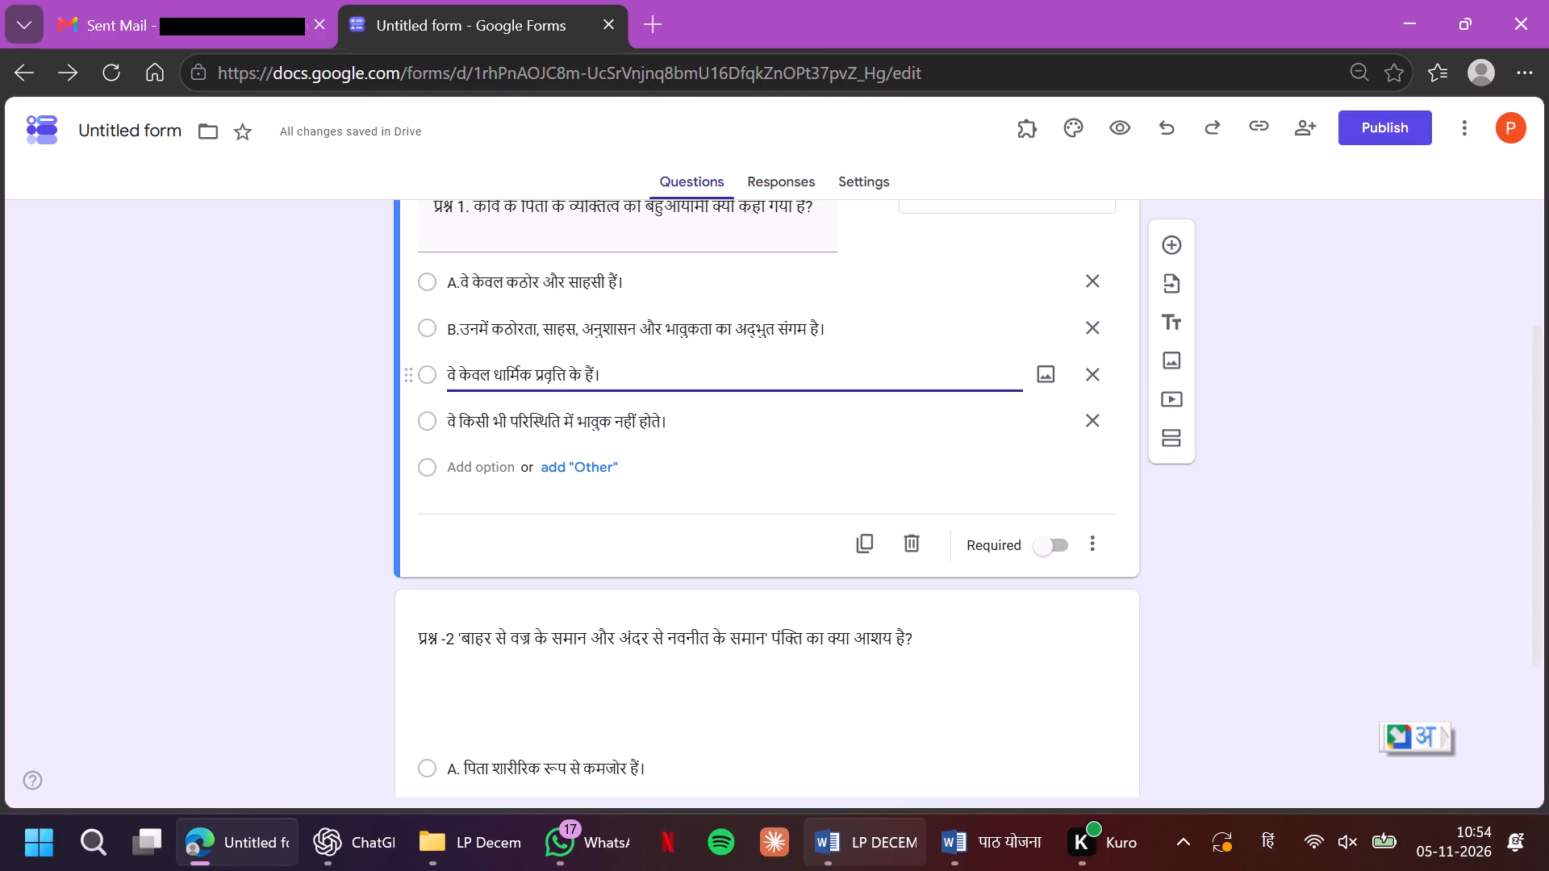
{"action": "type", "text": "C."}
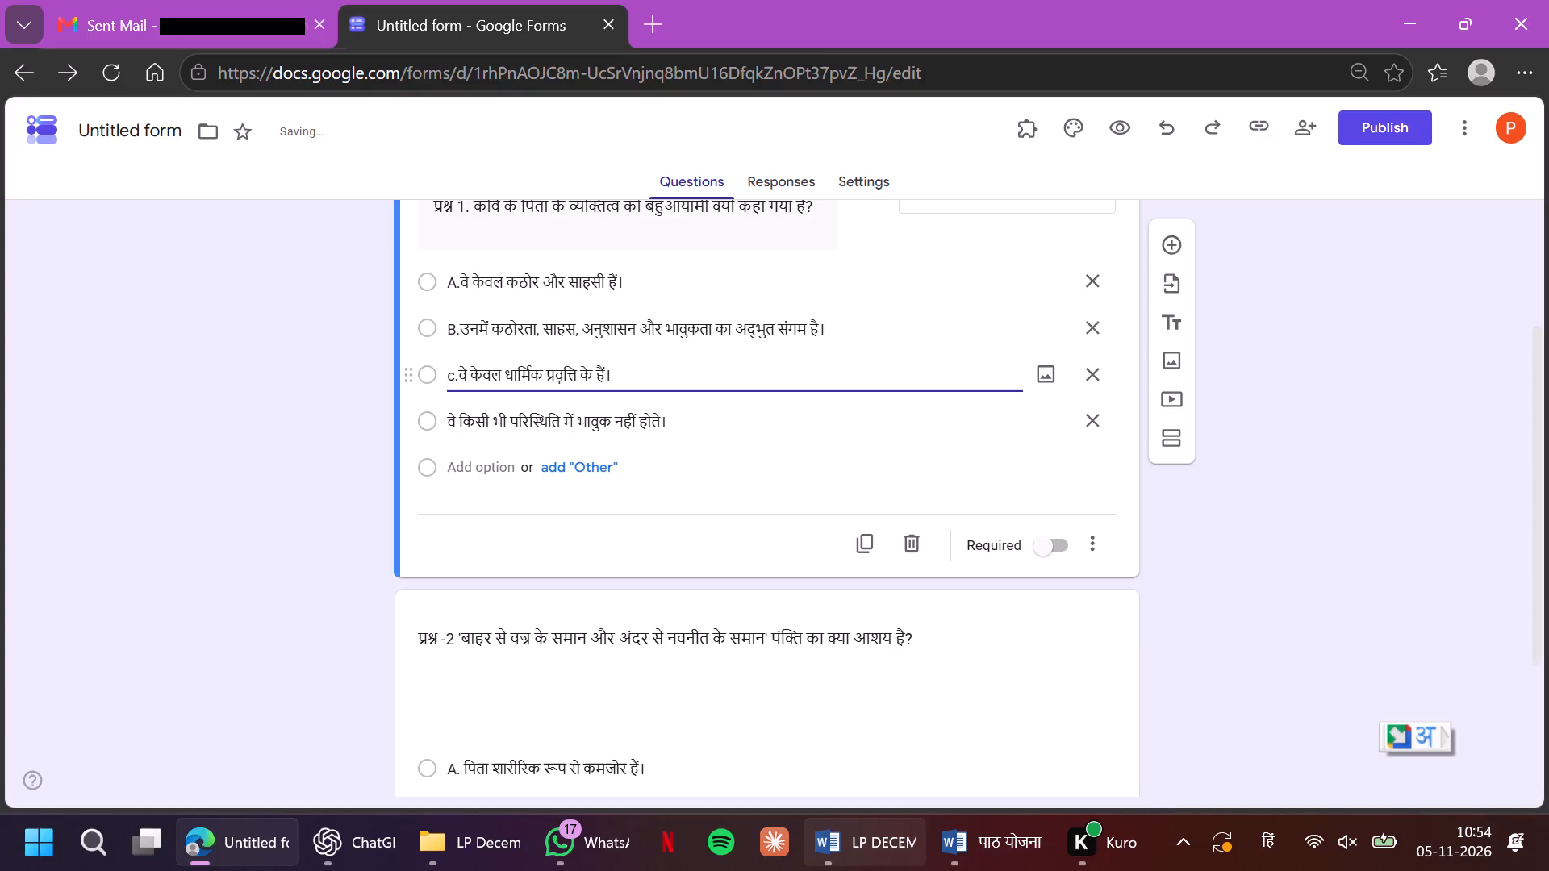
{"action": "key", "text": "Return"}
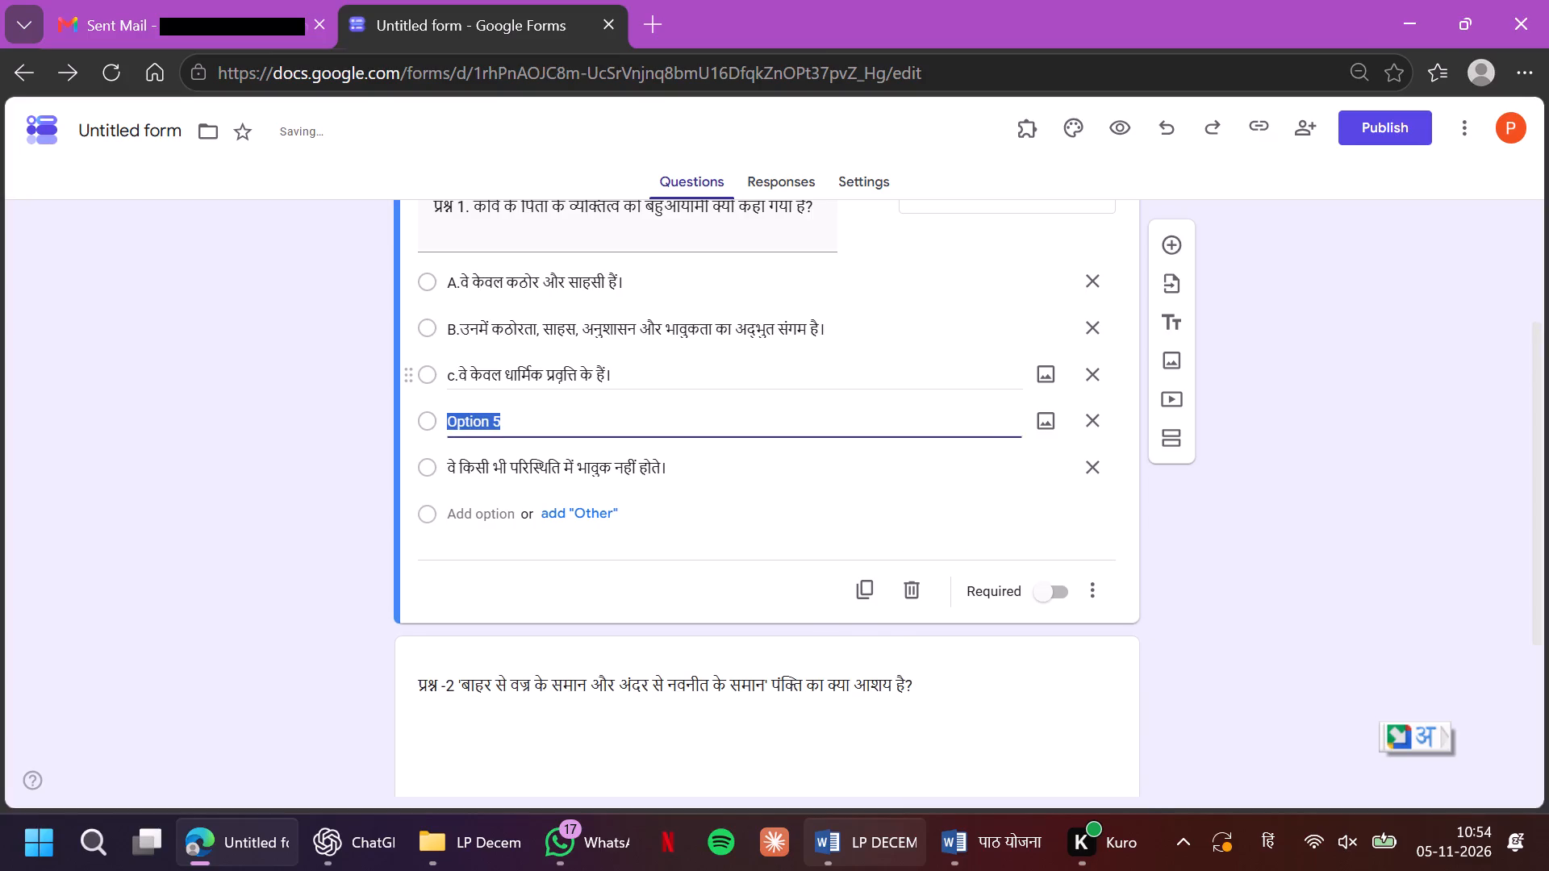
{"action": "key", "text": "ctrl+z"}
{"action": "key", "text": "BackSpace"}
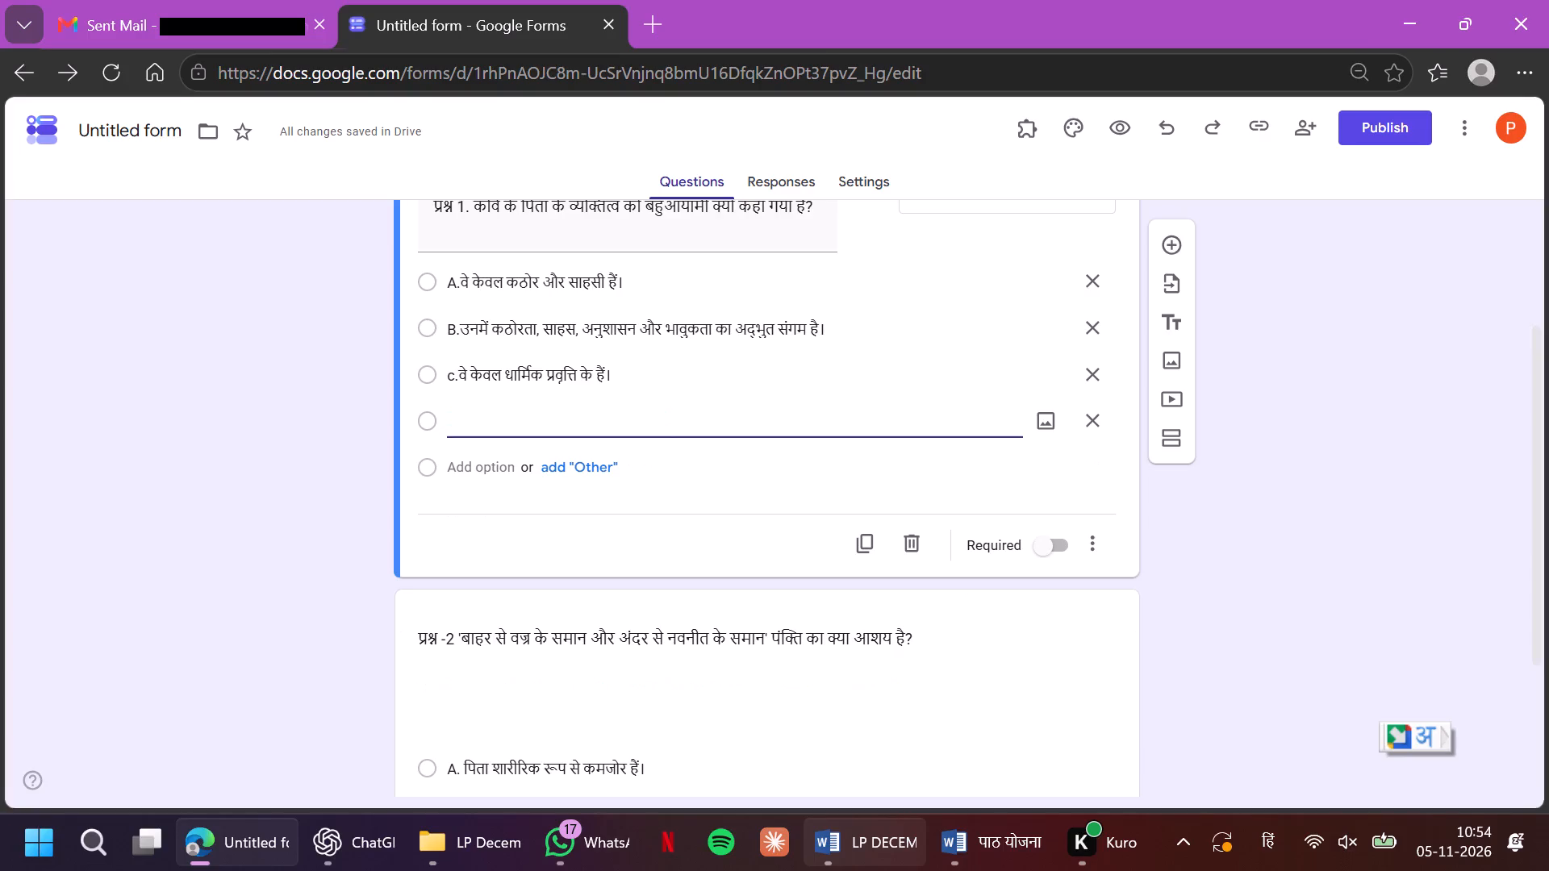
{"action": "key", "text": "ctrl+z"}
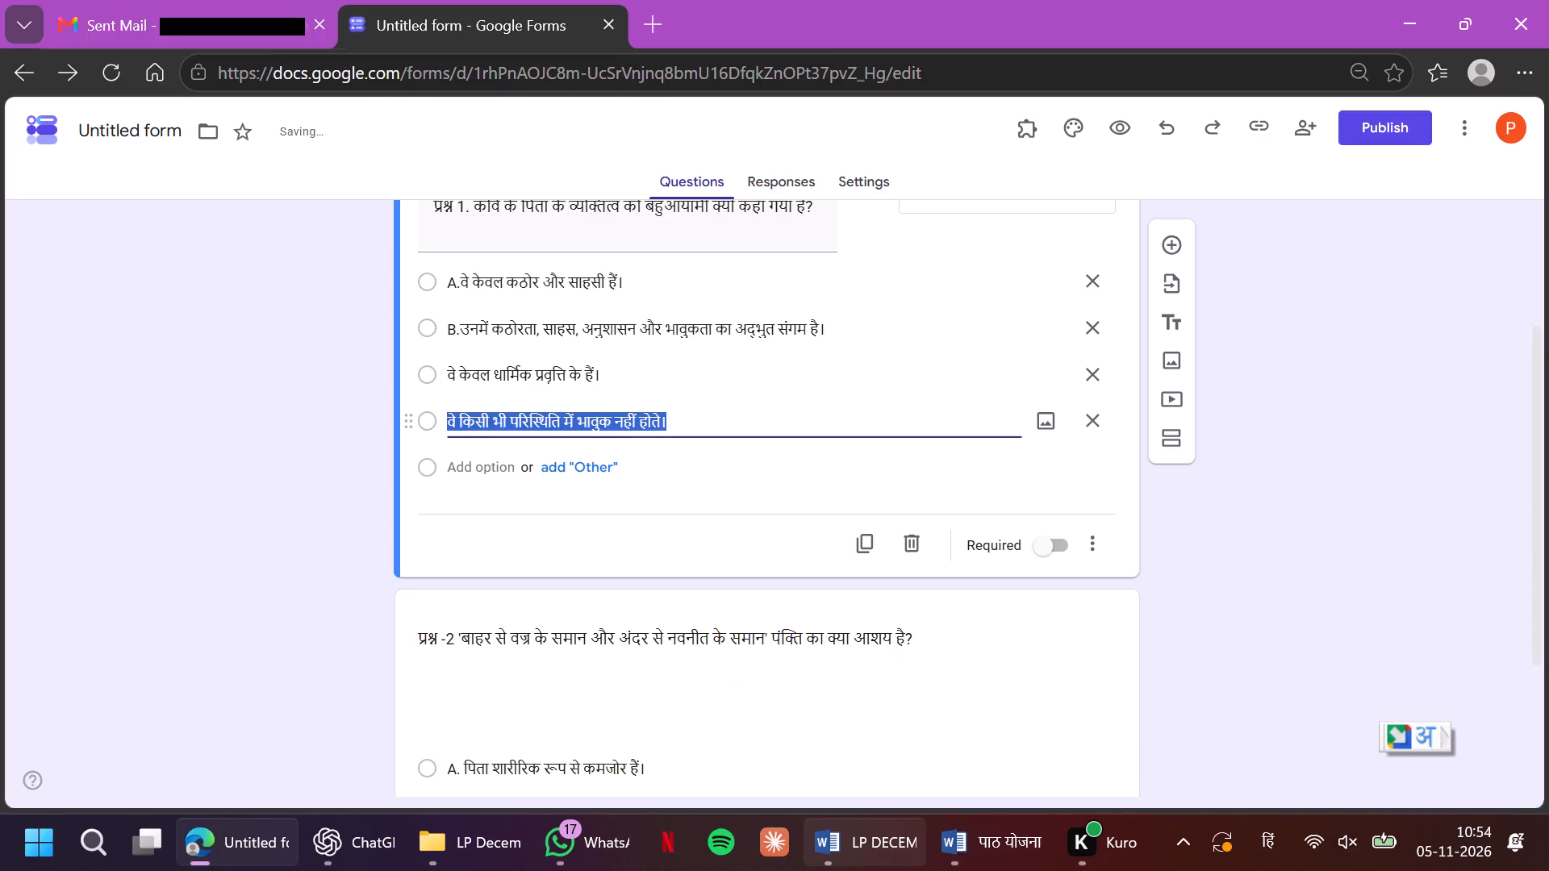
Prefix the third option of प्रश्न 1, "वे केवल धार्मिक प्रवृत्ति के हैं।", with a capital "C.".
{"action": "left_click", "coordinate": [446, 370]}
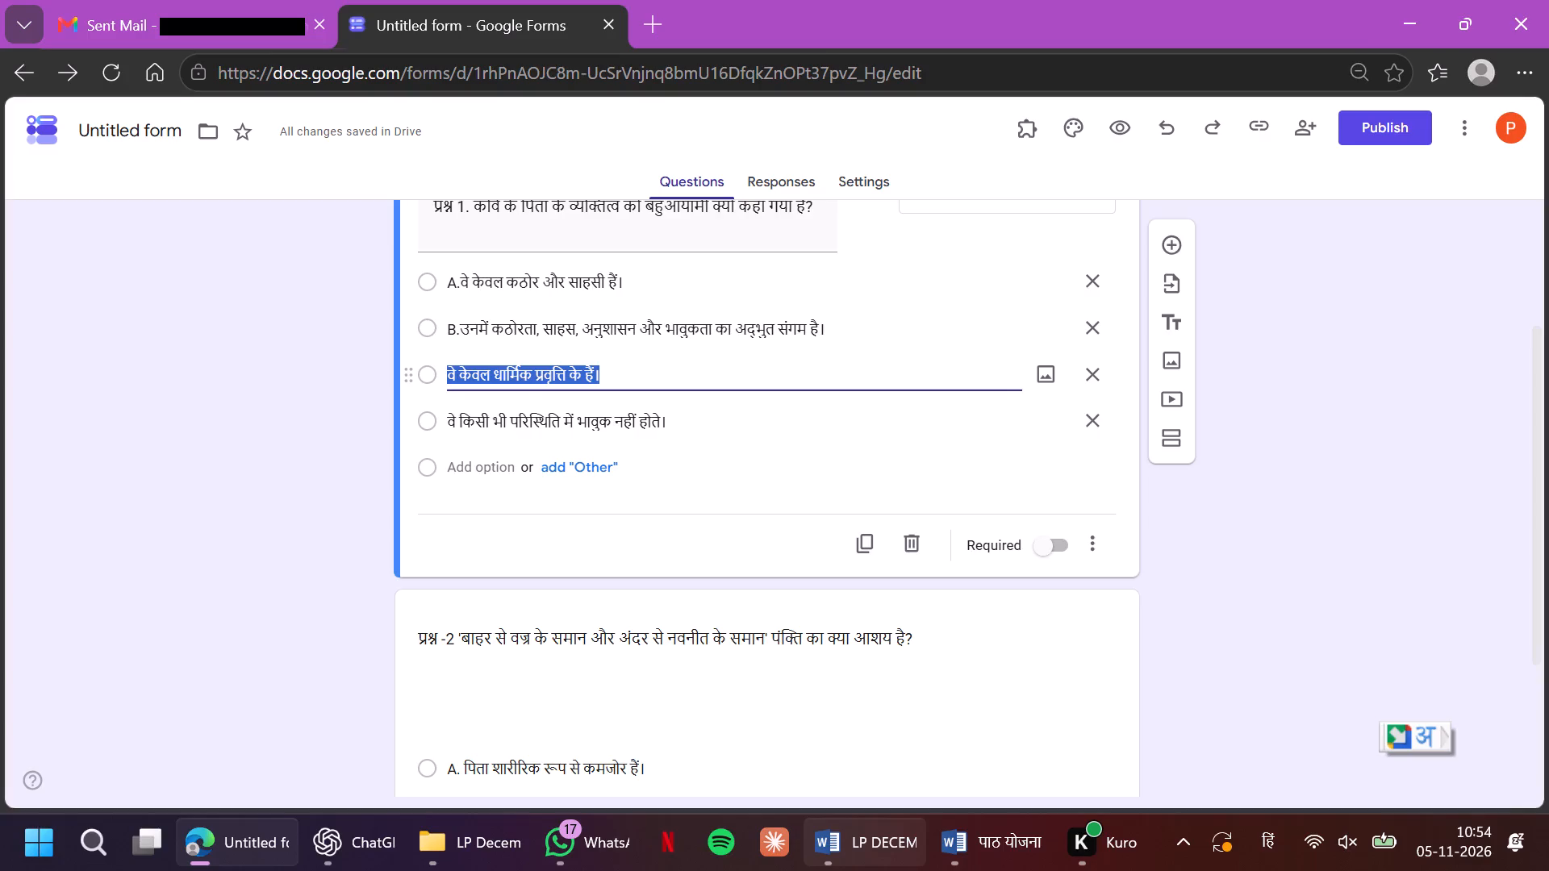
{"action": "left_click", "coordinate": [447, 378]}
{"action": "type", "text": "C."}
{"action": "key", "text": "BackSpace"}
{"action": "key", "text": "BackSpace"}
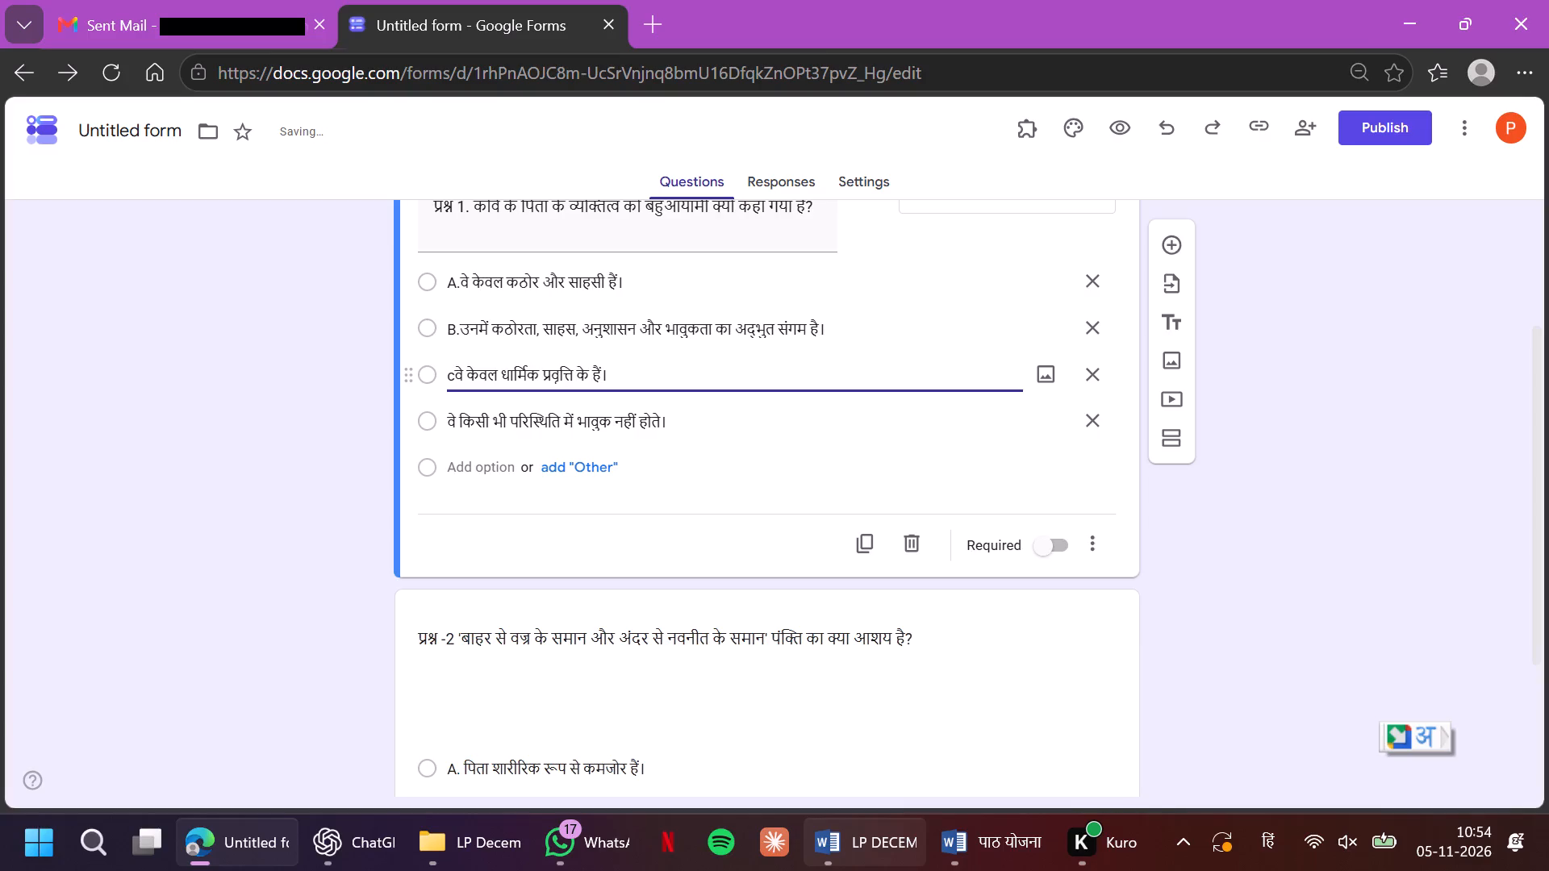
{"action": "key", "text": "c"}
{"action": "key", "text": "Down"}
{"action": "key", "text": "Down"}
{"action": "key", "text": "Down"}
{"action": "key", "text": "Down"}
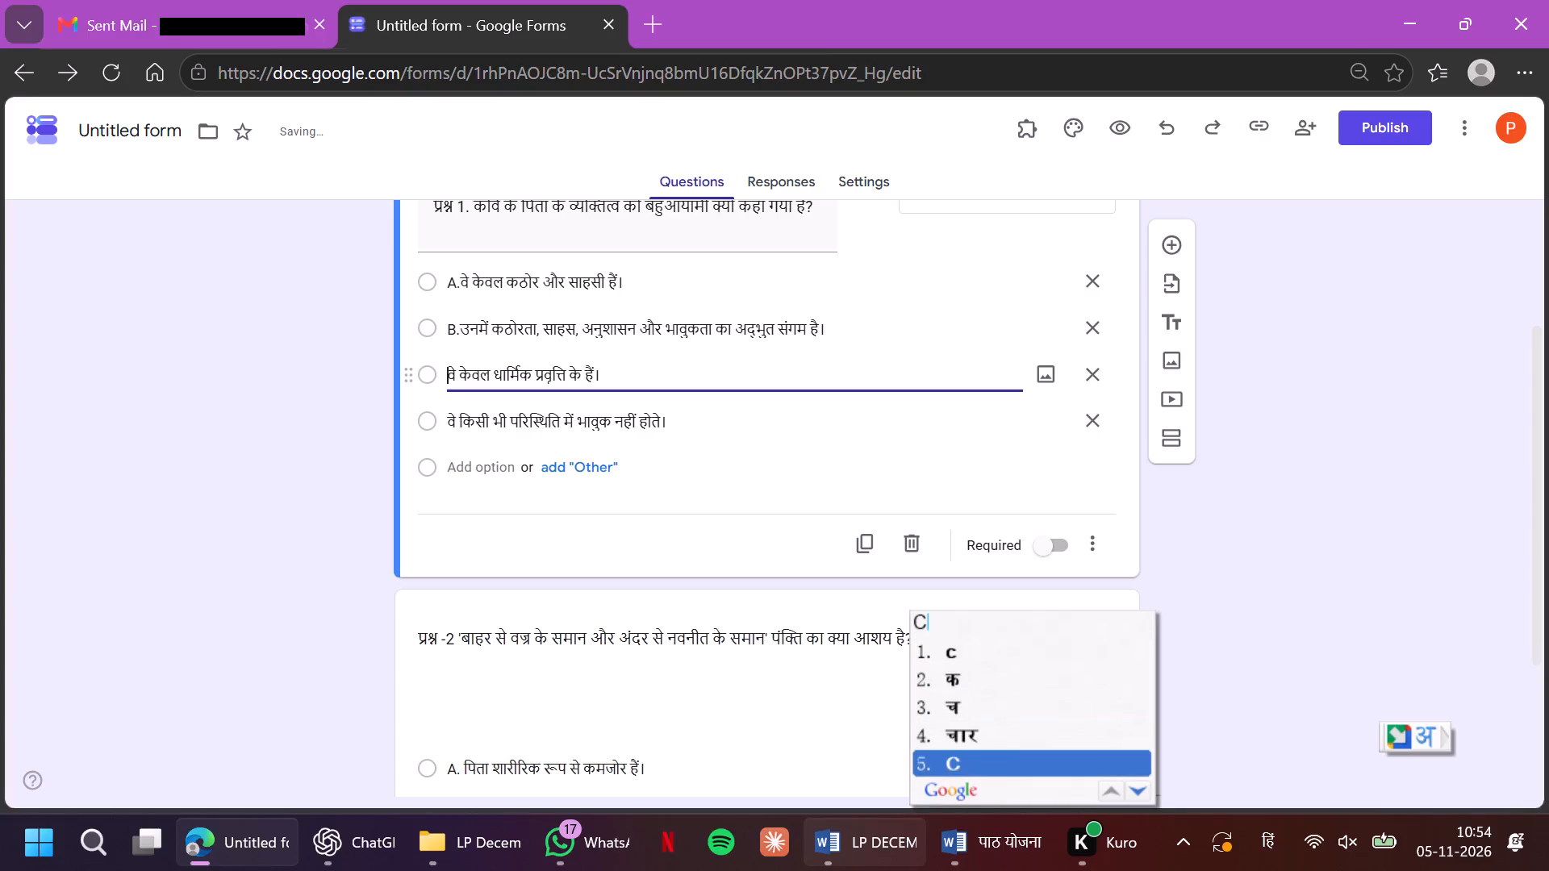
{"action": "key", "text": "space"}
{"action": "key", "text": "BackSpace"}
{"action": "key", "text": "period"}
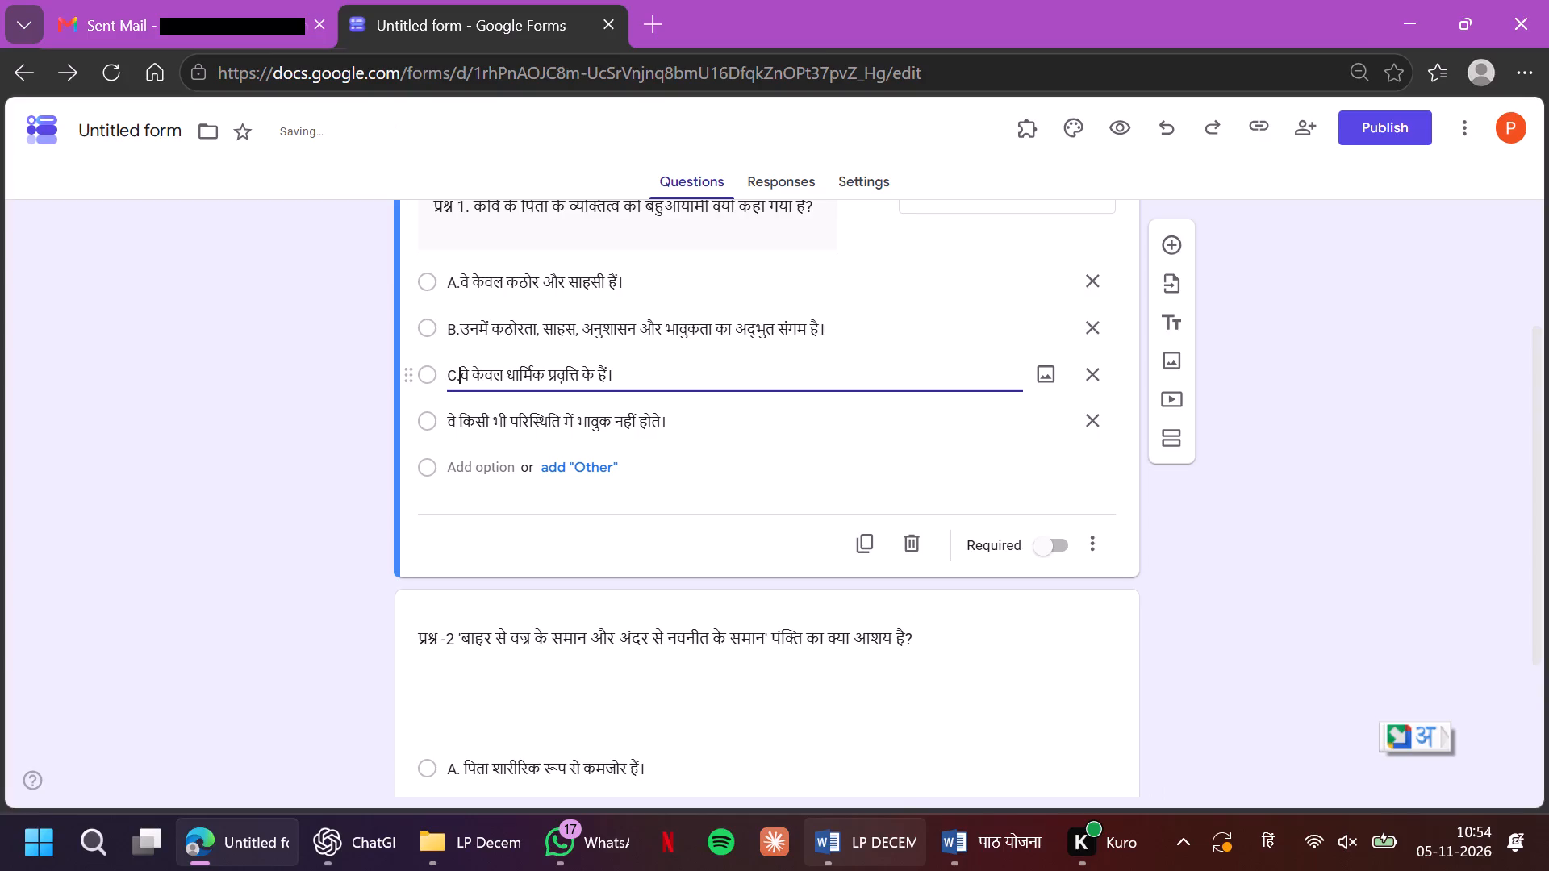
Prefix the fourth option of प्रश्न 1, "वे किसी भी परिस्थिति में भावुक नहीं होते।", with a capital "D.".
{"action": "left_click", "coordinate": [447, 426]}
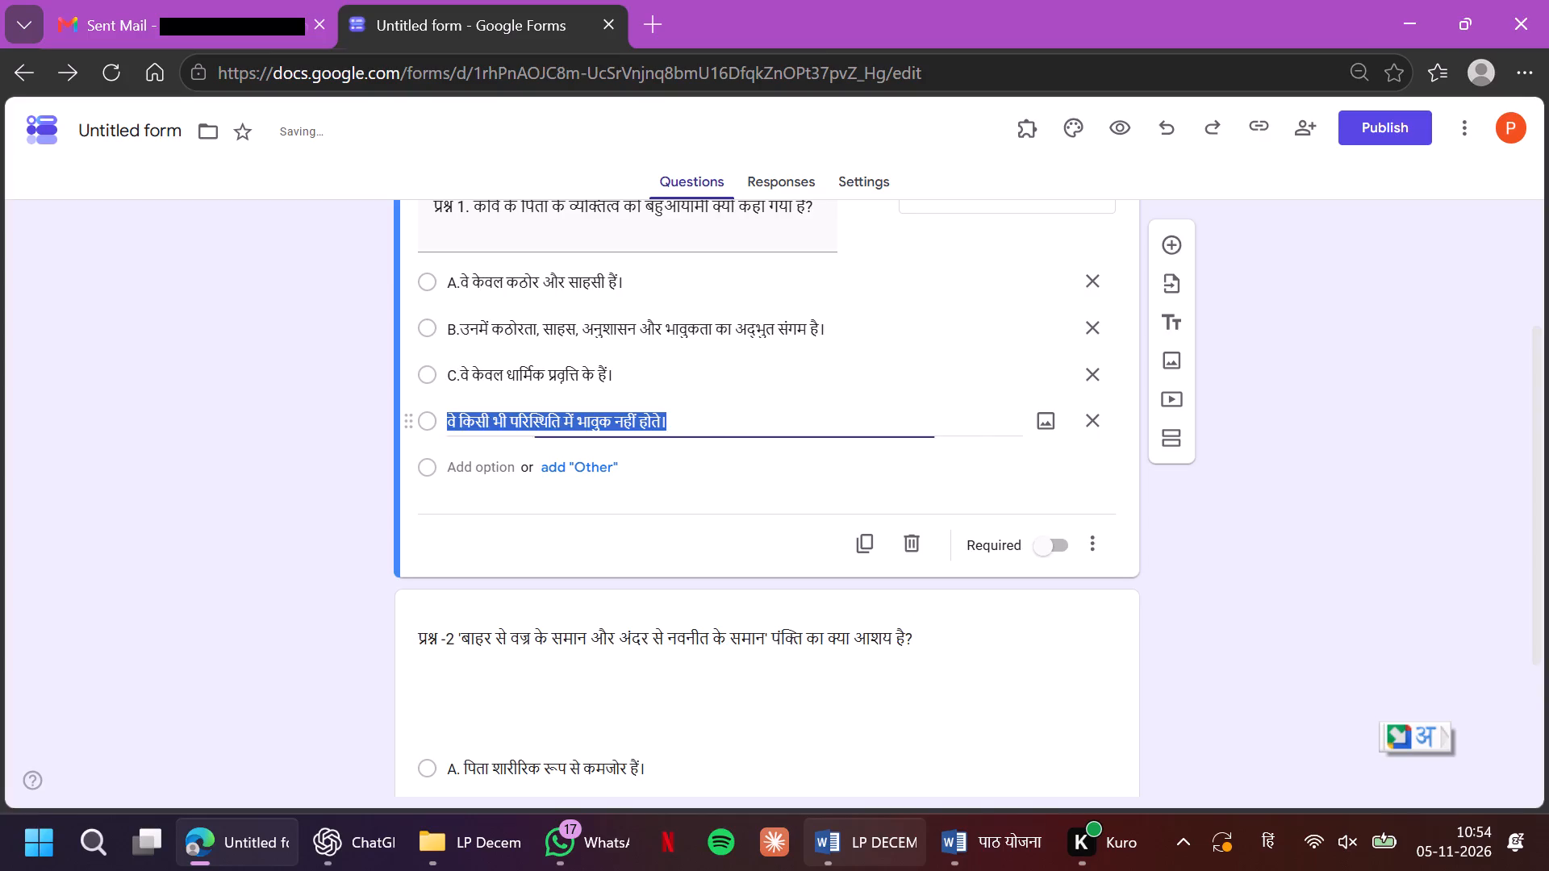
{"action": "left_click", "coordinate": [447, 426]}
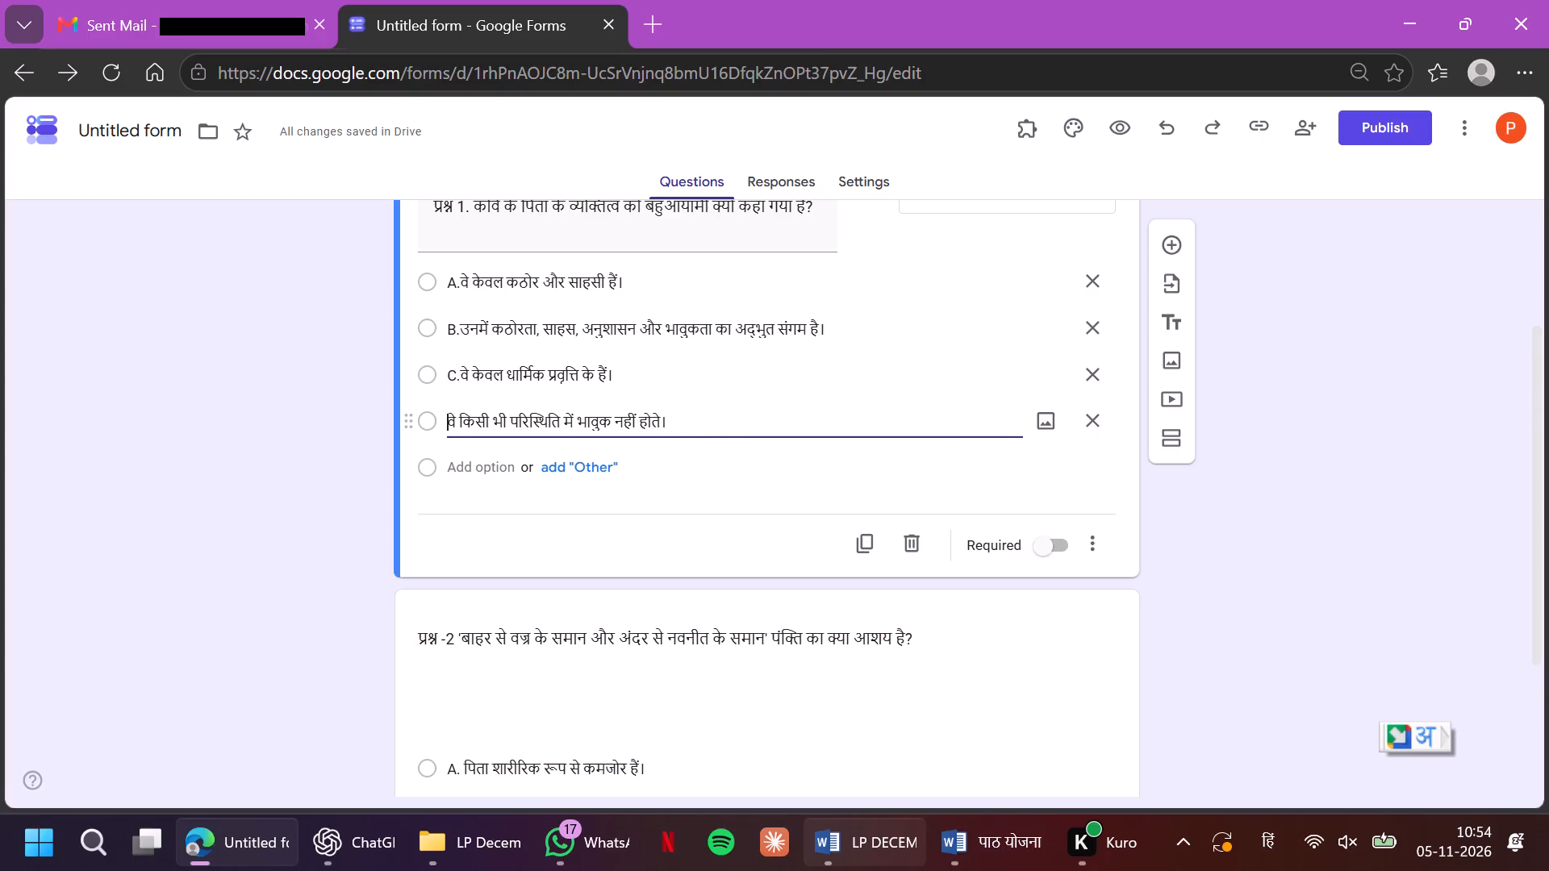
{"action": "key", "text": "d"}
{"action": "key", "text": "Down"}
{"action": "key", "text": "Down"}
{"action": "key", "text": "Down"}
{"action": "key", "text": "Down"}
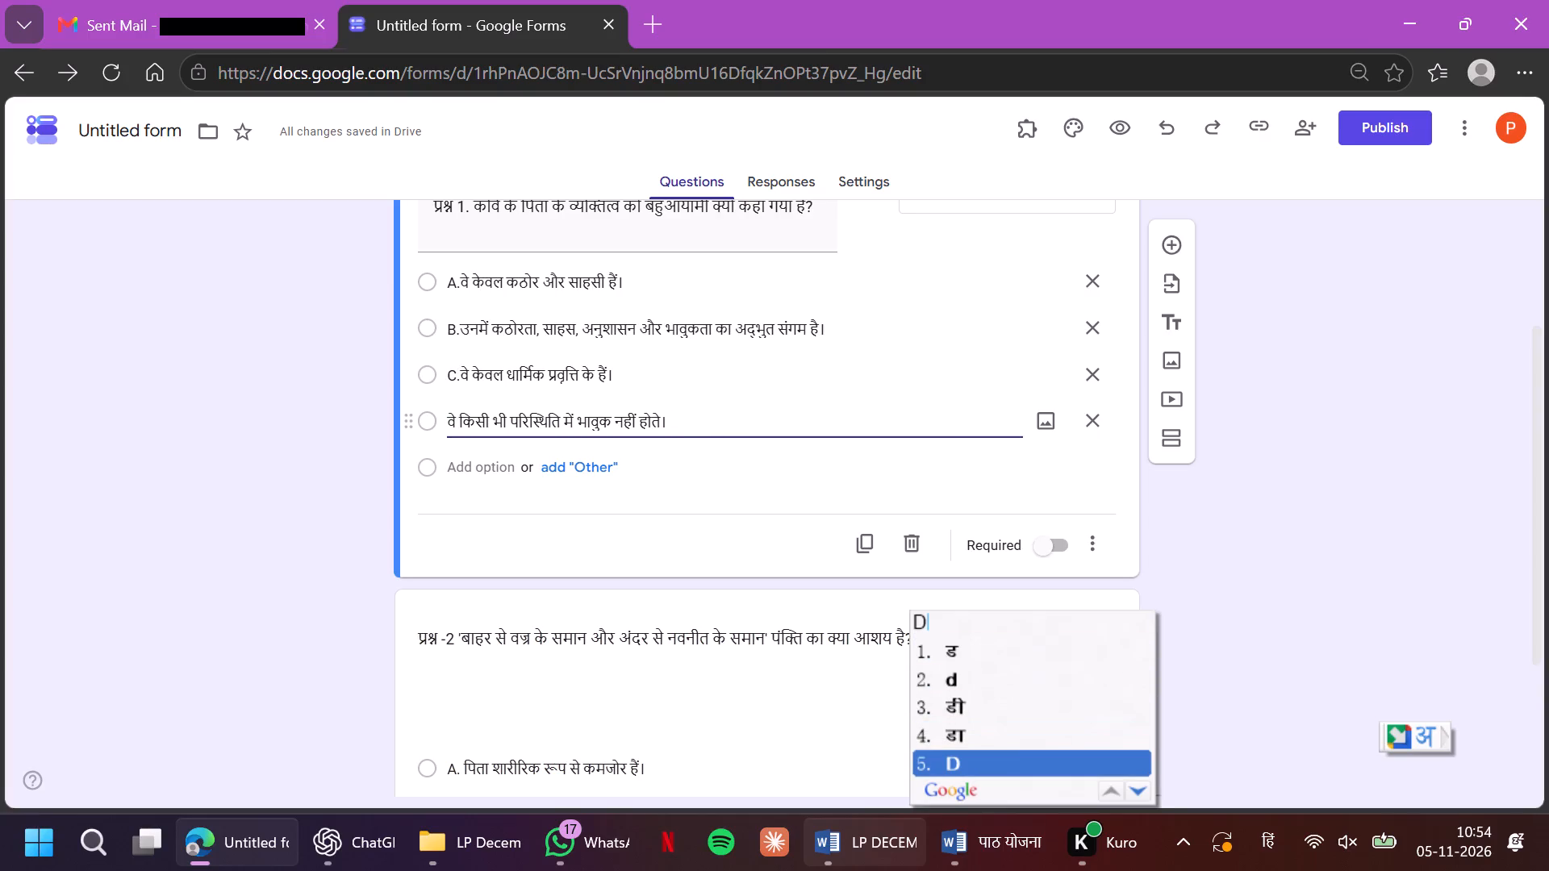
{"action": "key", "text": "space"}
{"action": "key", "text": "BackSpace"}
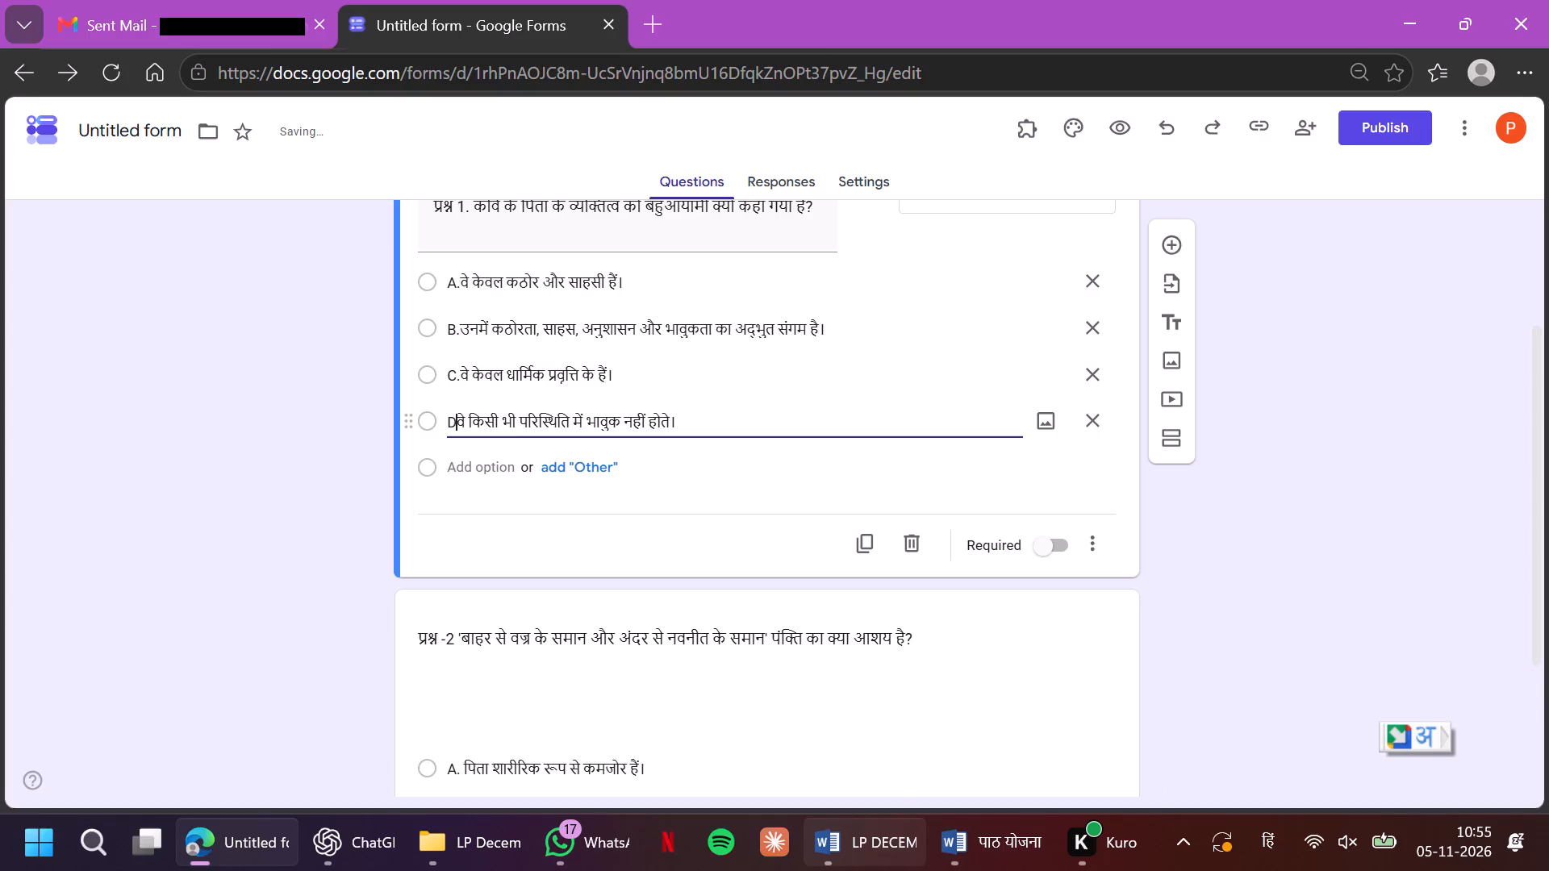
{"action": "key", "text": "period"}
Make प्रश्न 1 a required question.
{"action": "scroll", "coordinate": [568, 402], "scroll_direction": "down", "scroll_amount": 1}
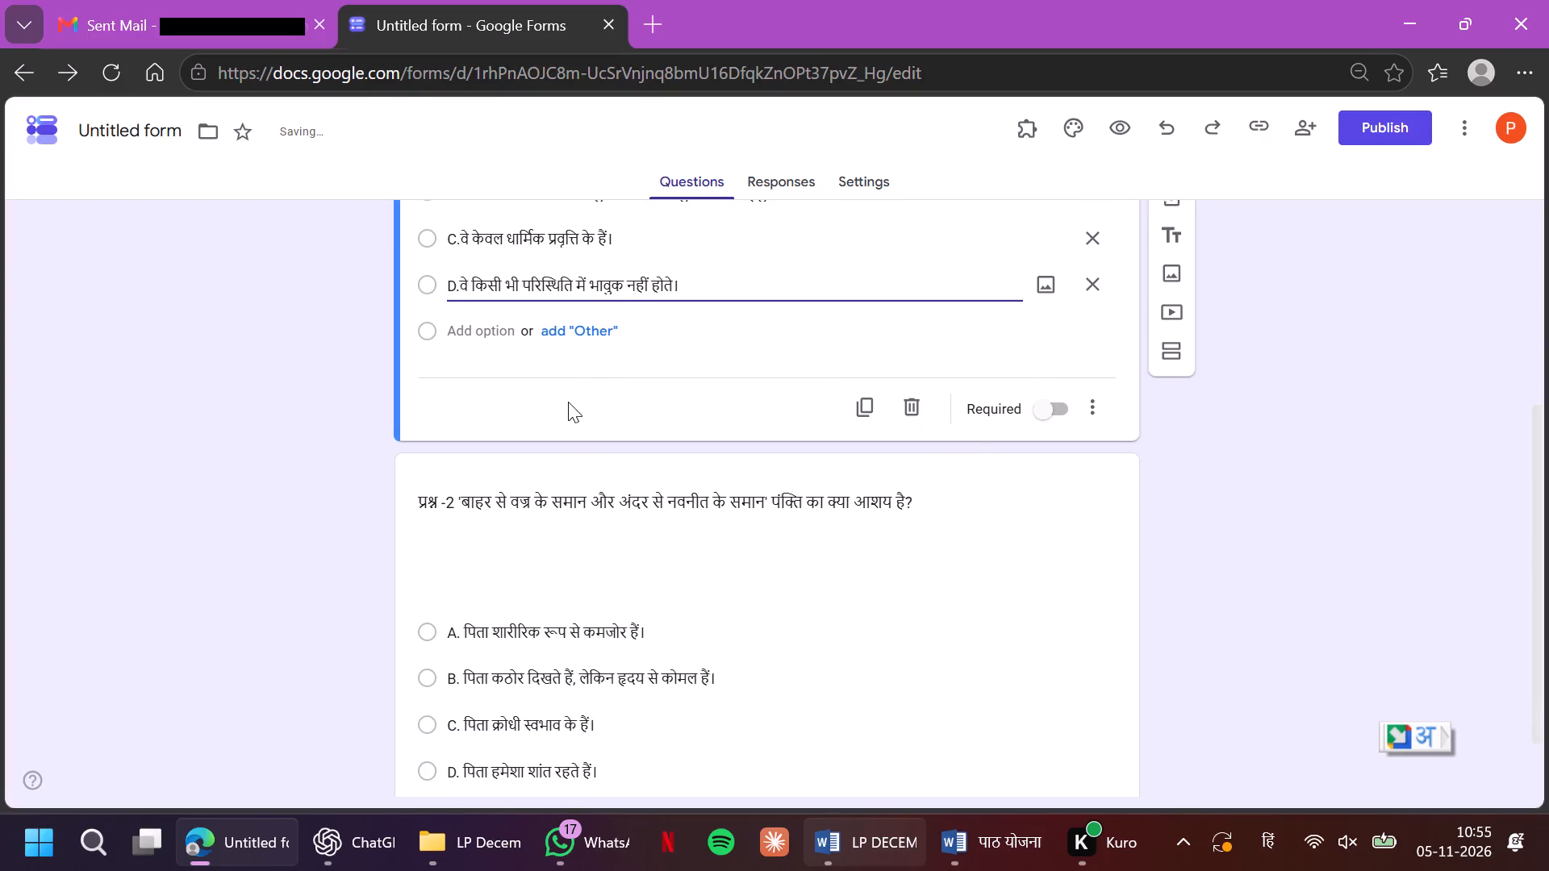
{"action": "scroll", "coordinate": [568, 402], "scroll_direction": "down", "scroll_amount": 1}
{"action": "left_click", "coordinate": [1054, 407]}
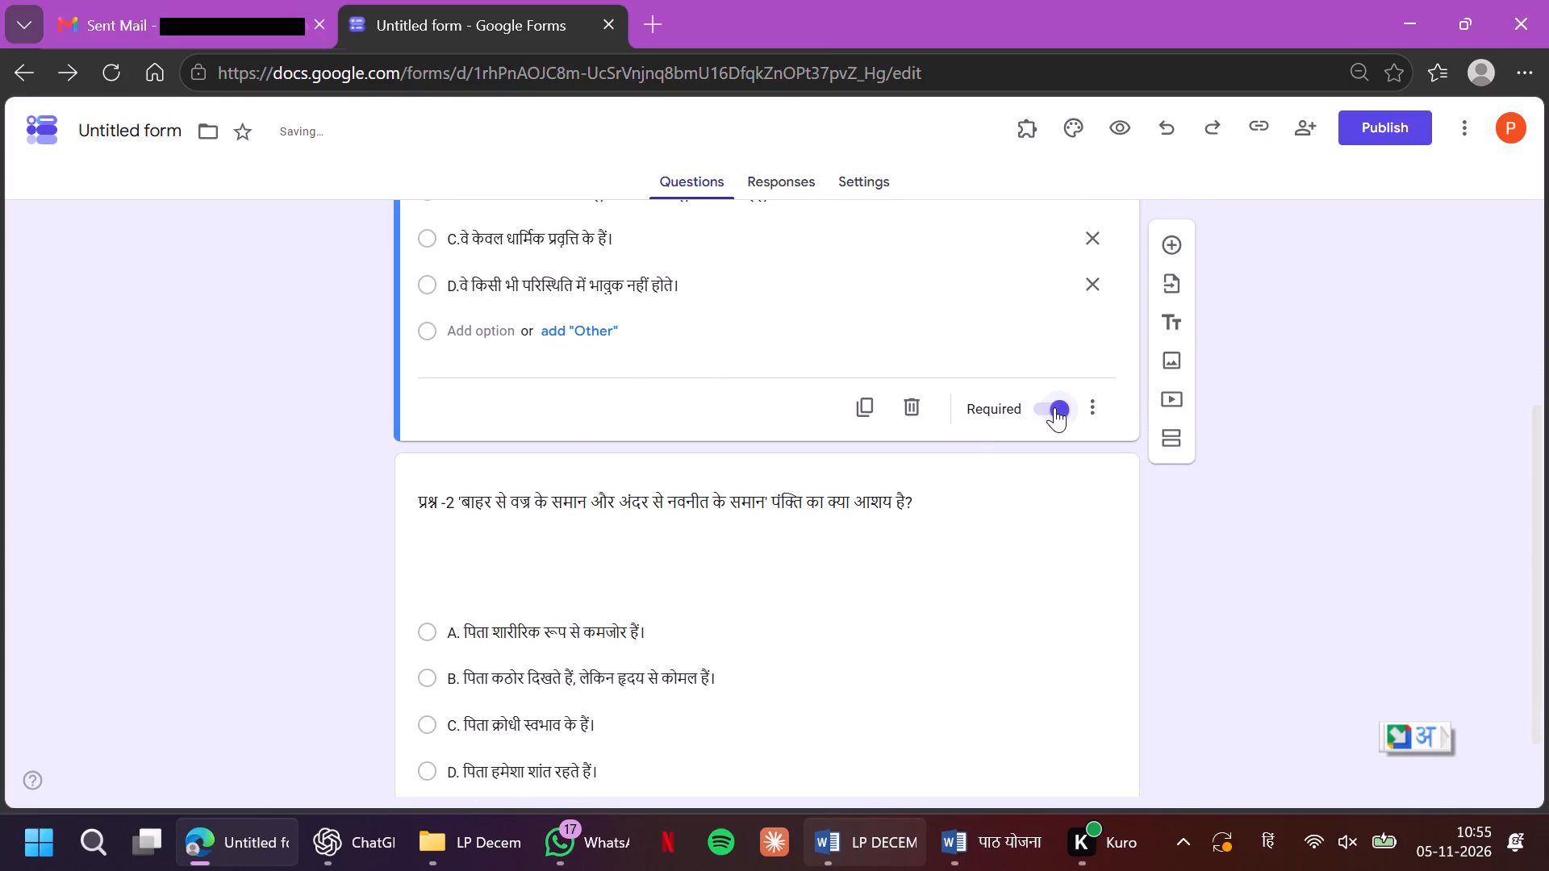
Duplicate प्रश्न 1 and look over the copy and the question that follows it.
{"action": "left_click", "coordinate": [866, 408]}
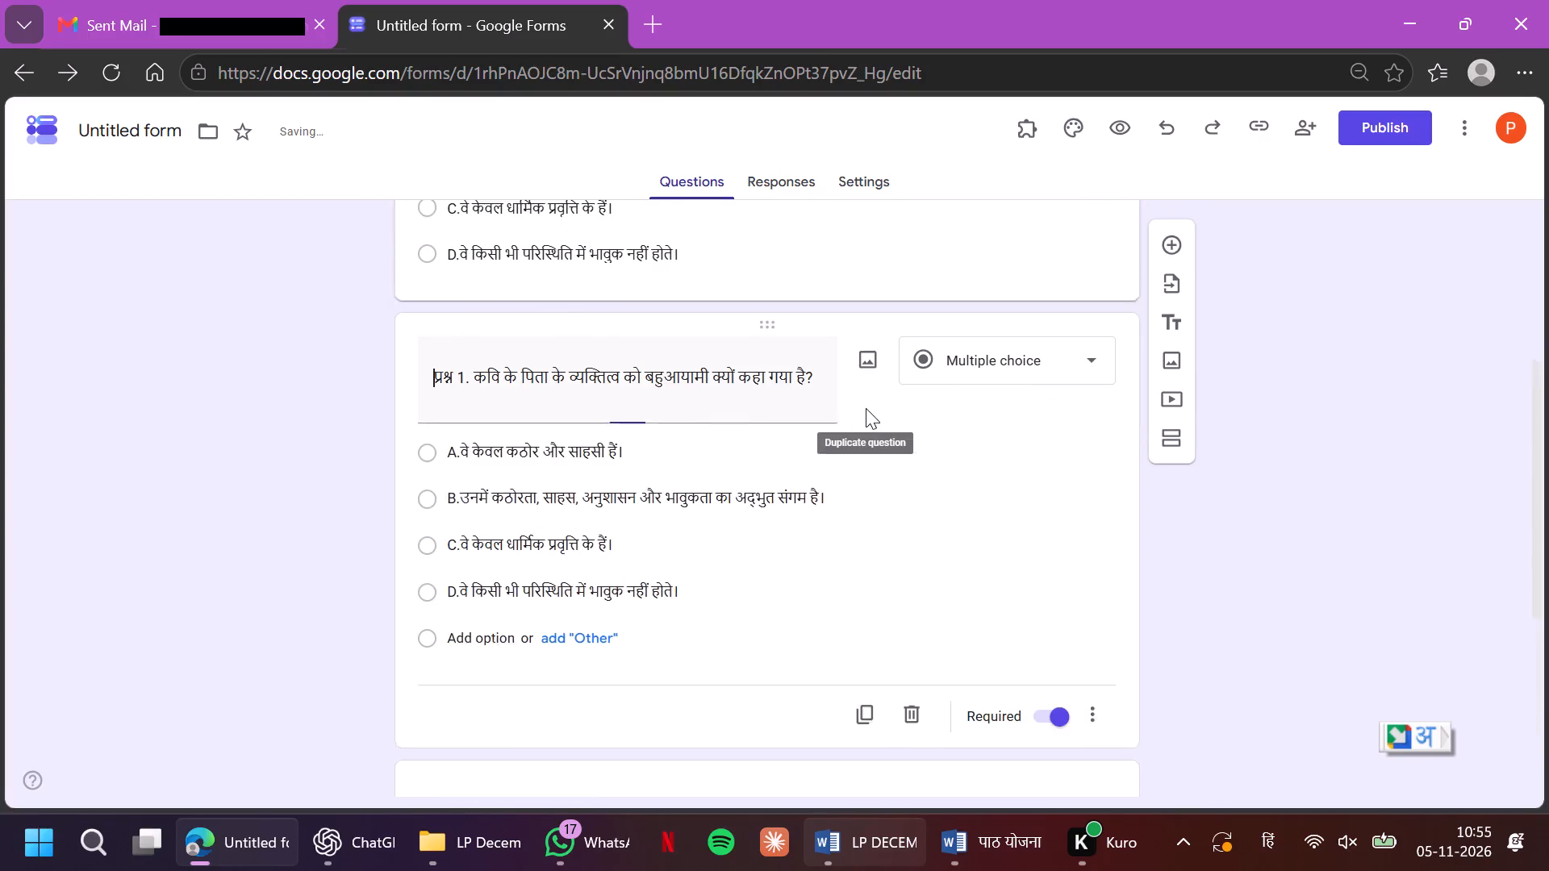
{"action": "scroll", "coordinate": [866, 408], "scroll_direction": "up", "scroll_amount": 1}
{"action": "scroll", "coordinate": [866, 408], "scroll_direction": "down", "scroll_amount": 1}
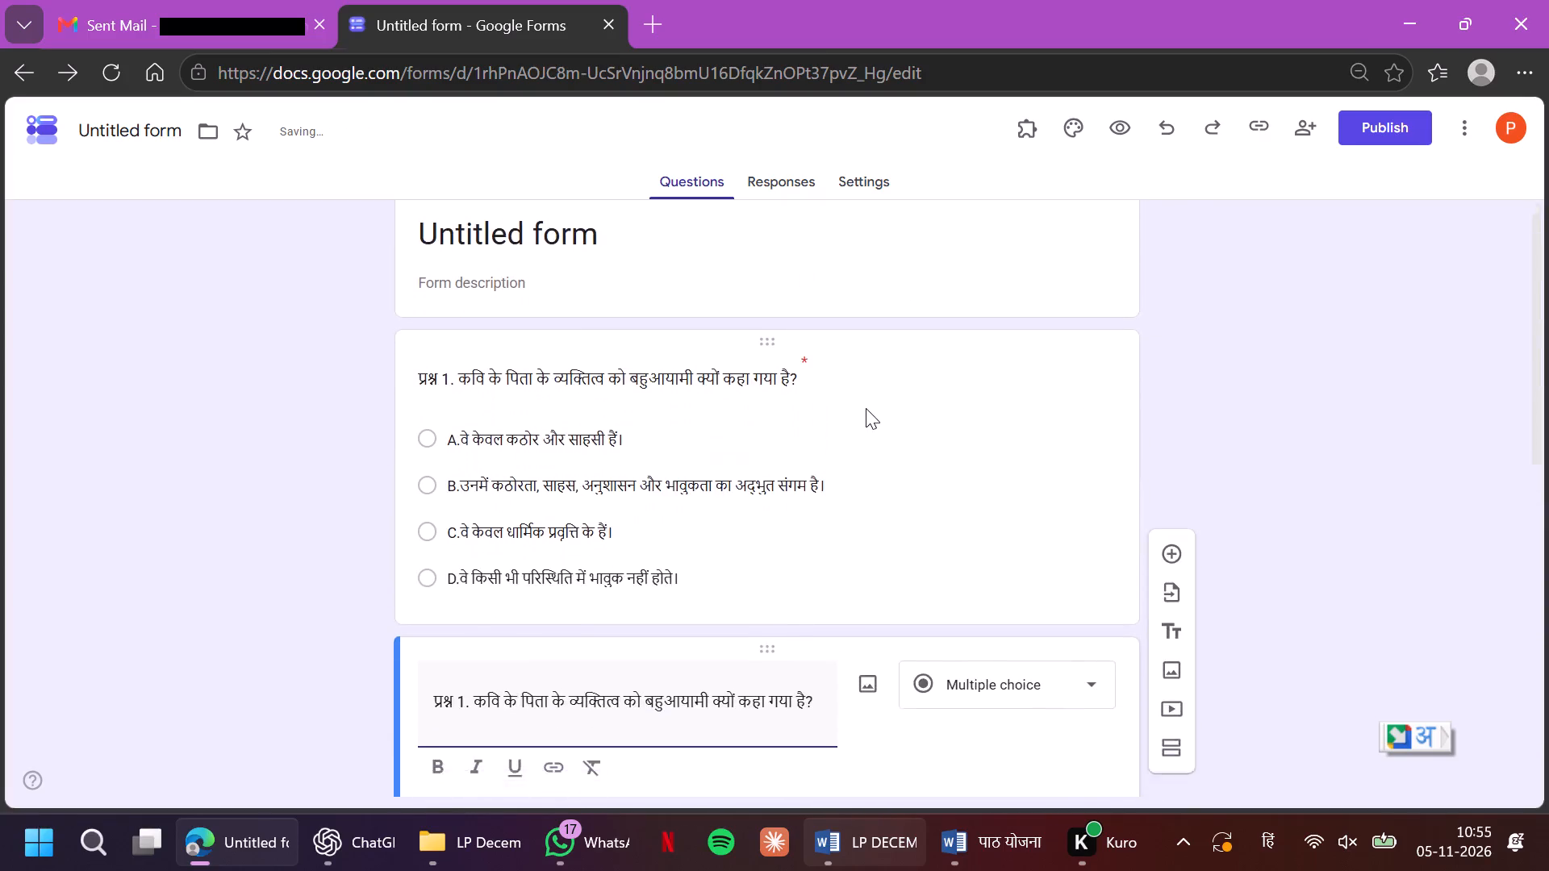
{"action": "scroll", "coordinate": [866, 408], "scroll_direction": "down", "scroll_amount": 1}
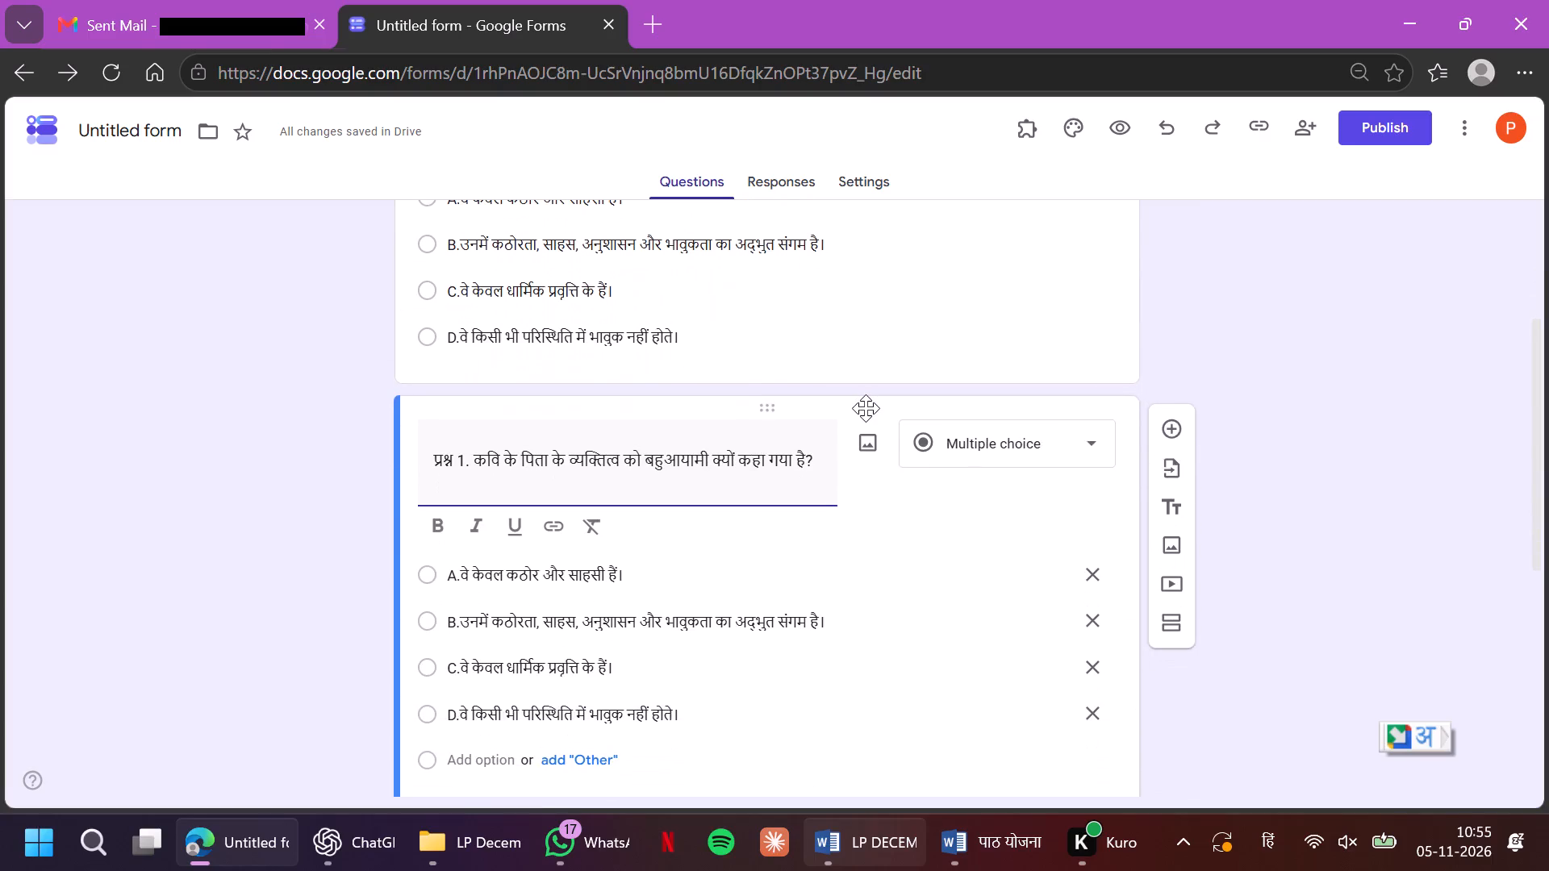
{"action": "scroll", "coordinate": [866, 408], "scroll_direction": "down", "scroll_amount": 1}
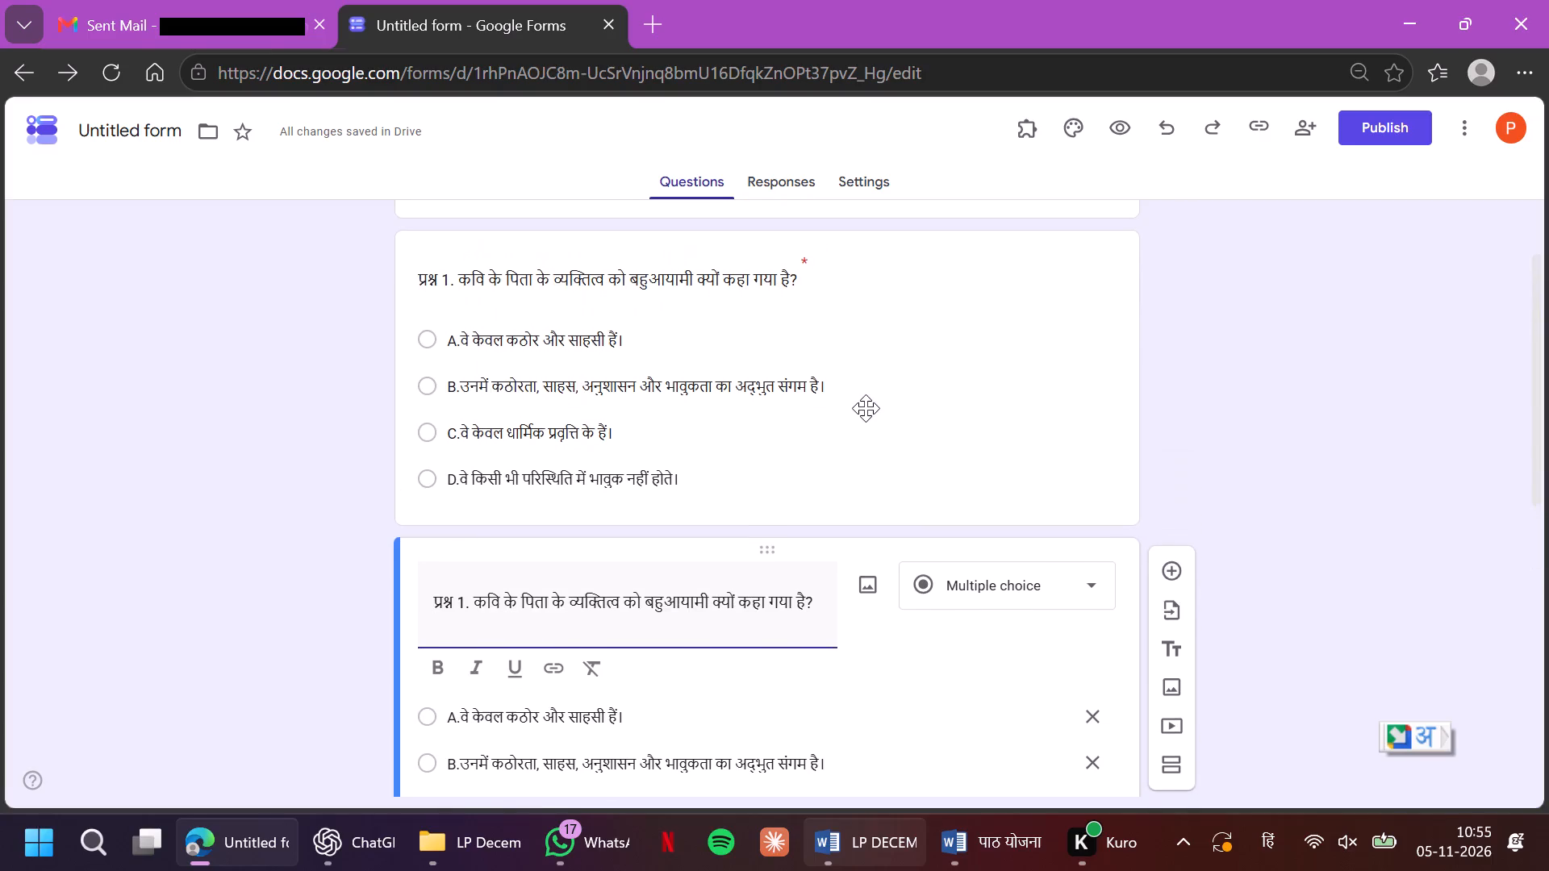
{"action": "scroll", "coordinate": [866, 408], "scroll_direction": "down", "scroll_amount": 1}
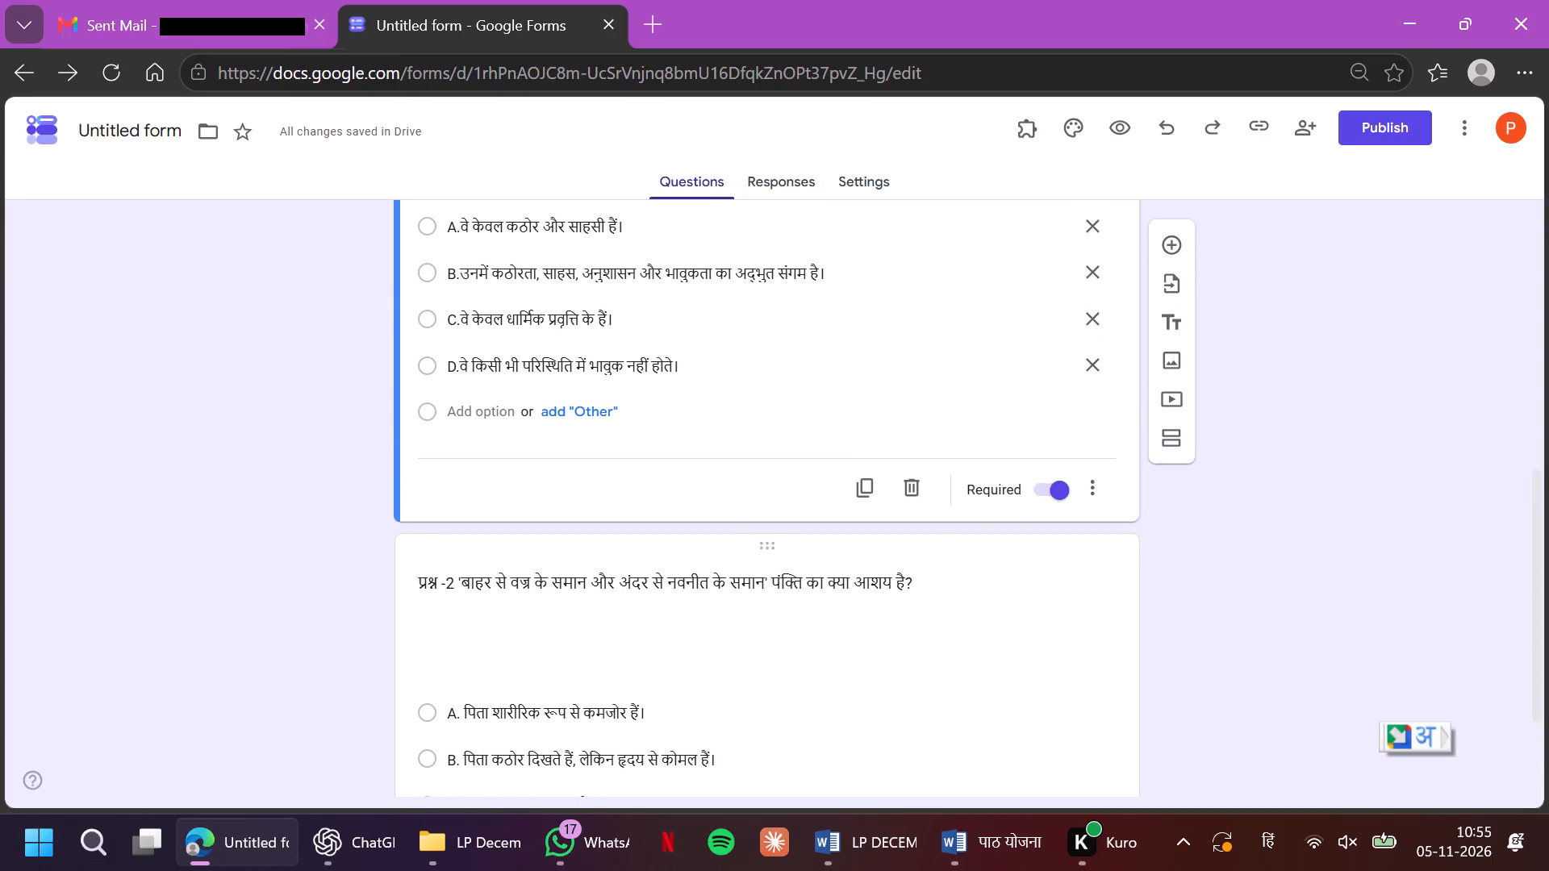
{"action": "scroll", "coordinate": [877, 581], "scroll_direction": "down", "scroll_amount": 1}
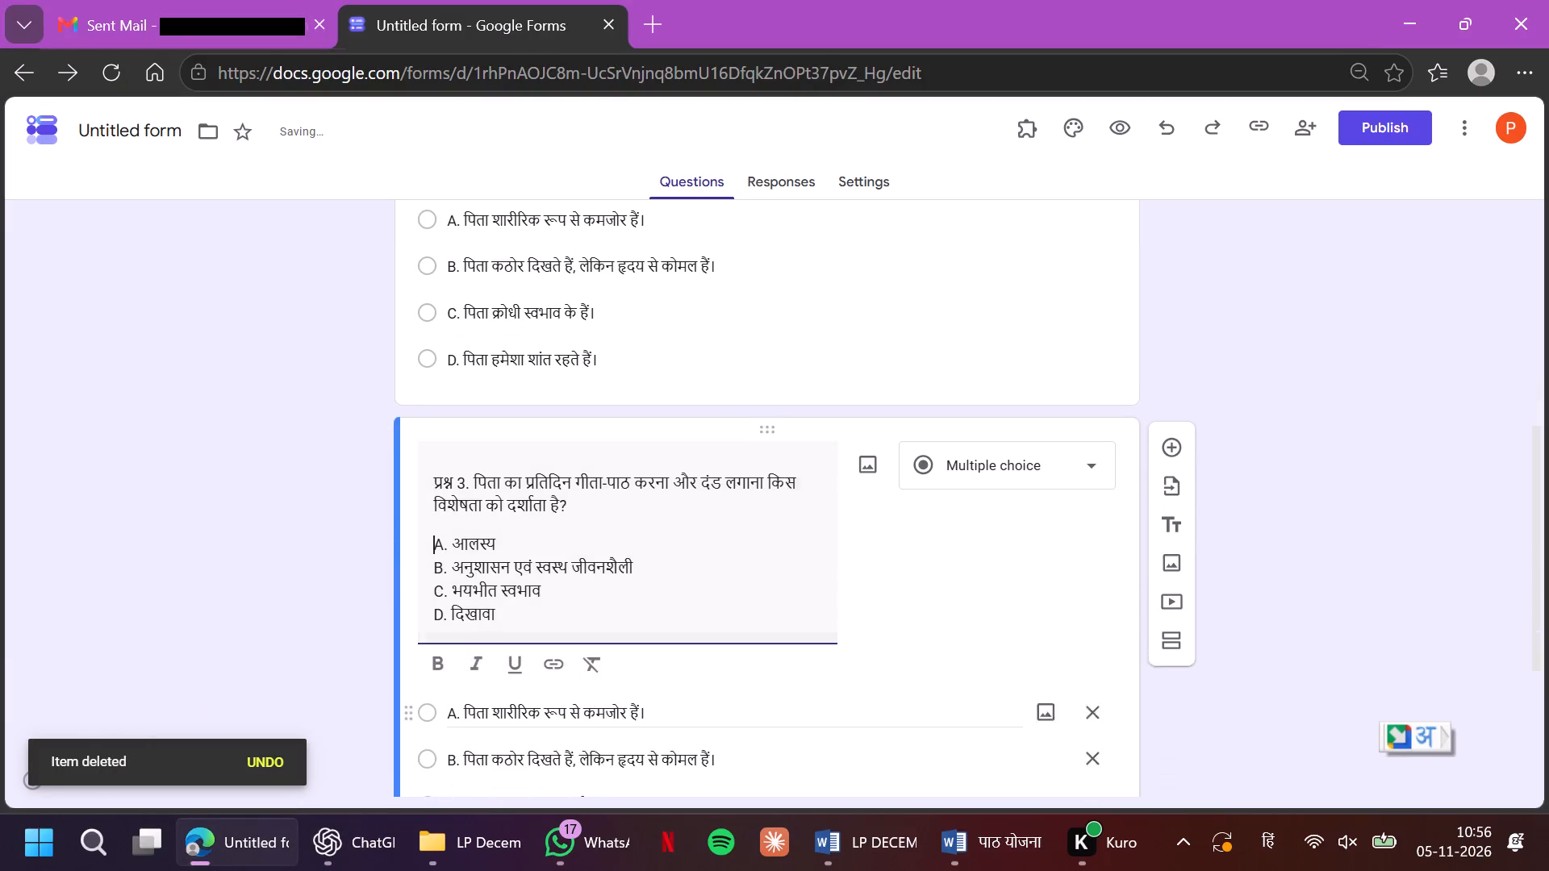
{"action": "scroll", "coordinate": [551, 750], "scroll_direction": "down", "scroll_amount": 1}
{"action": "left_click_drag", "start_coordinate": [497, 524], "coordinate": [421, 525]}
{"action": "key", "text": "ctrl+x"}
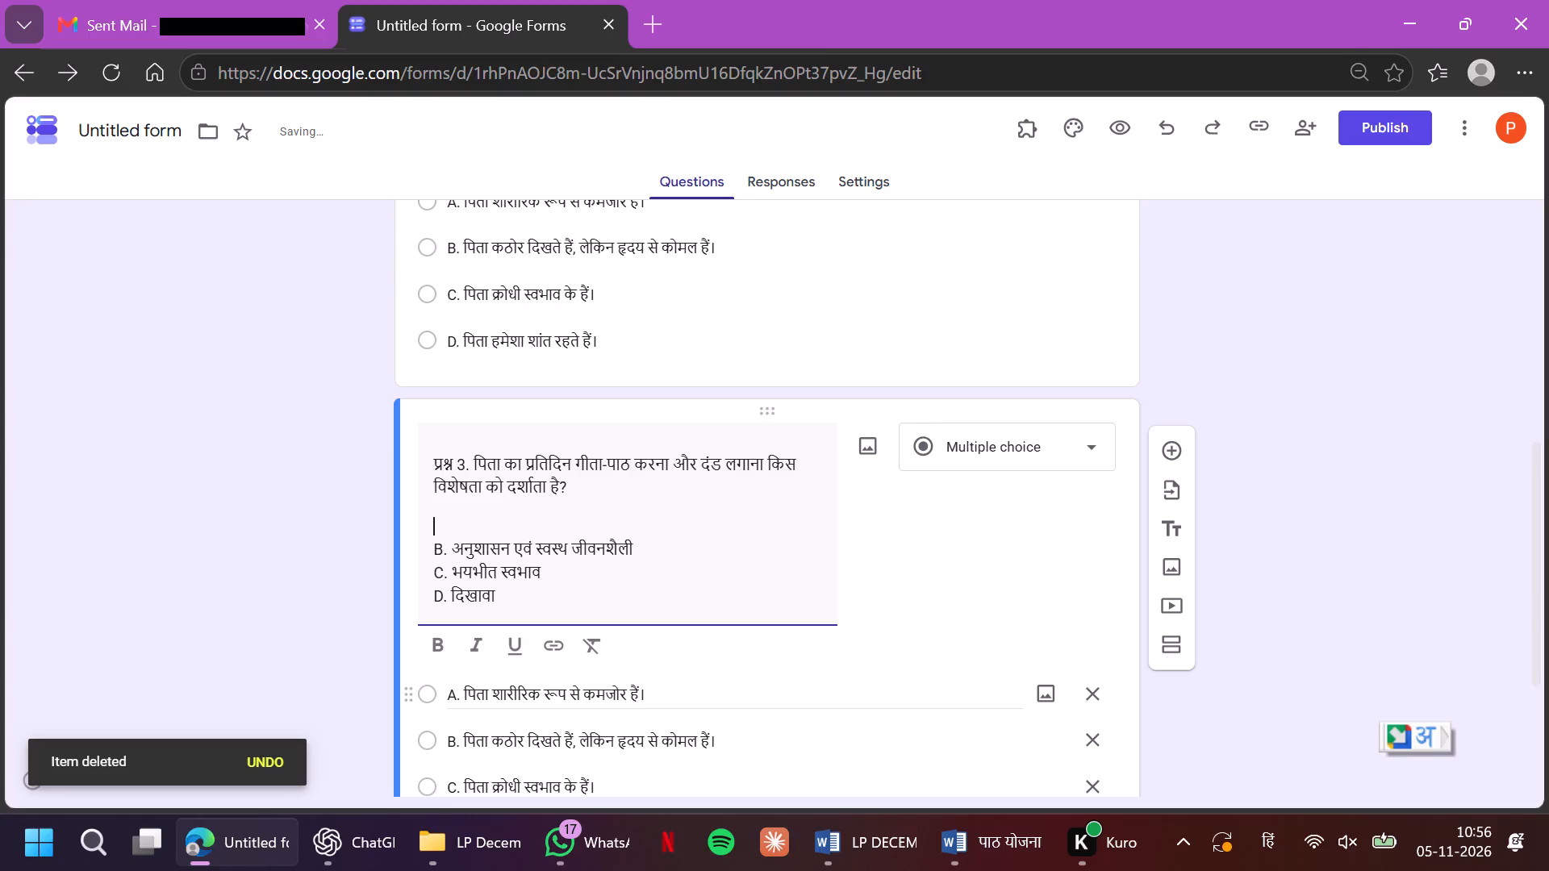
{"action": "left_click", "coordinate": [480, 699]}
{"action": "key", "text": "ctrl+v"}
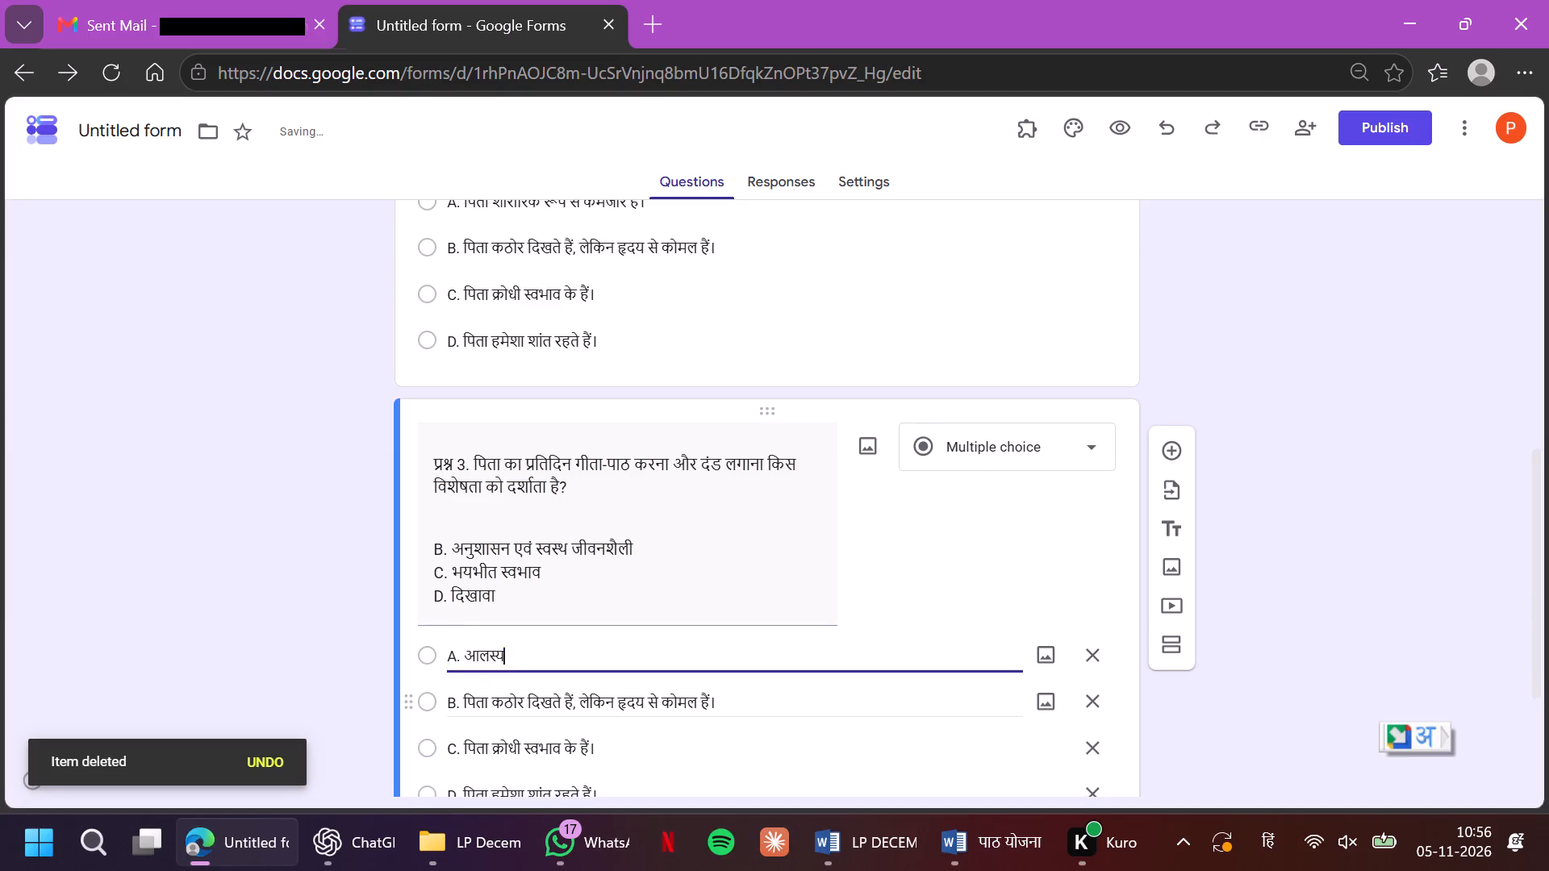
Move "B. अनुशासन एवं स्वस्थ जीवनशैली" out of the प्रश्न 3 question text into the second answer option, replacing the old text.
{"action": "left_click_drag", "start_coordinate": [645, 545], "coordinate": [594, 549]}
{"action": "left_click", "coordinate": [594, 549]}
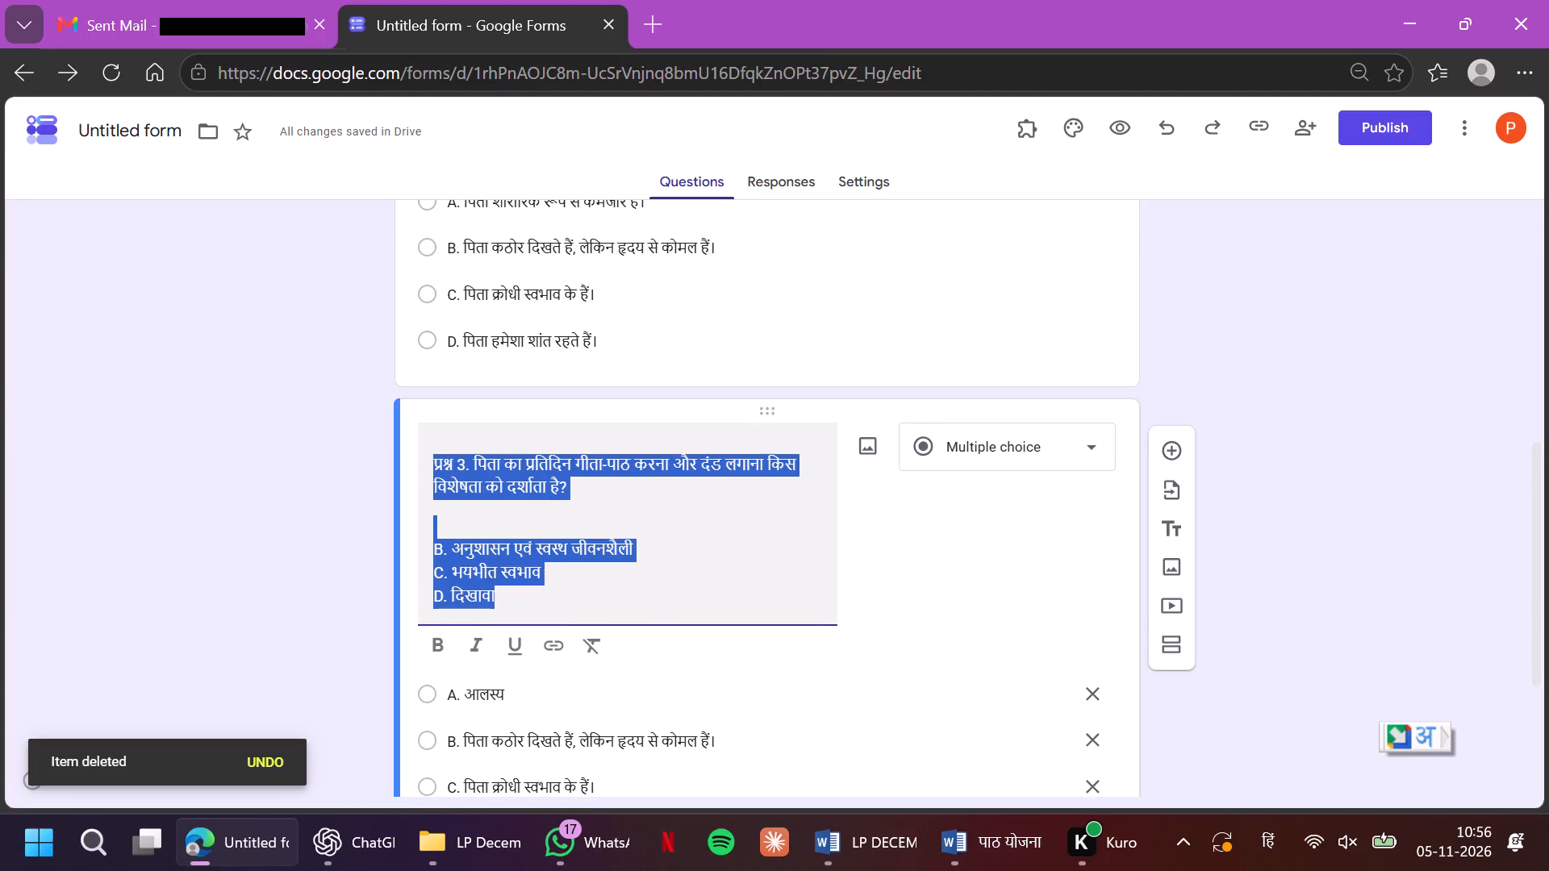
{"action": "left_click_drag", "start_coordinate": [633, 549], "coordinate": [413, 542]}
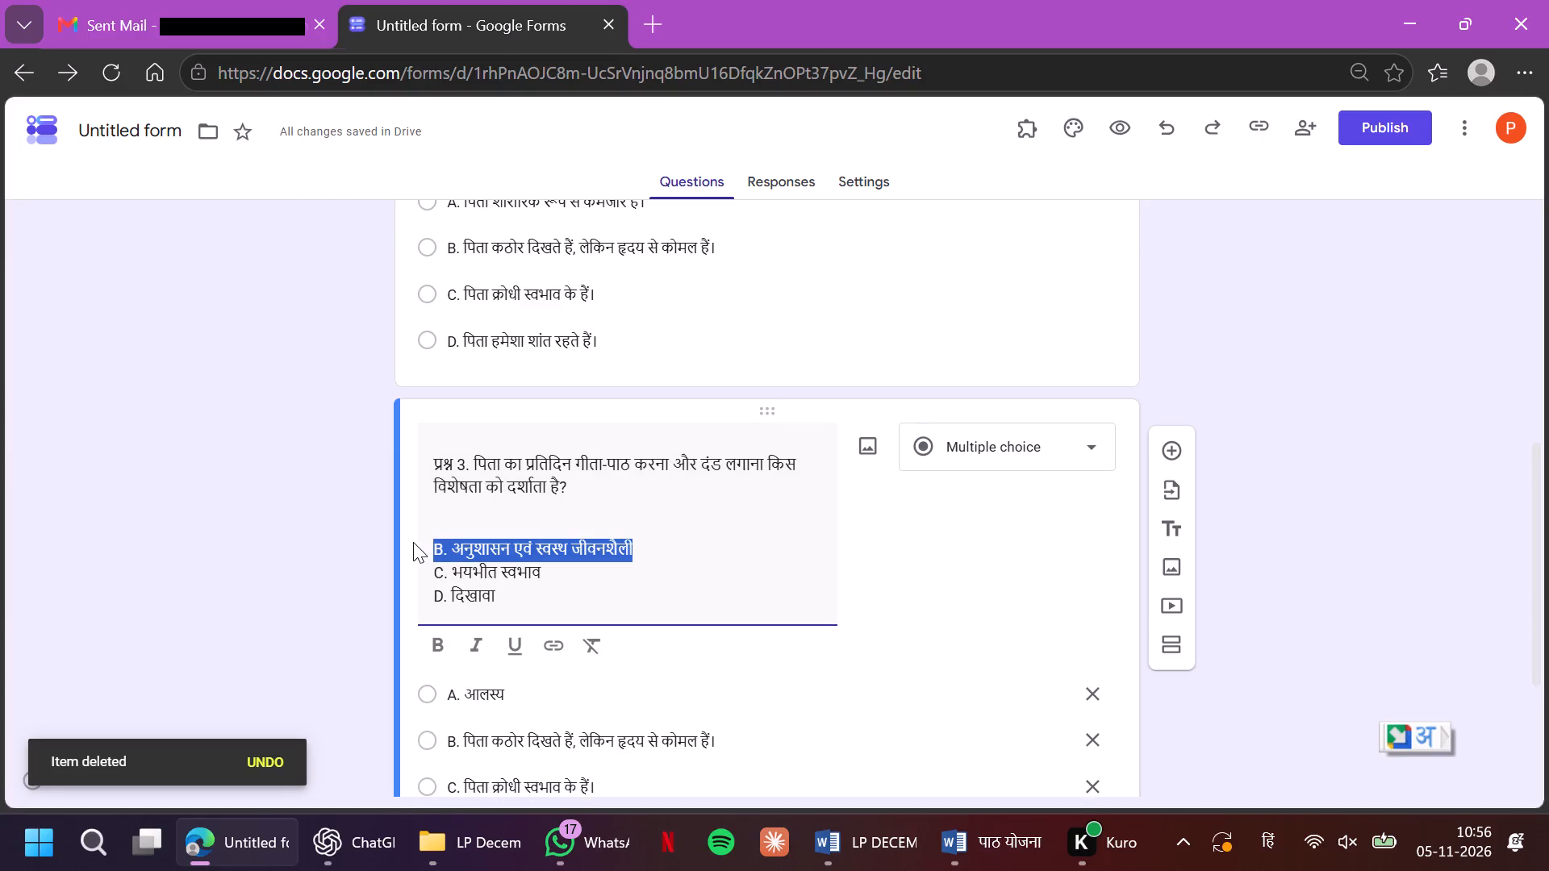
{"action": "key", "text": "ctrl+x"}
{"action": "left_click", "coordinate": [724, 743]}
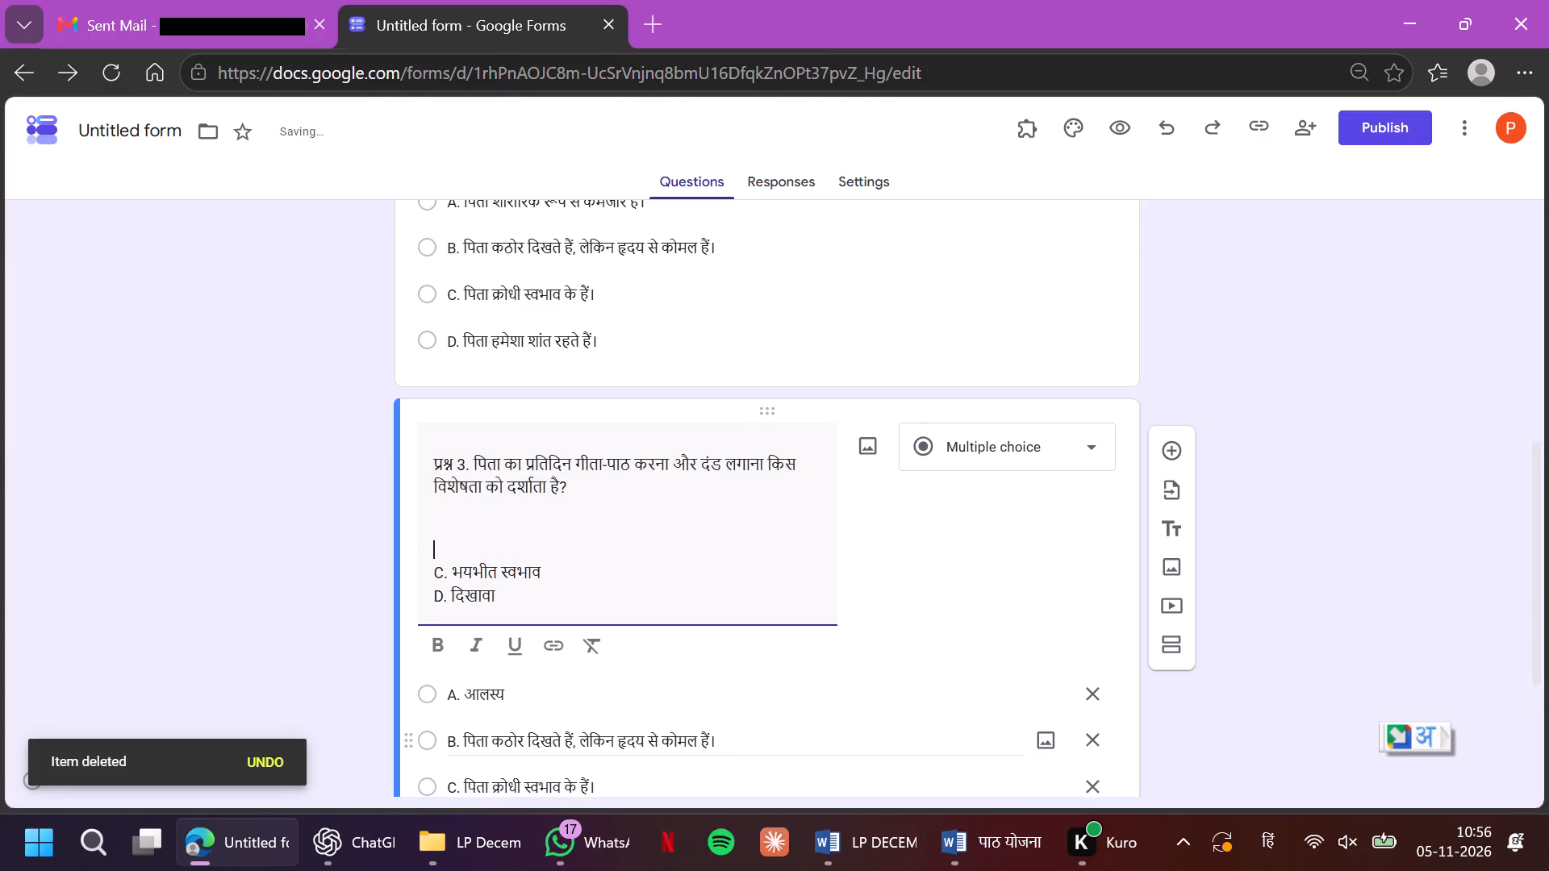
{"action": "key", "text": "ctrl+v"}
Move "C. भयभीत स्वभाव" out of the प्रश्न 3 question text into the fourth answer option.
{"action": "scroll", "coordinate": [724, 743], "scroll_direction": "down", "scroll_amount": 1}
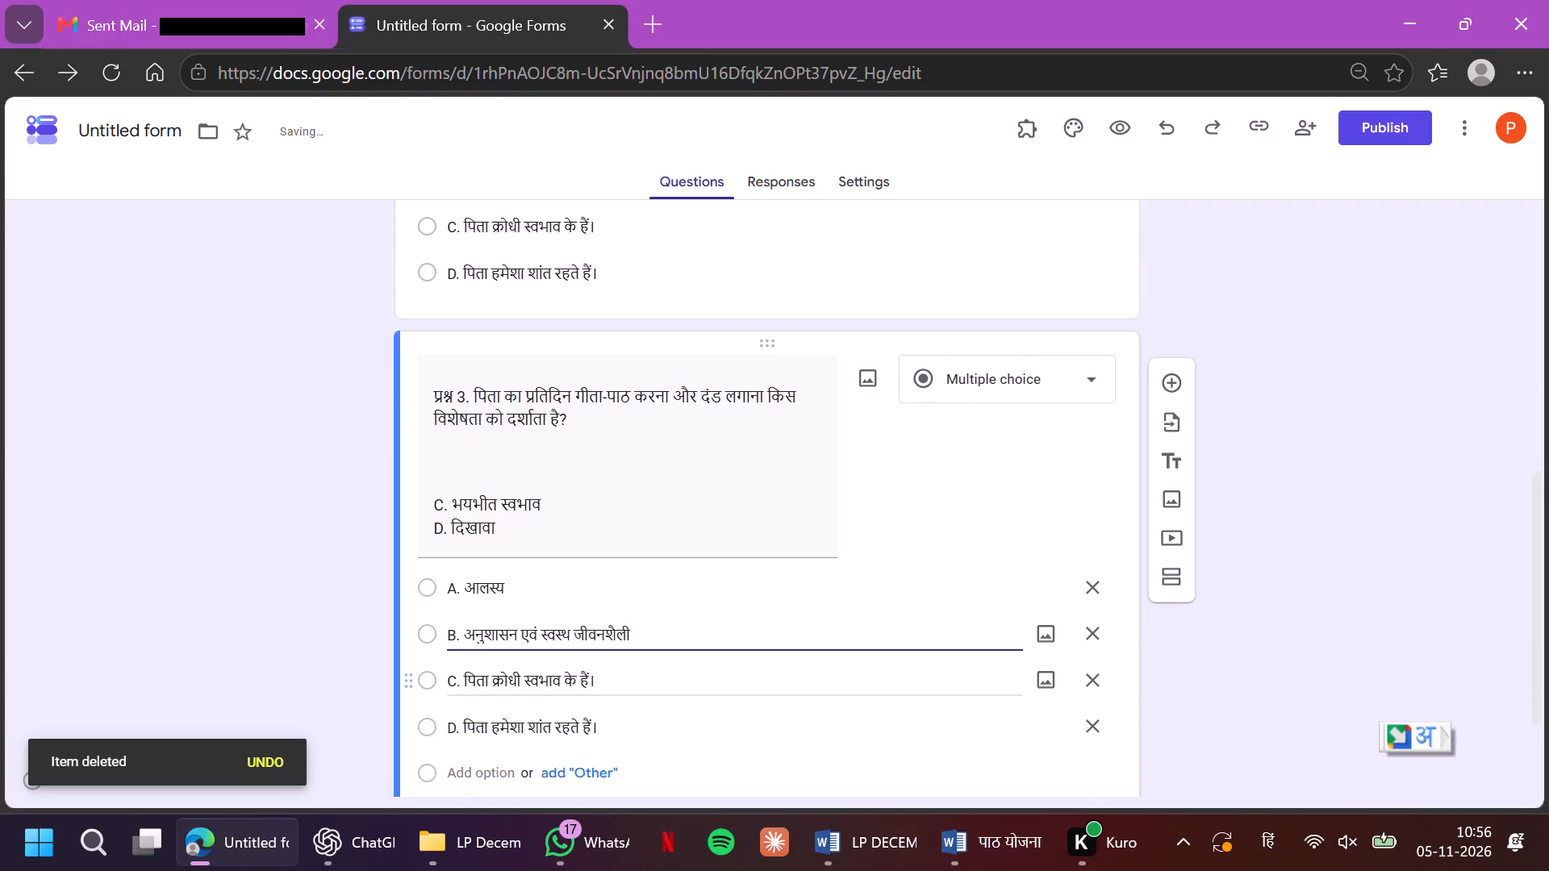
{"action": "scroll", "coordinate": [724, 743], "scroll_direction": "down", "scroll_amount": 1}
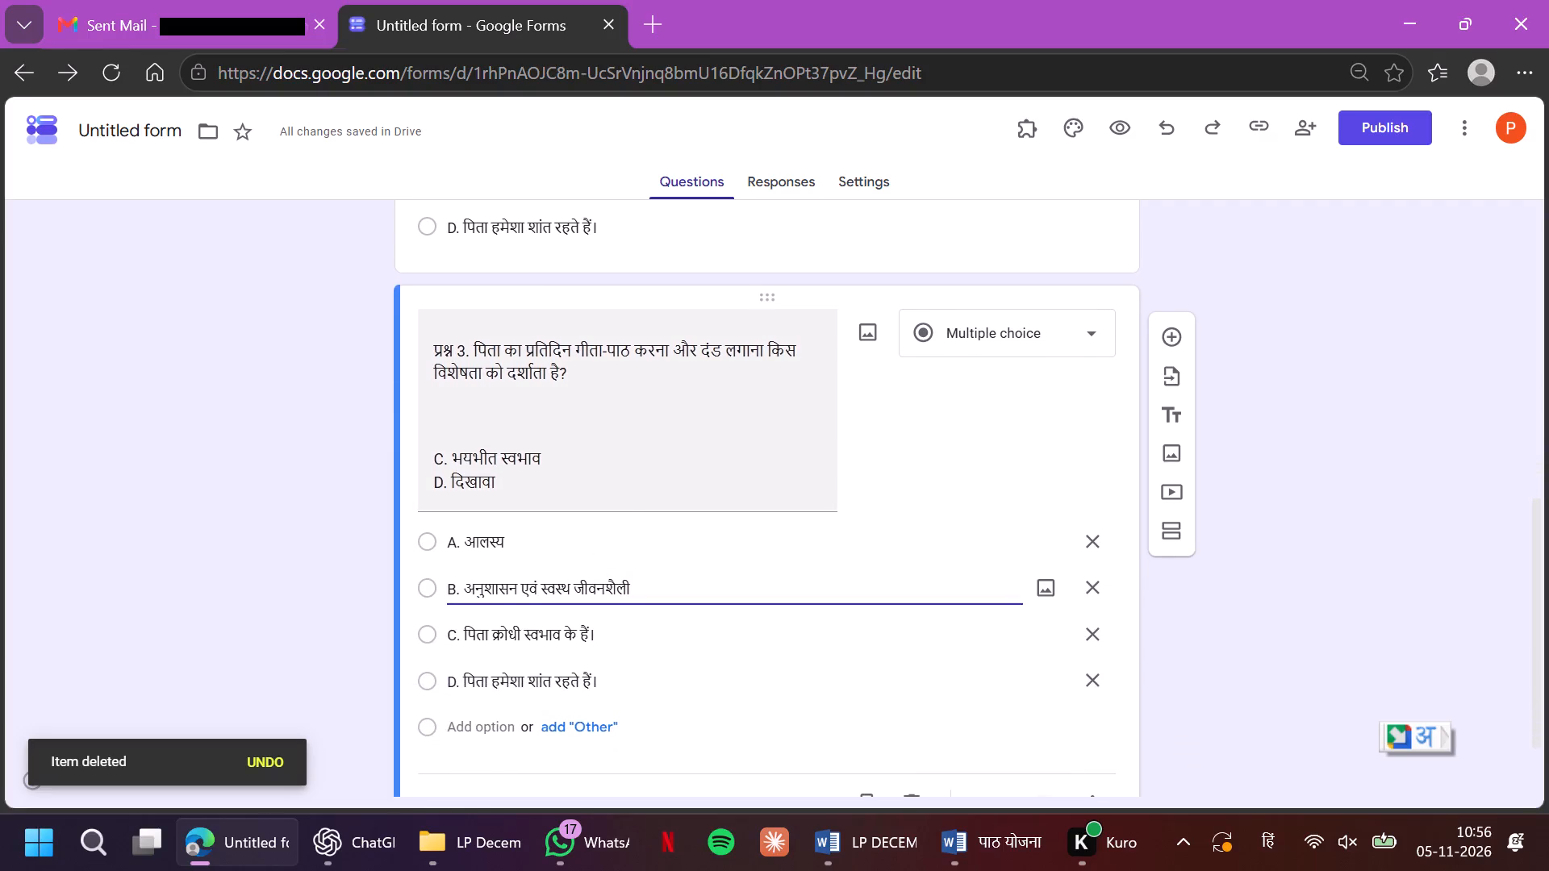
{"action": "left_click_drag", "start_coordinate": [541, 456], "coordinate": [441, 452]}
{"action": "left_click", "coordinate": [441, 452]}
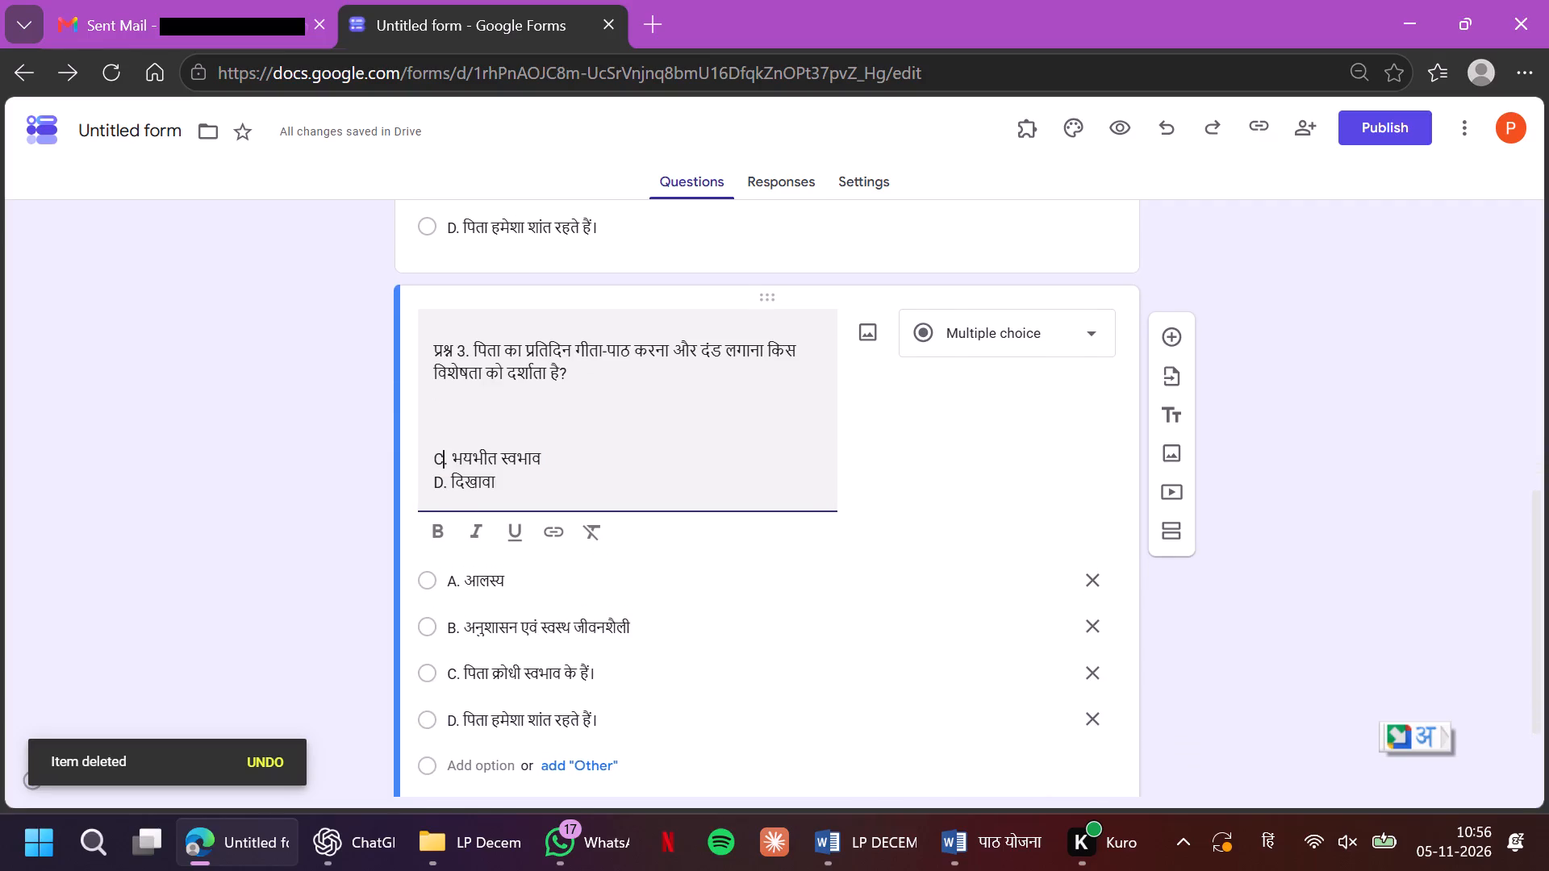
{"action": "left_click_drag", "start_coordinate": [549, 461], "coordinate": [427, 459]}
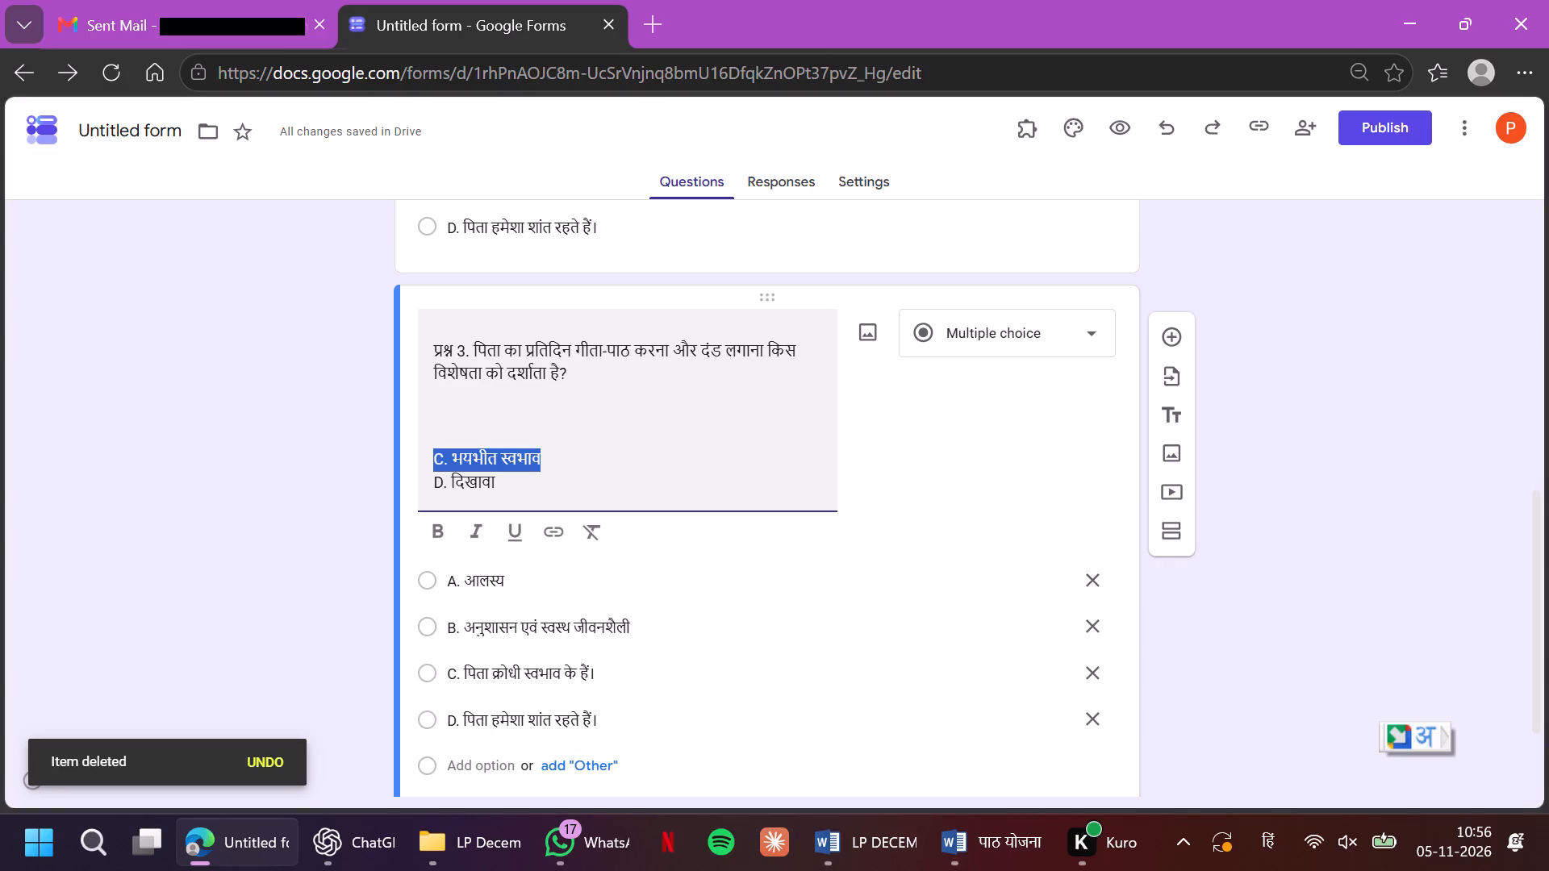
{"action": "key", "text": "ctrl+x"}
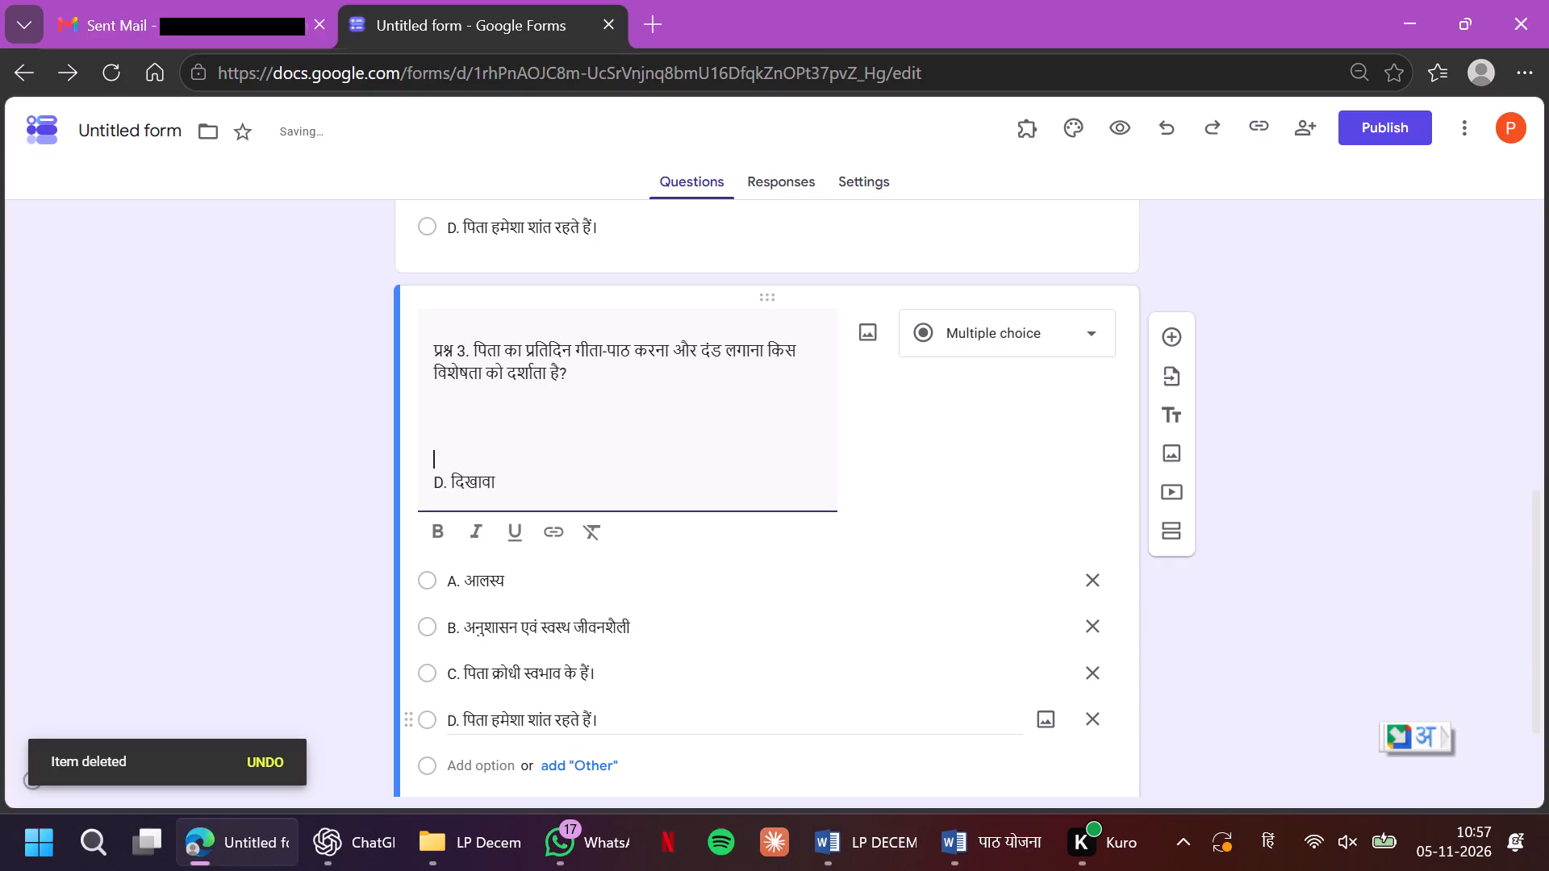
{"action": "left_click_drag", "start_coordinate": [600, 723], "coordinate": [466, 706]}
{"action": "key", "text": "ctrl+v"}
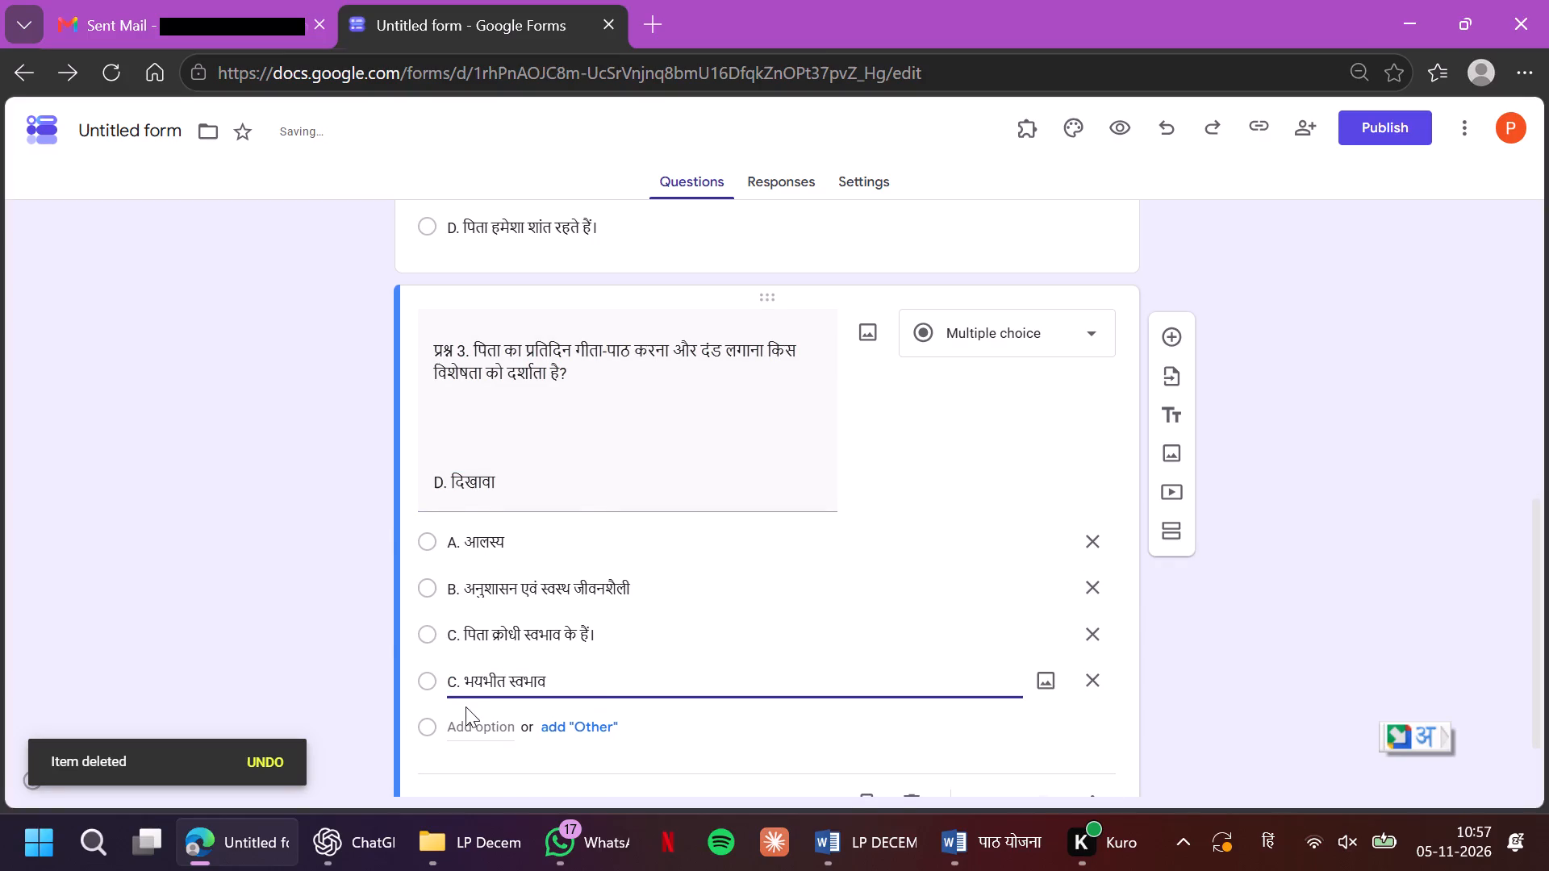
Move "D. दिखावा" out of the प्रश्न 3 question text into the fourth answer option, replacing its text.
{"action": "left_click_drag", "start_coordinate": [495, 481], "coordinate": [421, 481]}
{"action": "left_click", "coordinate": [421, 481]}
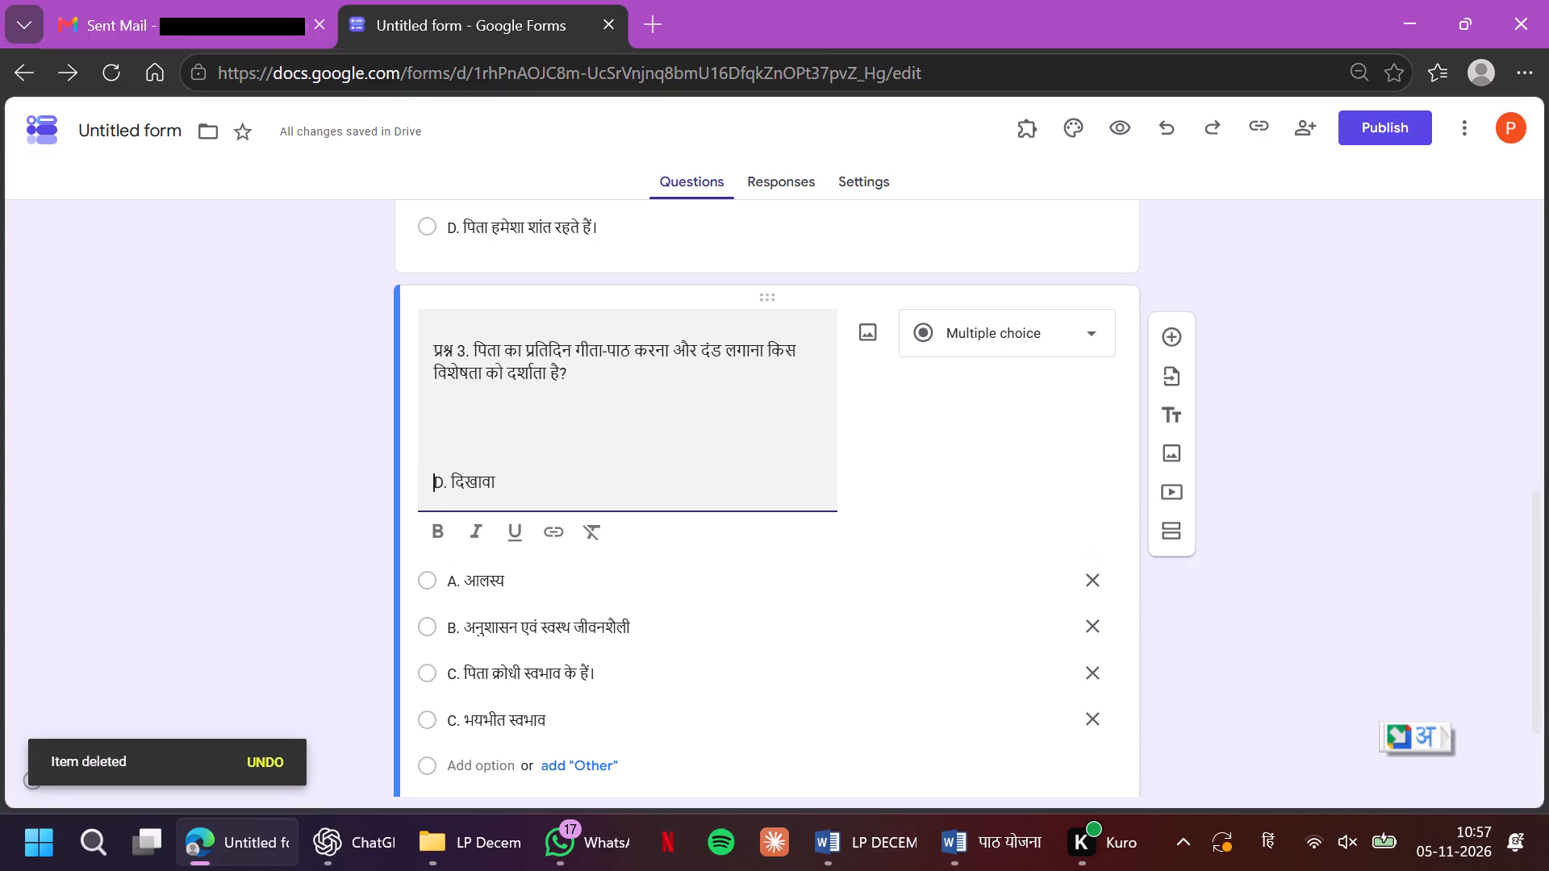
{"action": "left_click_drag", "start_coordinate": [432, 481], "coordinate": [507, 486]}
{"action": "key", "text": "ctrl+x"}
{"action": "left_click_drag", "start_coordinate": [549, 720], "coordinate": [453, 723]}
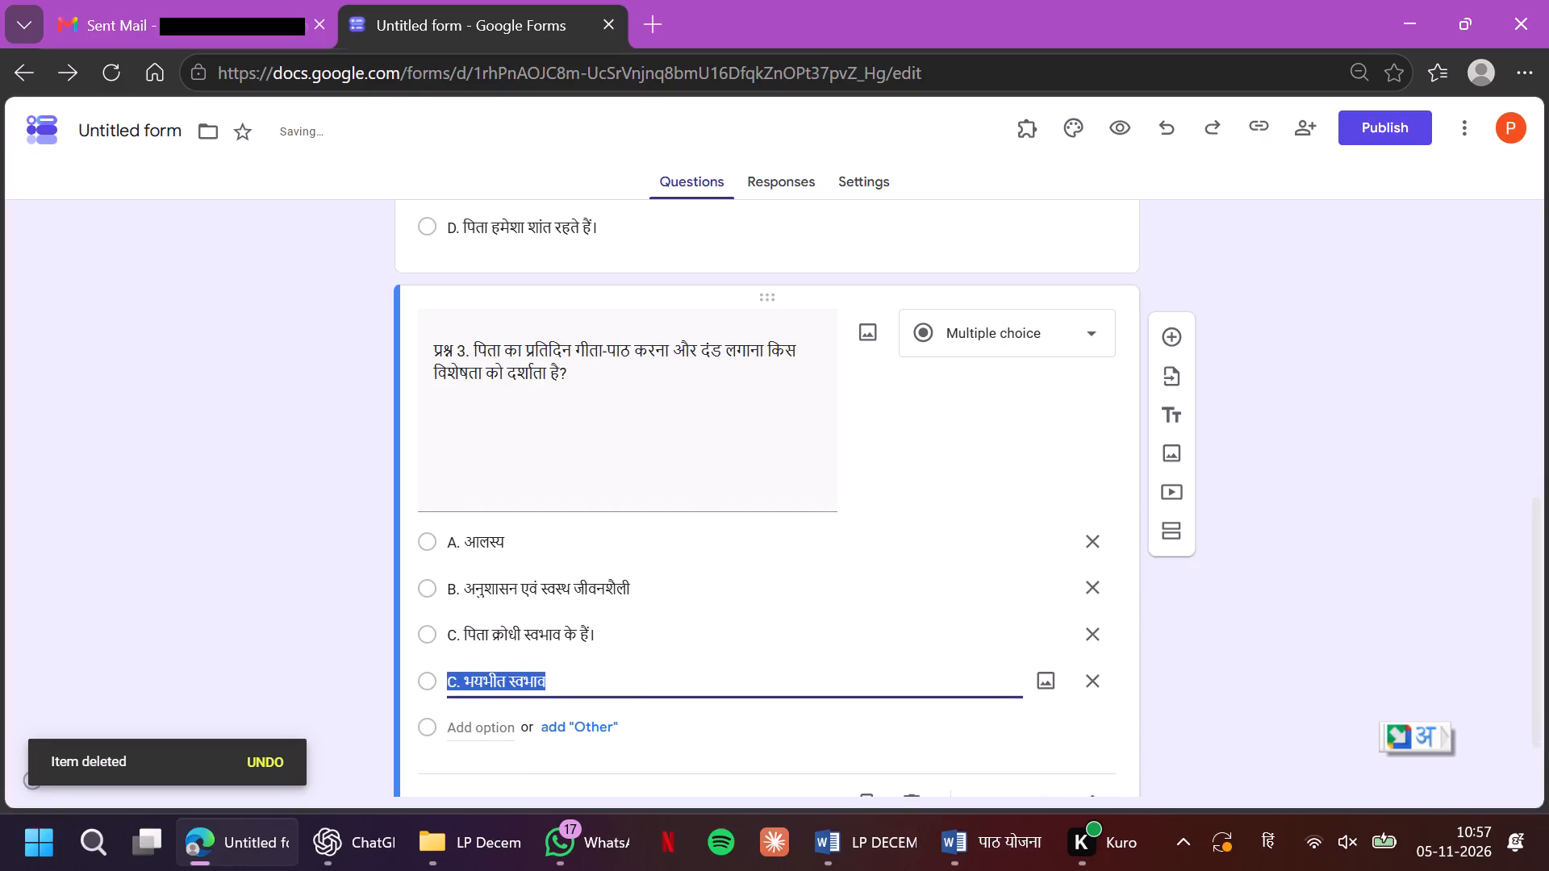
{"action": "key", "text": "ctrl+v"}
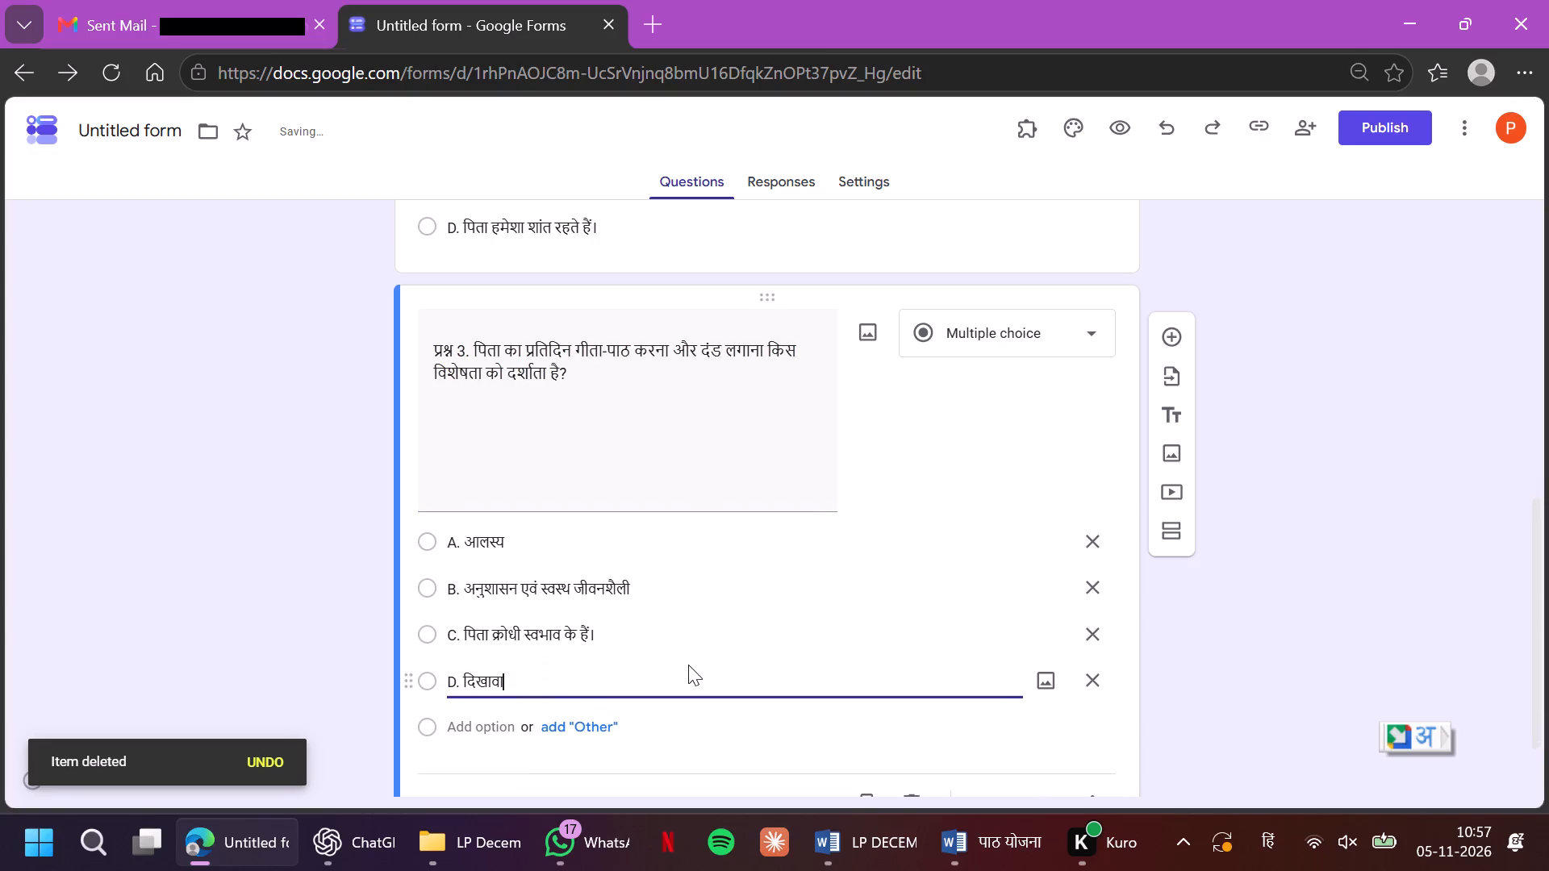
Remove the blank lines after the प्रश्न 3 question text.
{"action": "left_click", "coordinate": [437, 495]}
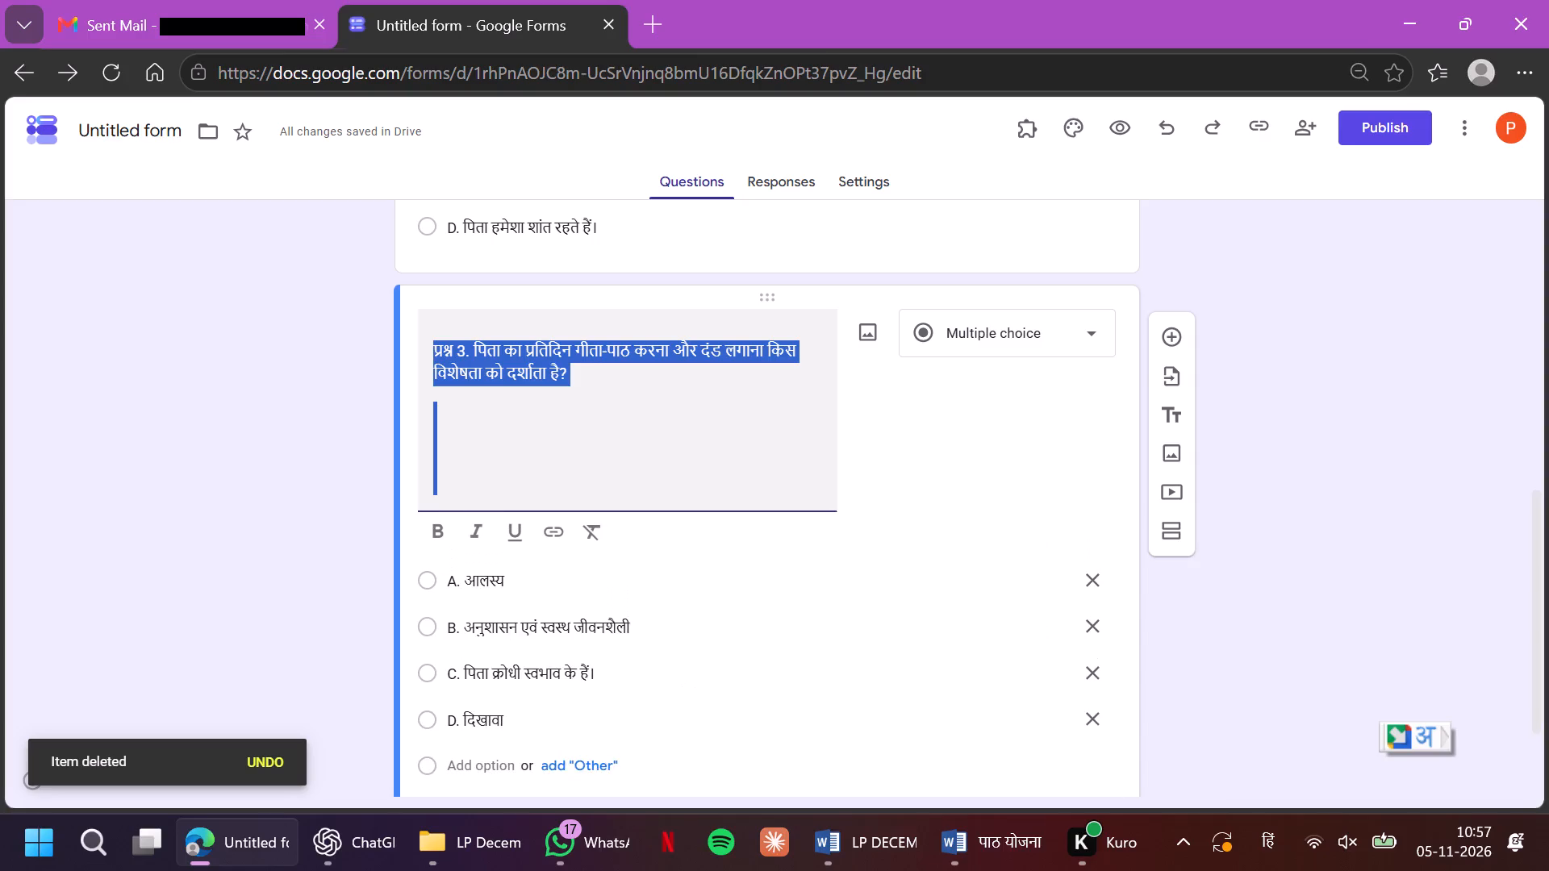
{"action": "left_click", "coordinate": [437, 495]}
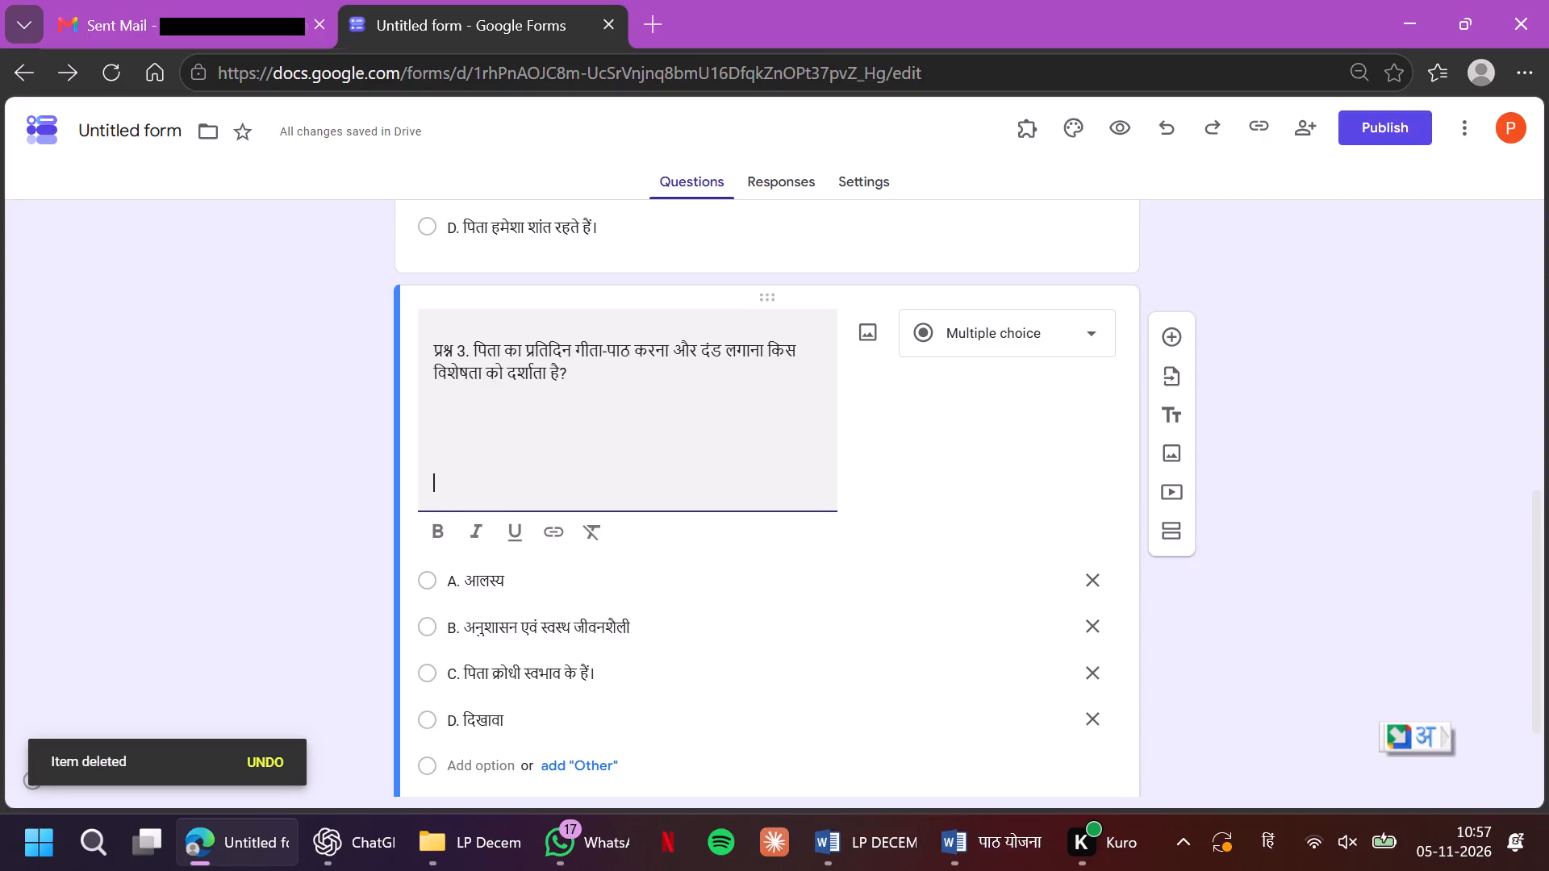
{"action": "key", "text": "BackSpace"}
{"action": "key", "text": "BackSpace"}
{"action": "key", "text": "BackSpace"}
{"action": "key", "text": "BackSpace"}
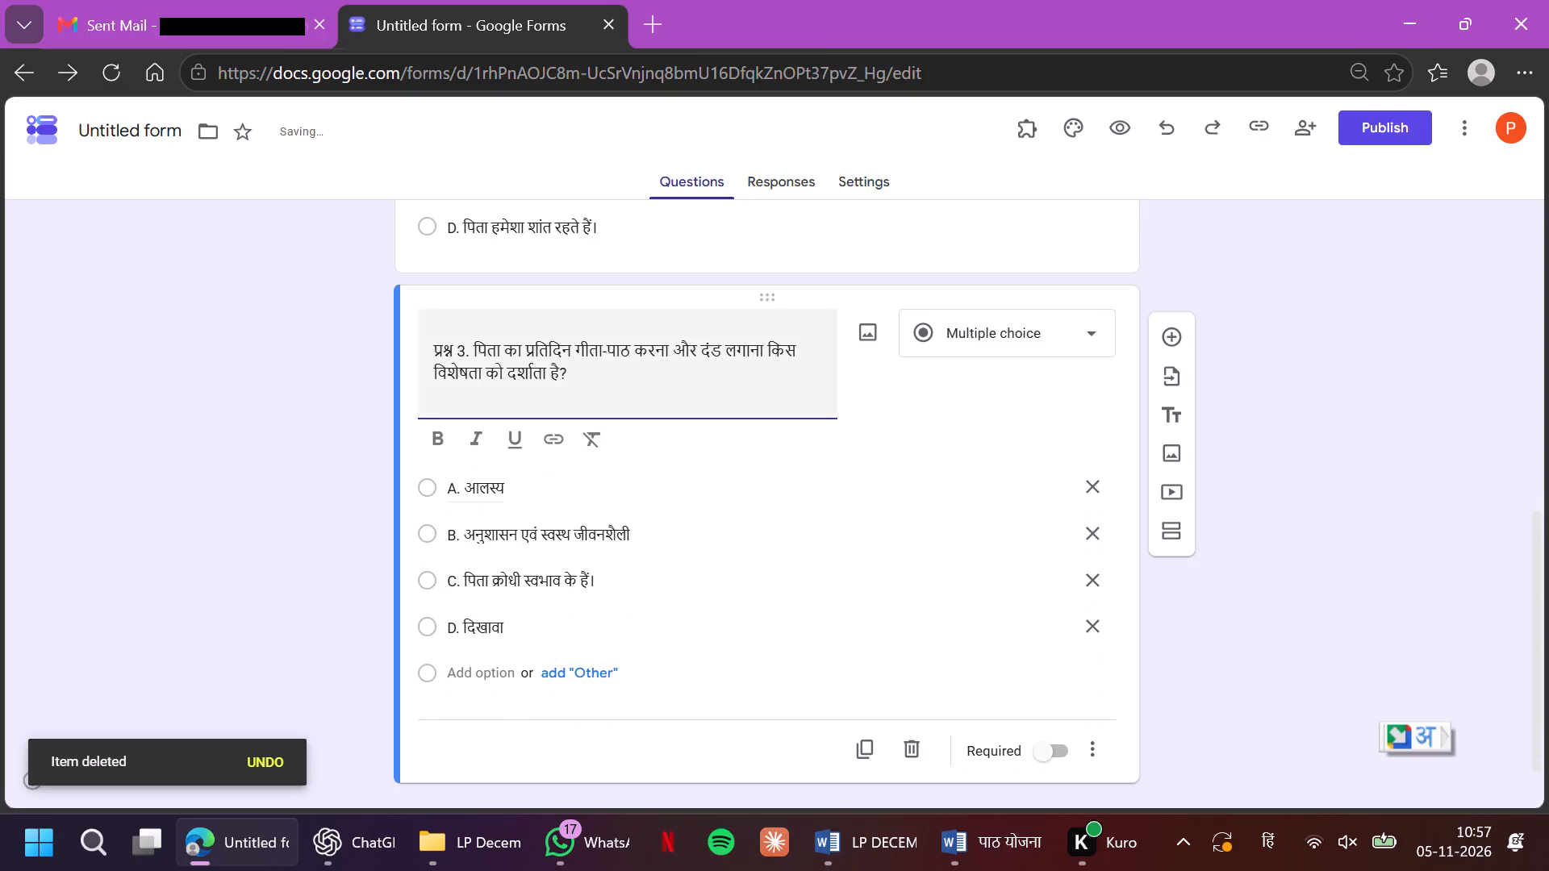
Duplicate the completed प्रश्न 3 multiple-choice question.
{"action": "scroll", "coordinate": [606, 543], "scroll_direction": "down", "scroll_amount": 2}
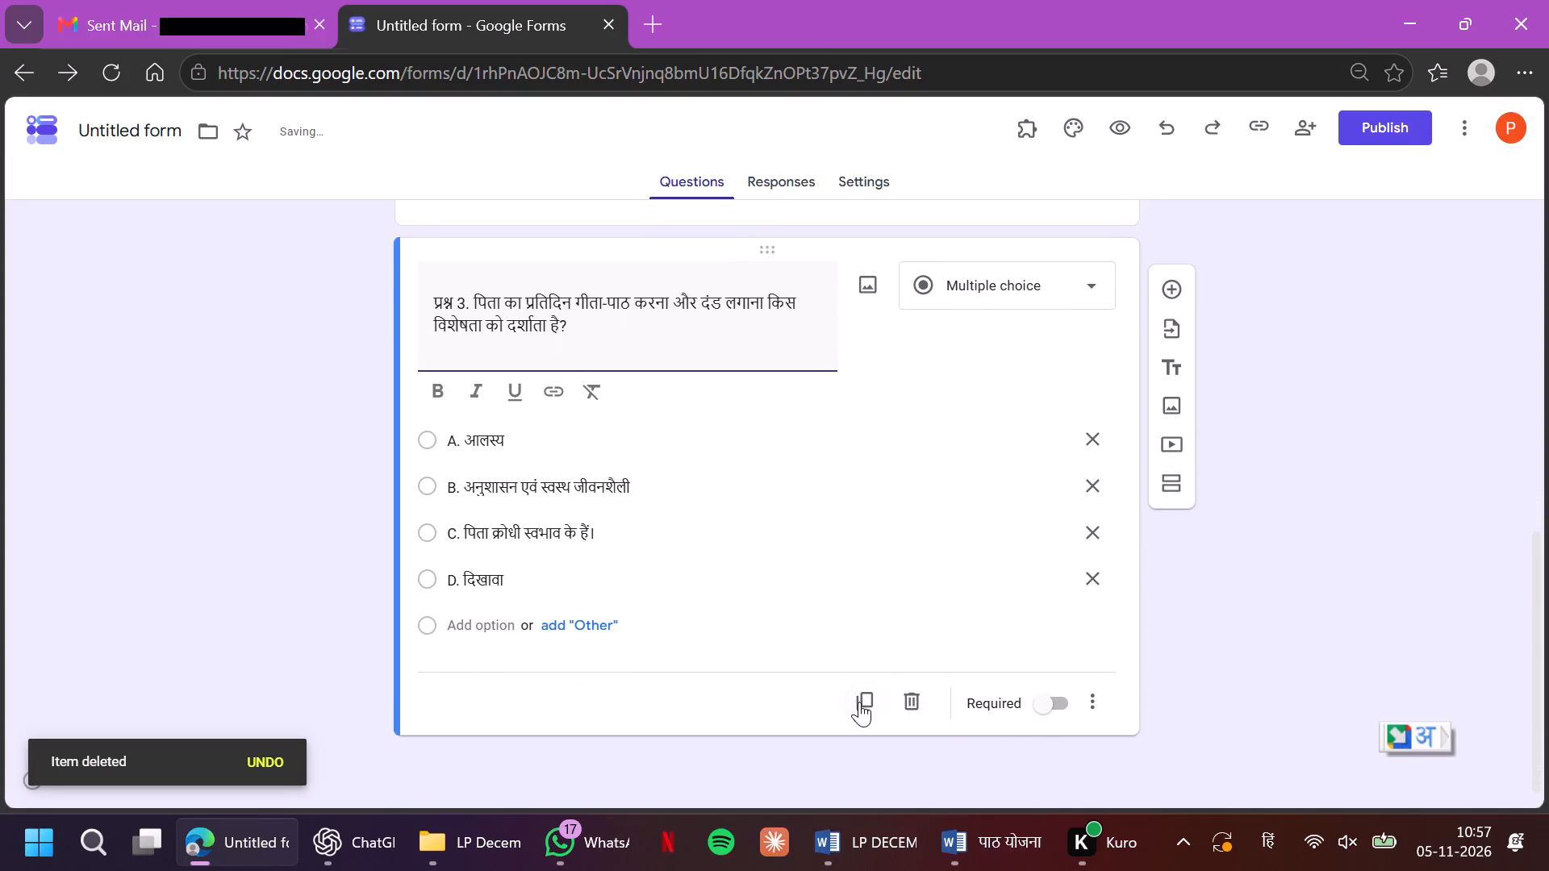
{"action": "left_click", "coordinate": [859, 702]}
{"action": "scroll", "coordinate": [635, 553], "scroll_direction": "down", "scroll_amount": 1}
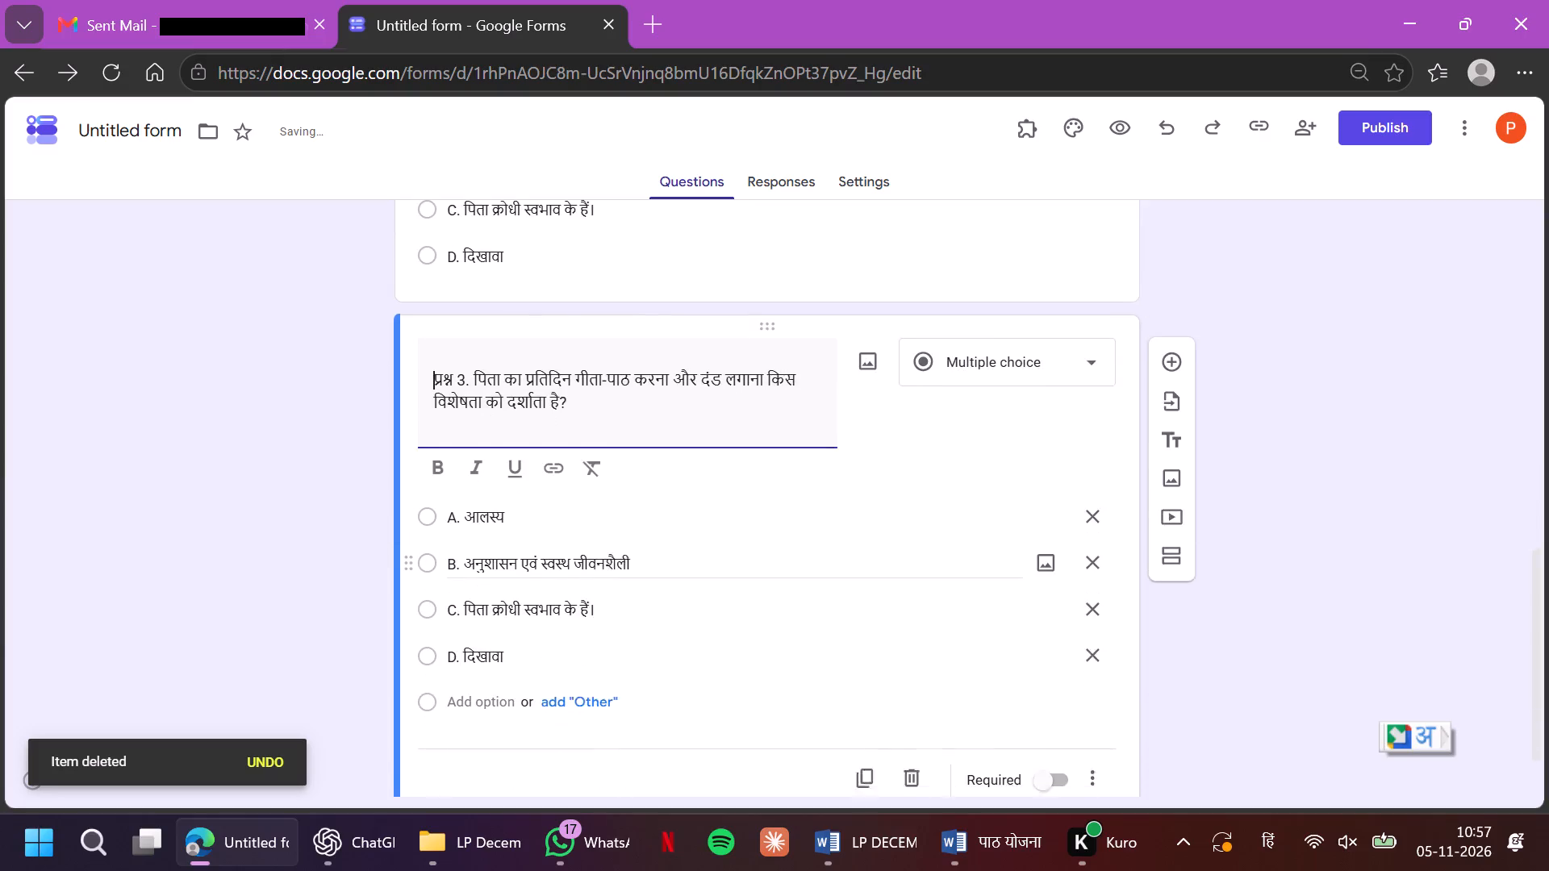
{"action": "scroll", "coordinate": [635, 553], "scroll_direction": "down", "scroll_amount": 3}
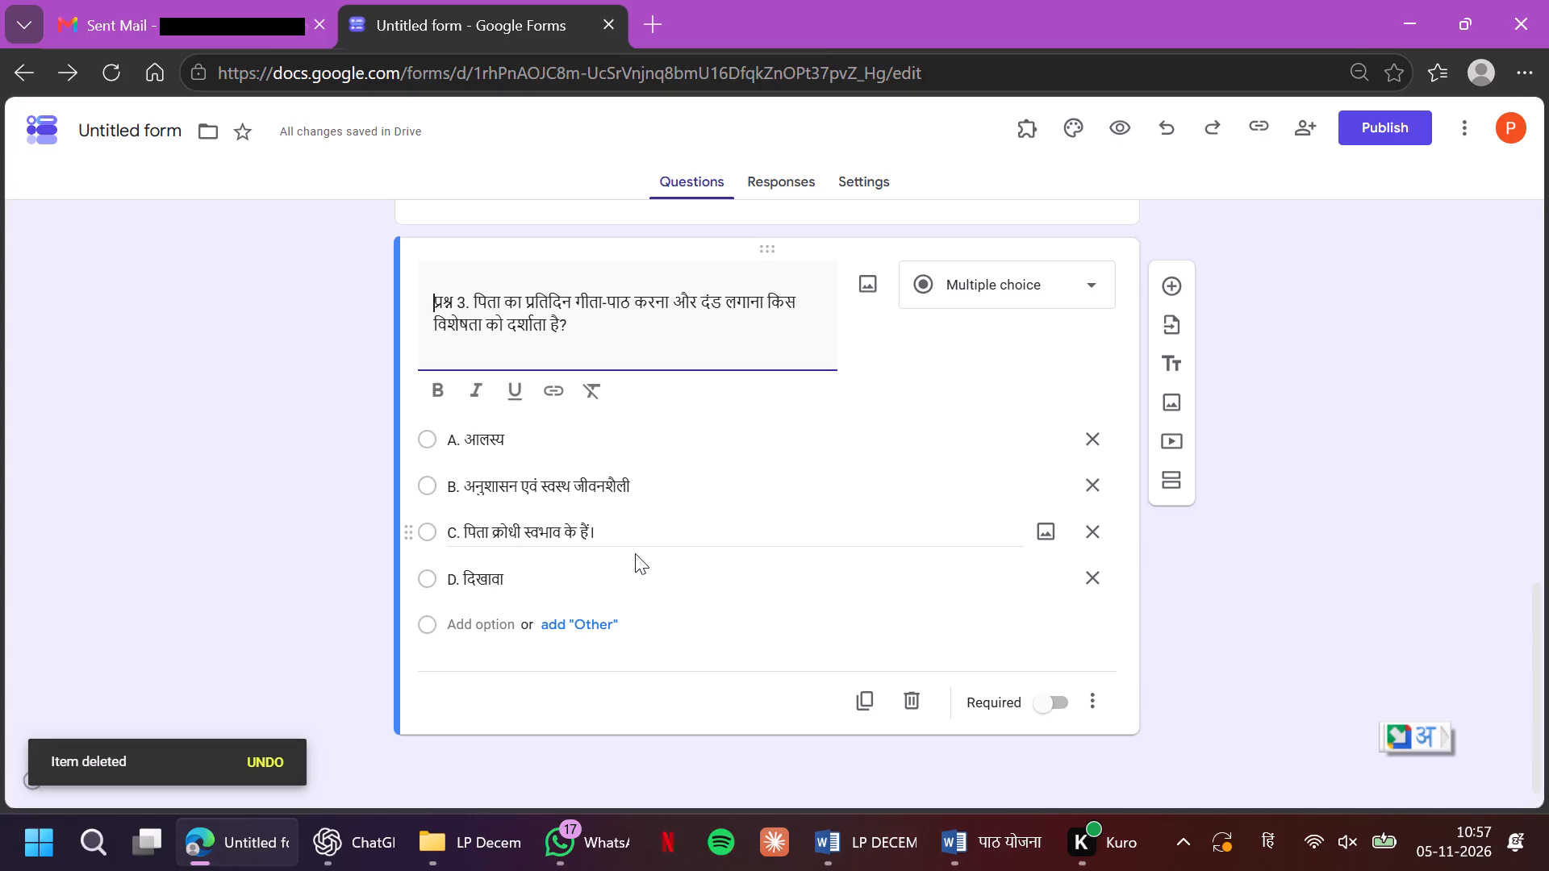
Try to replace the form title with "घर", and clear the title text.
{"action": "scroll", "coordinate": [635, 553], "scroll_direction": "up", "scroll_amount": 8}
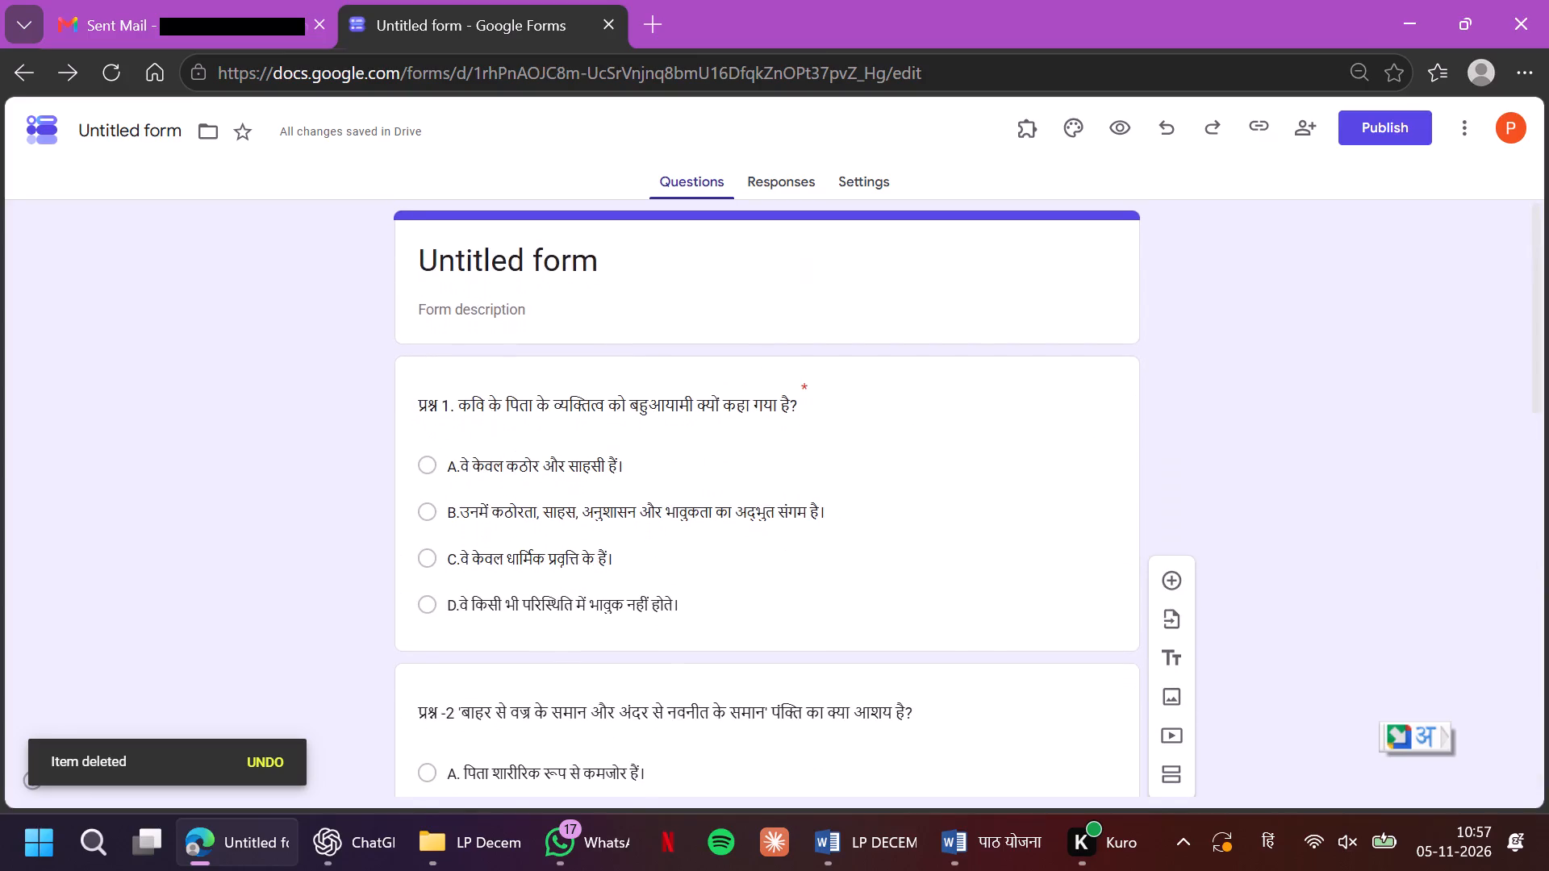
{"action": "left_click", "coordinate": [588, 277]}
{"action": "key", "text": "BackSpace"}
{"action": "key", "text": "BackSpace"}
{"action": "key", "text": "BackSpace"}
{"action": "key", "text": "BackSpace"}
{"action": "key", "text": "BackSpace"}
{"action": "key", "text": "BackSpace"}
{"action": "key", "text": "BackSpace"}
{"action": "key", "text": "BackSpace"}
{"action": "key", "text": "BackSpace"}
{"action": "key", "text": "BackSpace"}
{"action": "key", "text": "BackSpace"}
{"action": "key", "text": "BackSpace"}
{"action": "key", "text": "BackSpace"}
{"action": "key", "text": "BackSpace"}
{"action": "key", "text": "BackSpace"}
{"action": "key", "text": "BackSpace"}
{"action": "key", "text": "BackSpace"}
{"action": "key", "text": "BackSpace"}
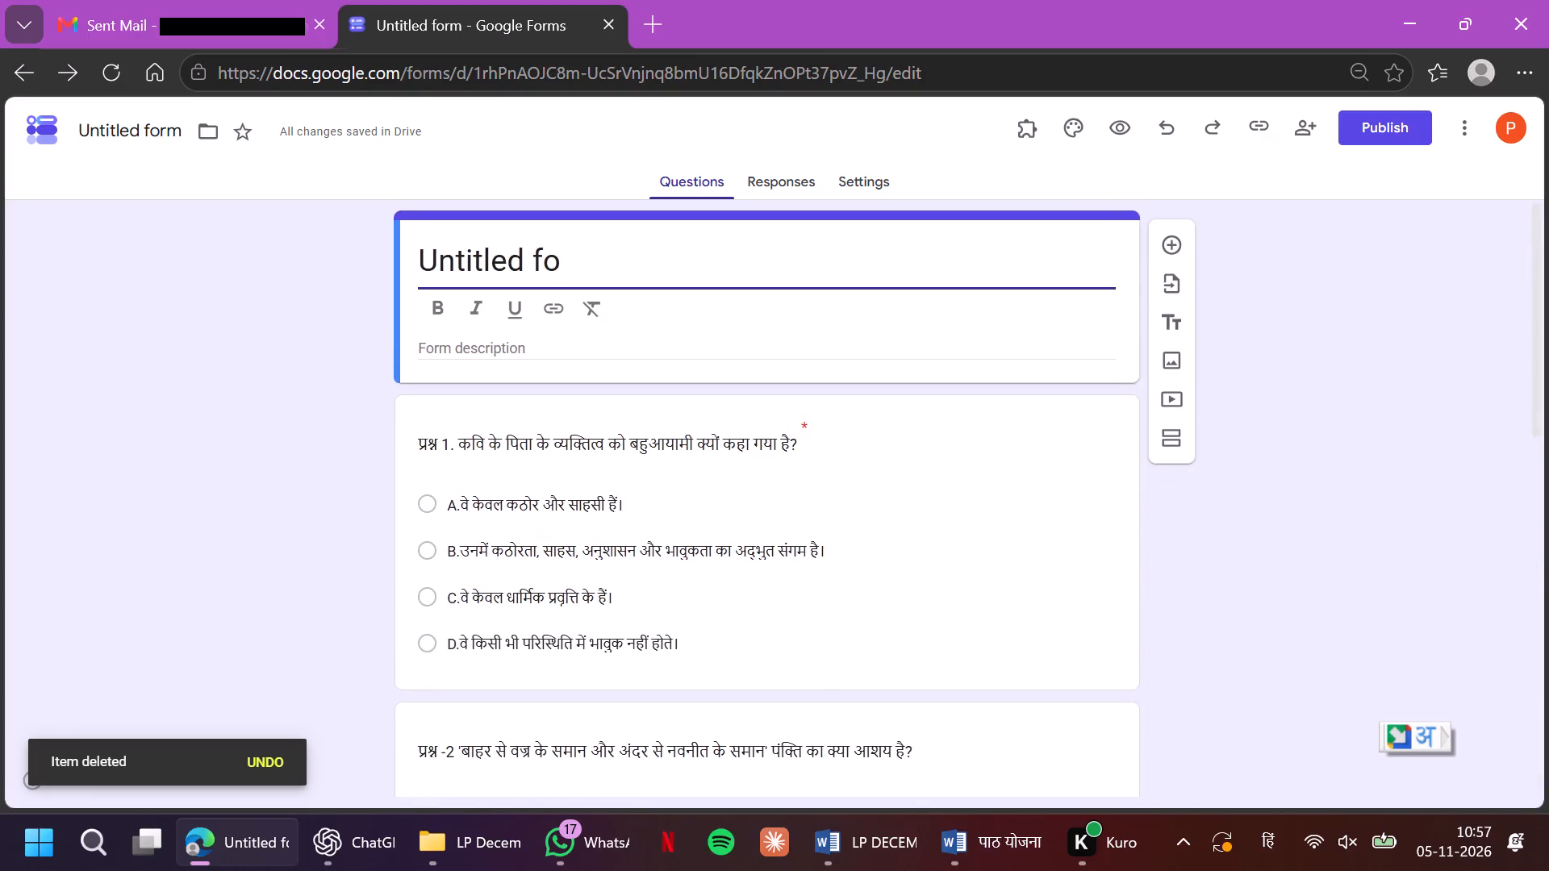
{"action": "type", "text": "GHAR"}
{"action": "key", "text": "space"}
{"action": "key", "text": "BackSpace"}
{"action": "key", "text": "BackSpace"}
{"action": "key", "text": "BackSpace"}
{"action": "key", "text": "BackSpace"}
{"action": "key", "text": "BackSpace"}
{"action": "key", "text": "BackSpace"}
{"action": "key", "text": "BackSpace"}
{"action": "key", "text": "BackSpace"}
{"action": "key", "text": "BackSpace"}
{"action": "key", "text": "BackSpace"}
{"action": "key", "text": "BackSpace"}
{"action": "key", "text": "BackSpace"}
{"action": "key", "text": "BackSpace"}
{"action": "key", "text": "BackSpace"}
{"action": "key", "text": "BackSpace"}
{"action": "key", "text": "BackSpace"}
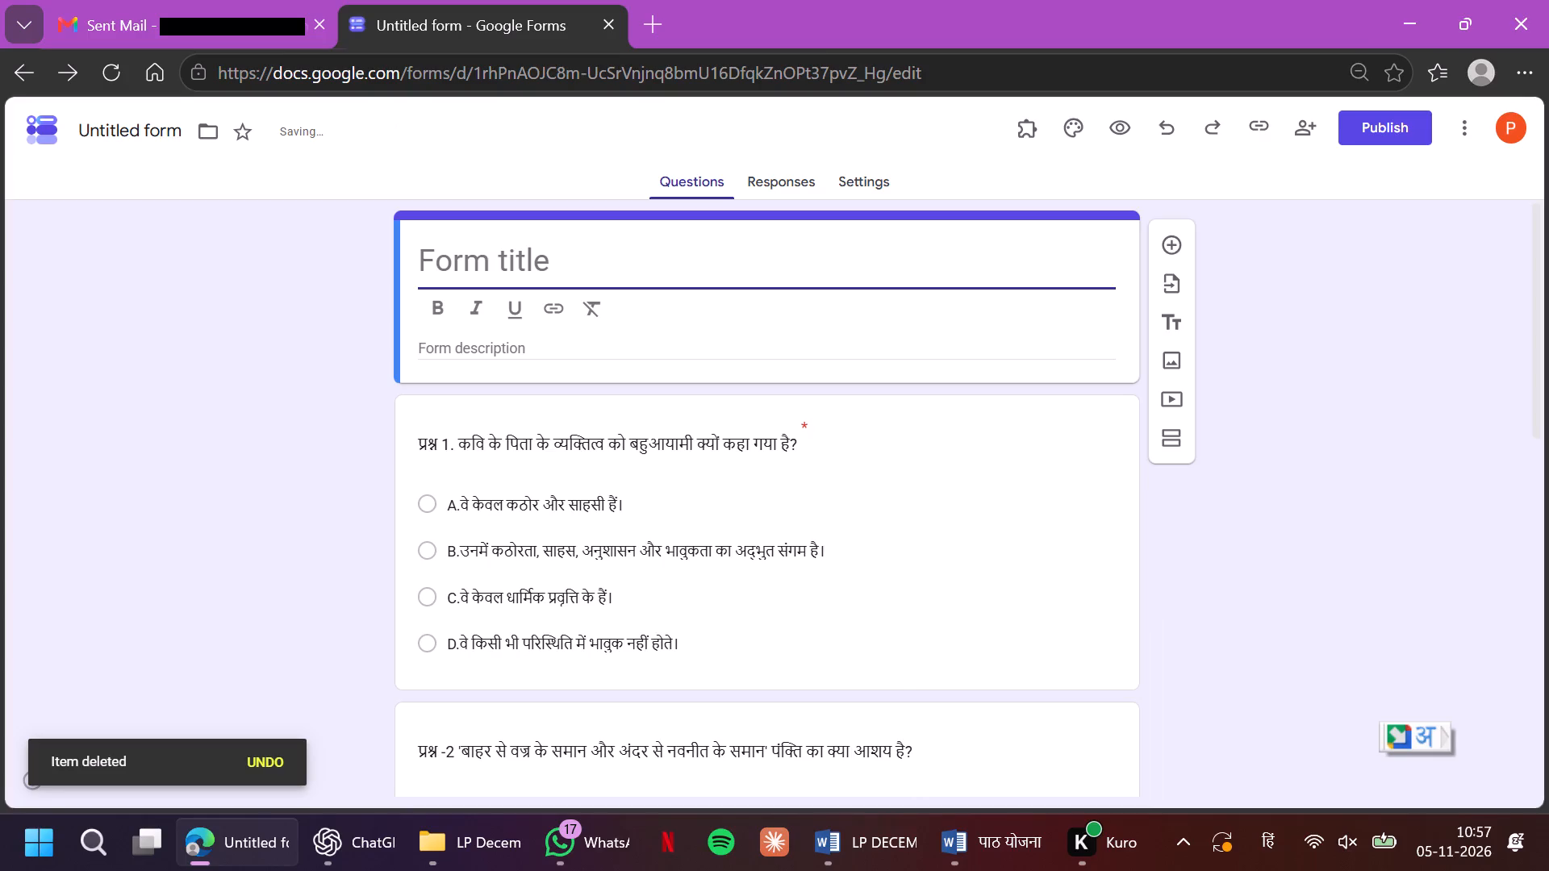
Enter "घर की याद" in Hindi script in the form title.
{"action": "type", "text": "GHA"}
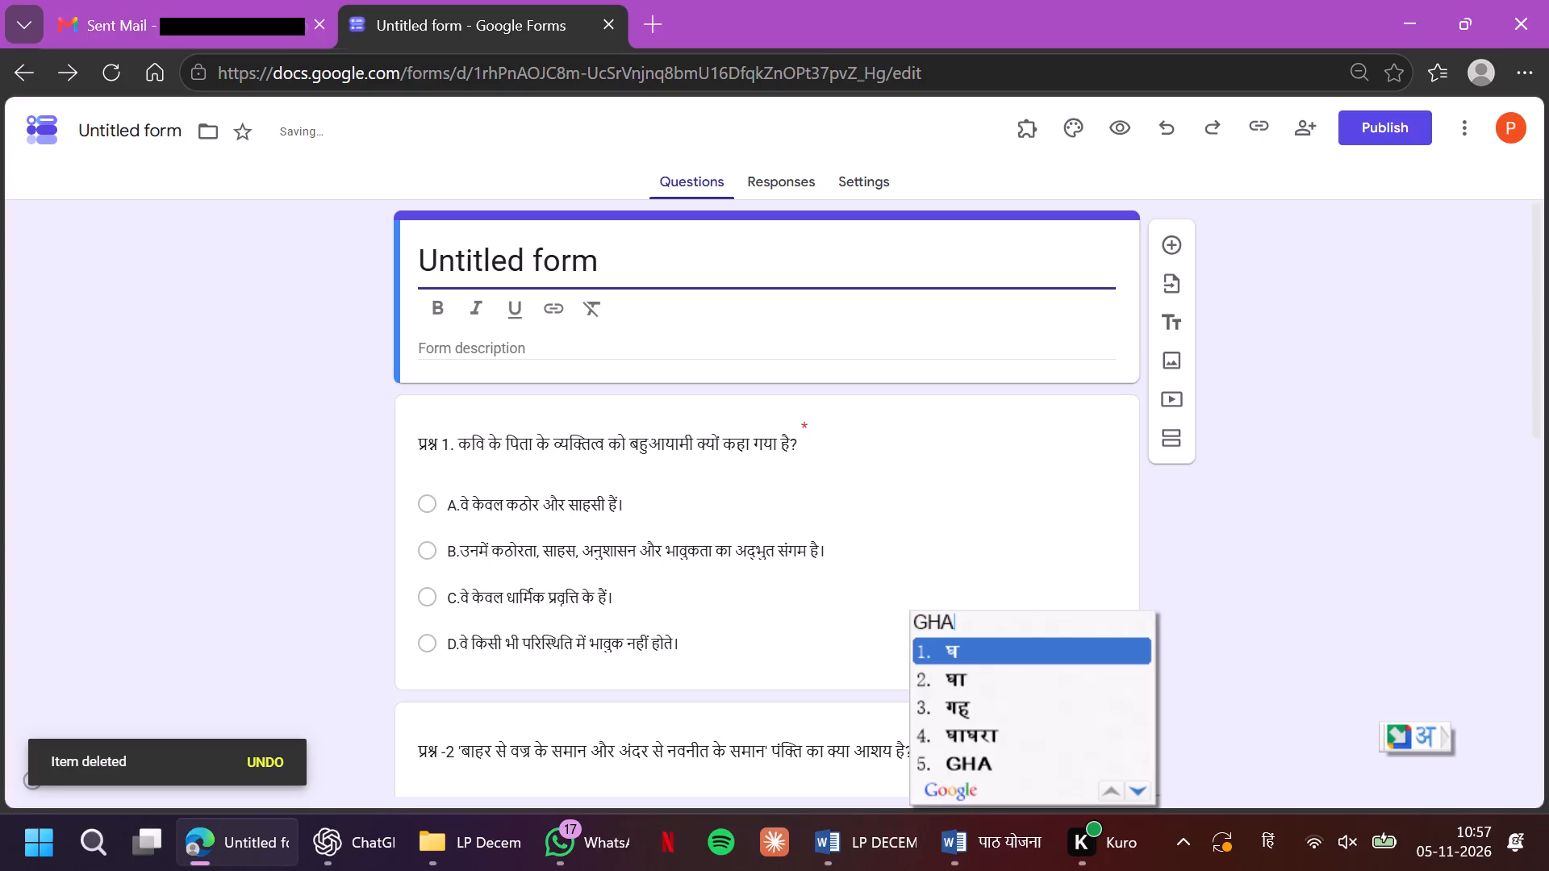
{"action": "type", "text": "R"}
{"action": "key", "text": "space"}
{"action": "type", "text": "KI"}
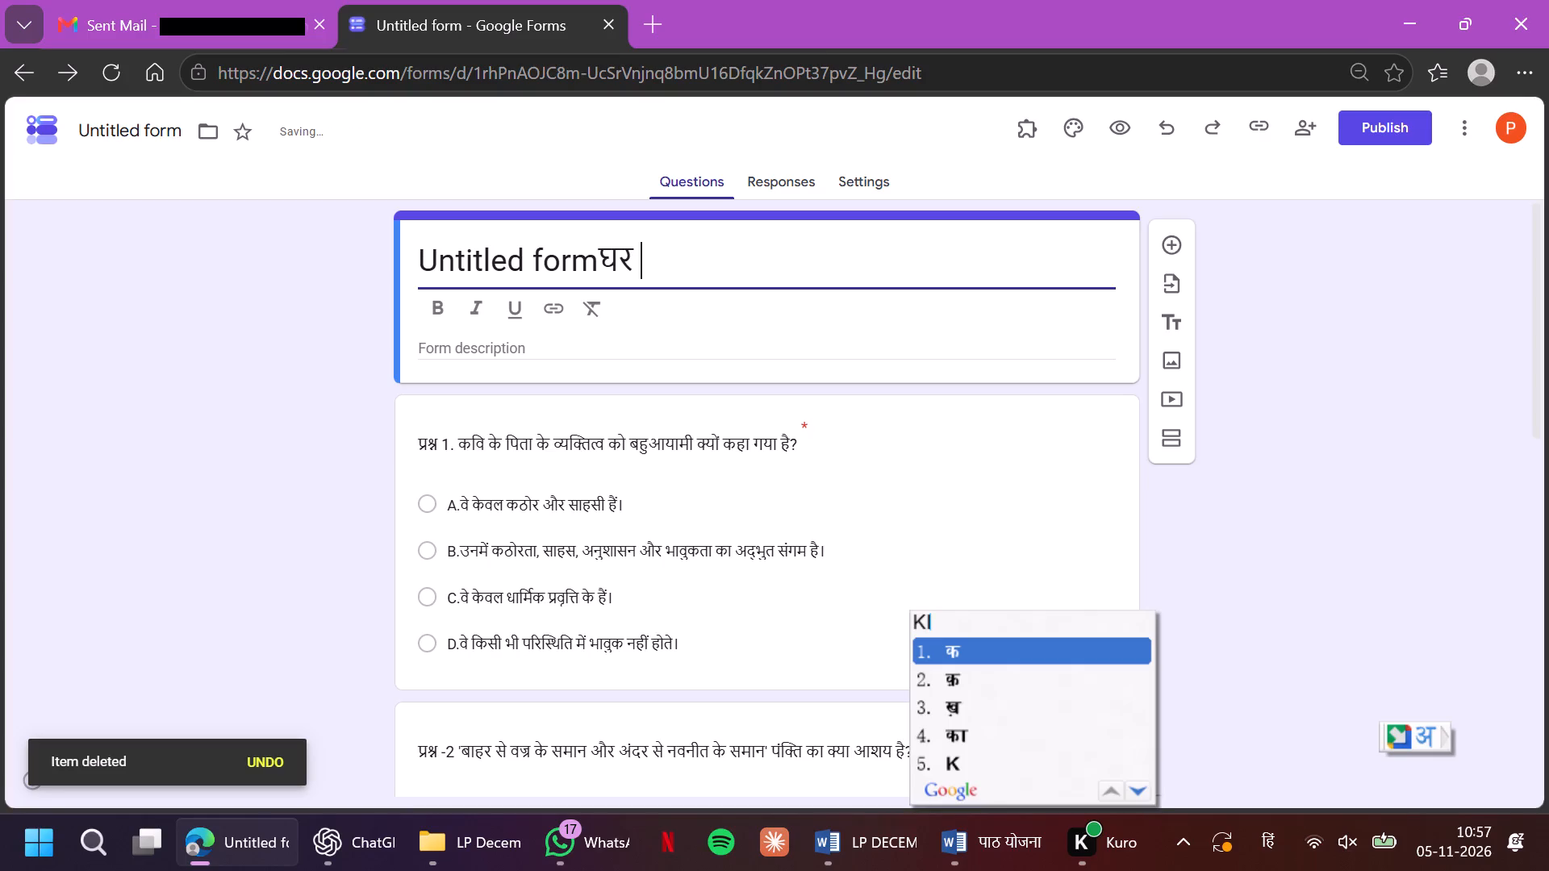
{"action": "key", "text": "Down"}
{"action": "key", "text": "space"}
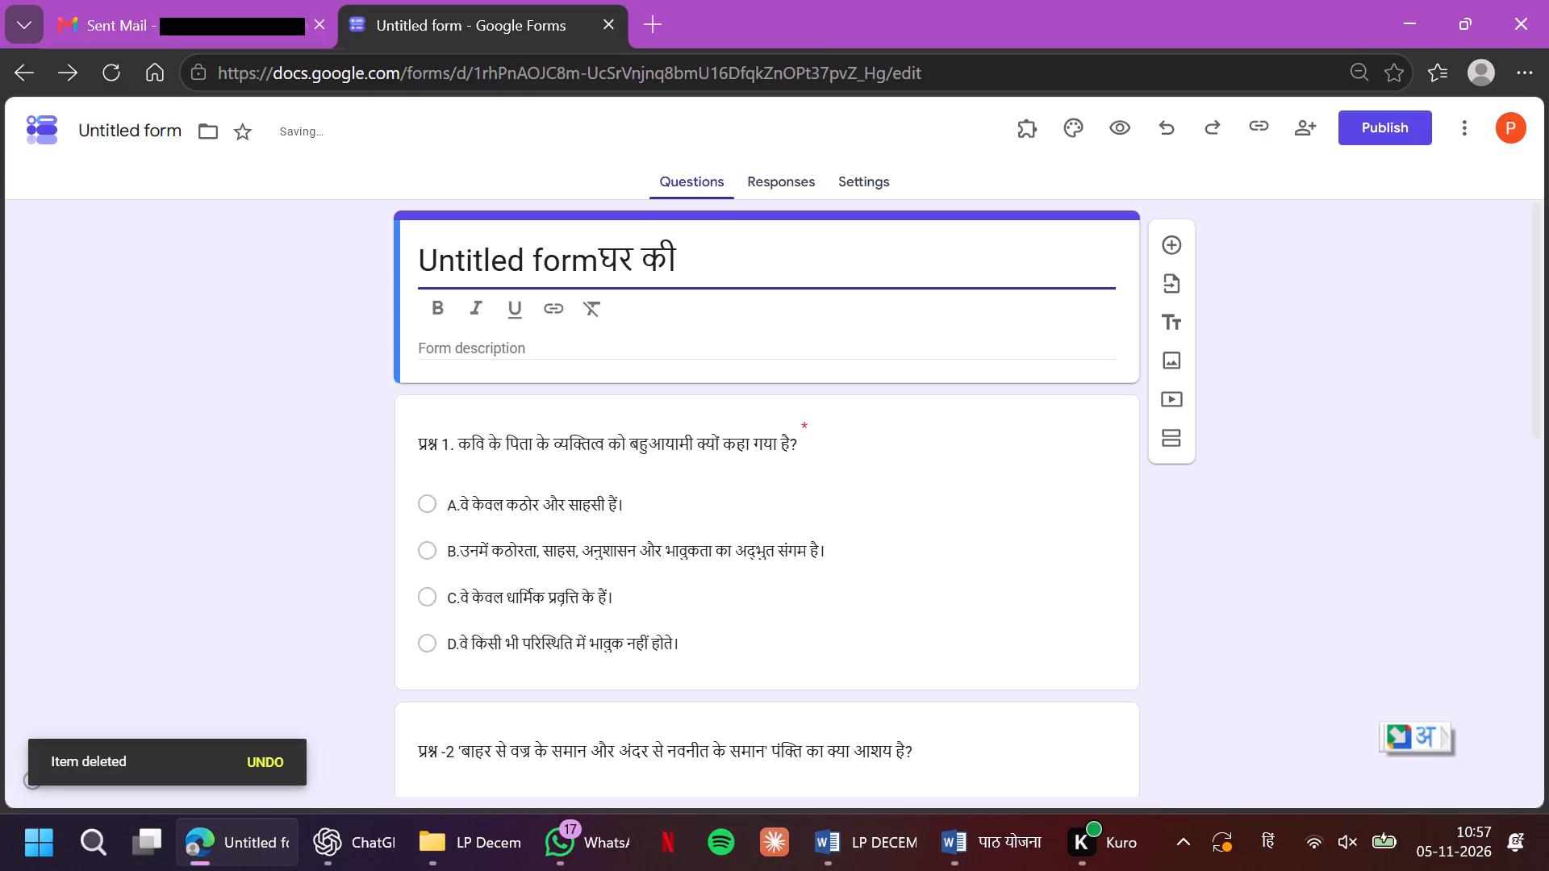
{"action": "type", "text": "YAAD"}
{"action": "key", "text": "space"}
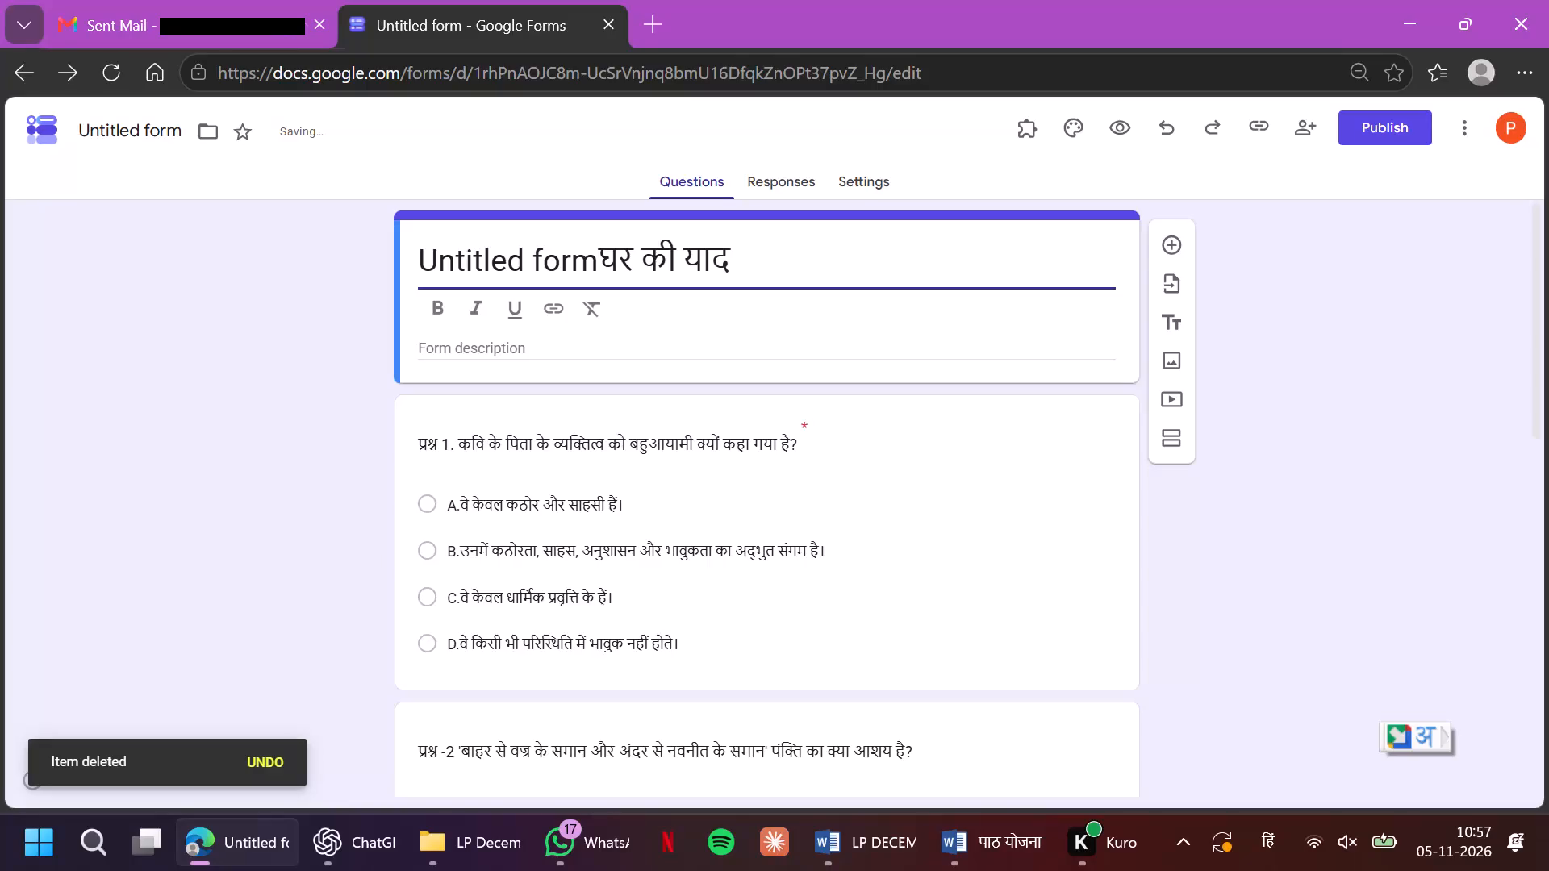
Delete the leftover words "Untitled form" from before "घर की याद" in the form title.
{"action": "double_click", "coordinate": [495, 252]}
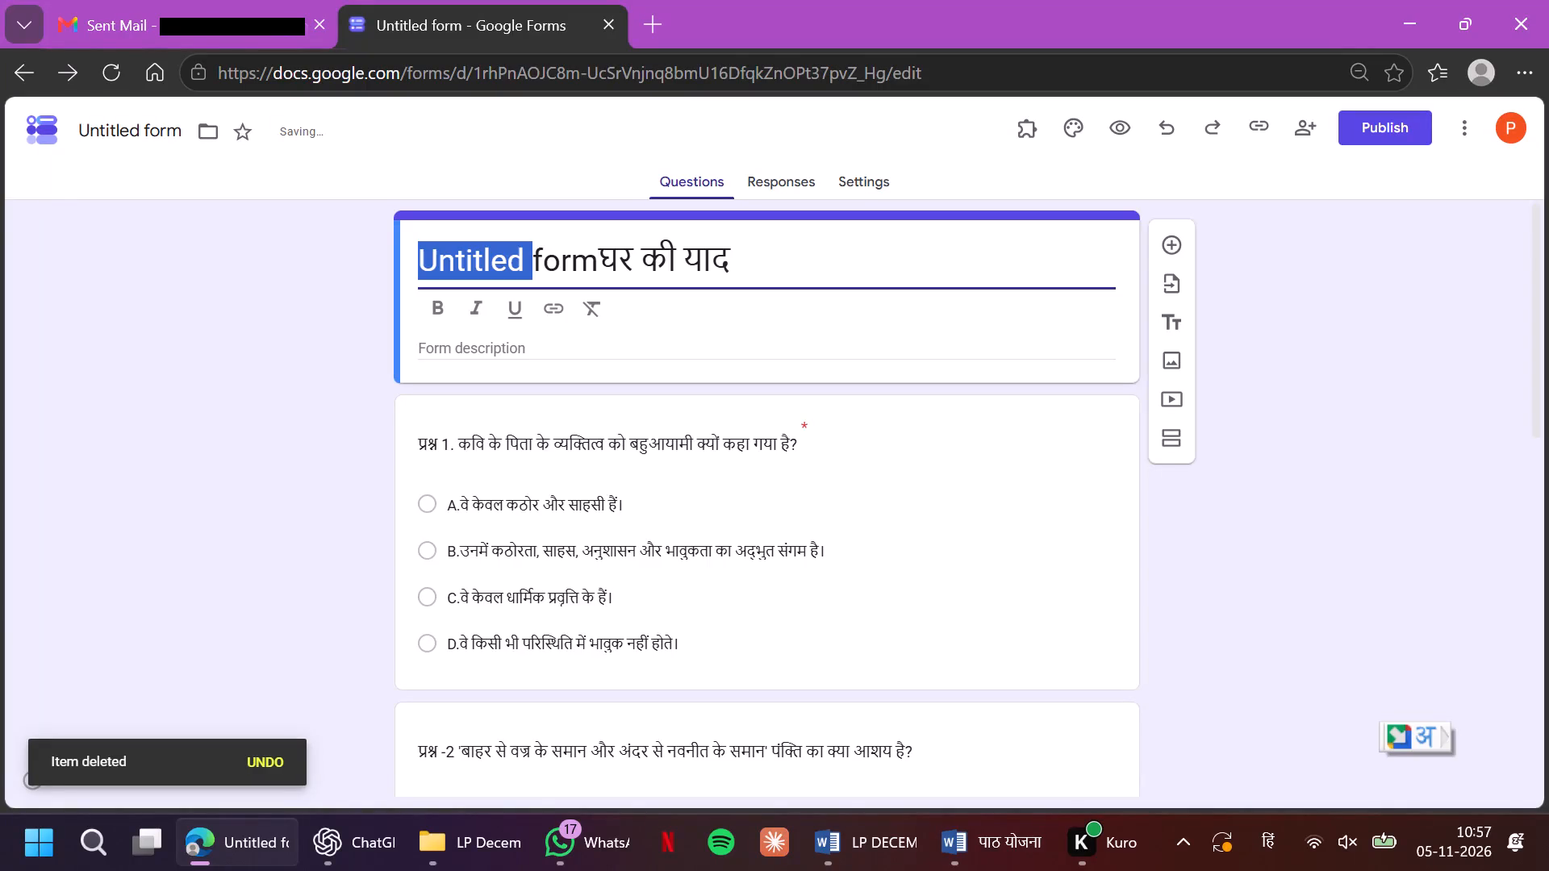
{"action": "key", "text": "BackSpace"}
{"action": "left_click", "coordinate": [495, 252]}
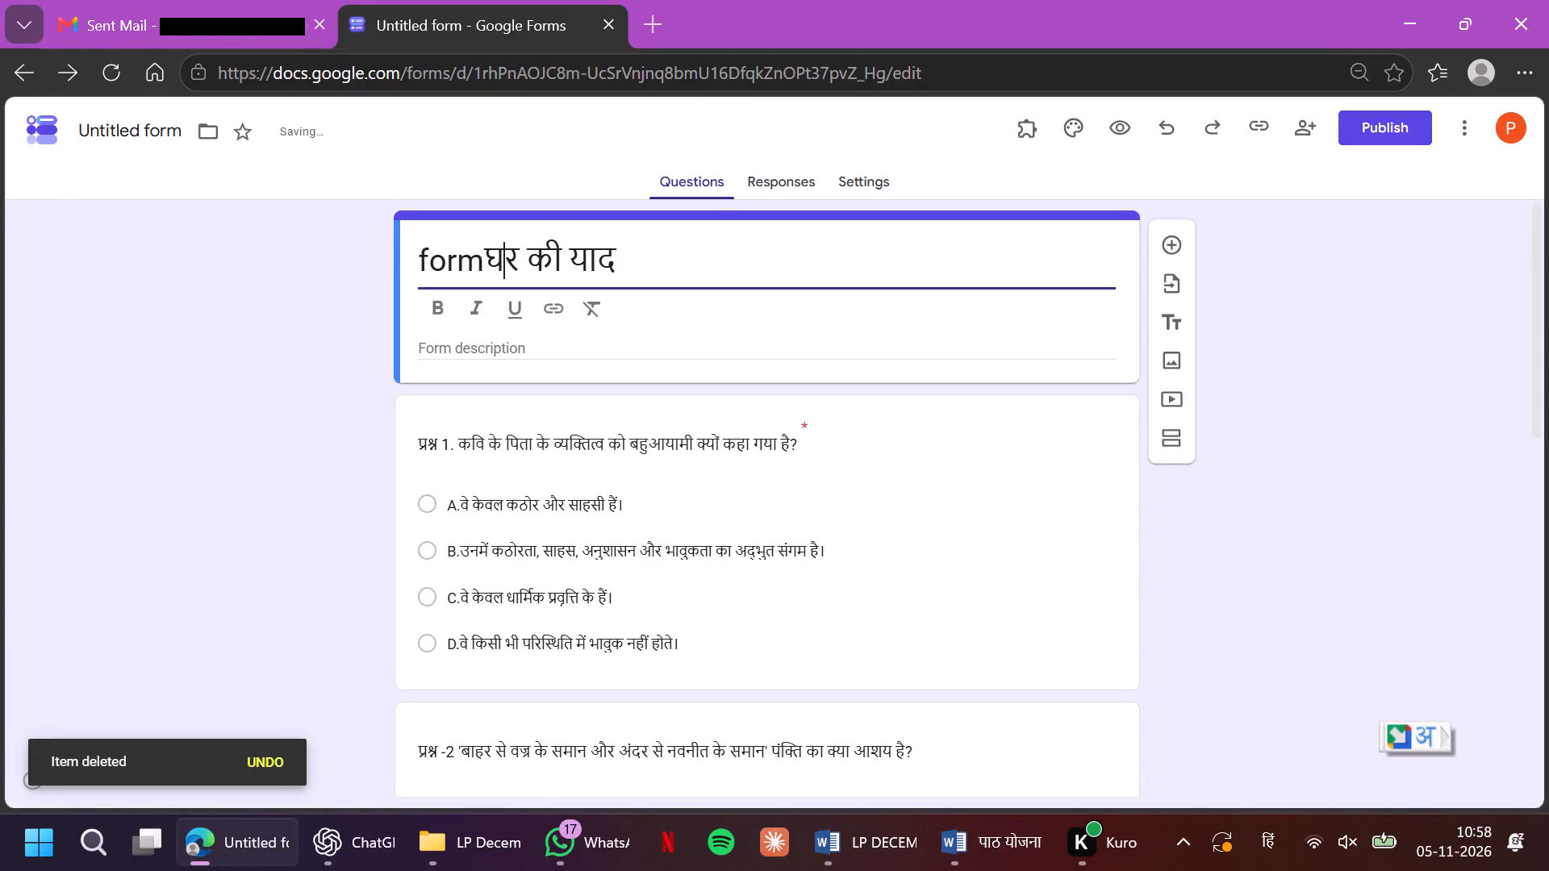
{"action": "left_click", "coordinate": [470, 270]}
{"action": "double_click", "coordinate": [470, 270]}
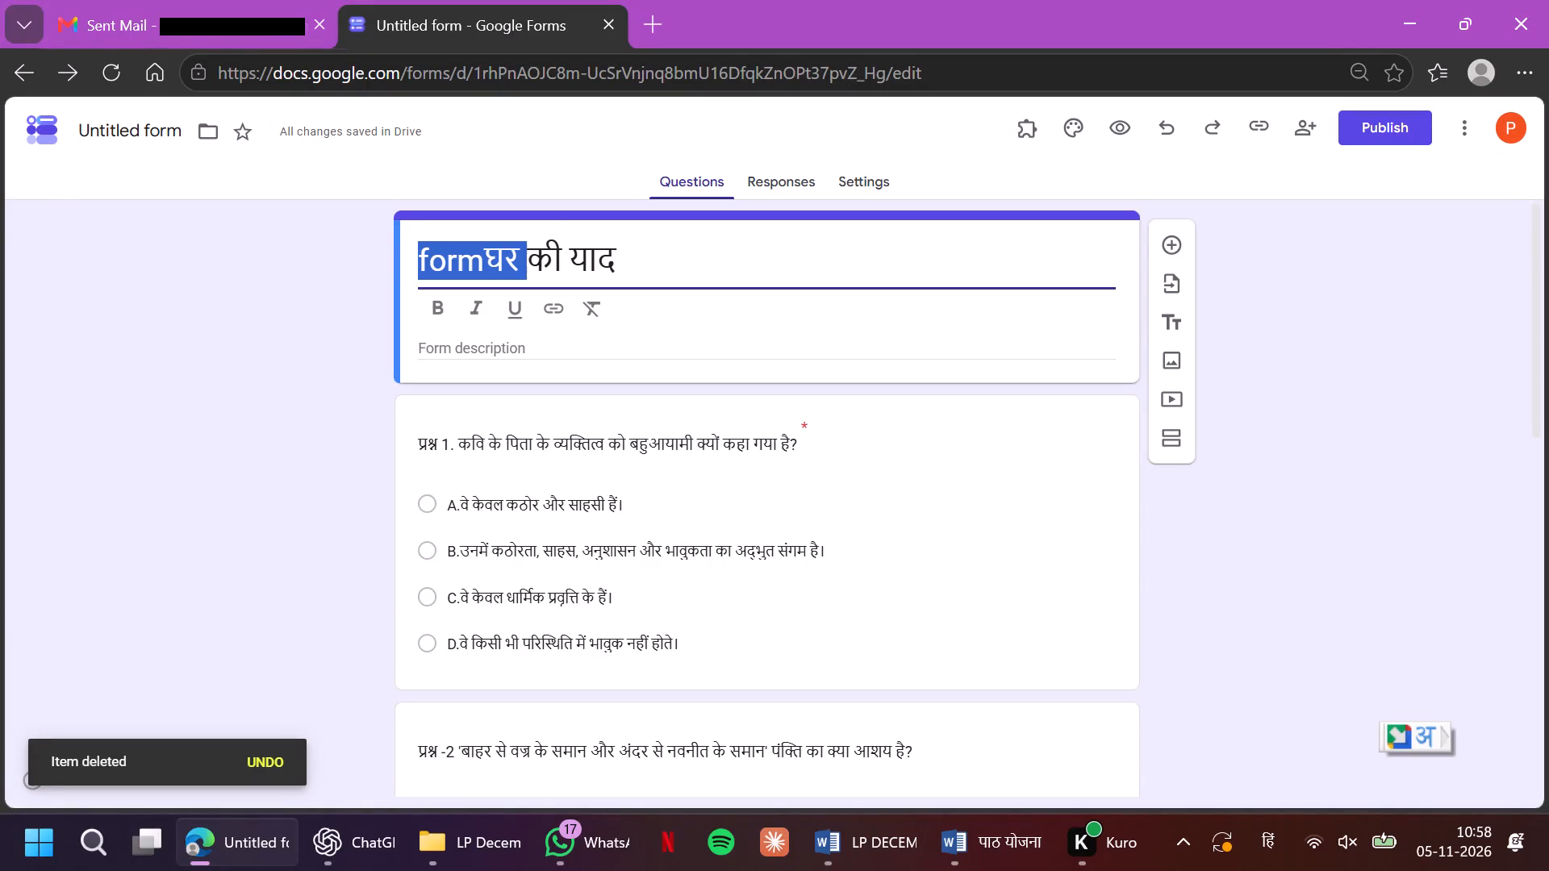
{"action": "double_click", "coordinate": [449, 263]}
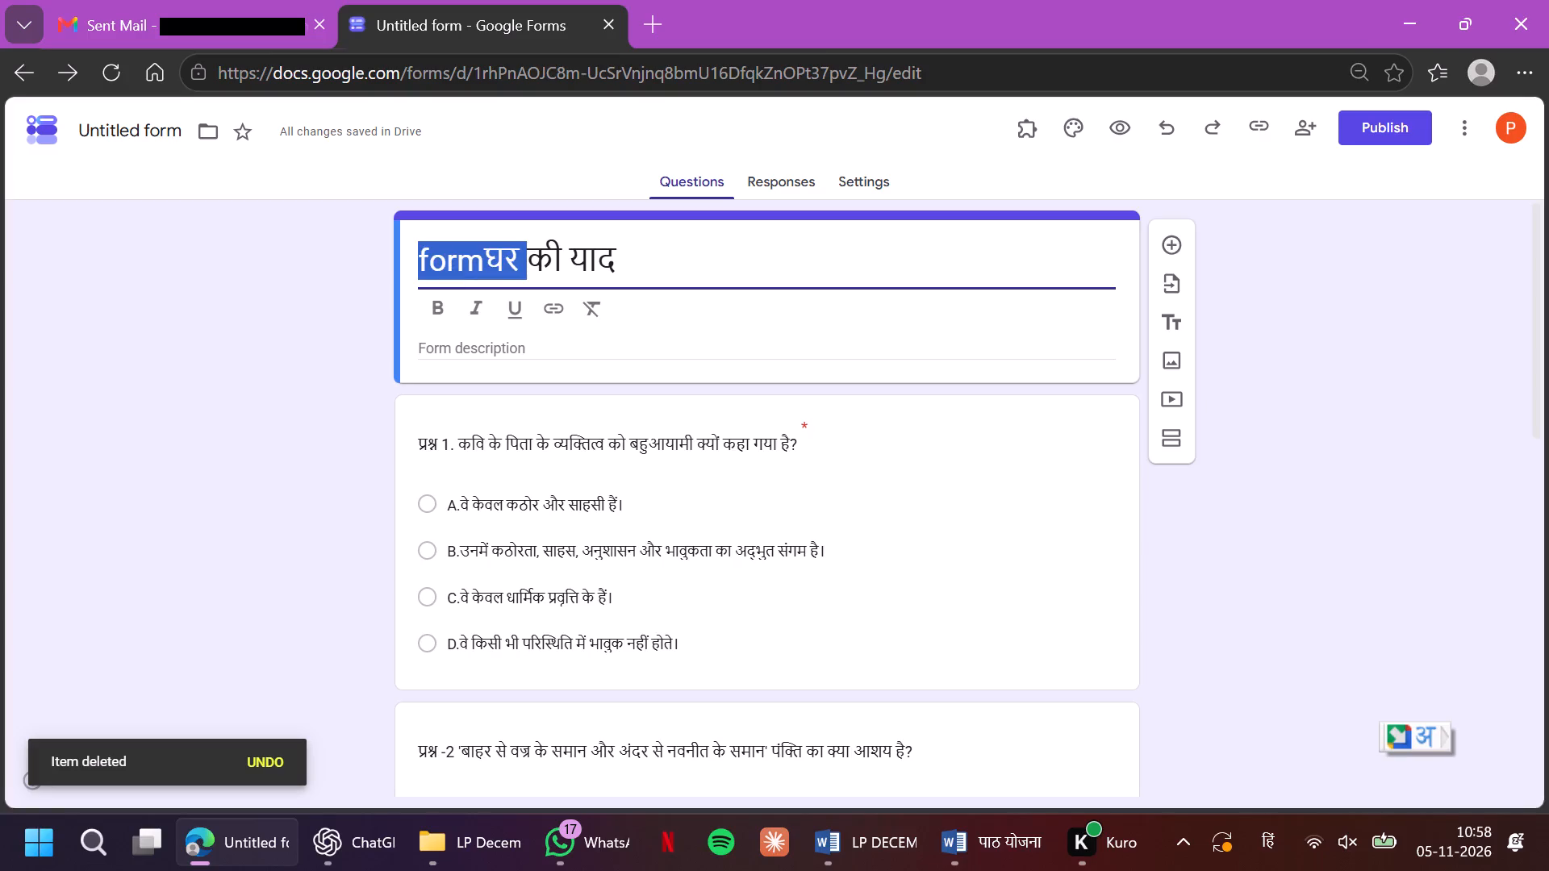
{"action": "left_click", "coordinate": [449, 263]}
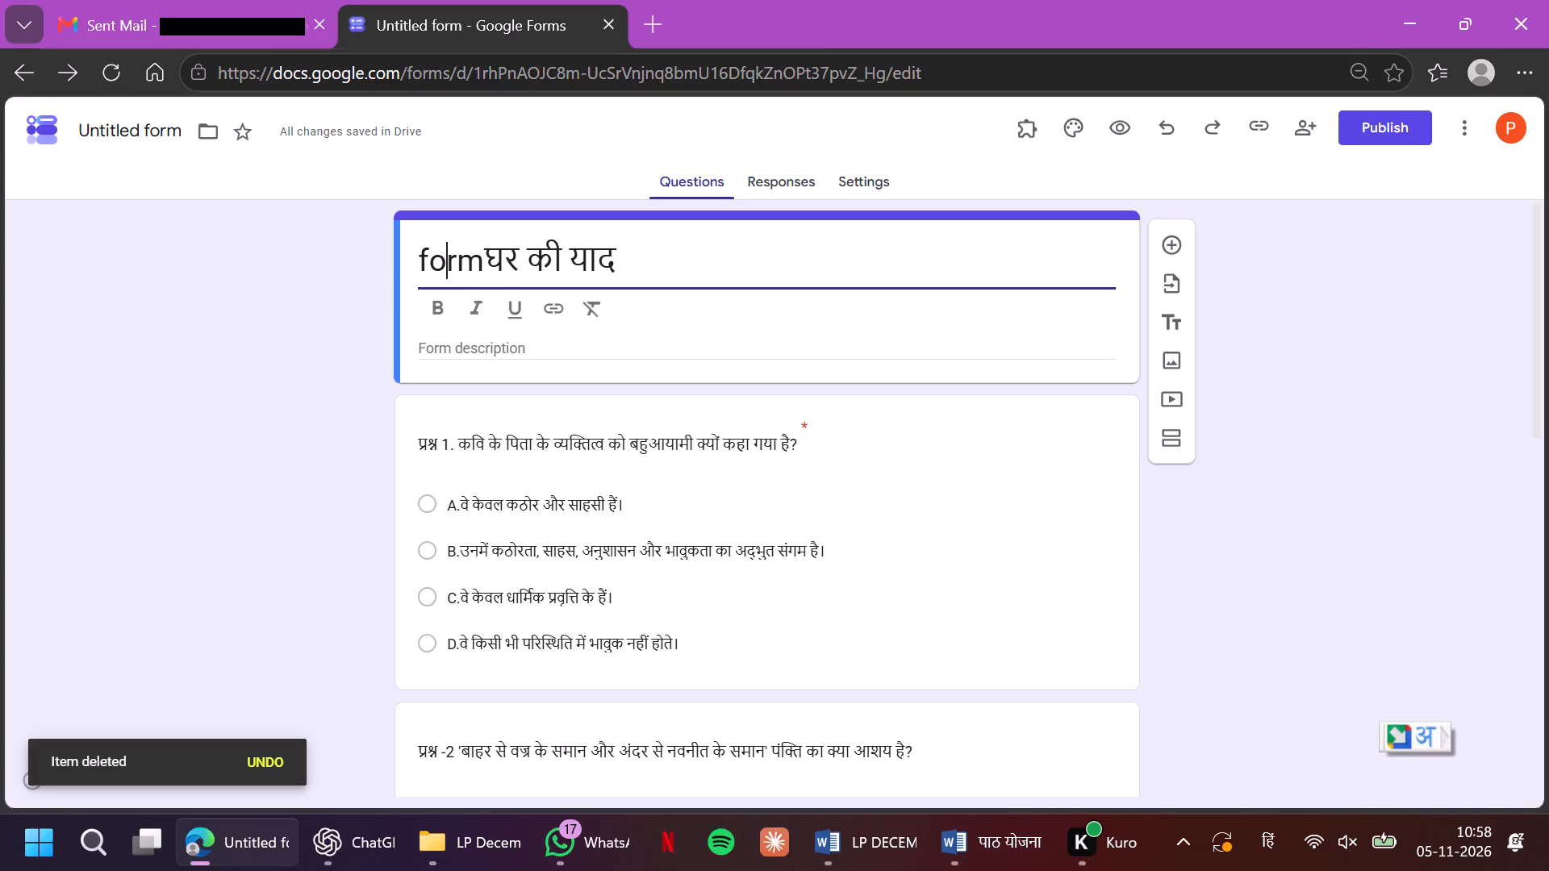
{"action": "key", "text": "BackSpace"}
{"action": "key", "text": "BackSpace"}
{"action": "key", "text": "Right"}
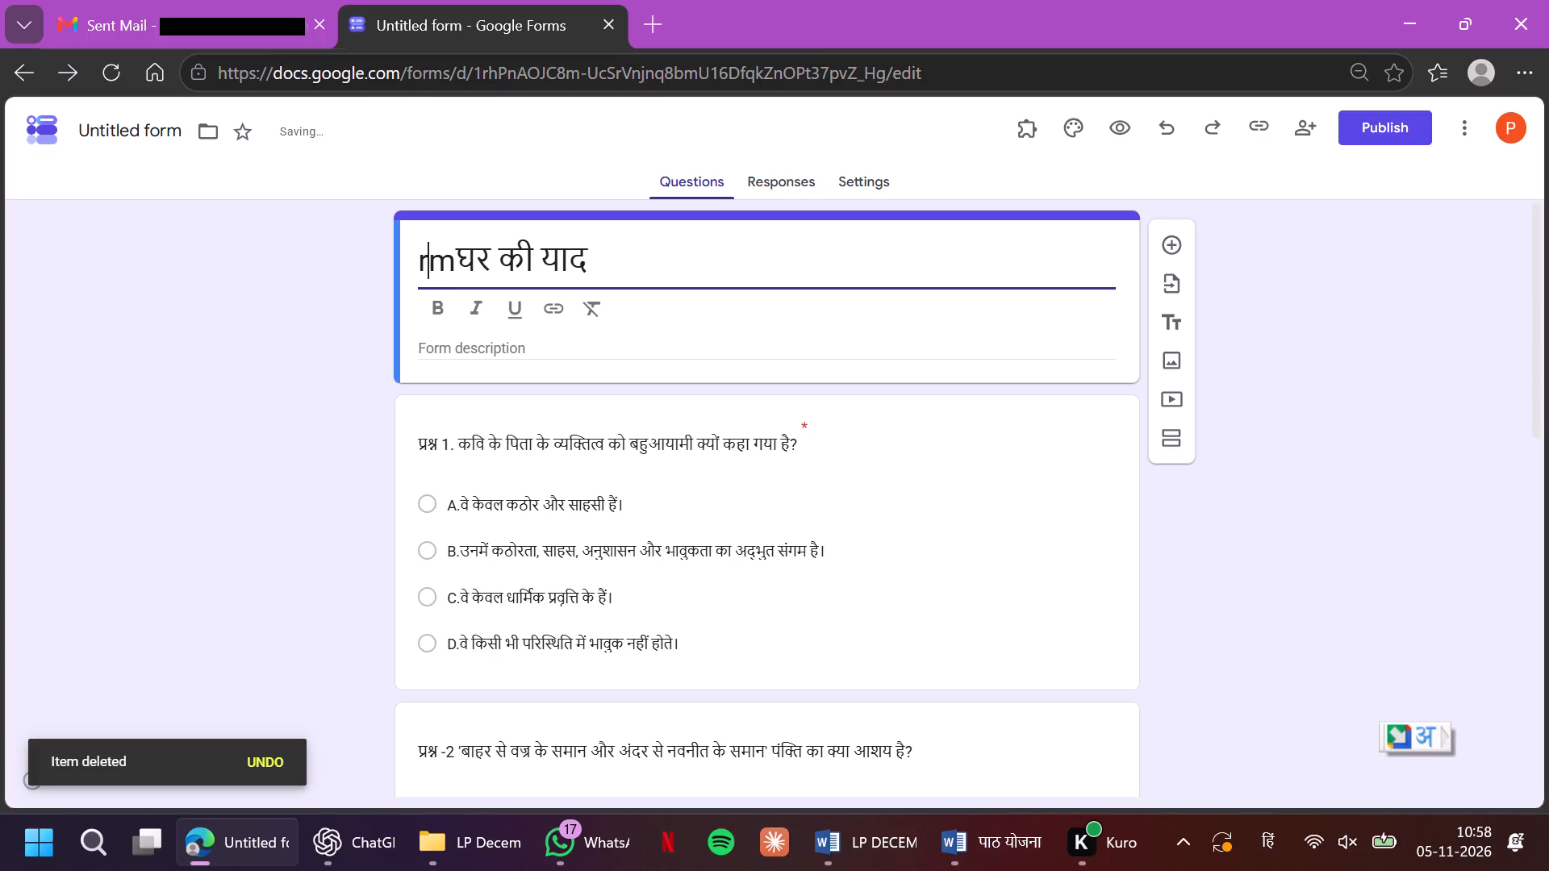
{"action": "key", "text": "BackSpace"}
{"action": "key", "text": "Right"}
{"action": "key", "text": "BackSpace"}
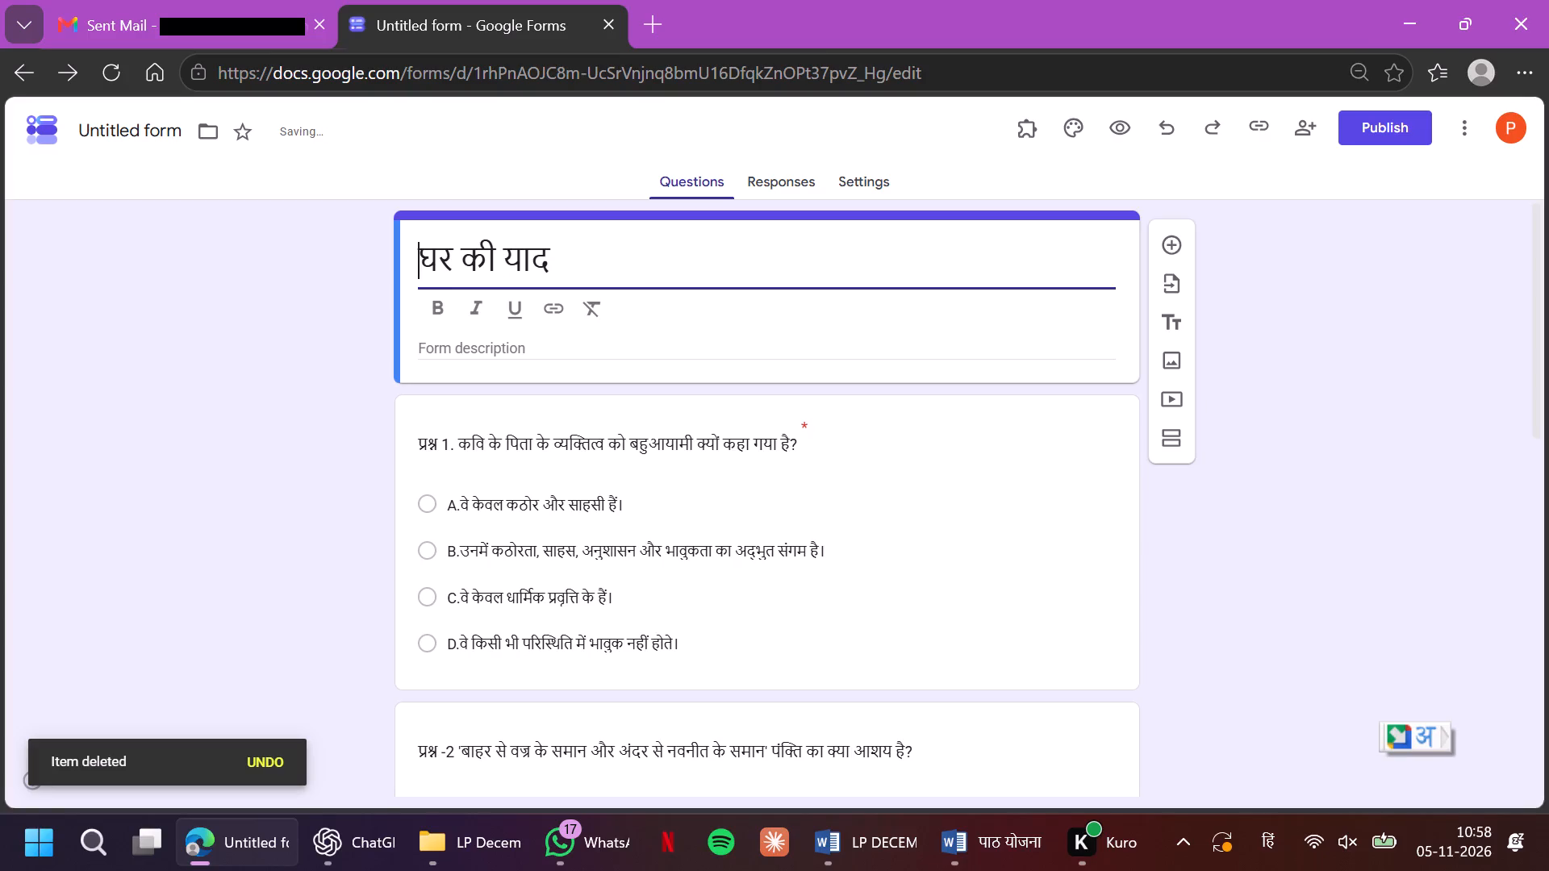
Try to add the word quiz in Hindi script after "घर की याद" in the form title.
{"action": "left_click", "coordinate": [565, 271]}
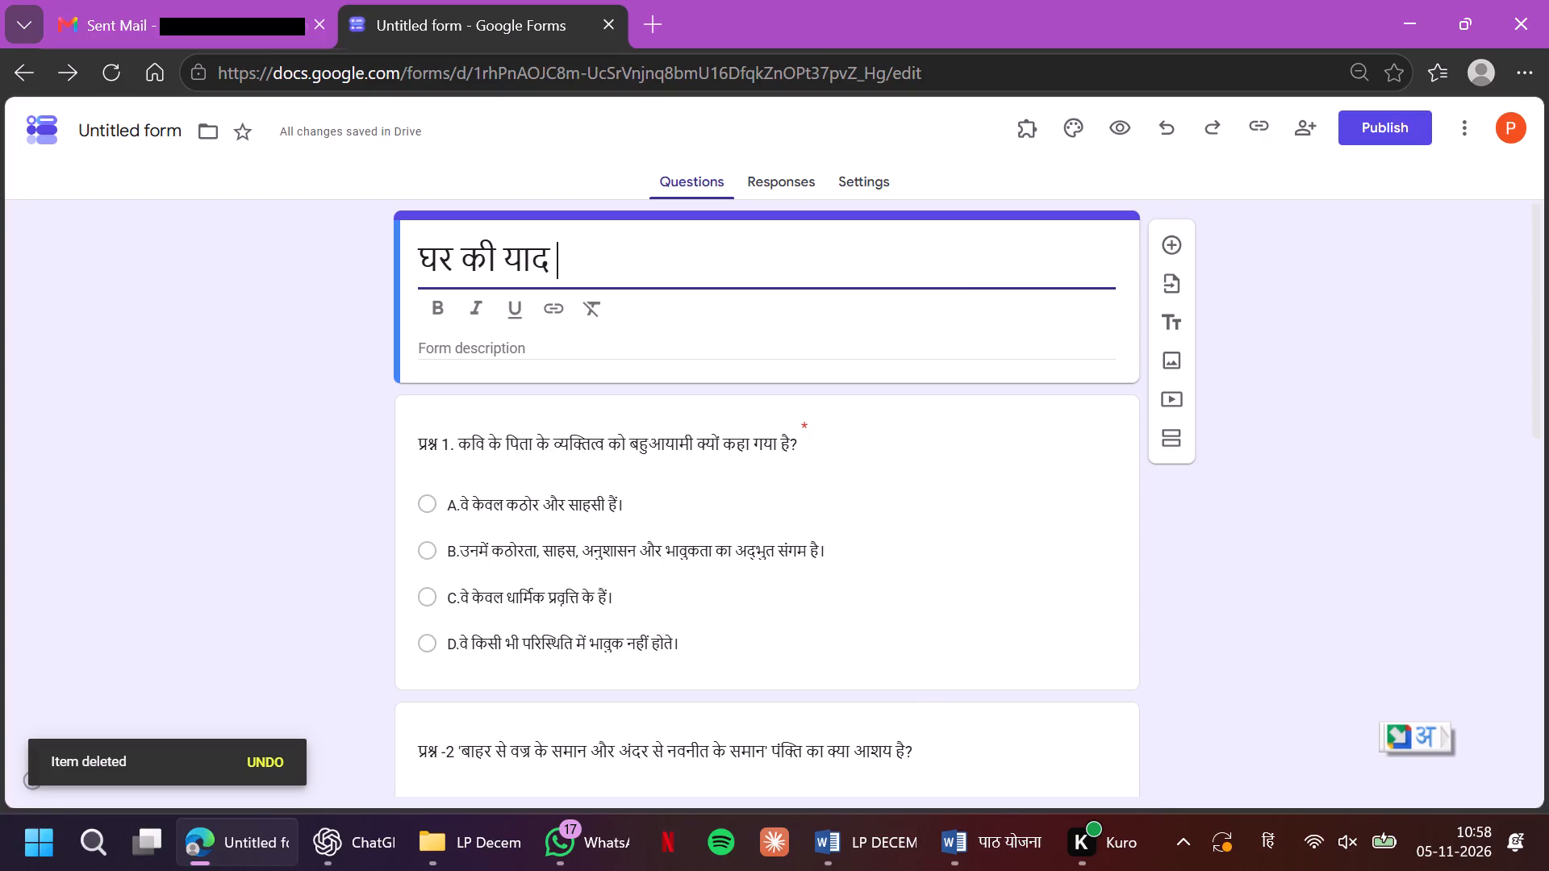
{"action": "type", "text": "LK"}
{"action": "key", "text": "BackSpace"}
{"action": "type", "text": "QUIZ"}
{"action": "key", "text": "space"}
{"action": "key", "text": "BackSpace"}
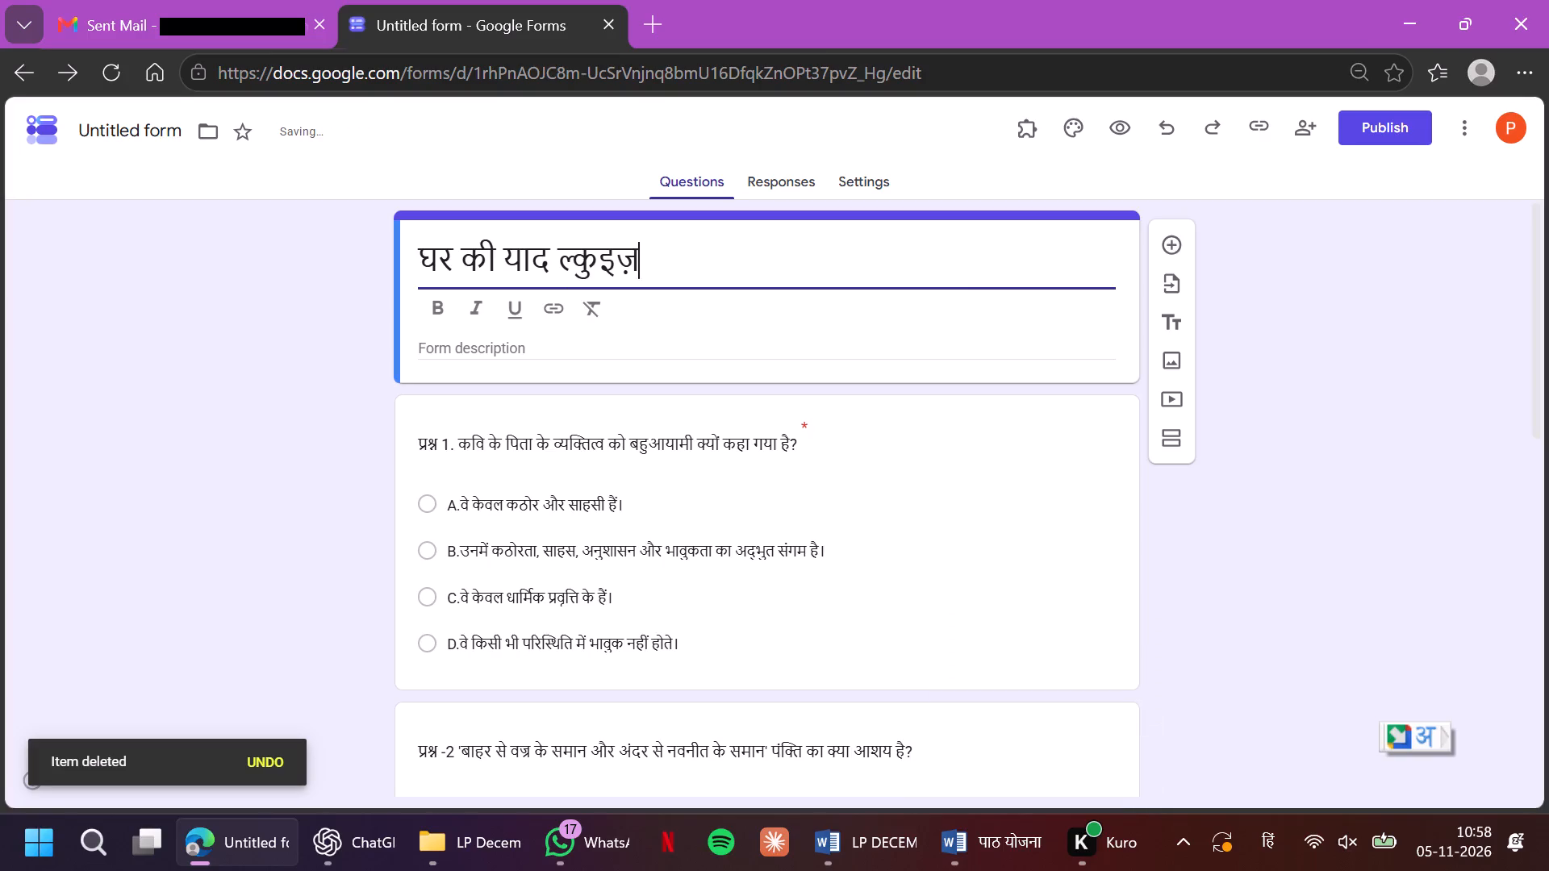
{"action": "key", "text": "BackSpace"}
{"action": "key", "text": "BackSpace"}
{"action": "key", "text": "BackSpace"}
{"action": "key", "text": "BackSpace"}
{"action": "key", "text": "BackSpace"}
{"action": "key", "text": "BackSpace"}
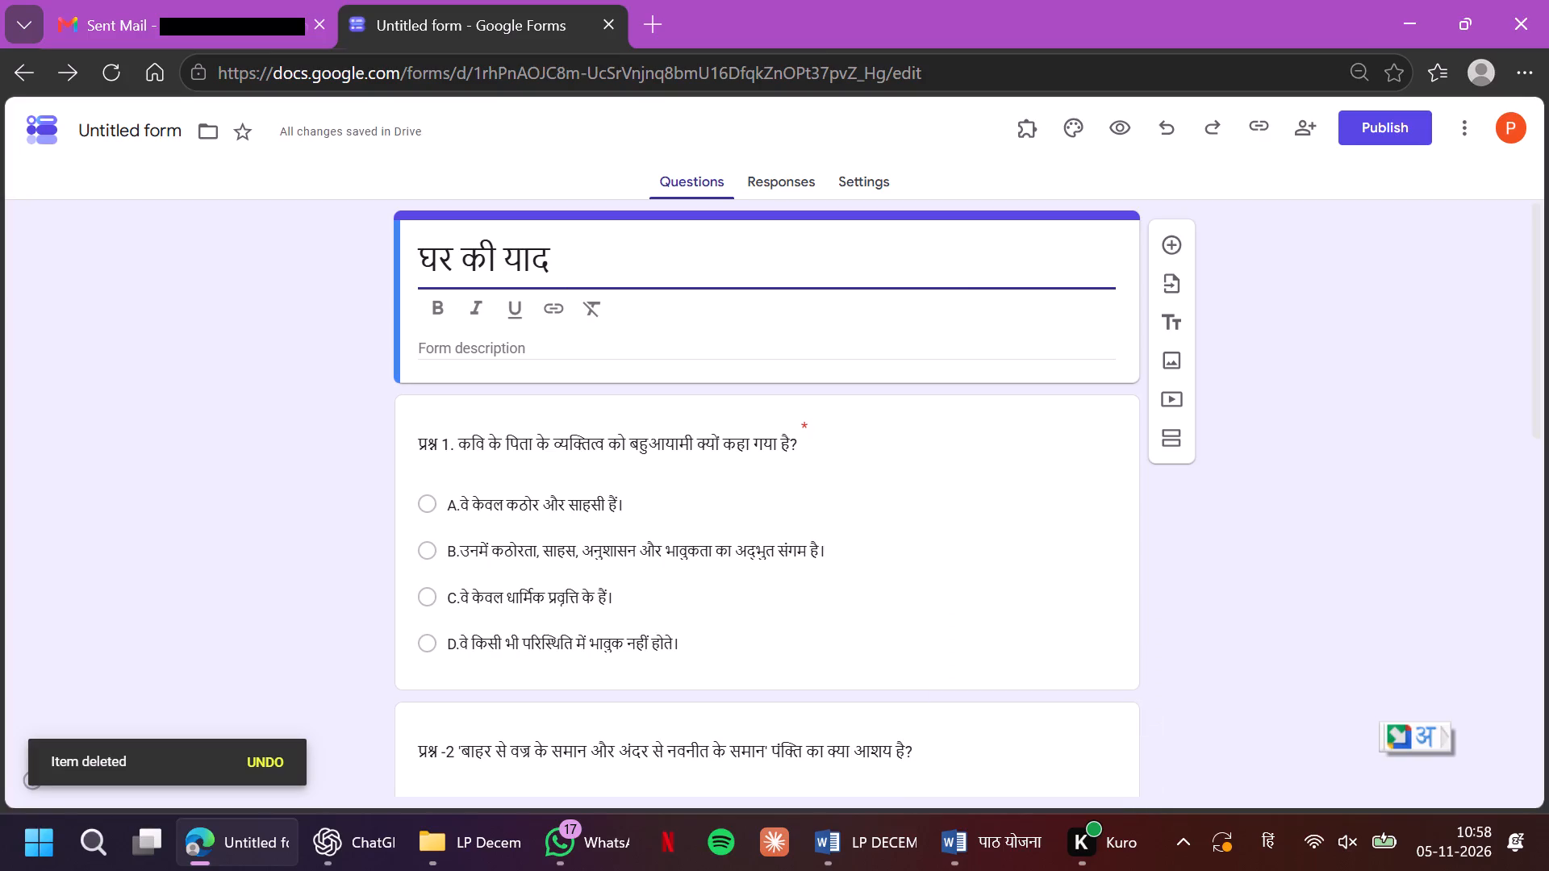
Append "-QUIZ" in Latin letters to the form title after "घर की याद".
{"action": "type", "text": "-QUIZ"}
{"action": "key", "text": "Down"}
{"action": "key", "text": "Down"}
{"action": "key", "text": "Down"}
{"action": "key", "text": "Down"}
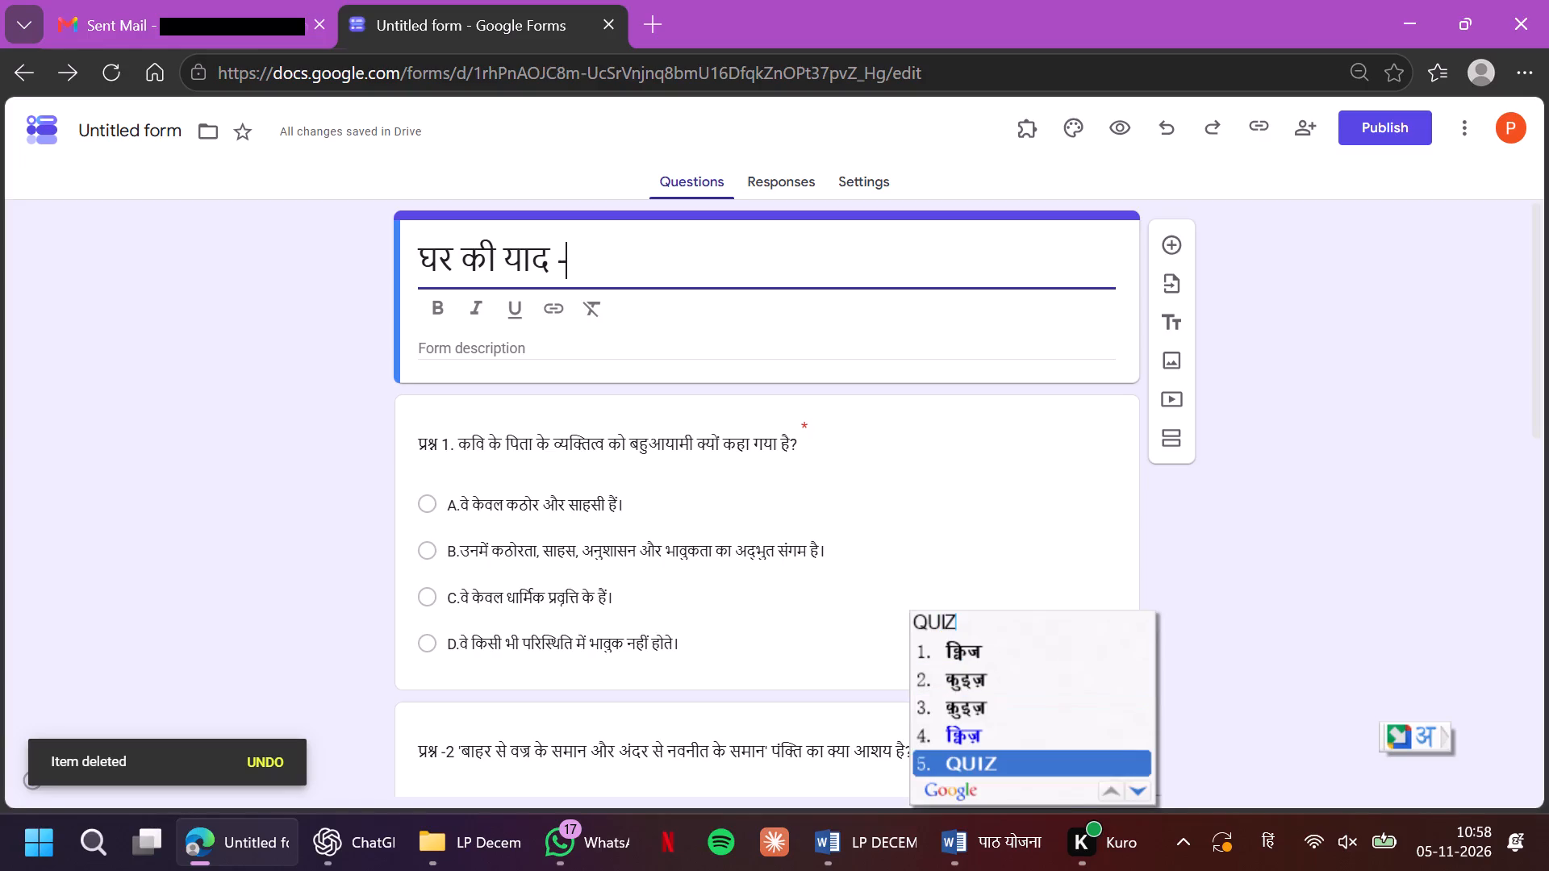
{"action": "key", "text": "space"}
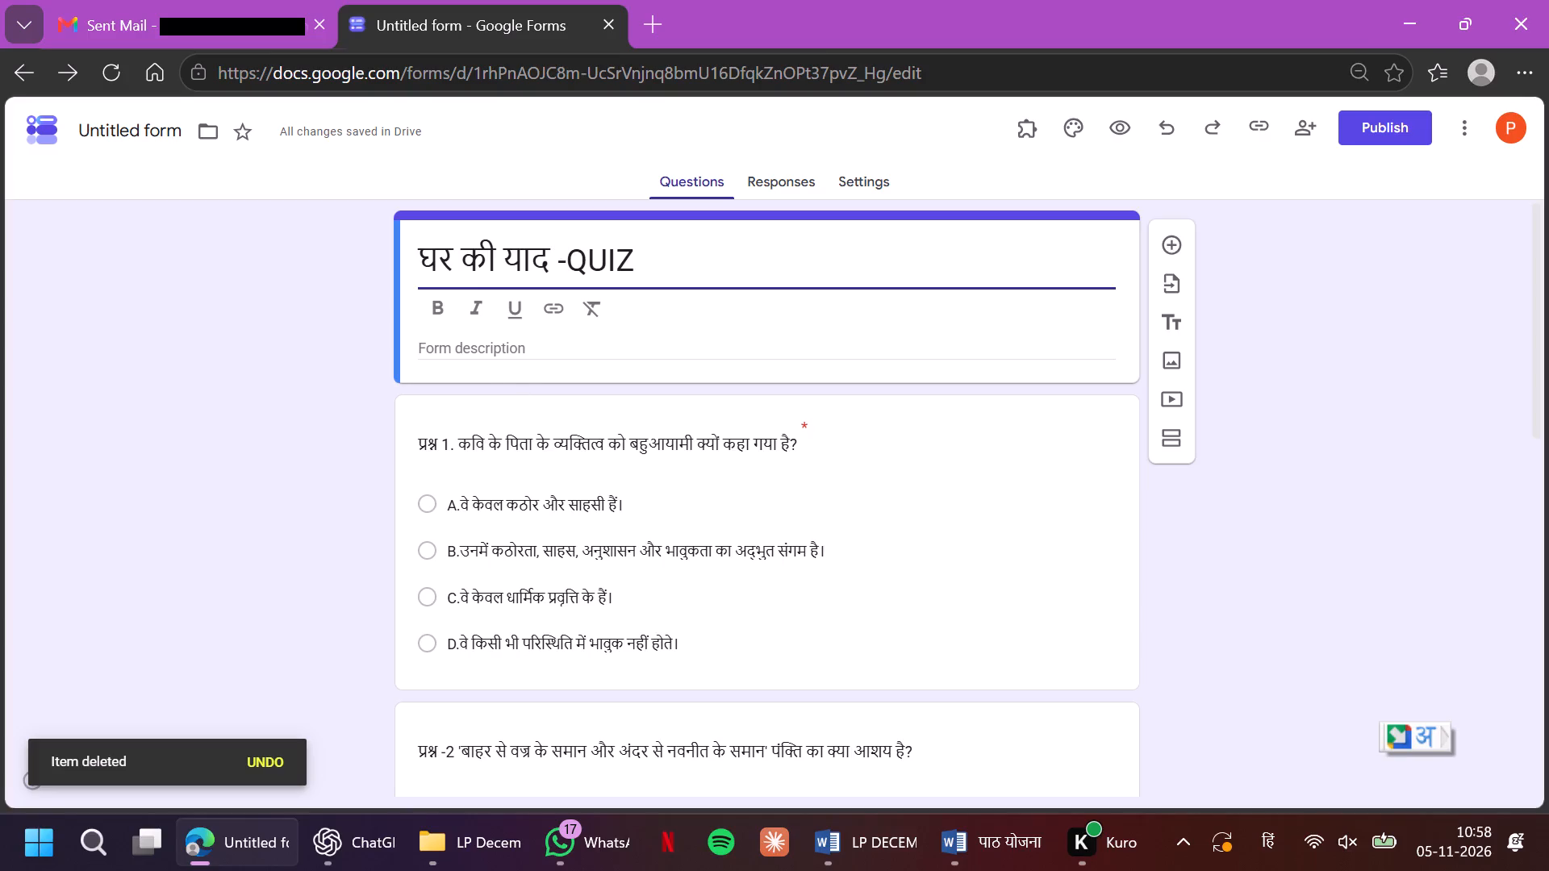
Insert a space between the hyphen and "QUIZ" in the form title.
{"action": "left_click_drag", "start_coordinate": [578, 253], "coordinate": [566, 251]}
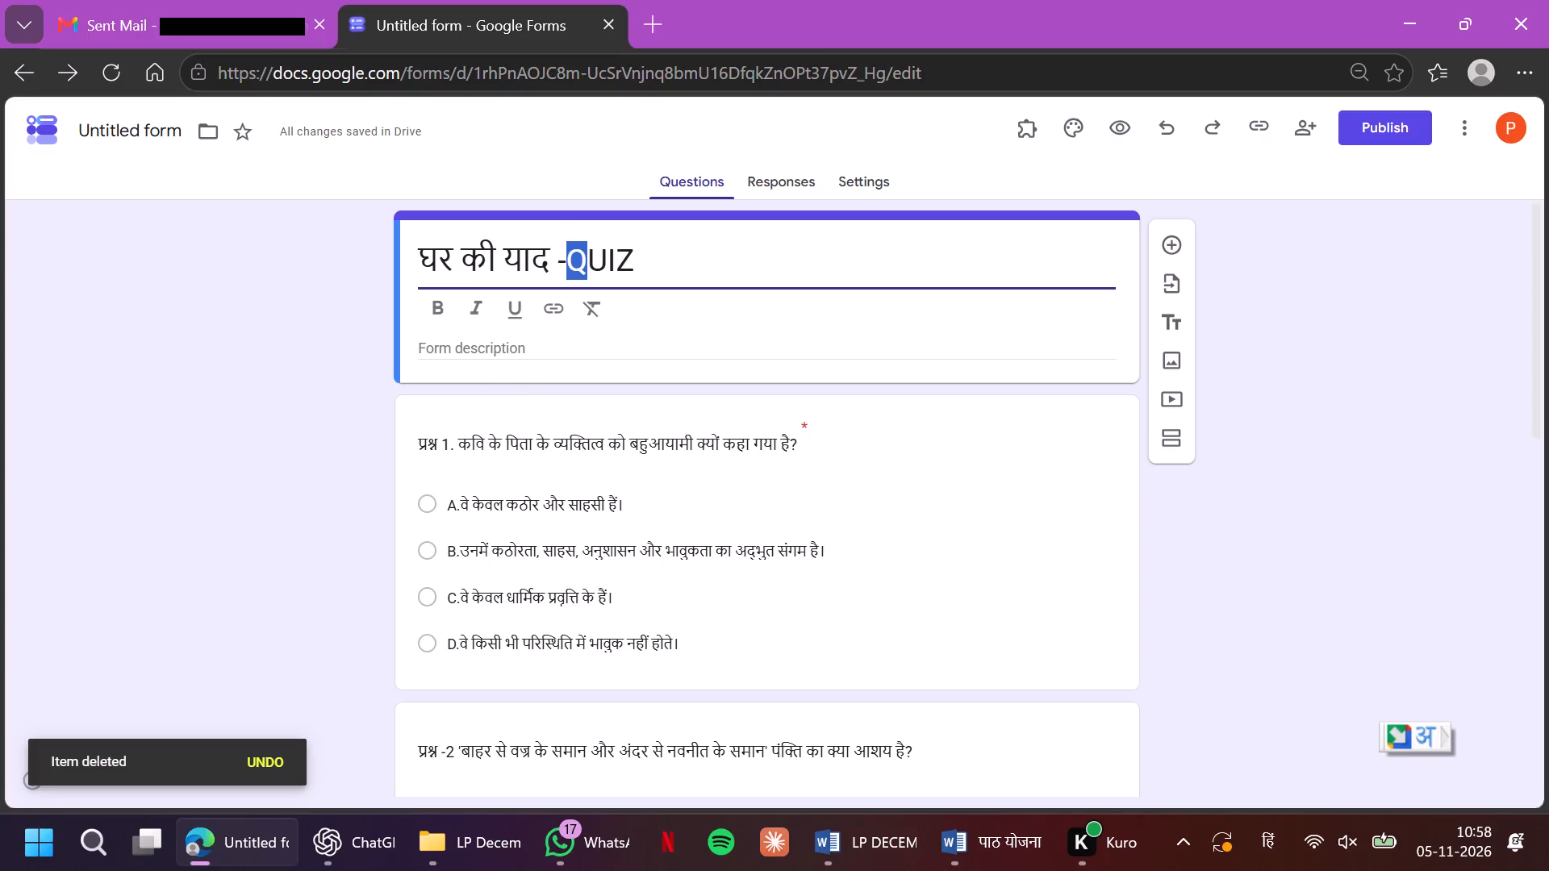
{"action": "left_click", "coordinate": [566, 251]}
{"action": "key", "text": "space"}
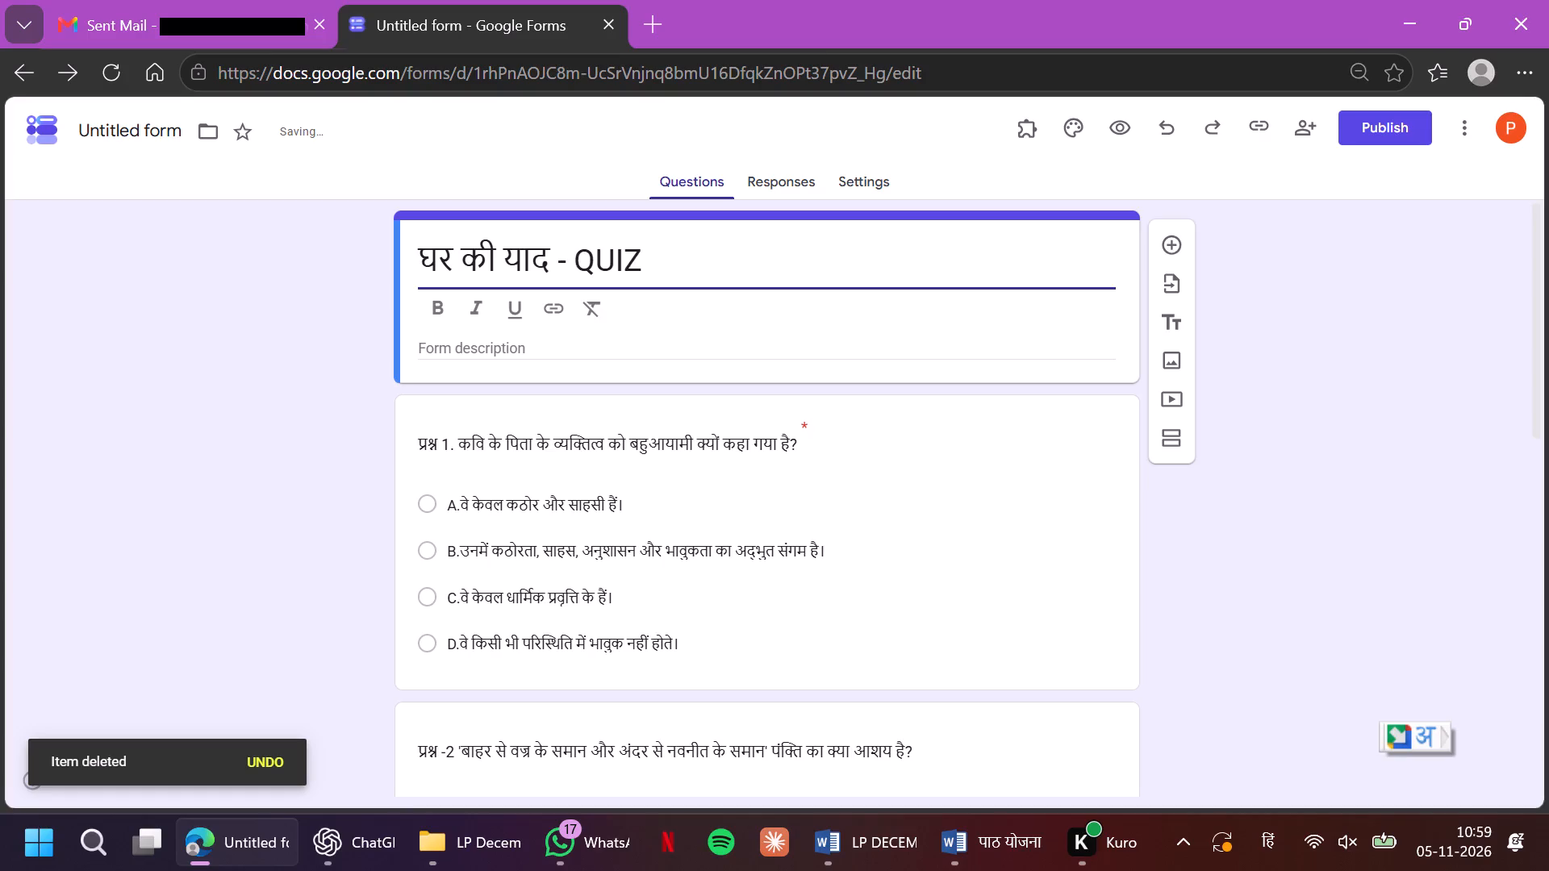
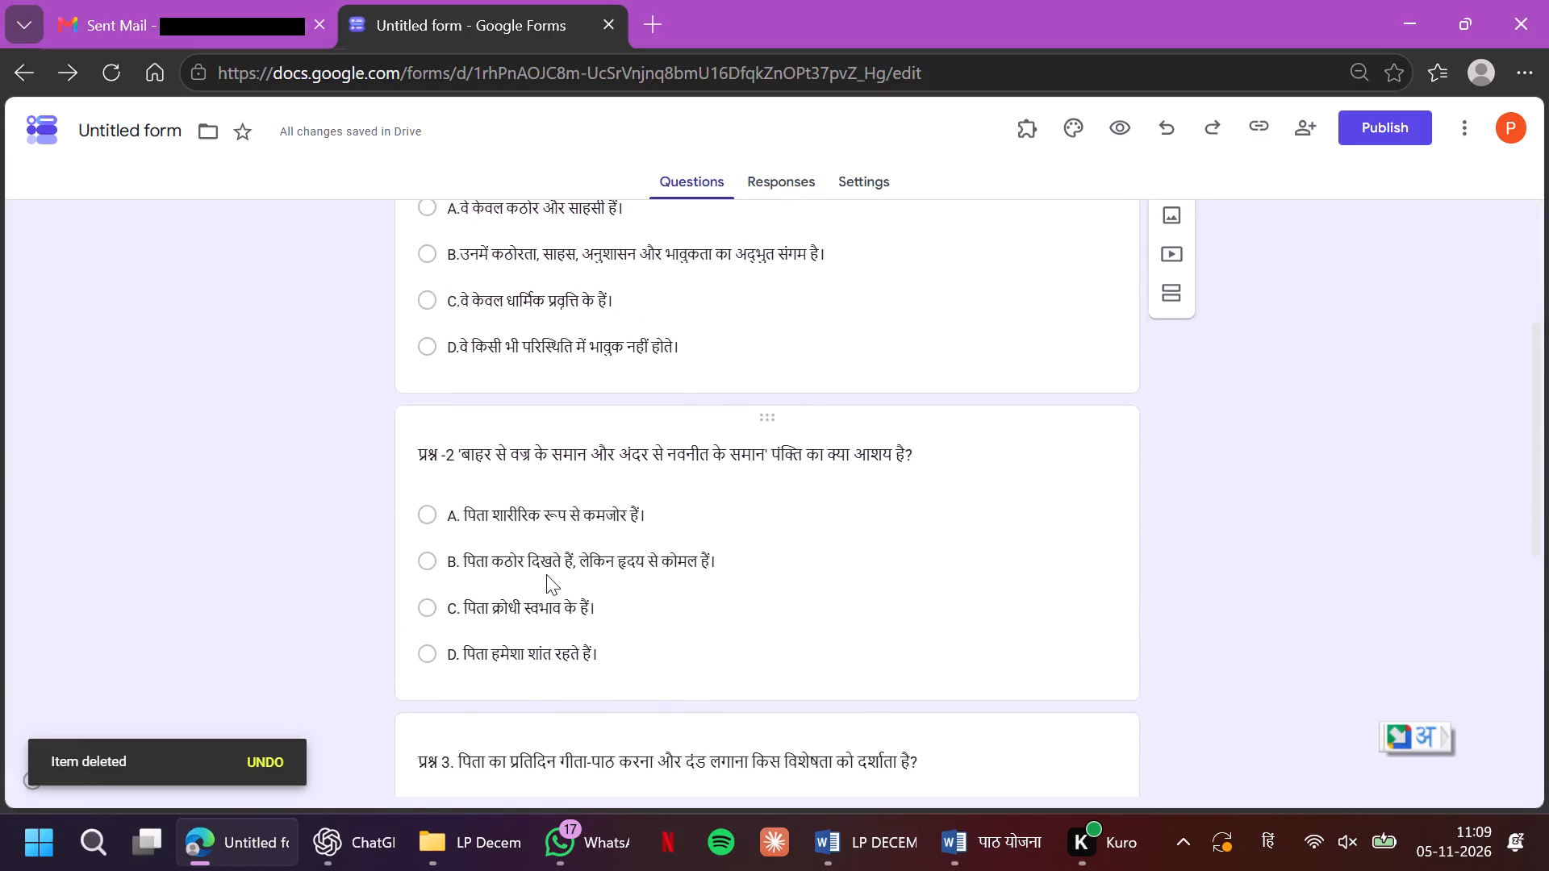
{"action": "scroll", "coordinate": [546, 574], "scroll_direction": "down", "scroll_amount": 4}
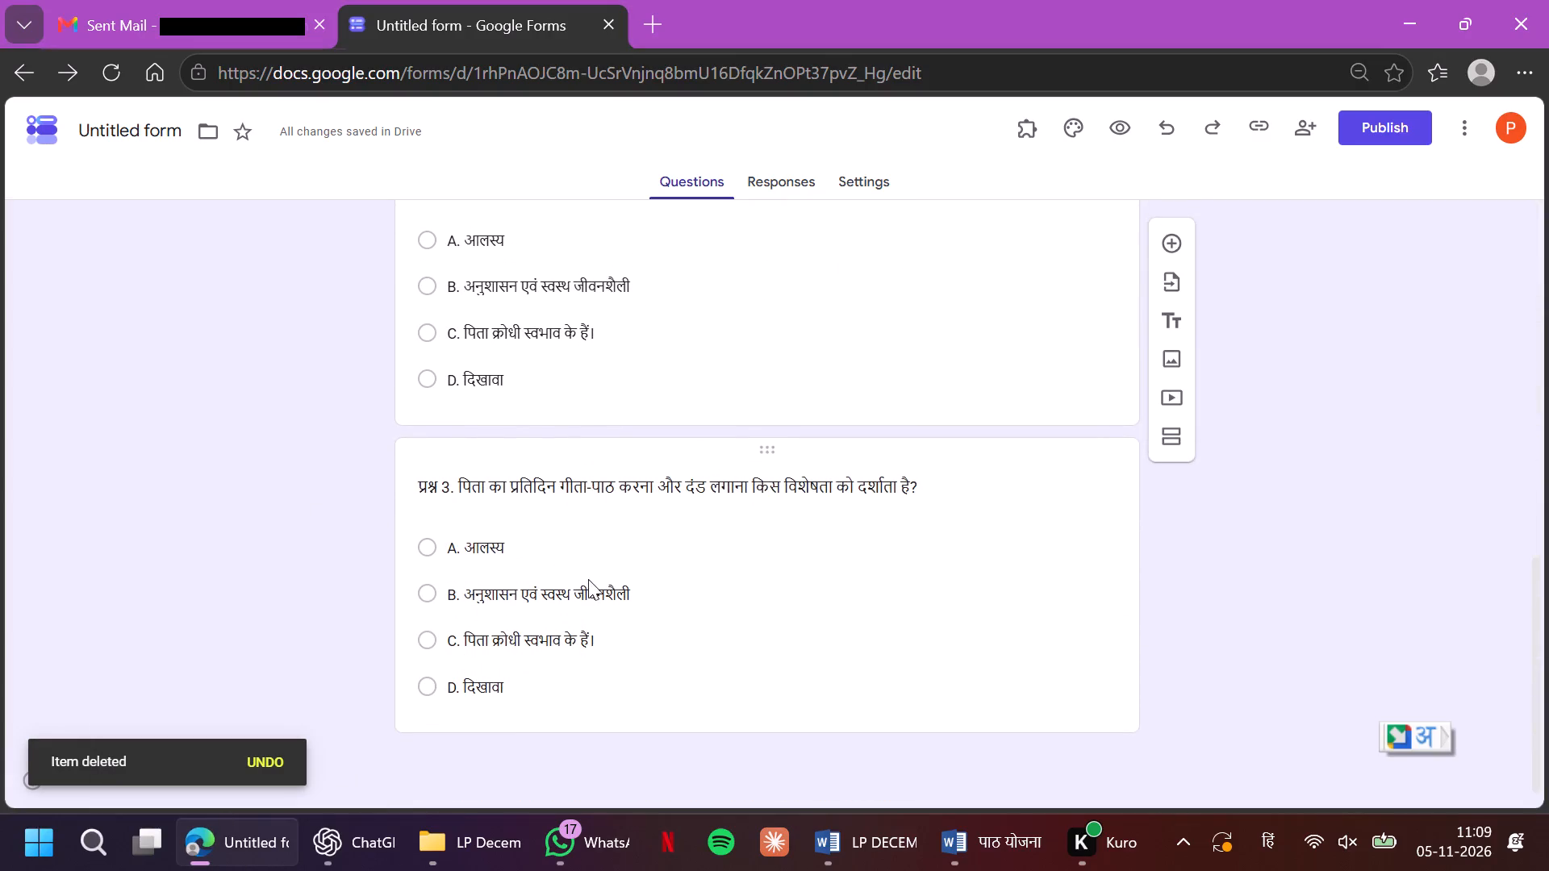
{"action": "scroll", "coordinate": [588, 579], "scroll_direction": "right", "scroll_amount": 1}
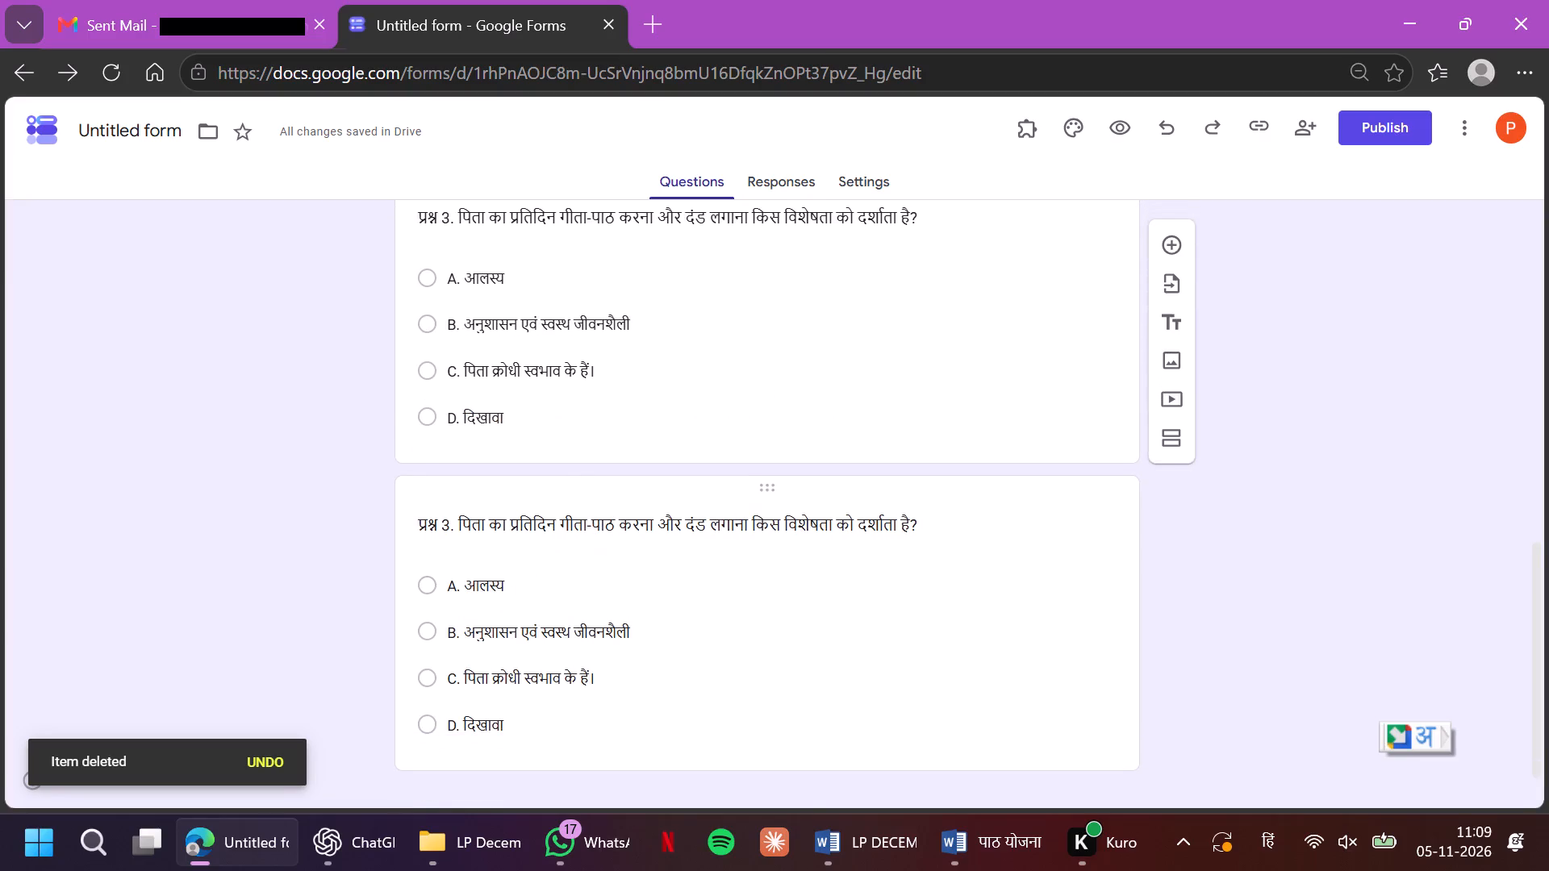
{"action": "left_click_drag", "start_coordinate": [420, 521], "coordinate": [594, 702]}
{"action": "key", "text": "ctrl+v"}
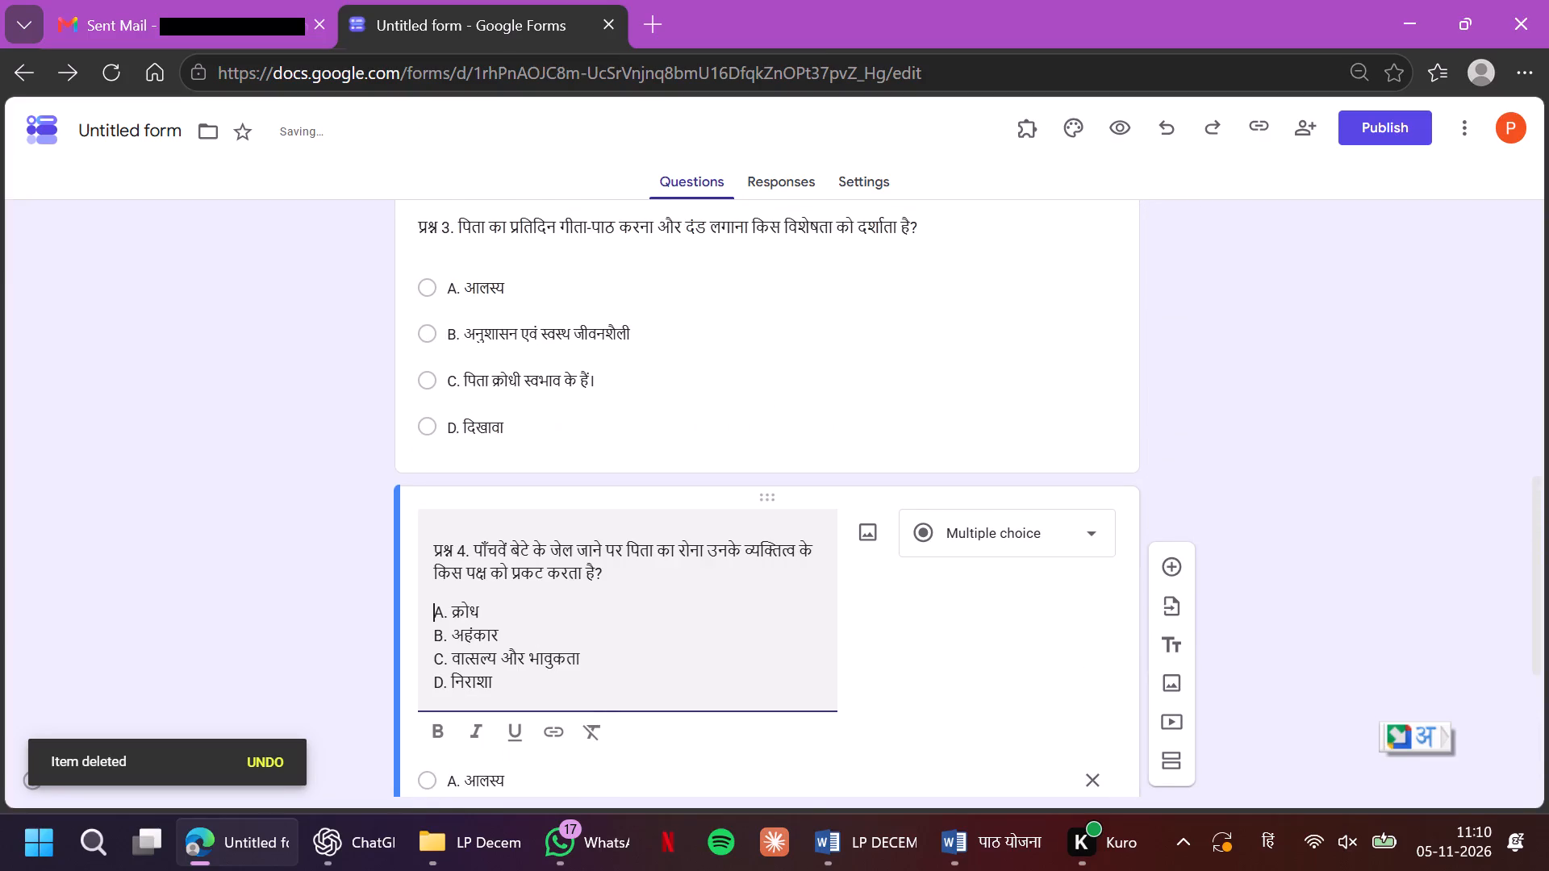
Move "A. क्रोध" out of the question 4 text into the first answer option, replacing "A. आलस्य".
{"action": "left_click_drag", "start_coordinate": [488, 611], "coordinate": [408, 616]}
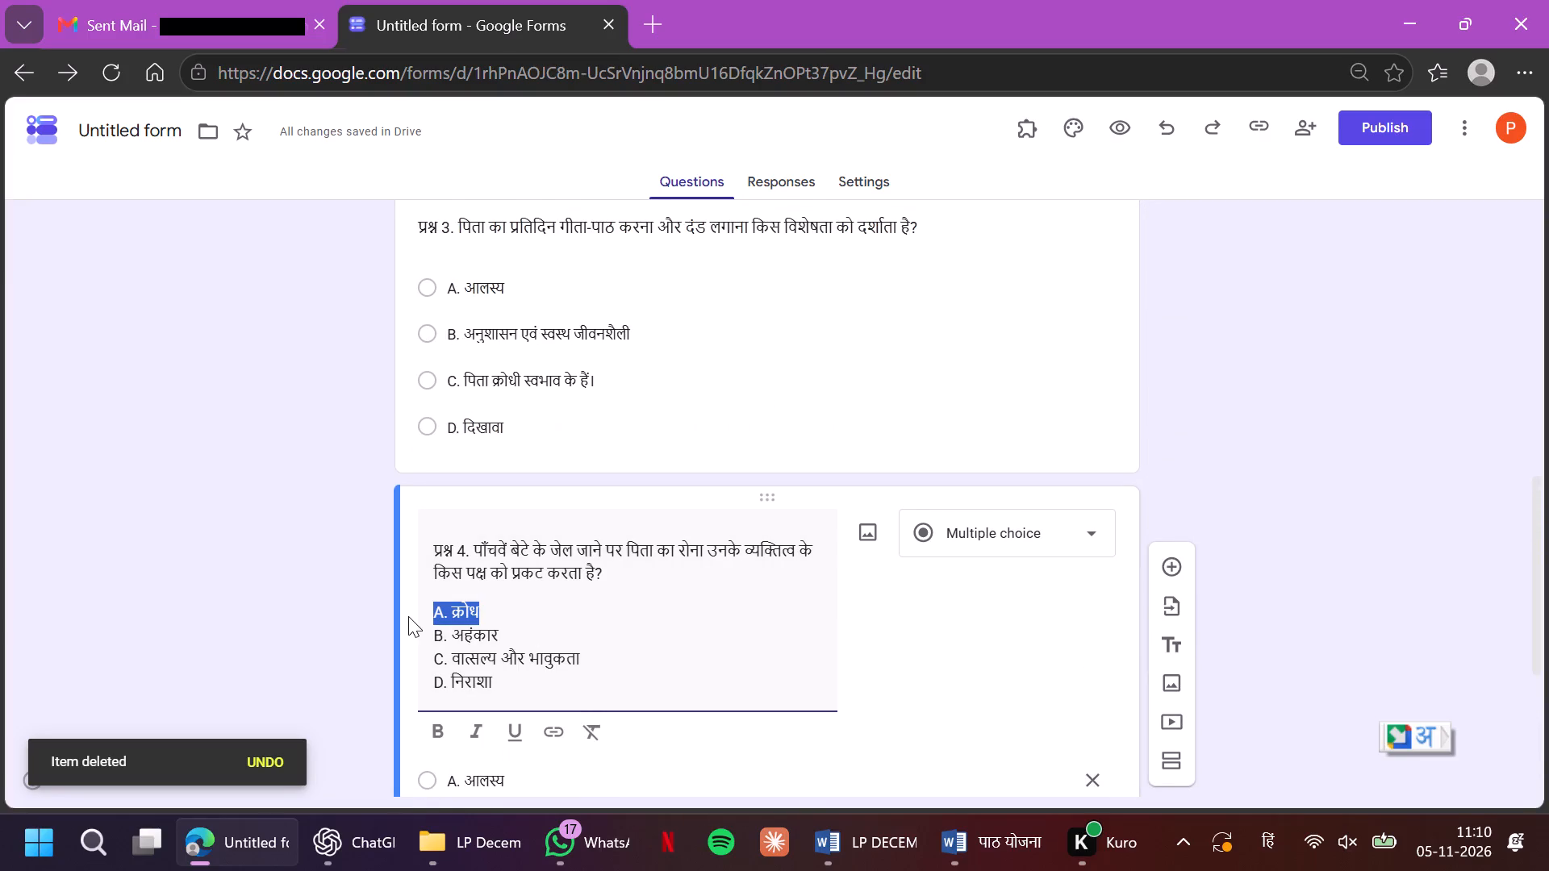
{"action": "key", "text": "ctrl+x"}
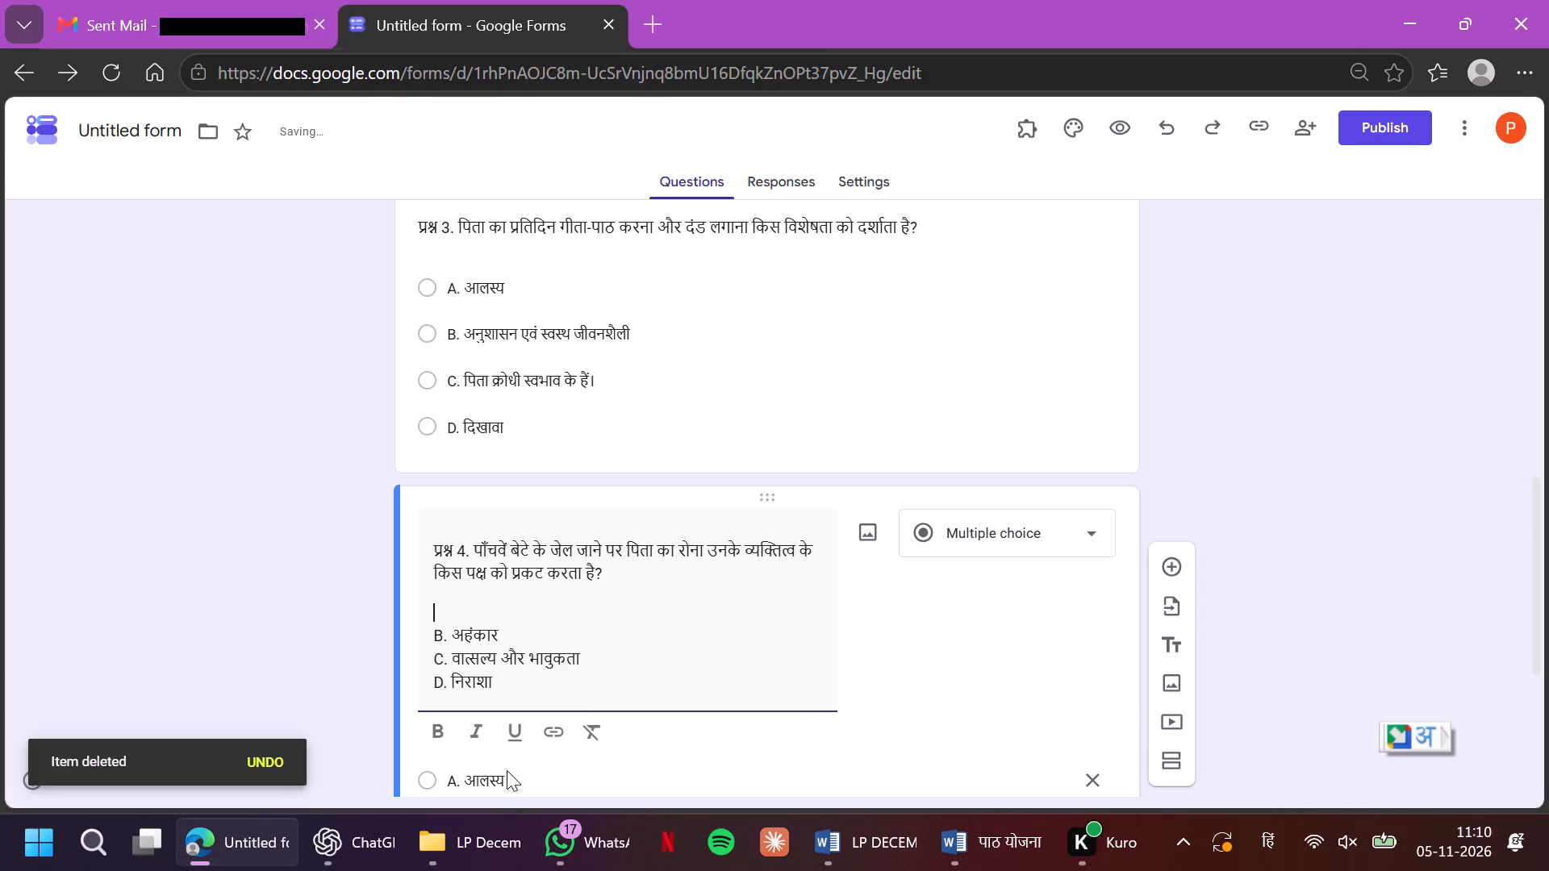
{"action": "left_click", "coordinate": [507, 785]}
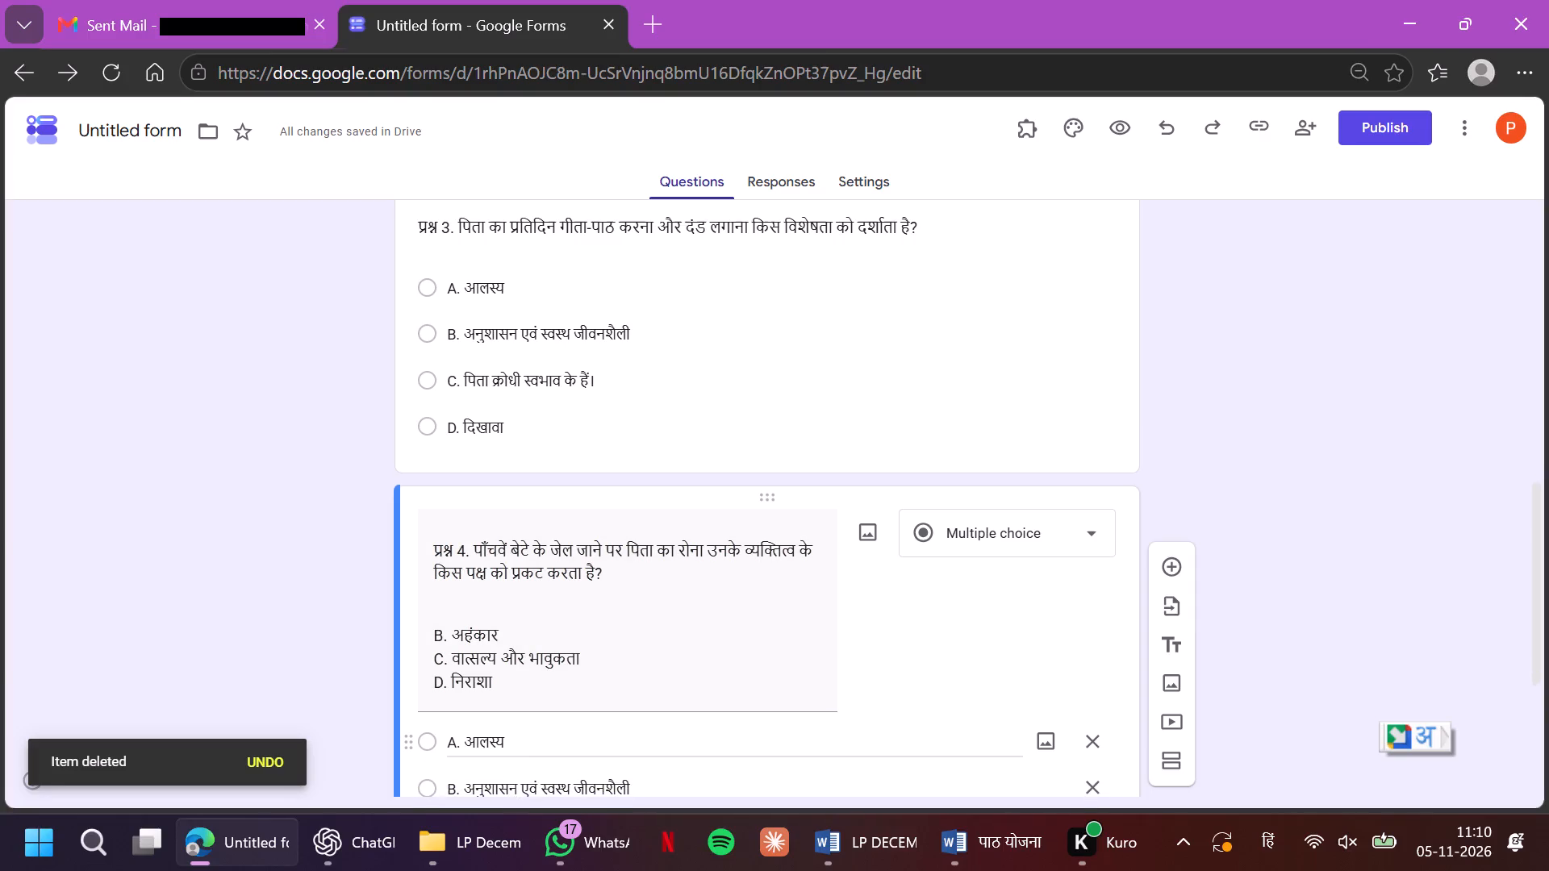
{"action": "left_click_drag", "start_coordinate": [507, 736], "coordinate": [453, 740]}
{"action": "key", "text": "ctrl+v"}
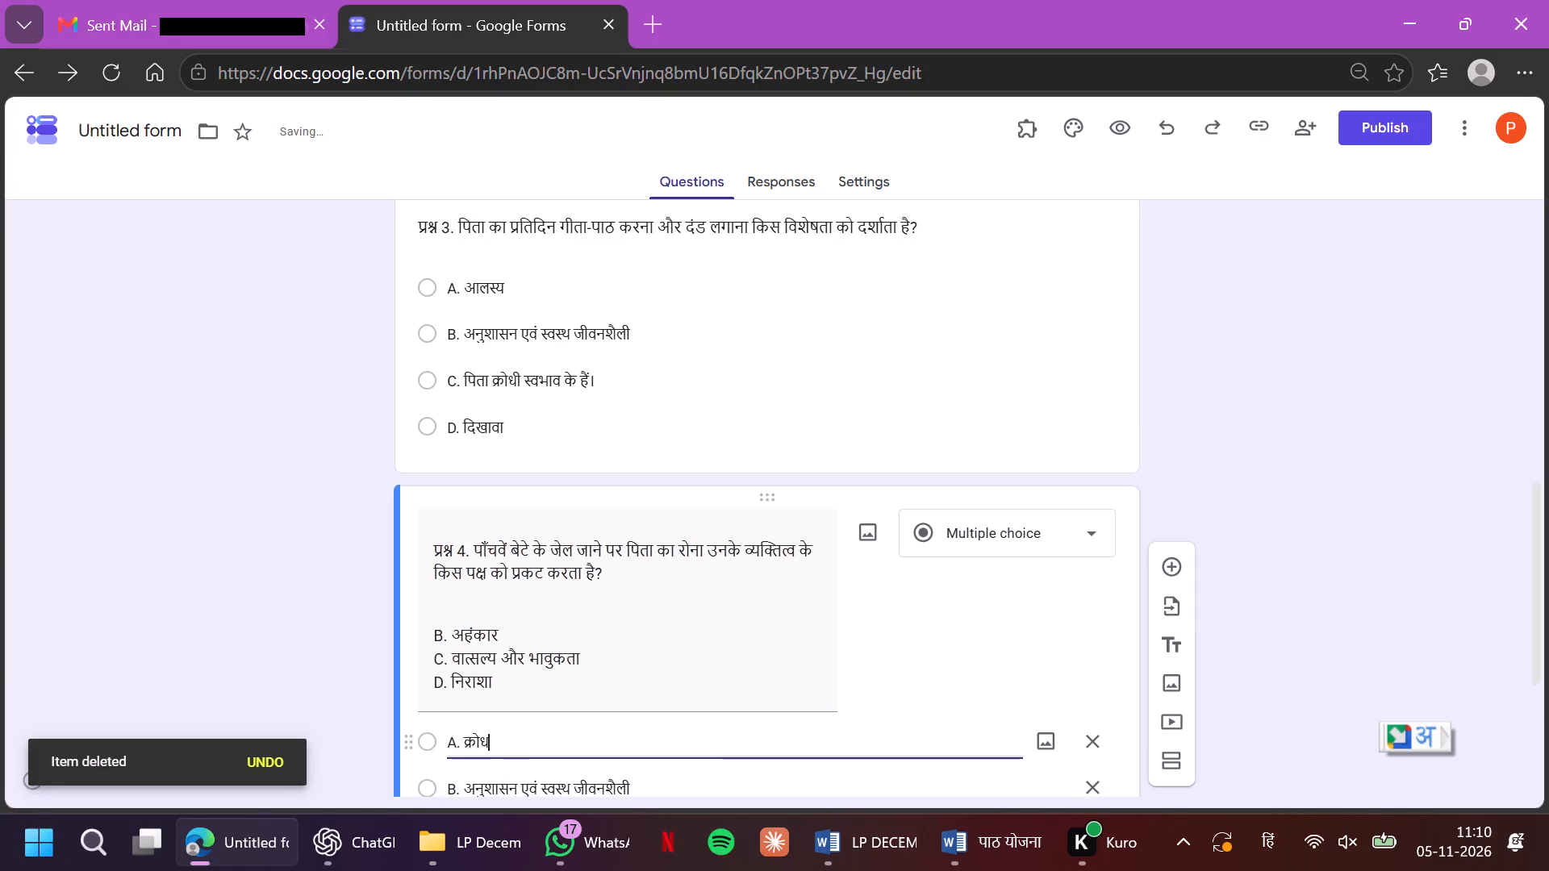
Move "B. अहंकार" out of the question 4 text into the second answer option, replacing its old text.
{"action": "left_click", "coordinate": [498, 641]}
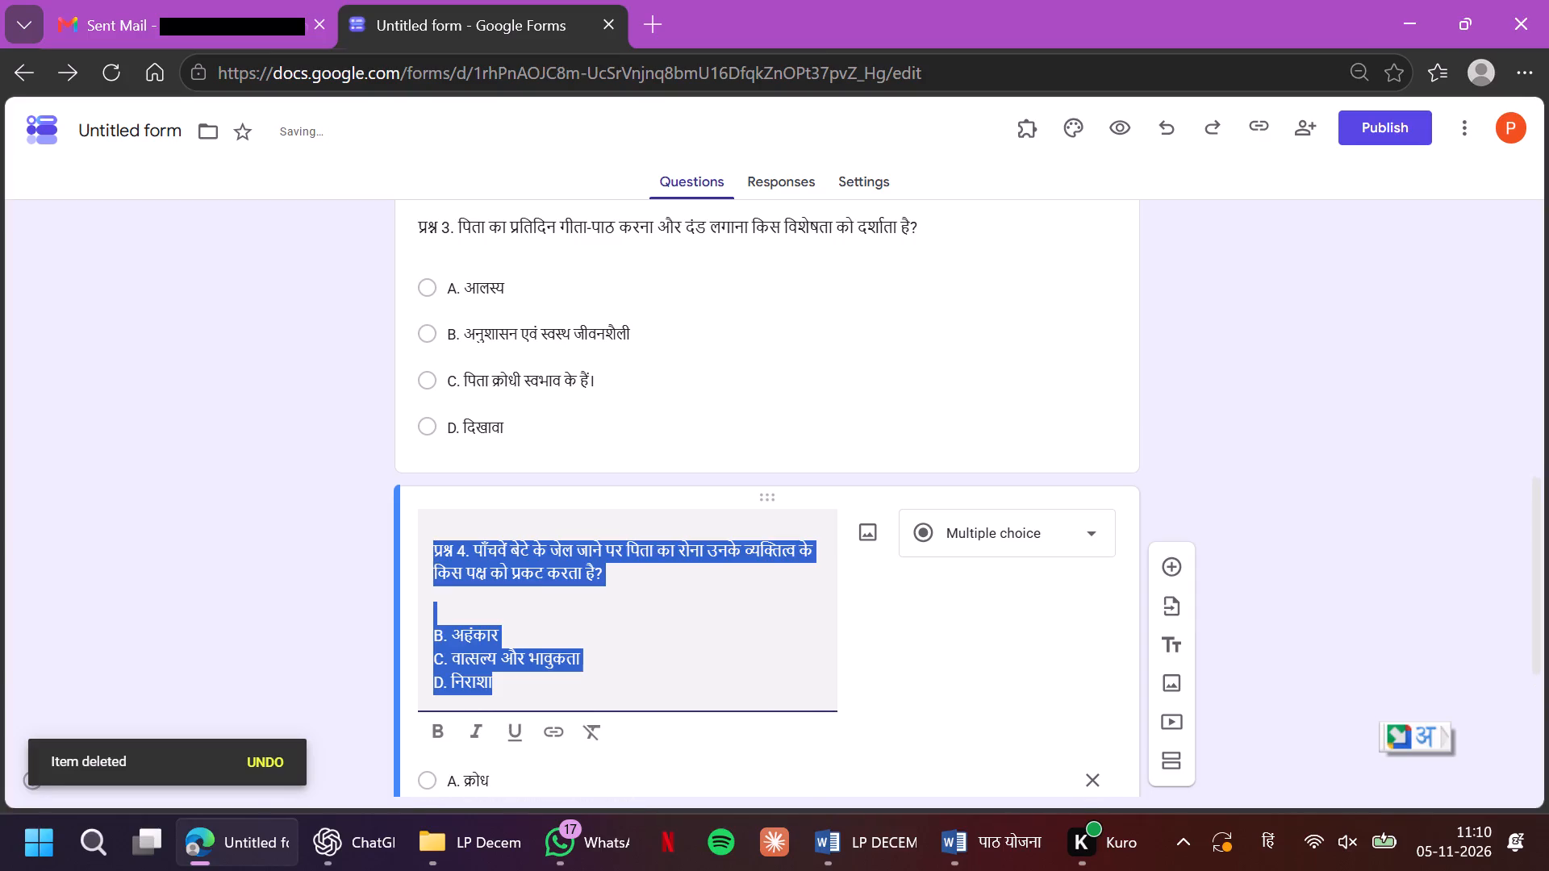
{"action": "left_click", "coordinate": [498, 641]}
{"action": "left_click_drag", "start_coordinate": [498, 641], "coordinate": [430, 644]}
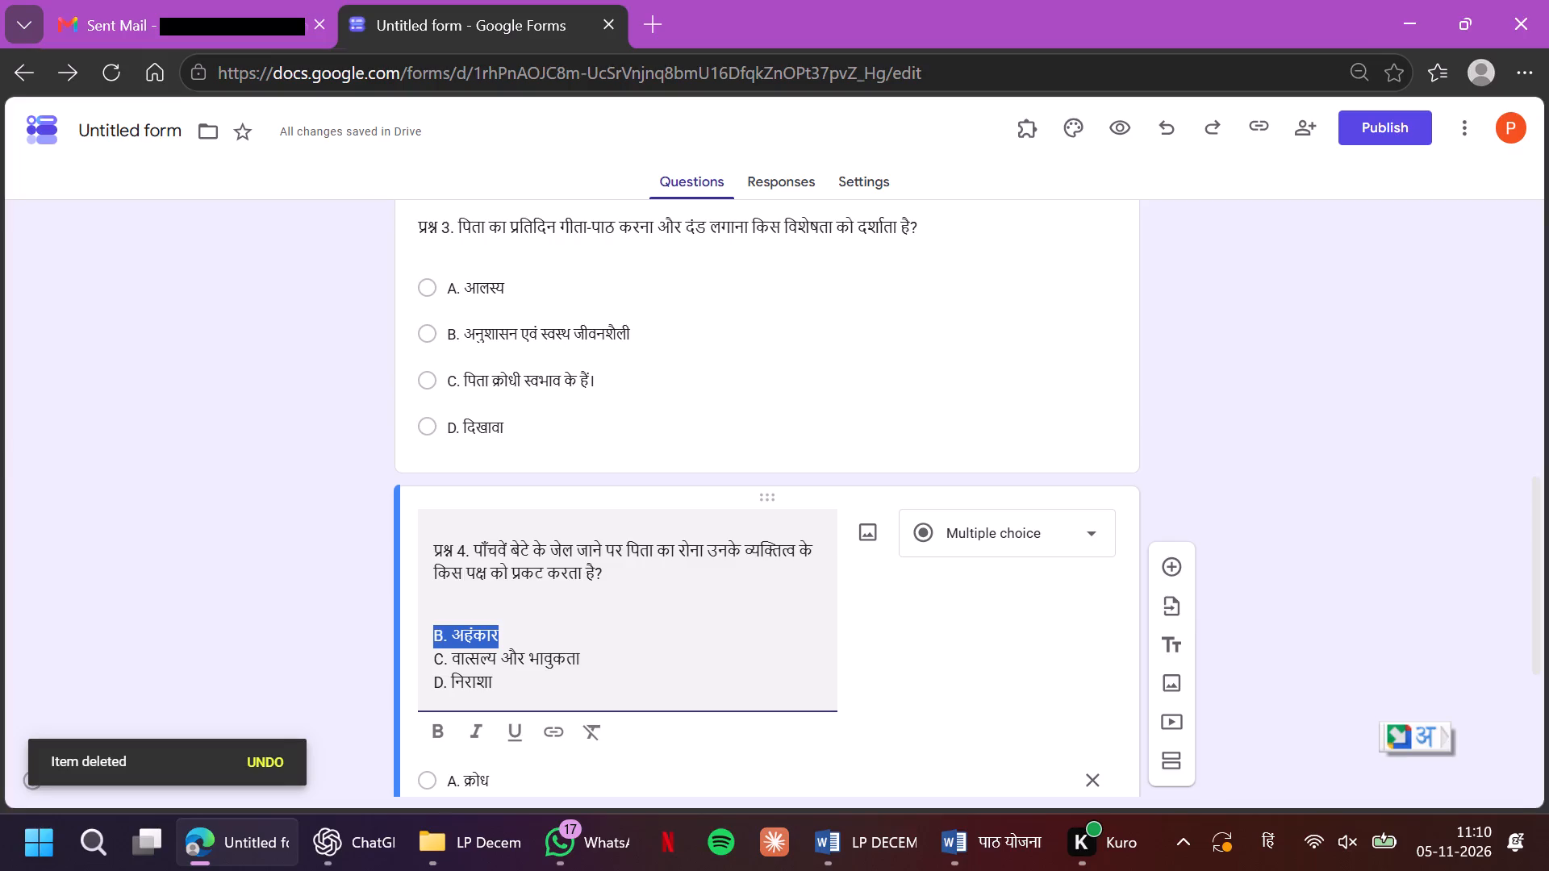
{"action": "left_click_drag", "start_coordinate": [430, 644], "coordinate": [430, 644]}
{"action": "right_click", "coordinate": [430, 644], "text": "ctrl"}
{"action": "key", "text": "ctrl+x"}
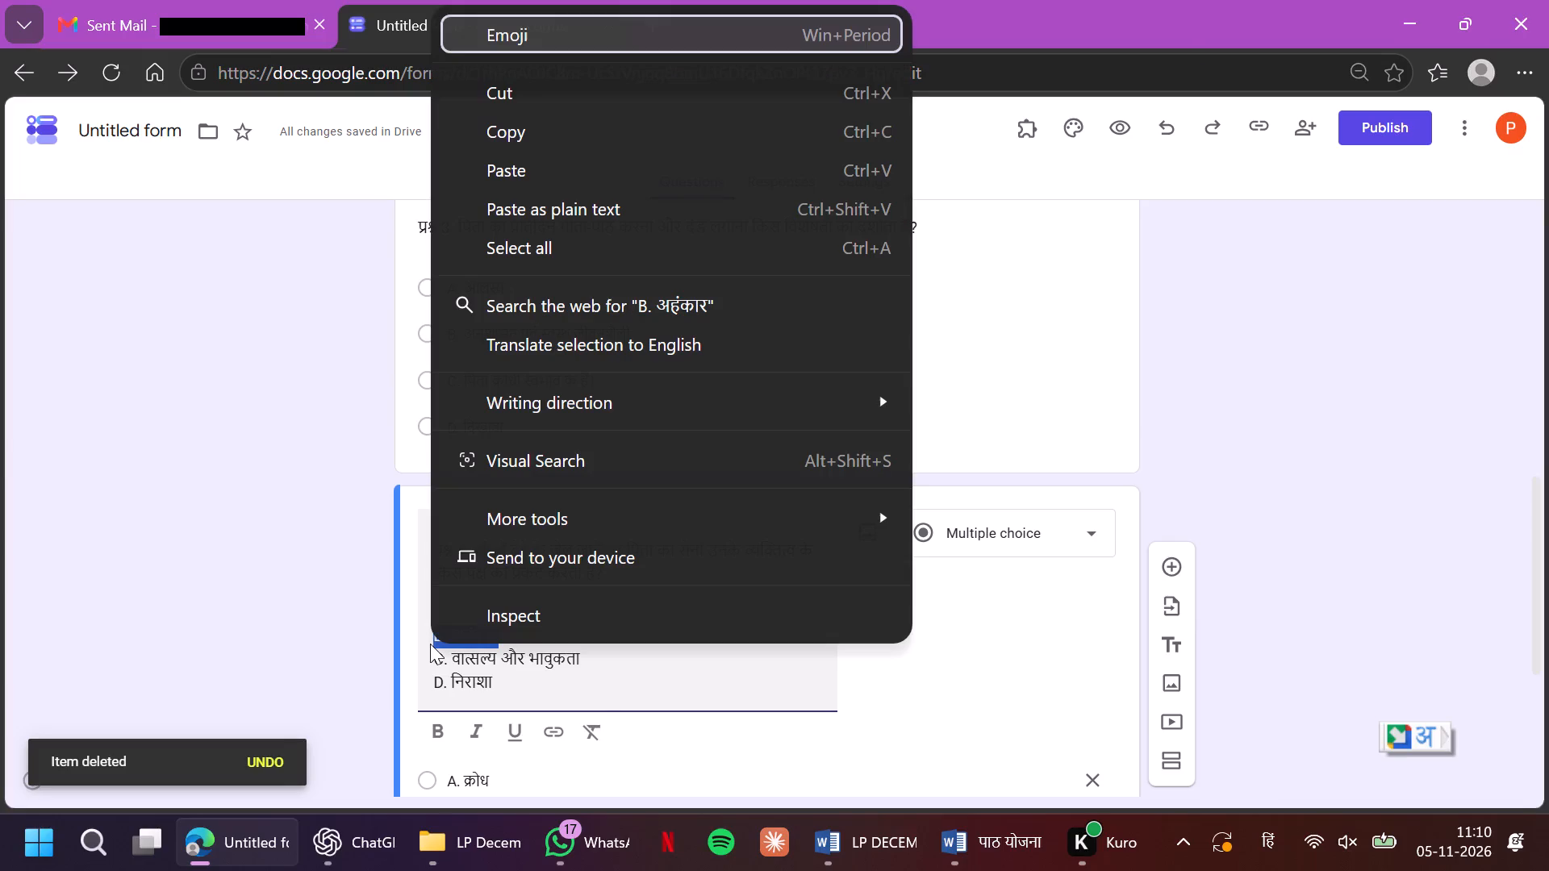
{"action": "left_click", "coordinate": [595, 711]}
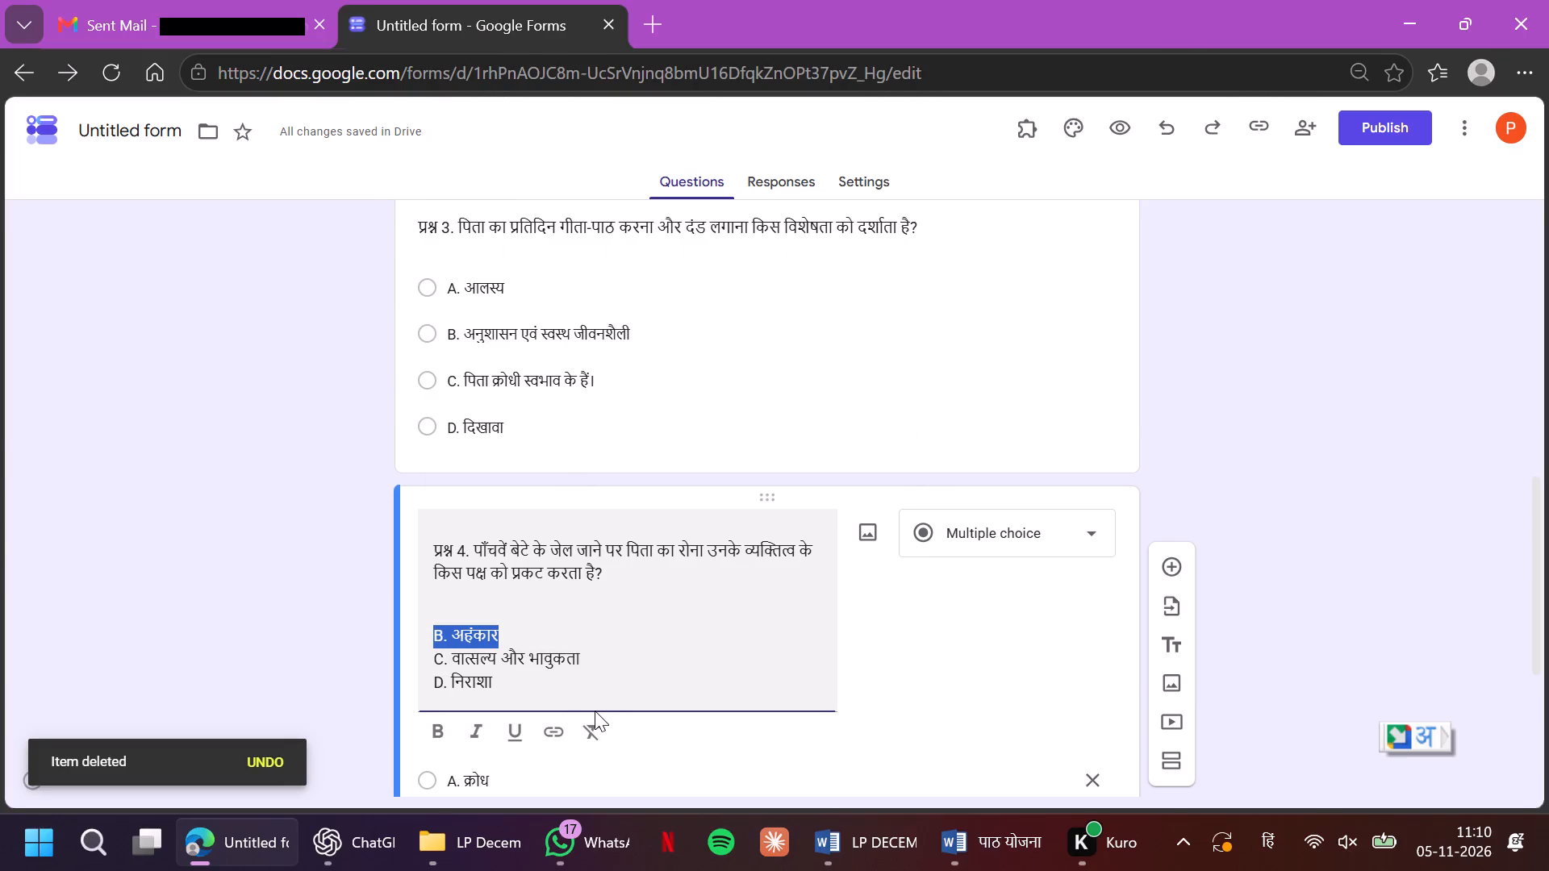
{"action": "key", "text": "ctrl+x"}
{"action": "scroll", "coordinate": [595, 711], "scroll_direction": "down", "scroll_amount": 2}
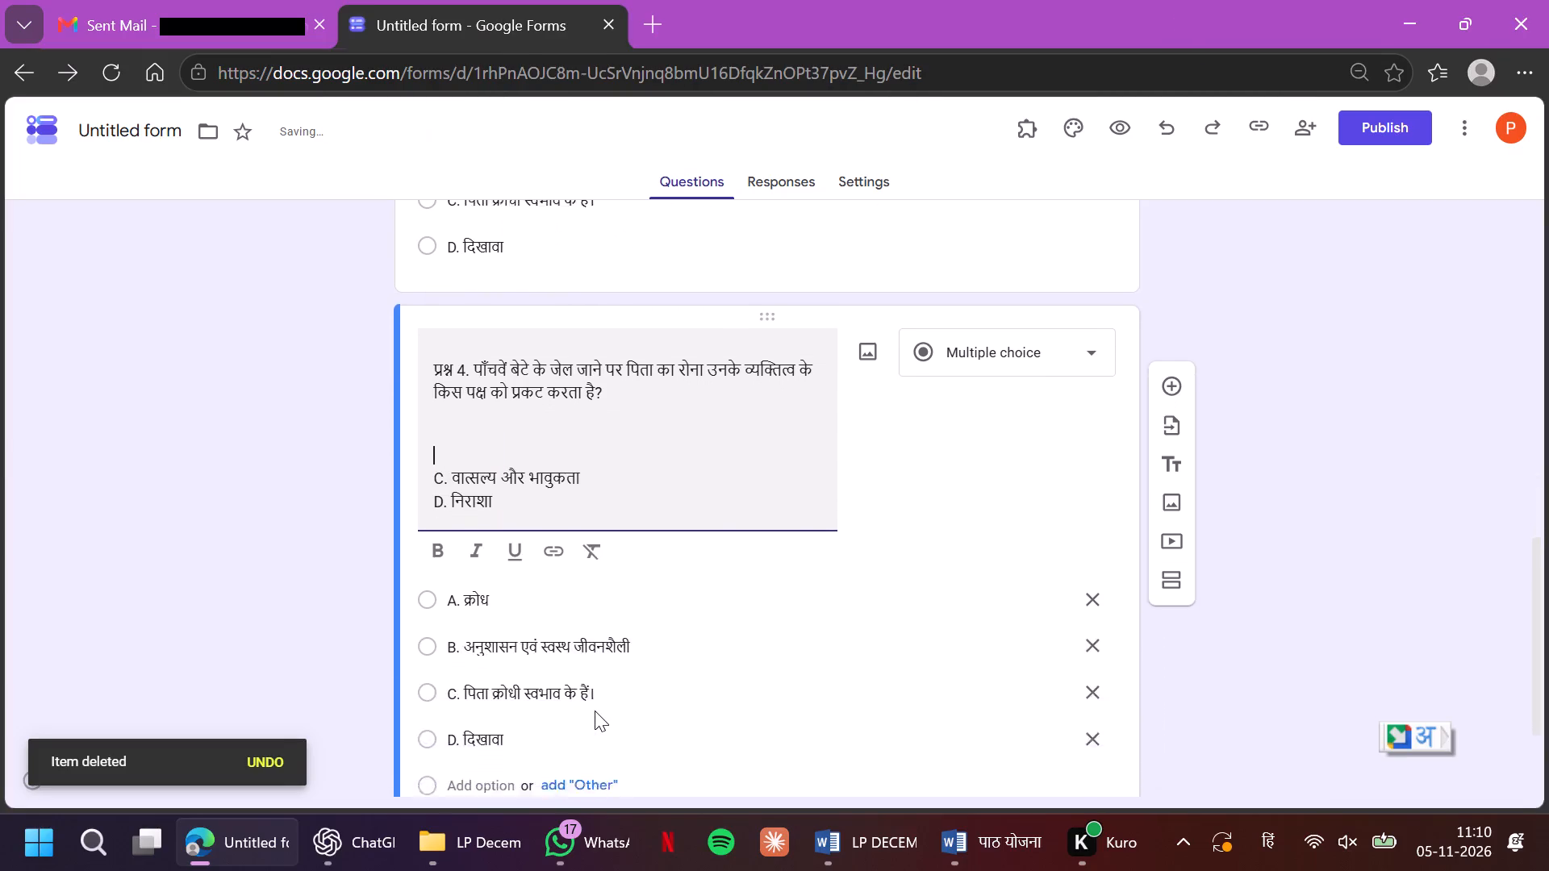
{"action": "scroll", "coordinate": [595, 711], "scroll_direction": "down", "scroll_amount": 1}
{"action": "left_click", "coordinate": [633, 598]}
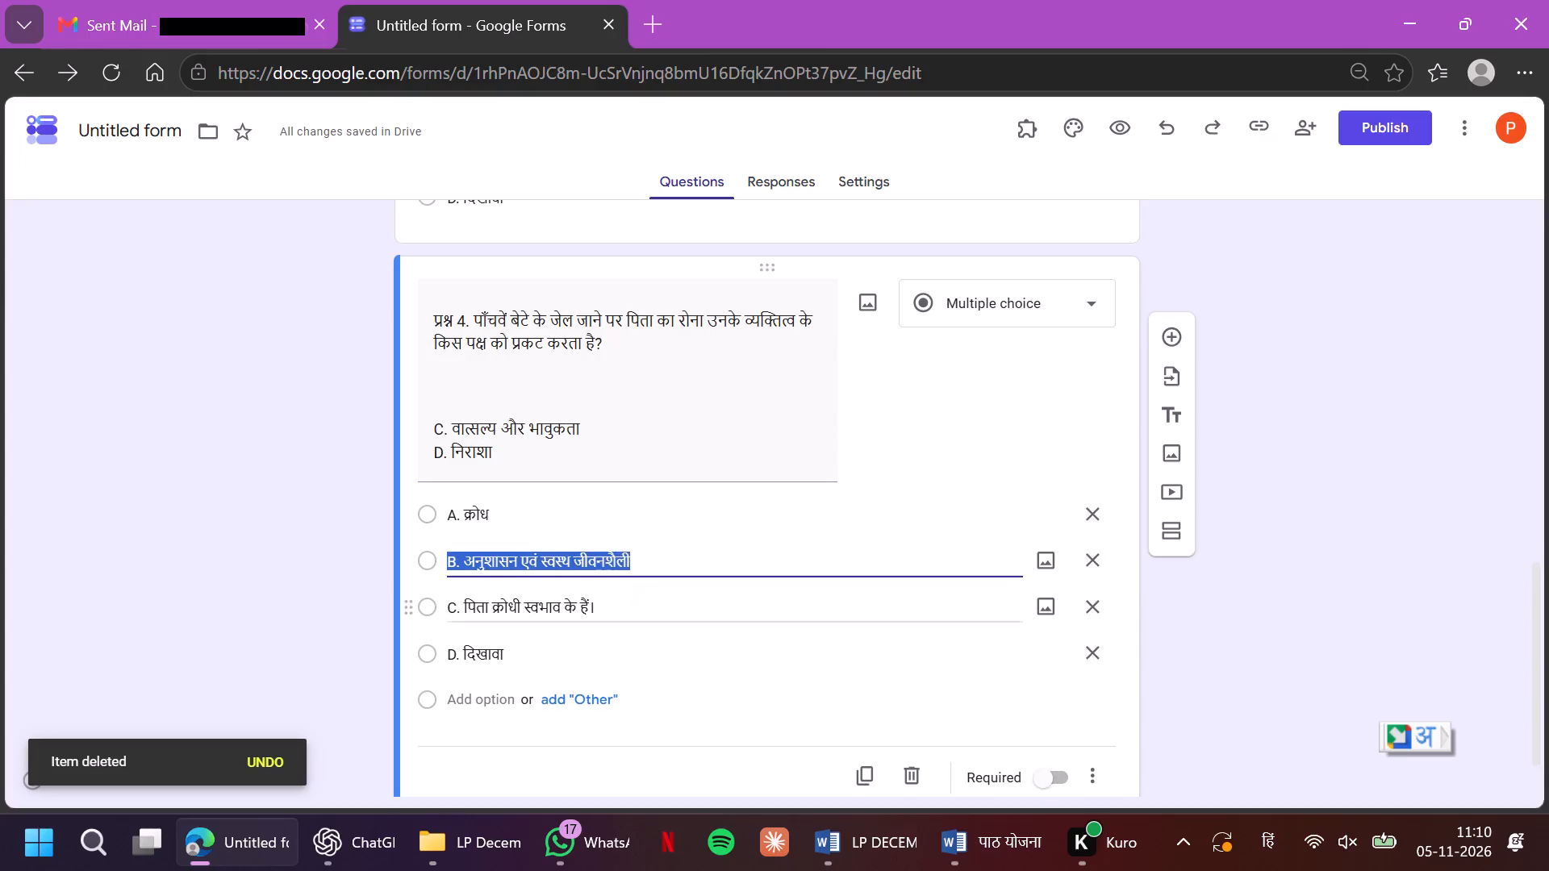
{"action": "key", "text": "ctrl+v"}
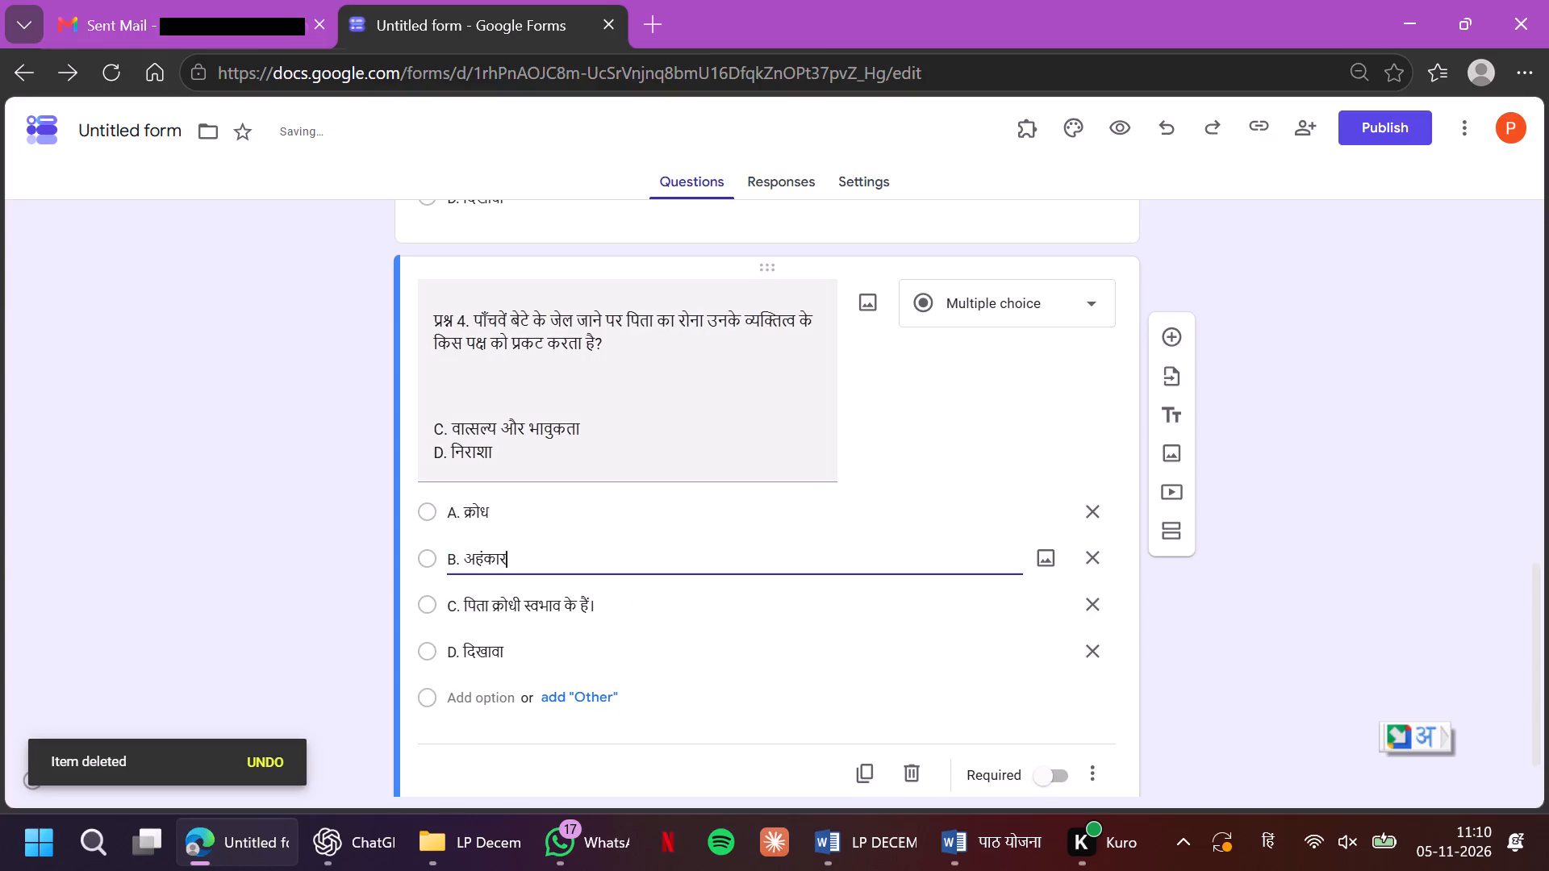
Move "C. वात्सल्य और भावुकता" out of the question 4 text into the third answer option, replacing its old text.
{"action": "left_click_drag", "start_coordinate": [577, 430], "coordinate": [450, 422]}
{"action": "left_click", "coordinate": [450, 422]}
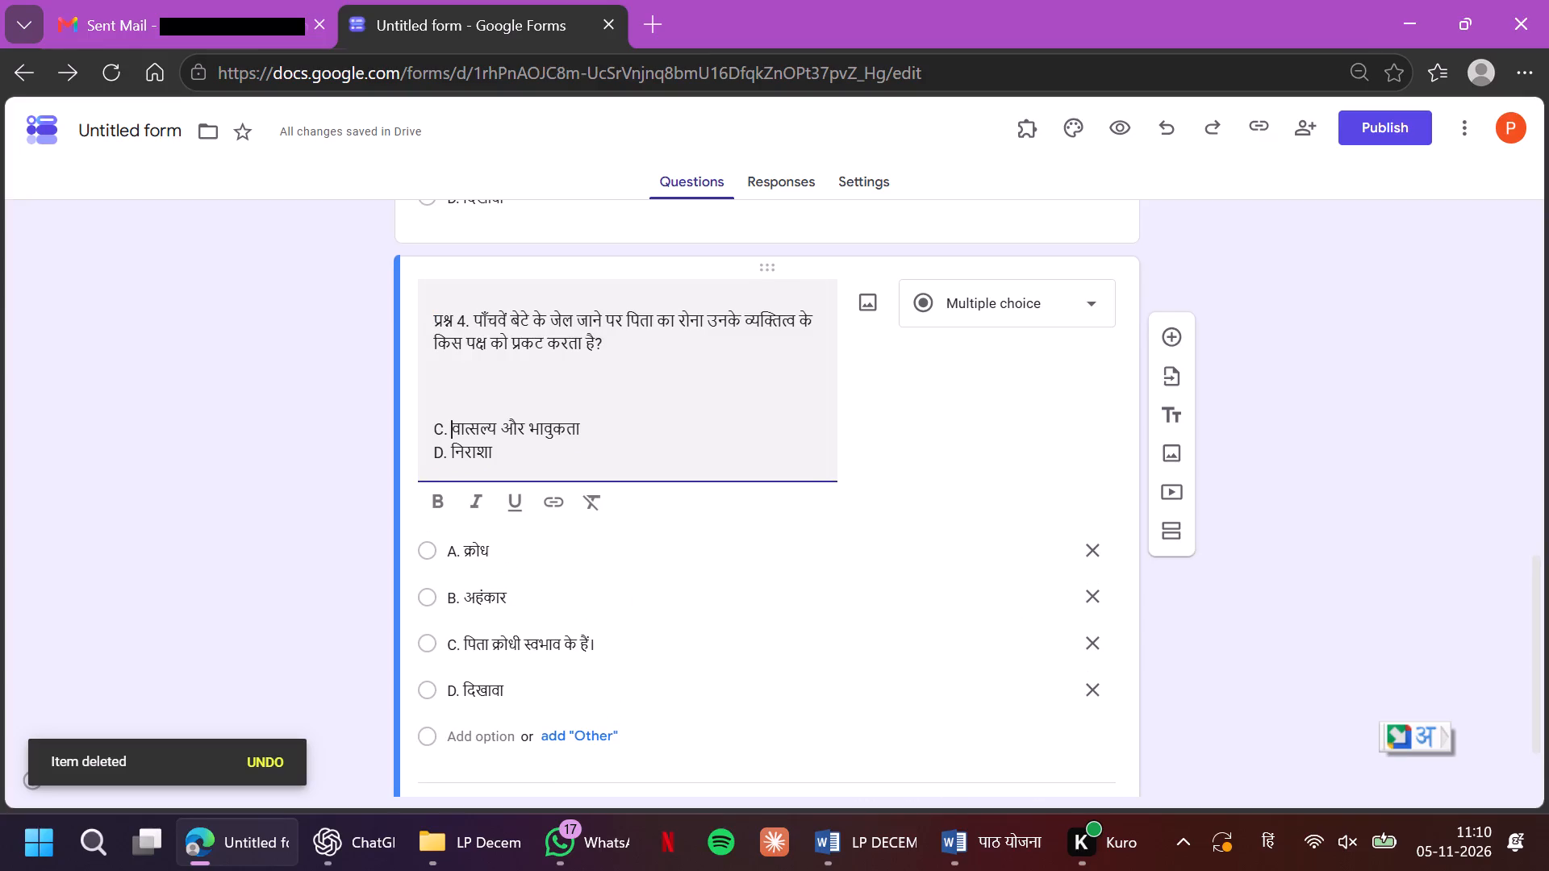
{"action": "left_click_drag", "start_coordinate": [582, 427], "coordinate": [413, 423]}
{"action": "key", "text": "ctrl+x"}
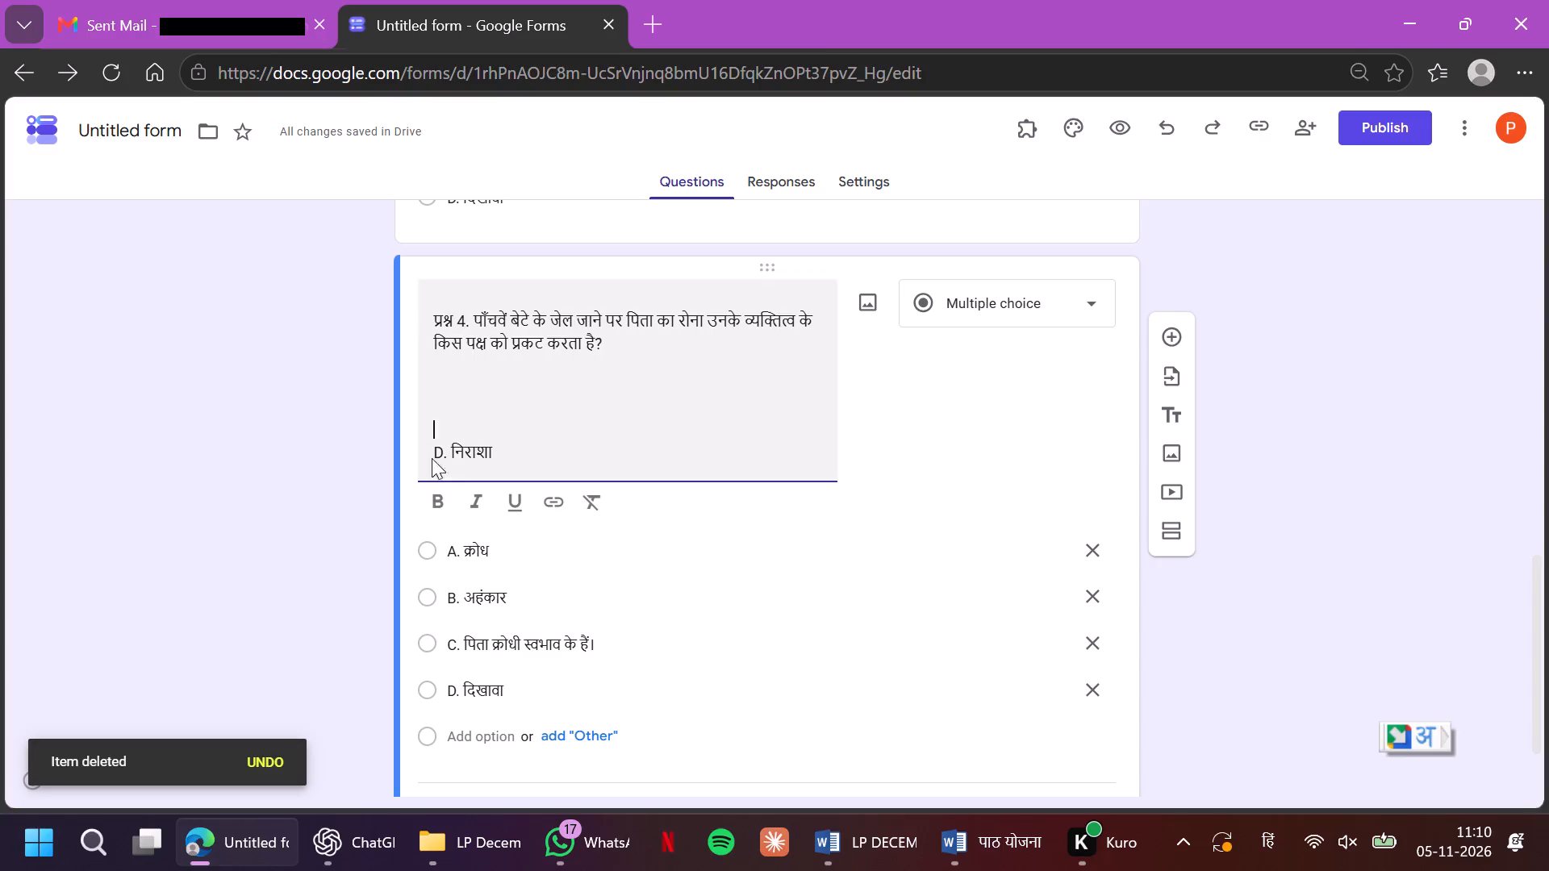
{"action": "left_click", "coordinate": [547, 640]}
{"action": "key", "text": "ctrl+v"}
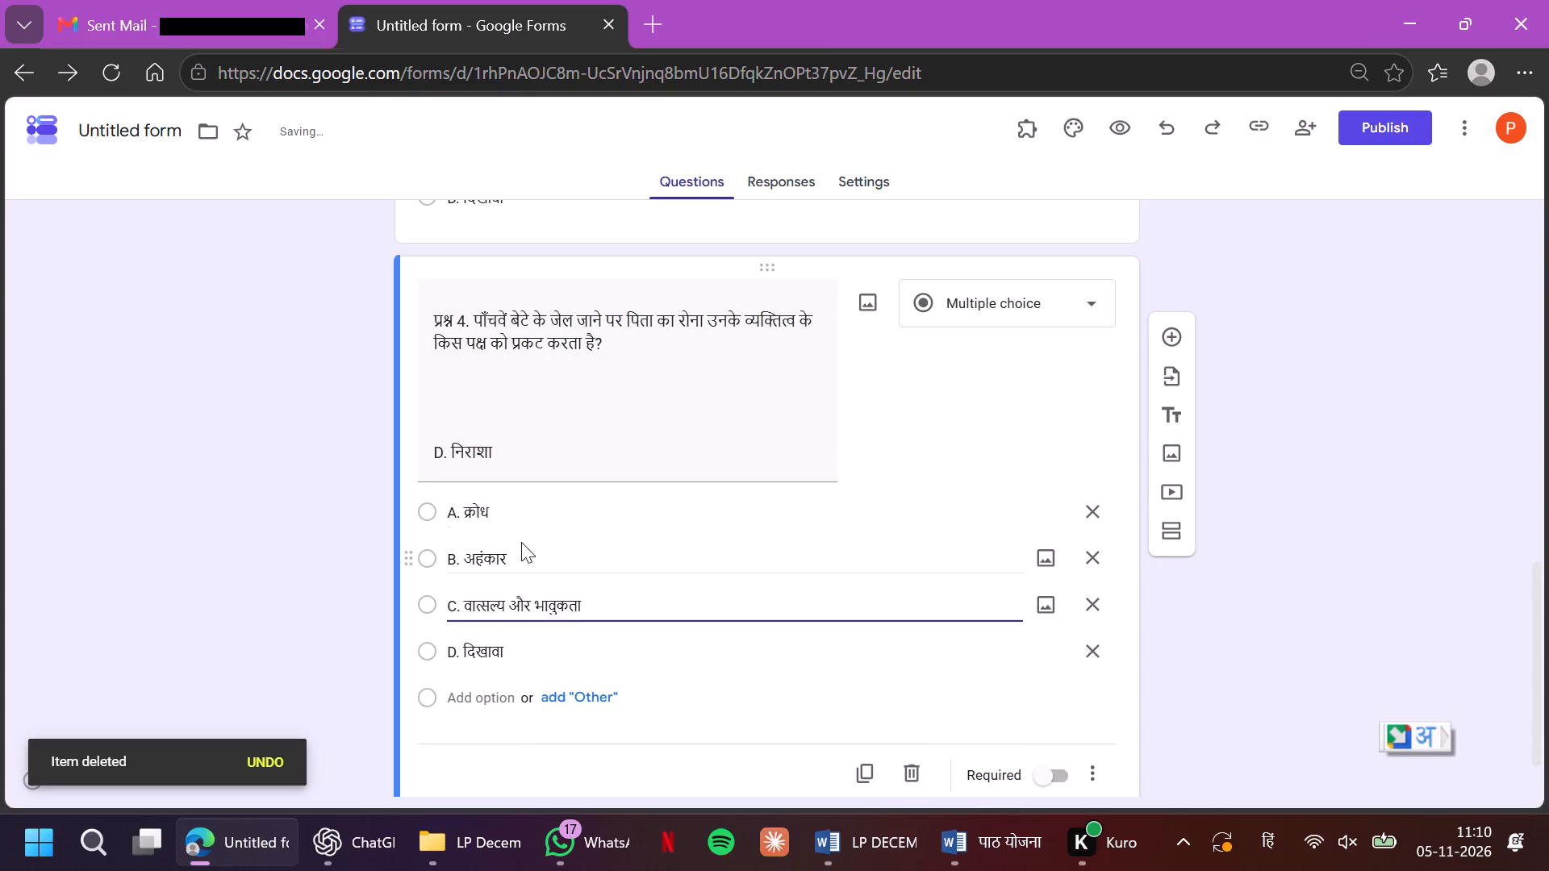
Move "D. निराशा" out of the question 4 text into the fourth answer option, replacing "D. दिखावा".
{"action": "left_click", "coordinate": [492, 447]}
{"action": "left_click", "coordinate": [492, 447]}
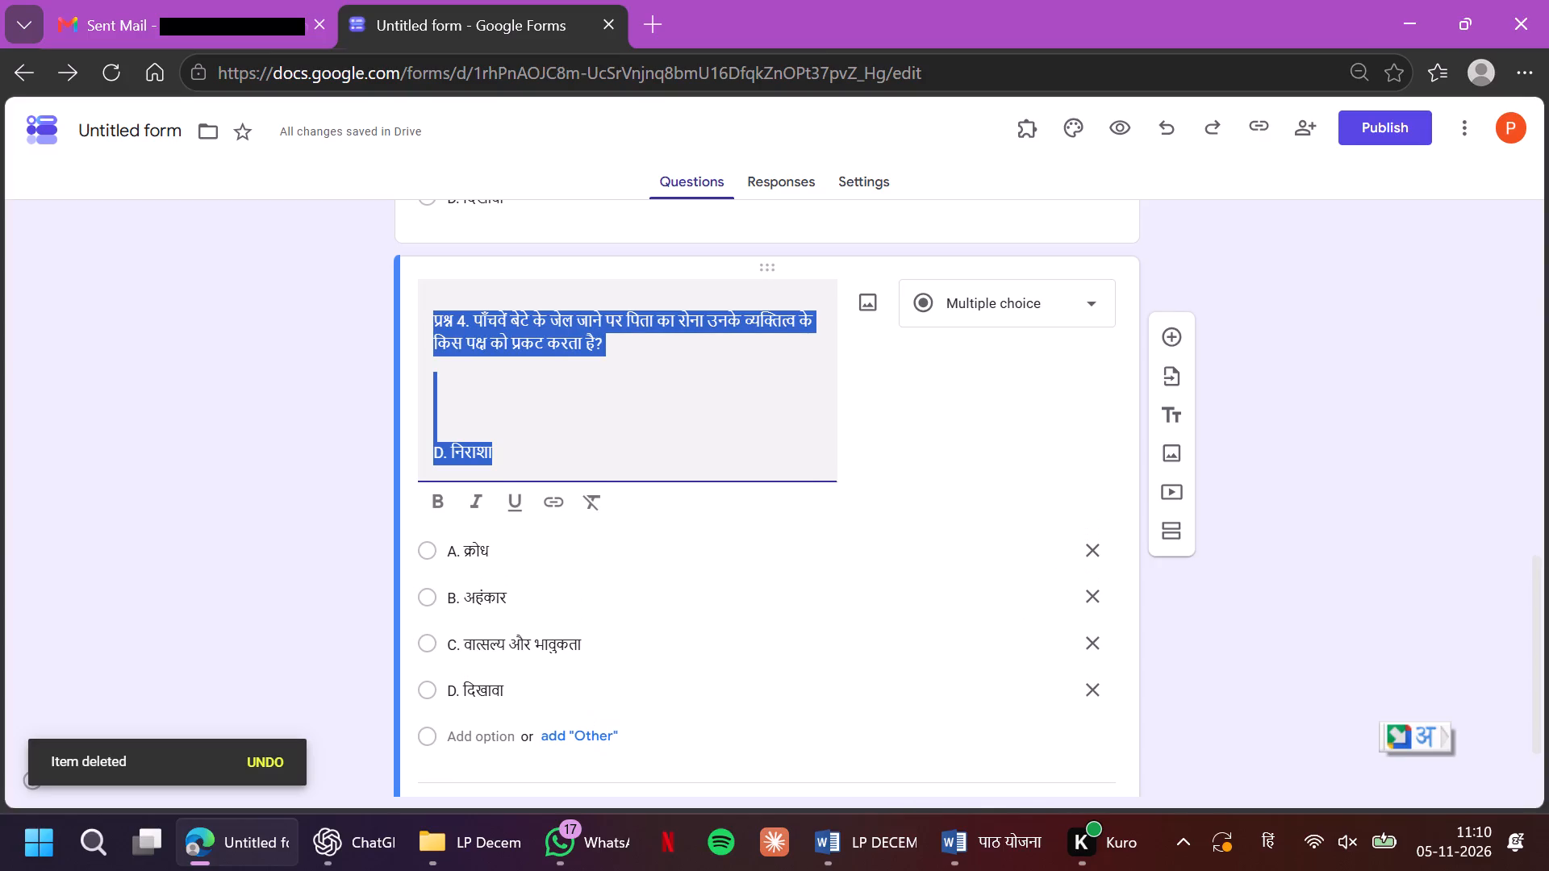
{"action": "left_click_drag", "start_coordinate": [492, 447], "coordinate": [390, 451]}
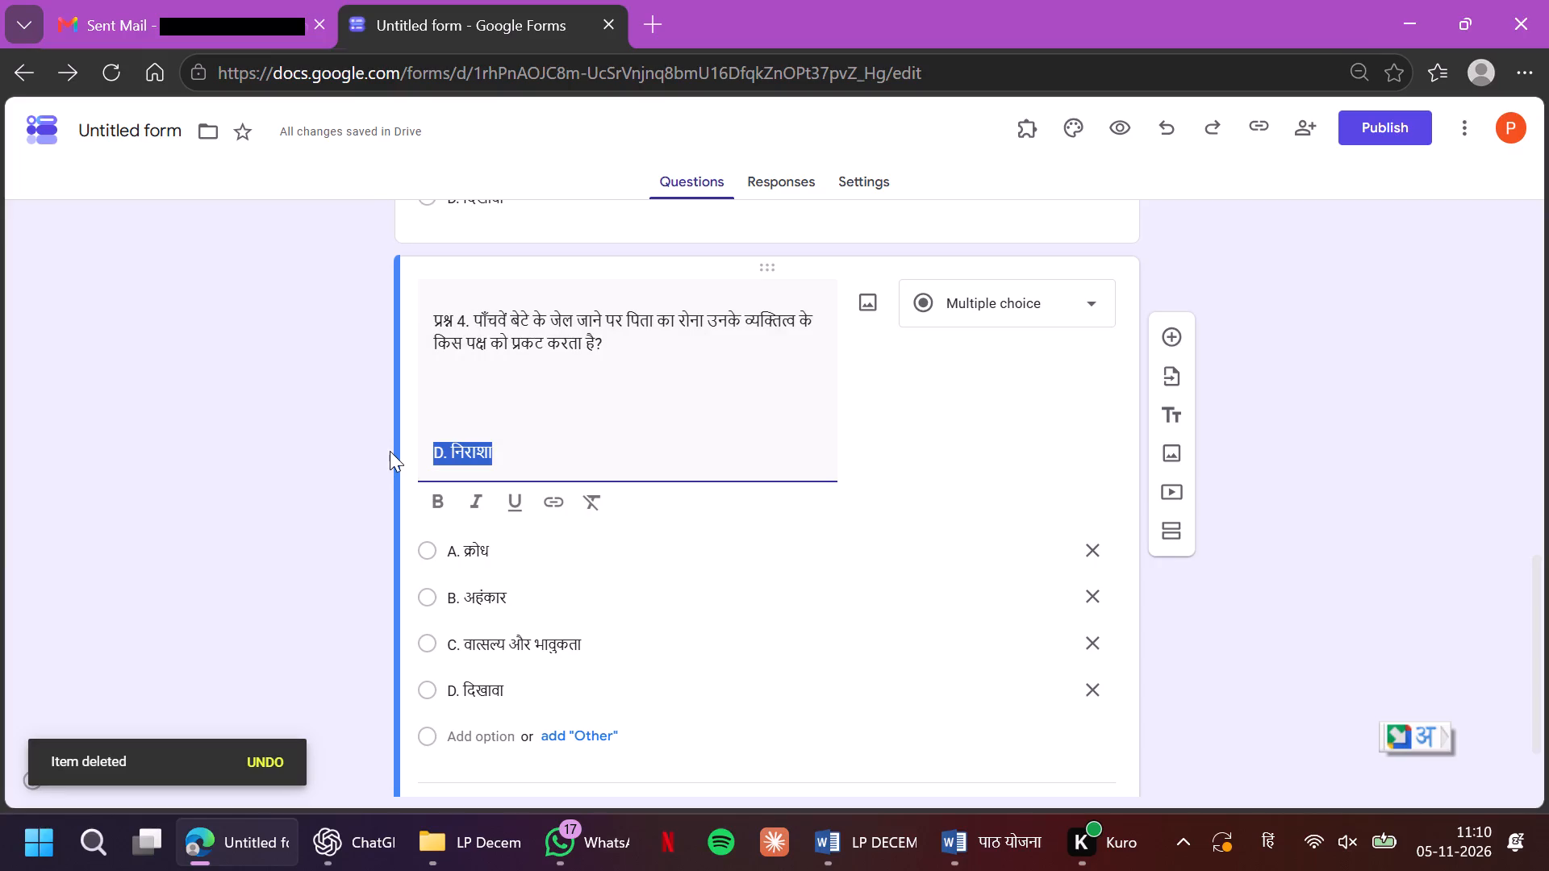
{"action": "key", "text": "ctrl+x"}
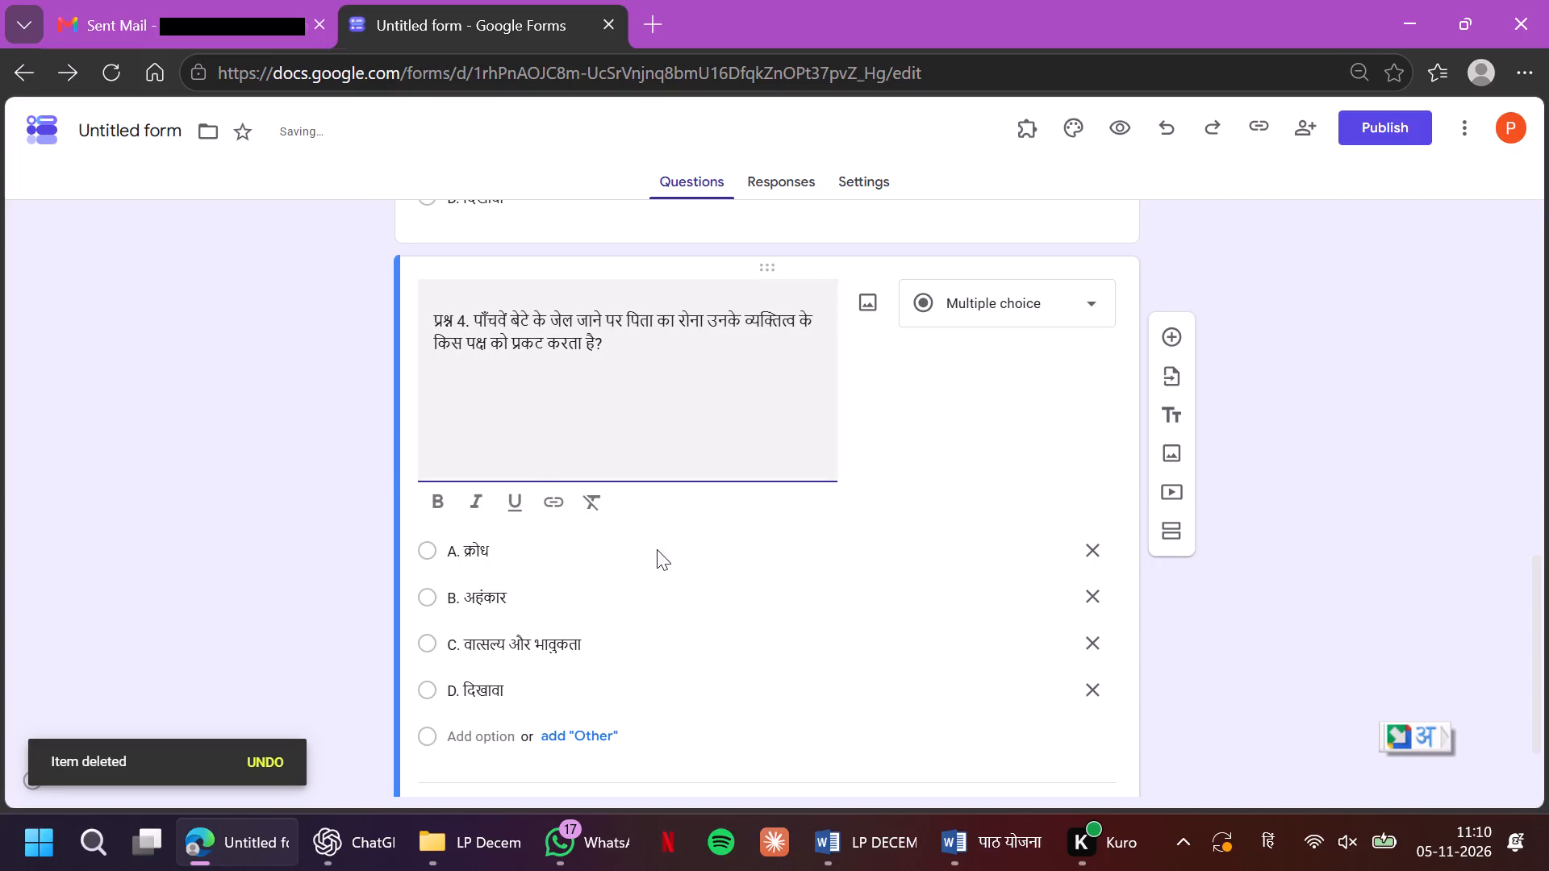
{"action": "left_click", "coordinate": [507, 689]}
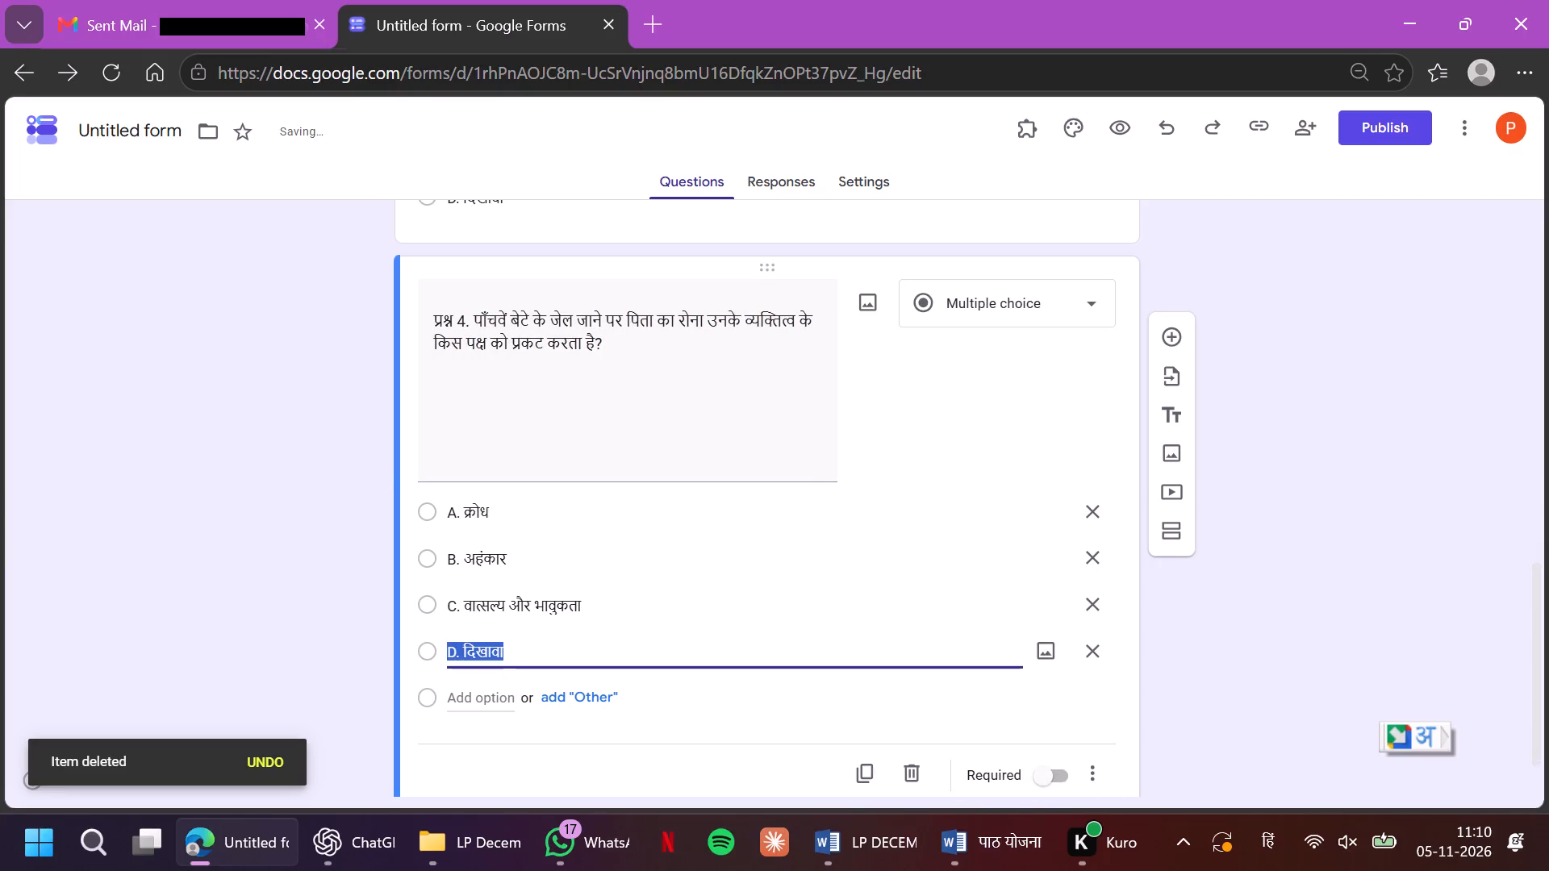
{"action": "key", "text": "ctrl+v"}
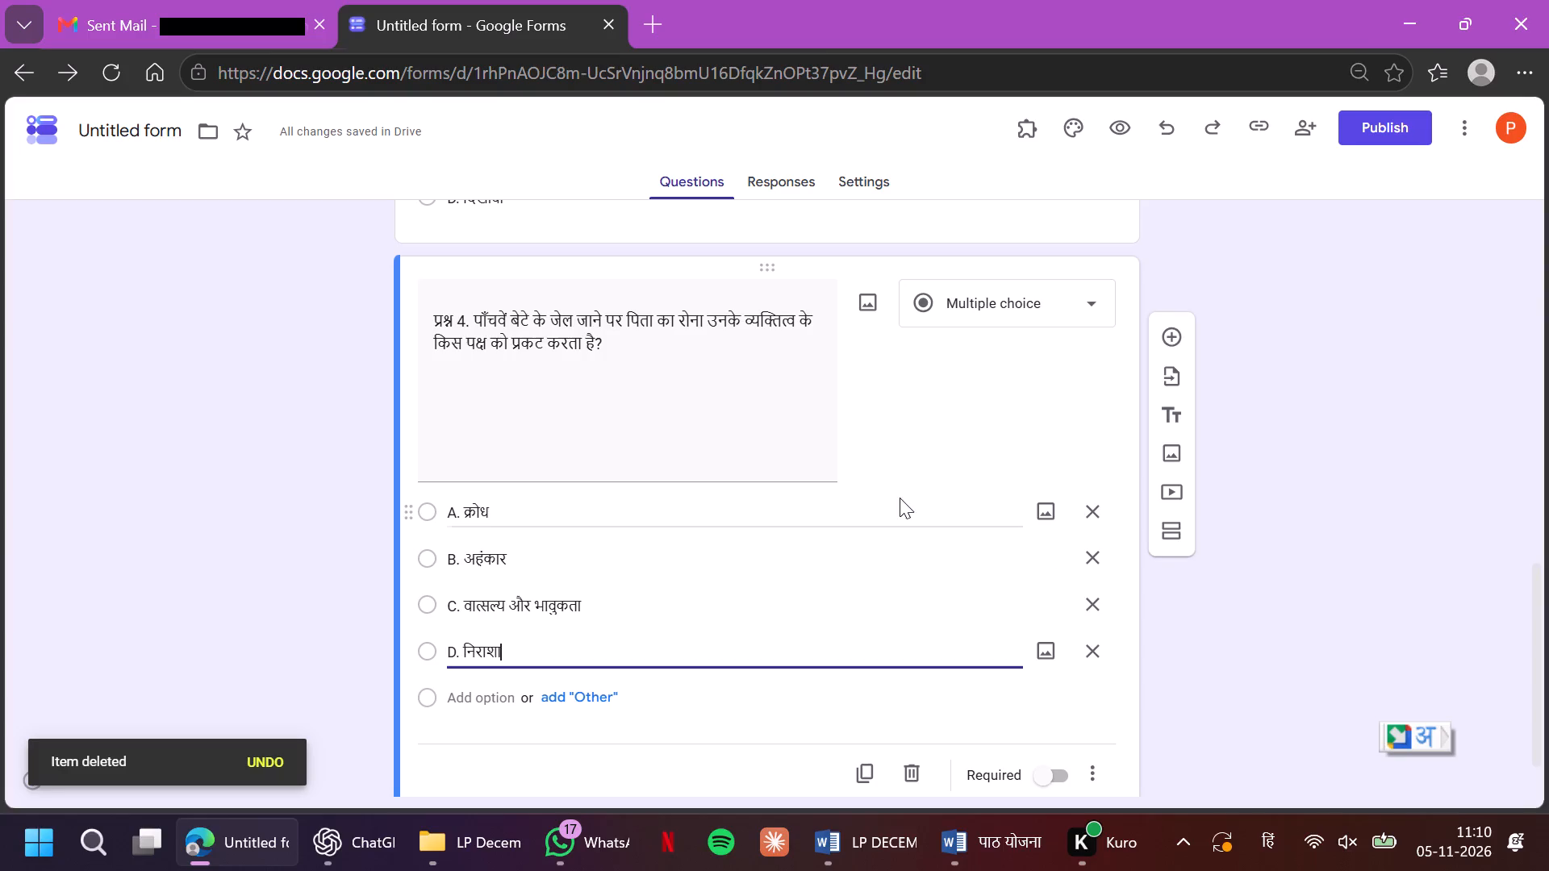
Delete the leftover blank lines after the question 4 text.
{"action": "left_click", "coordinate": [470, 473]}
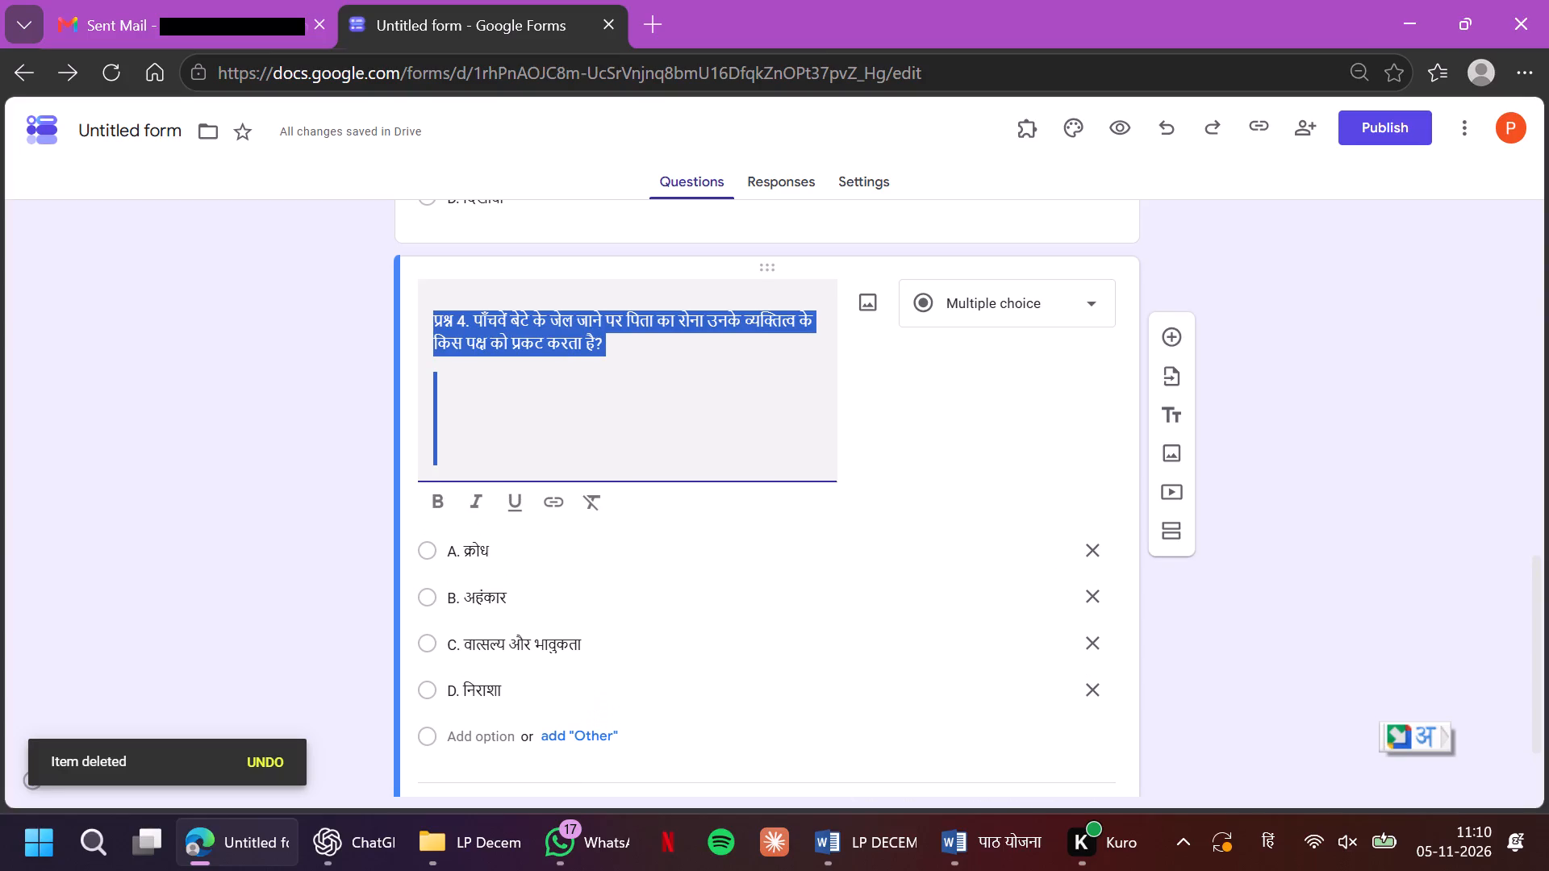
{"action": "left_click", "coordinate": [470, 473]}
{"action": "key", "text": "BackSpace"}
{"action": "key", "text": "BackSpace"}
{"action": "key", "text": "BackSpace"}
{"action": "key", "text": "BackSpace"}
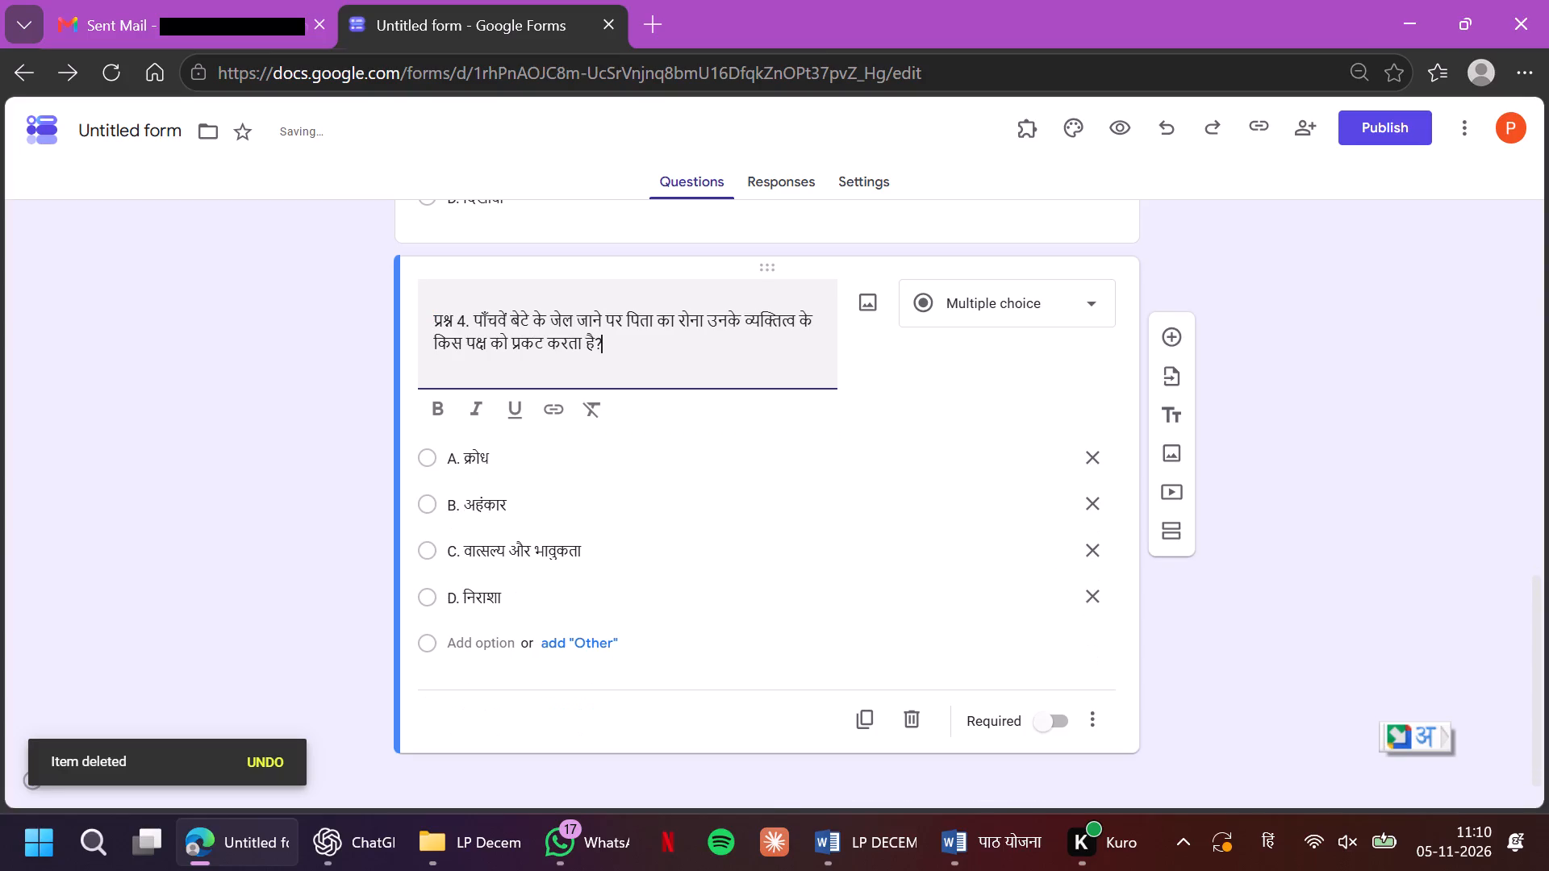
Duplicate the finished question 4 as the base for another question.
{"action": "scroll", "coordinate": [470, 473], "scroll_direction": "down", "scroll_amount": 1}
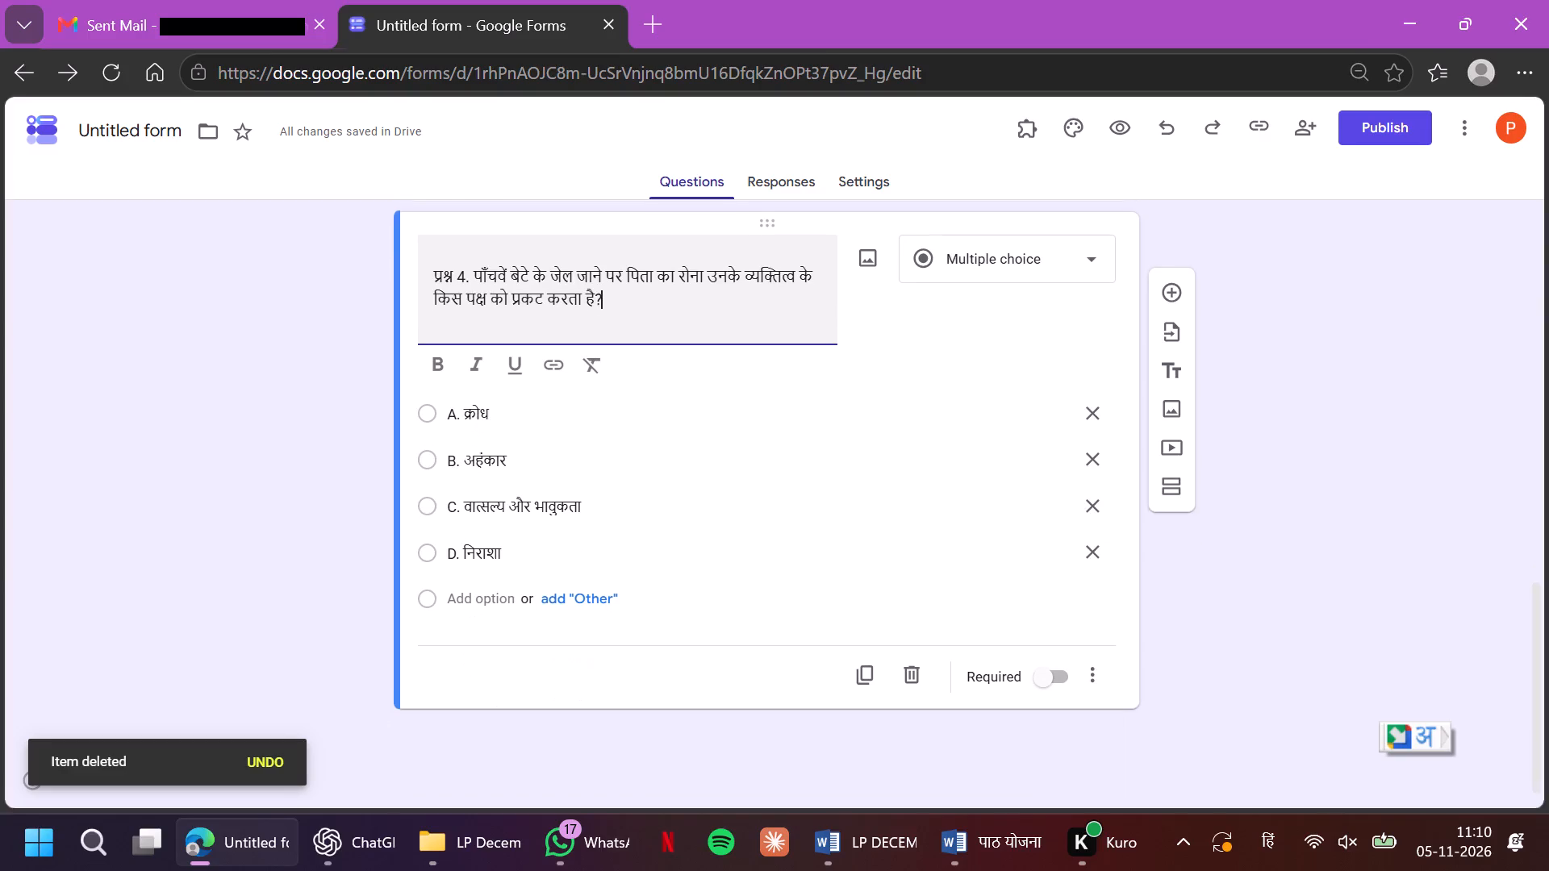
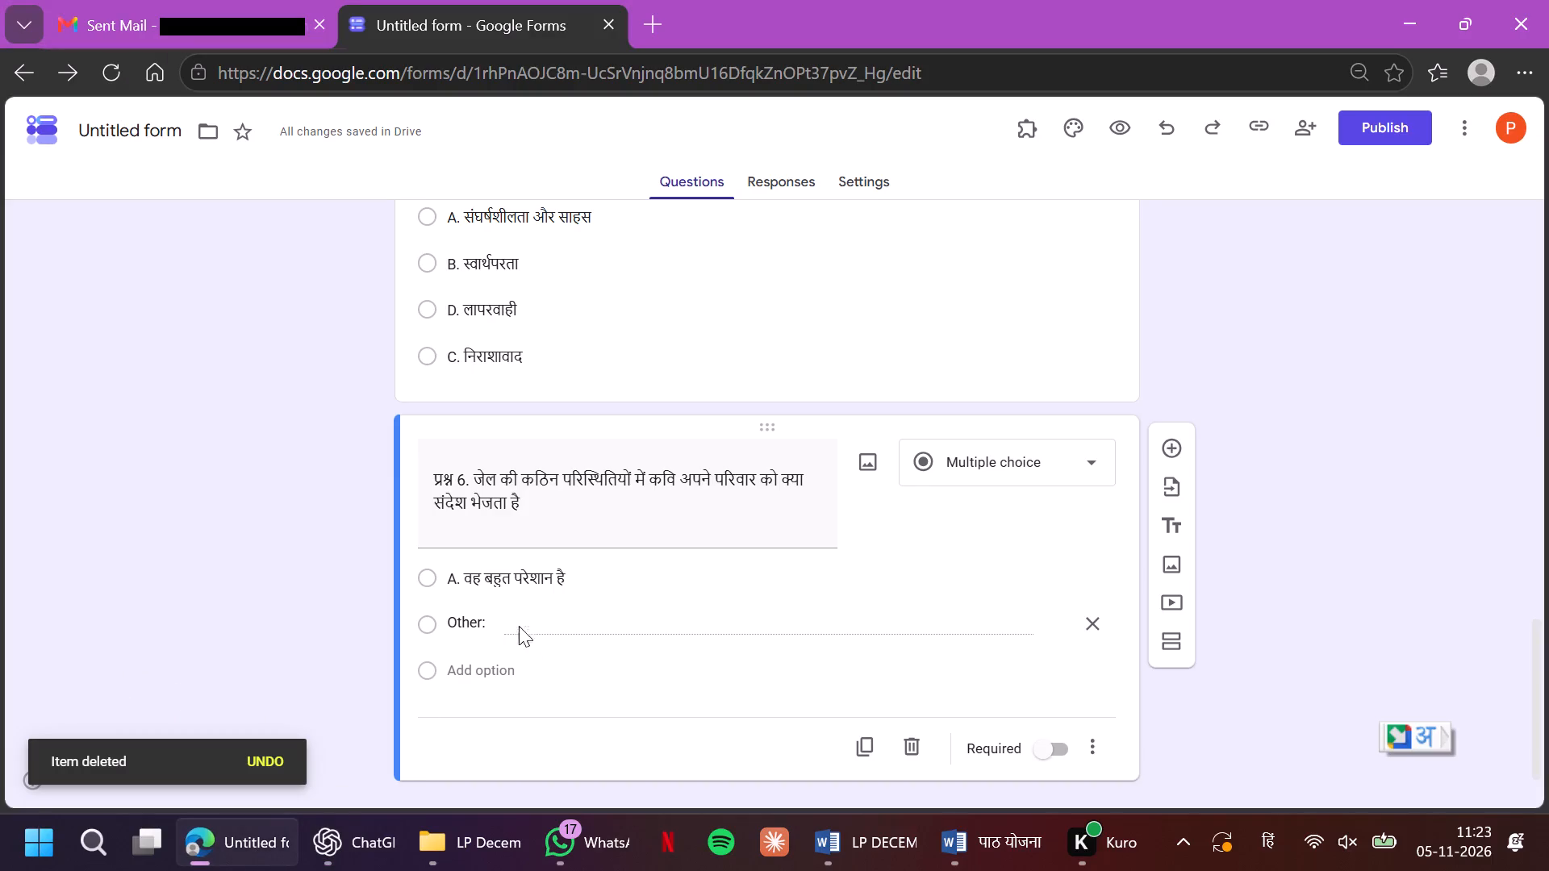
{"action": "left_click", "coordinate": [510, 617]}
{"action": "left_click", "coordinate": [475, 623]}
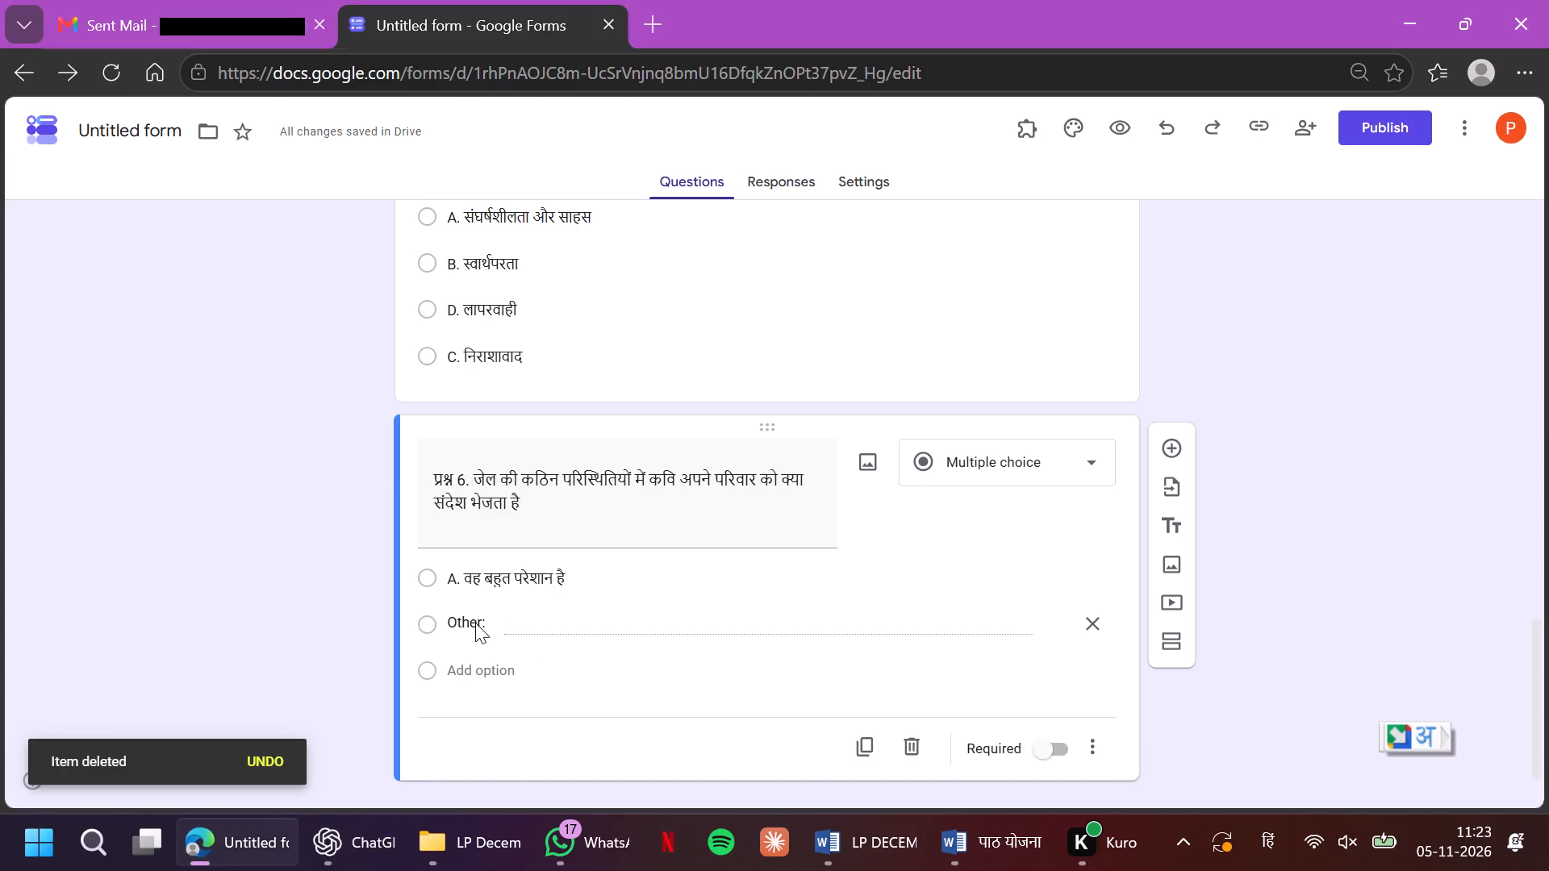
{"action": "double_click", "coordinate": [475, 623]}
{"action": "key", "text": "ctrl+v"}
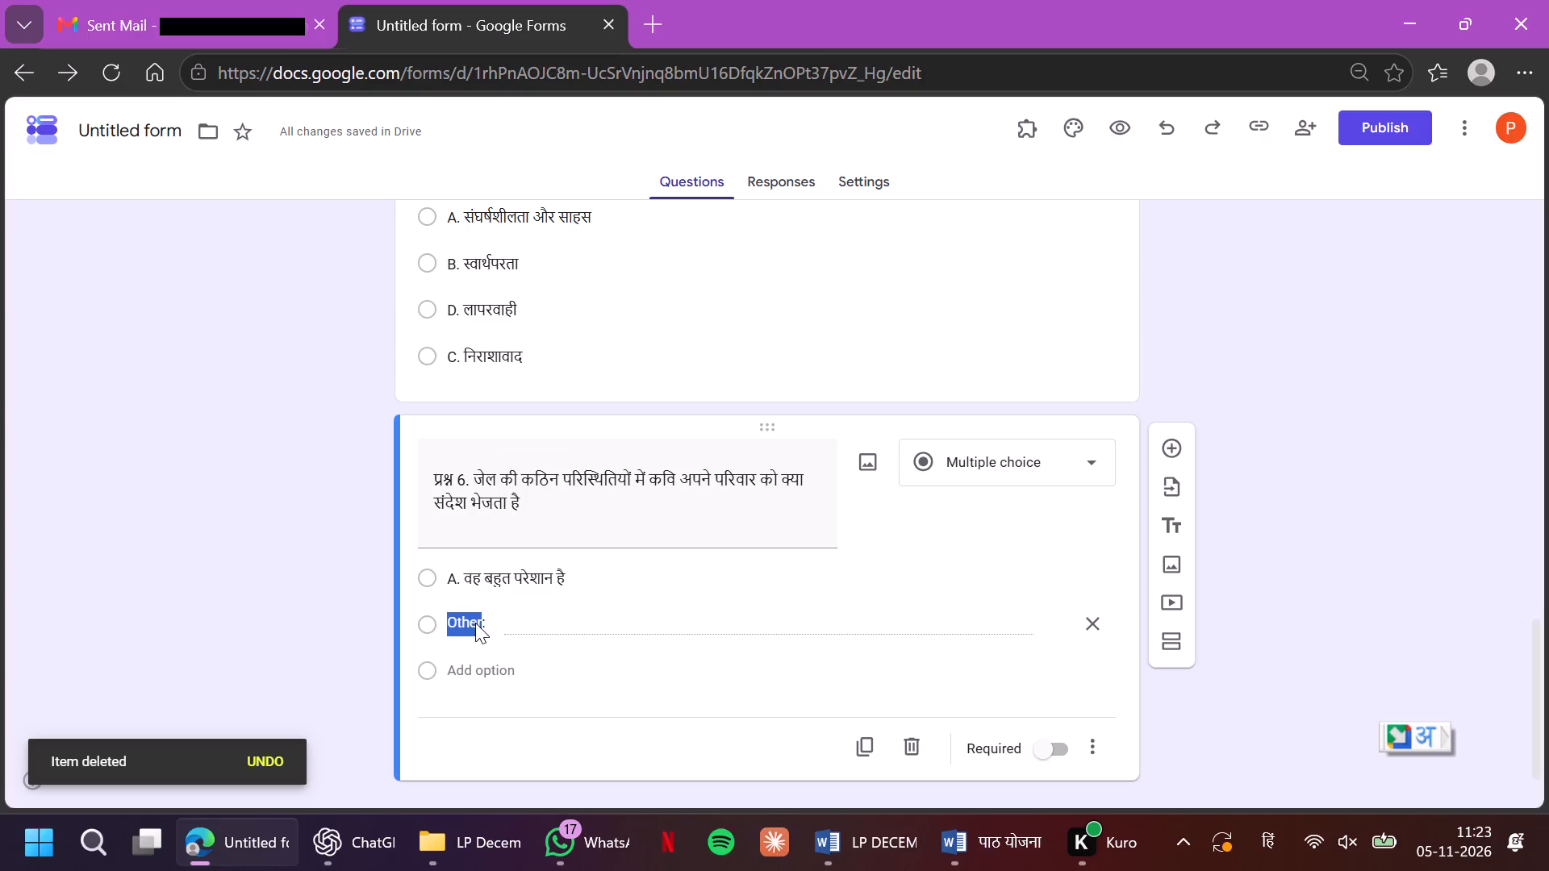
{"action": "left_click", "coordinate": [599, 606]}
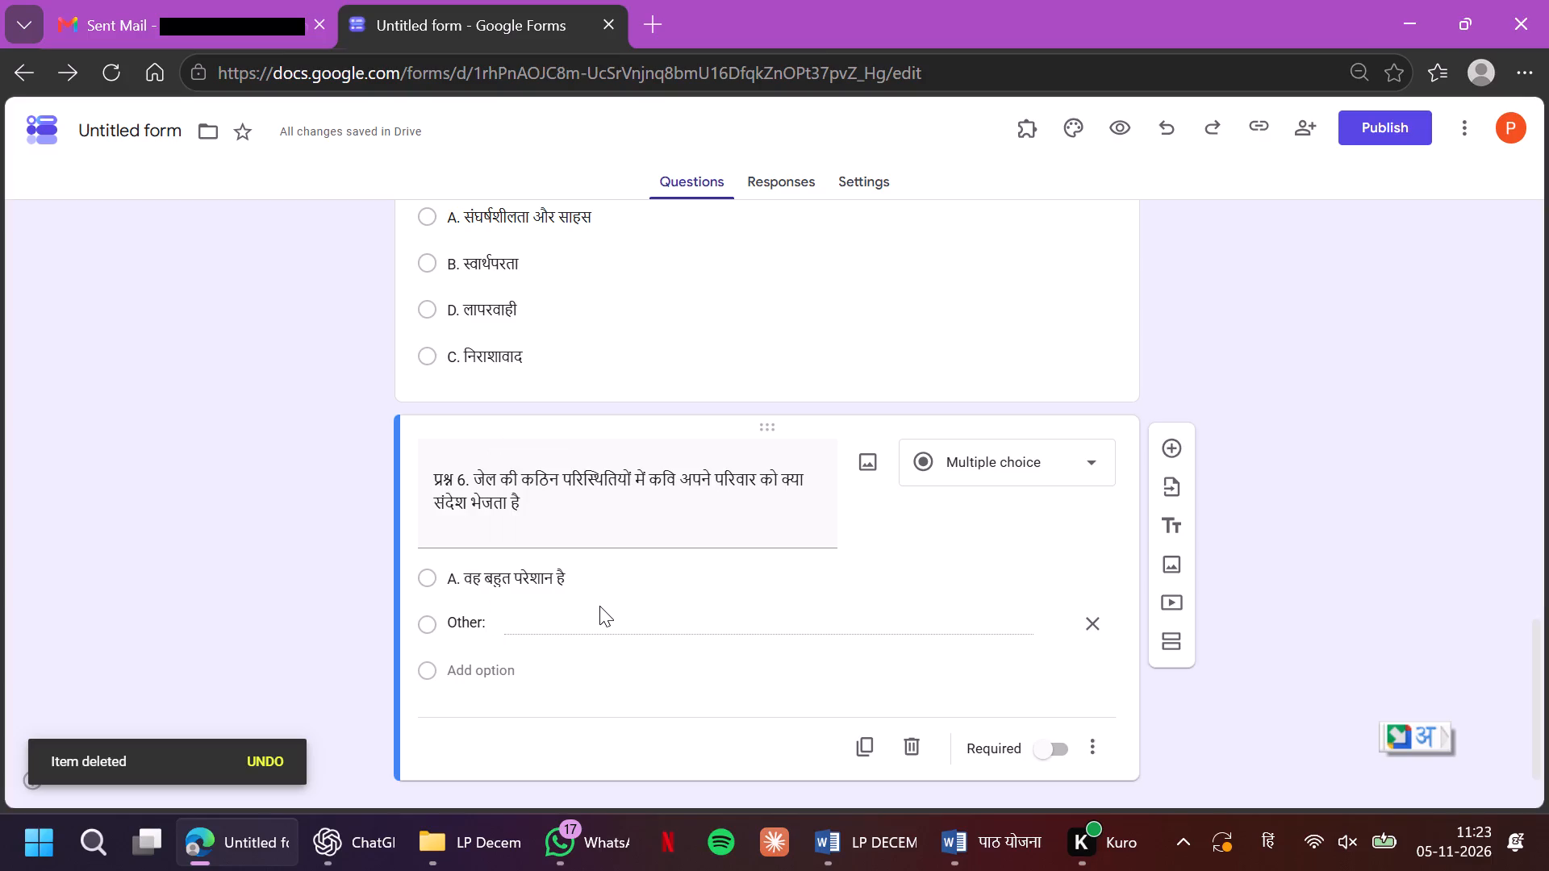
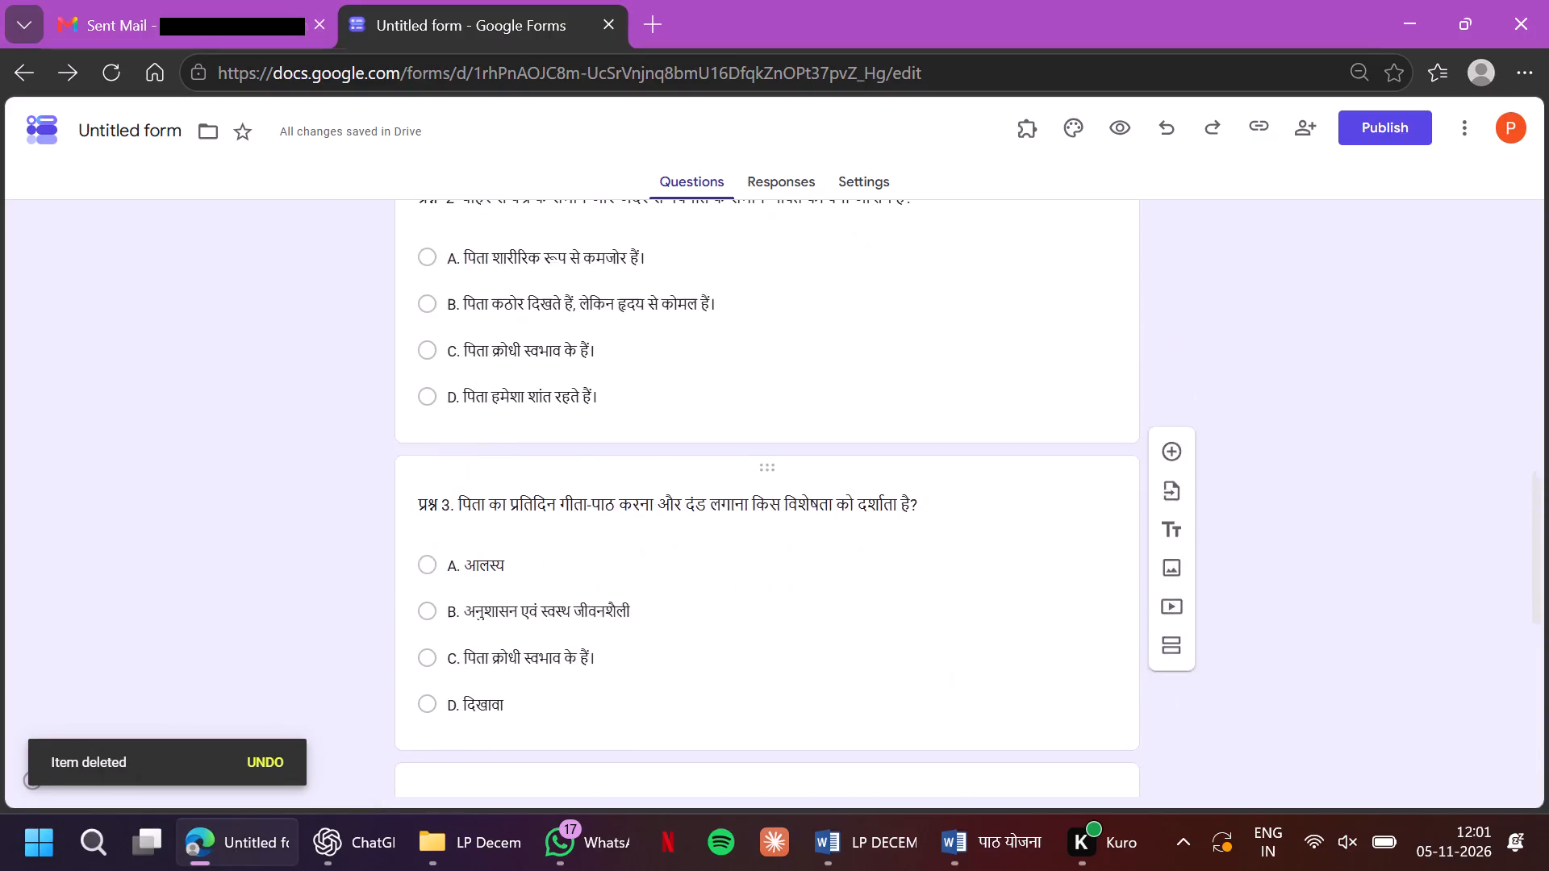
{"action": "scroll", "coordinate": [543, 615], "scroll_direction": "up", "scroll_amount": 5}
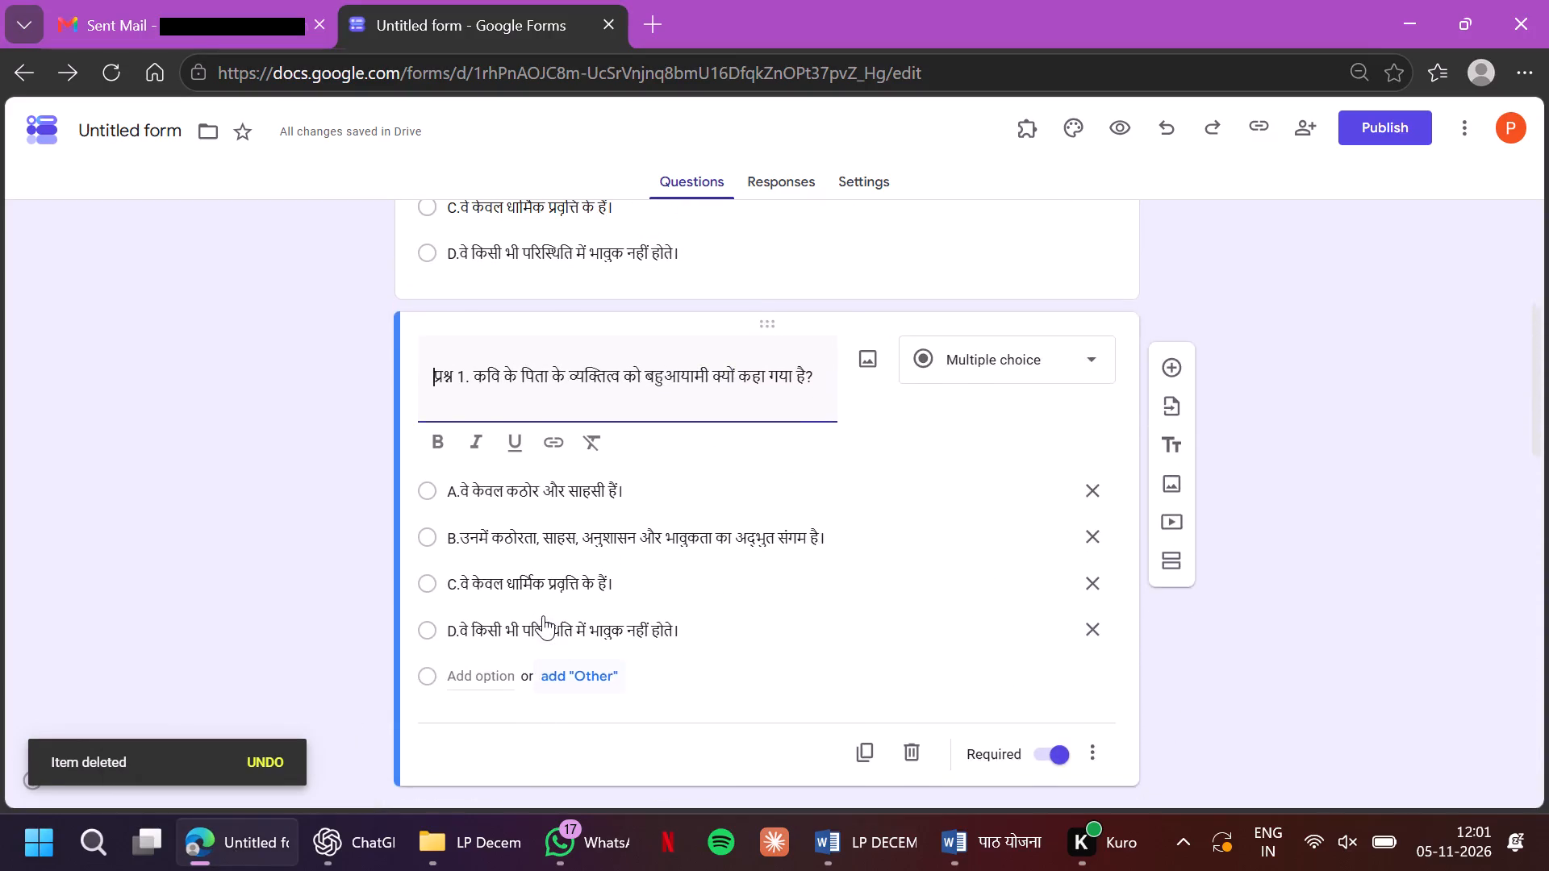
{"action": "scroll", "coordinate": [543, 615], "scroll_direction": "up", "scroll_amount": 2}
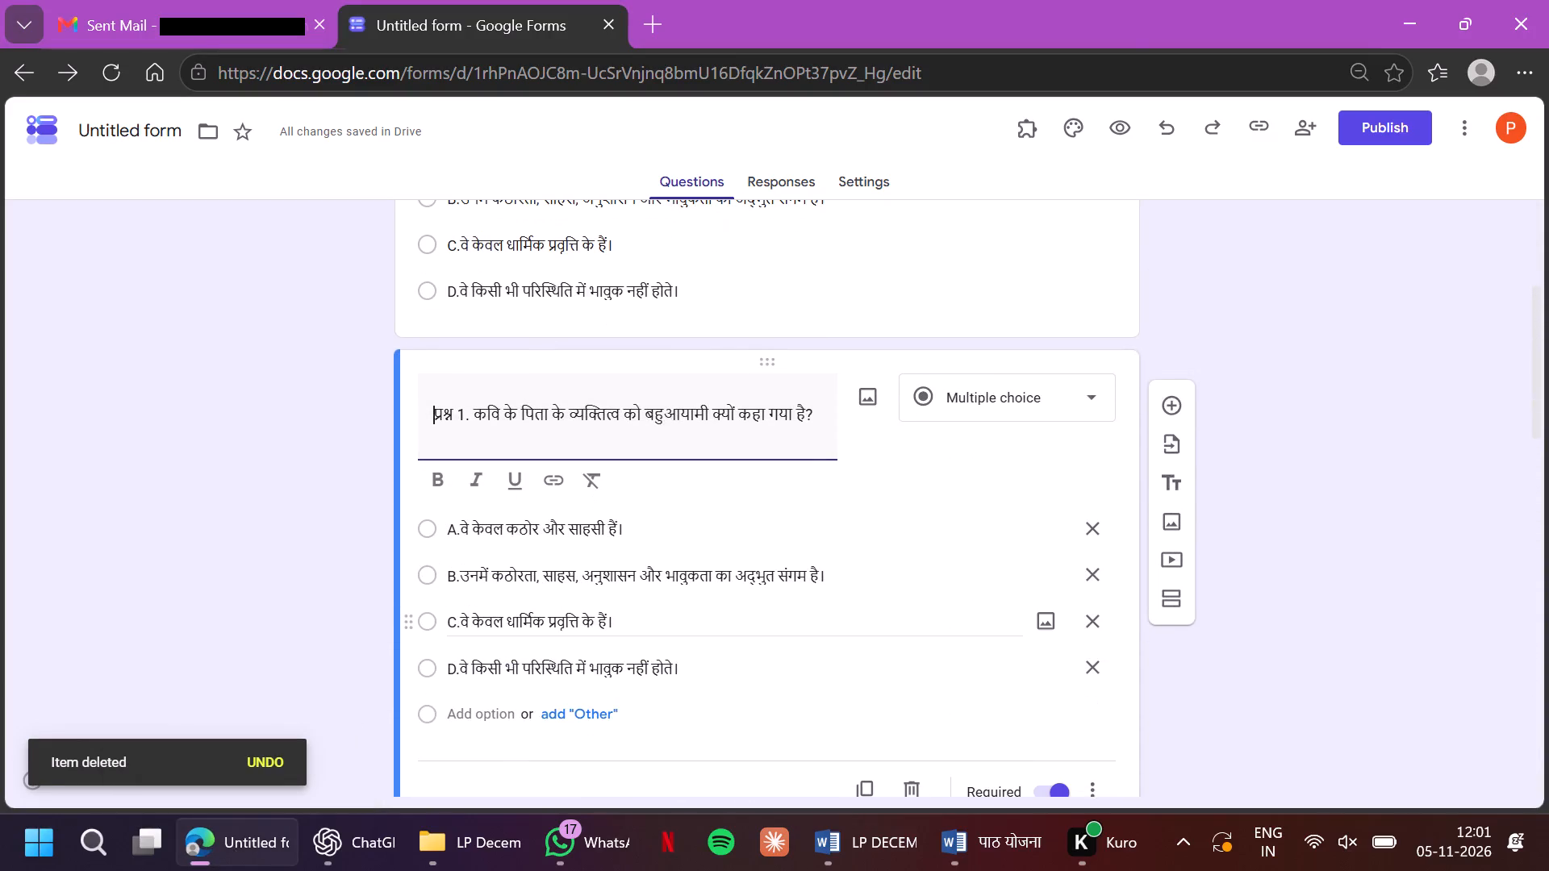
{"action": "left_click", "coordinate": [433, 406]}
{"action": "left_click", "coordinate": [448, 409]}
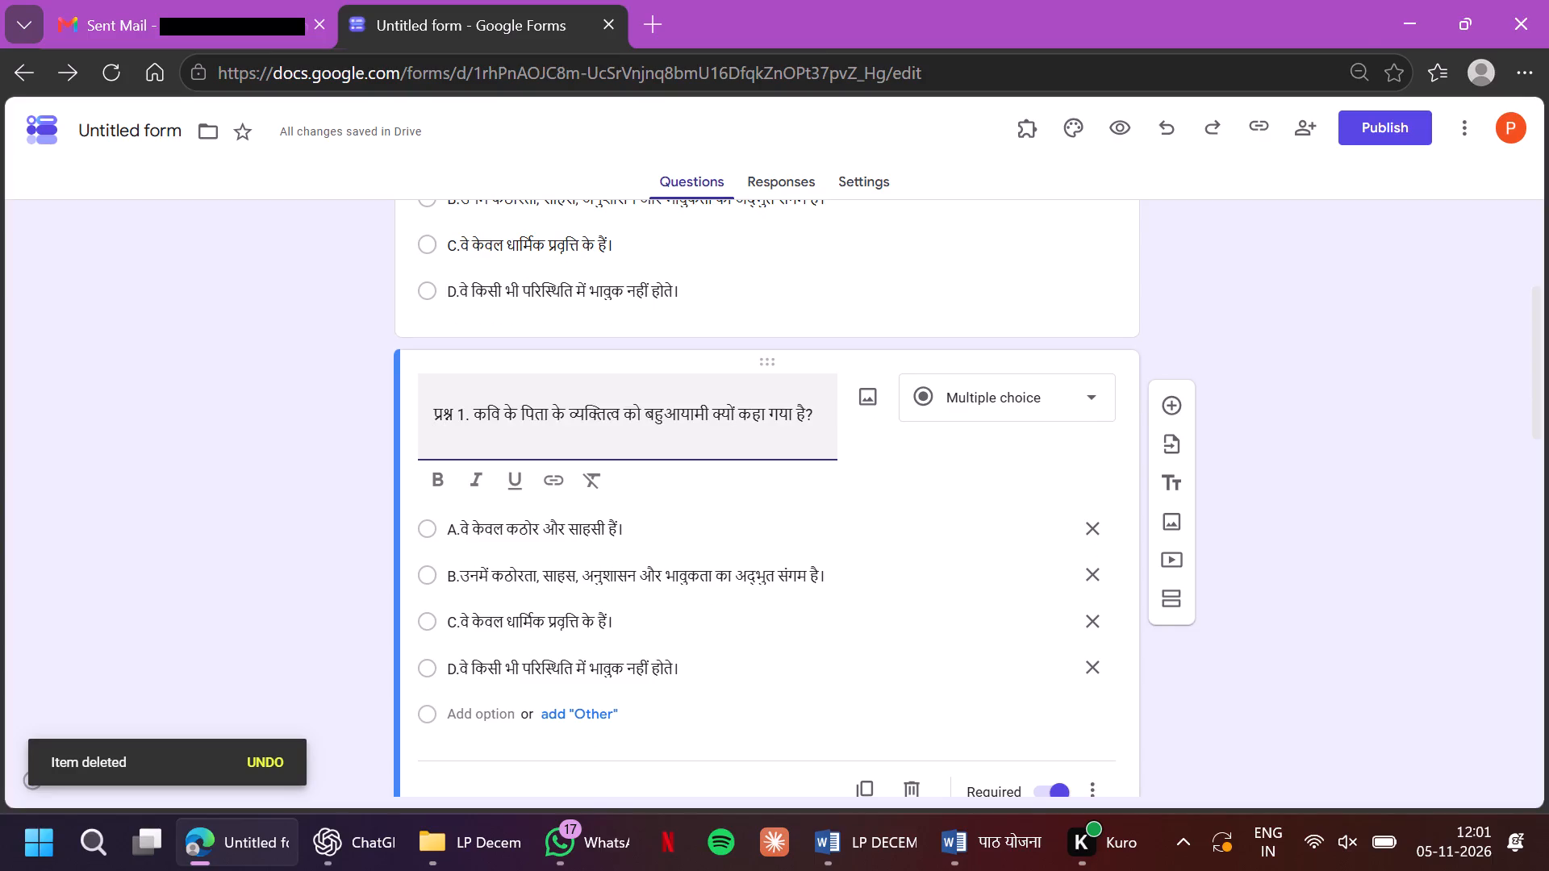
{"action": "left_click_drag", "start_coordinate": [434, 413], "coordinate": [822, 453]}
{"action": "key", "text": "ctrl+v"}
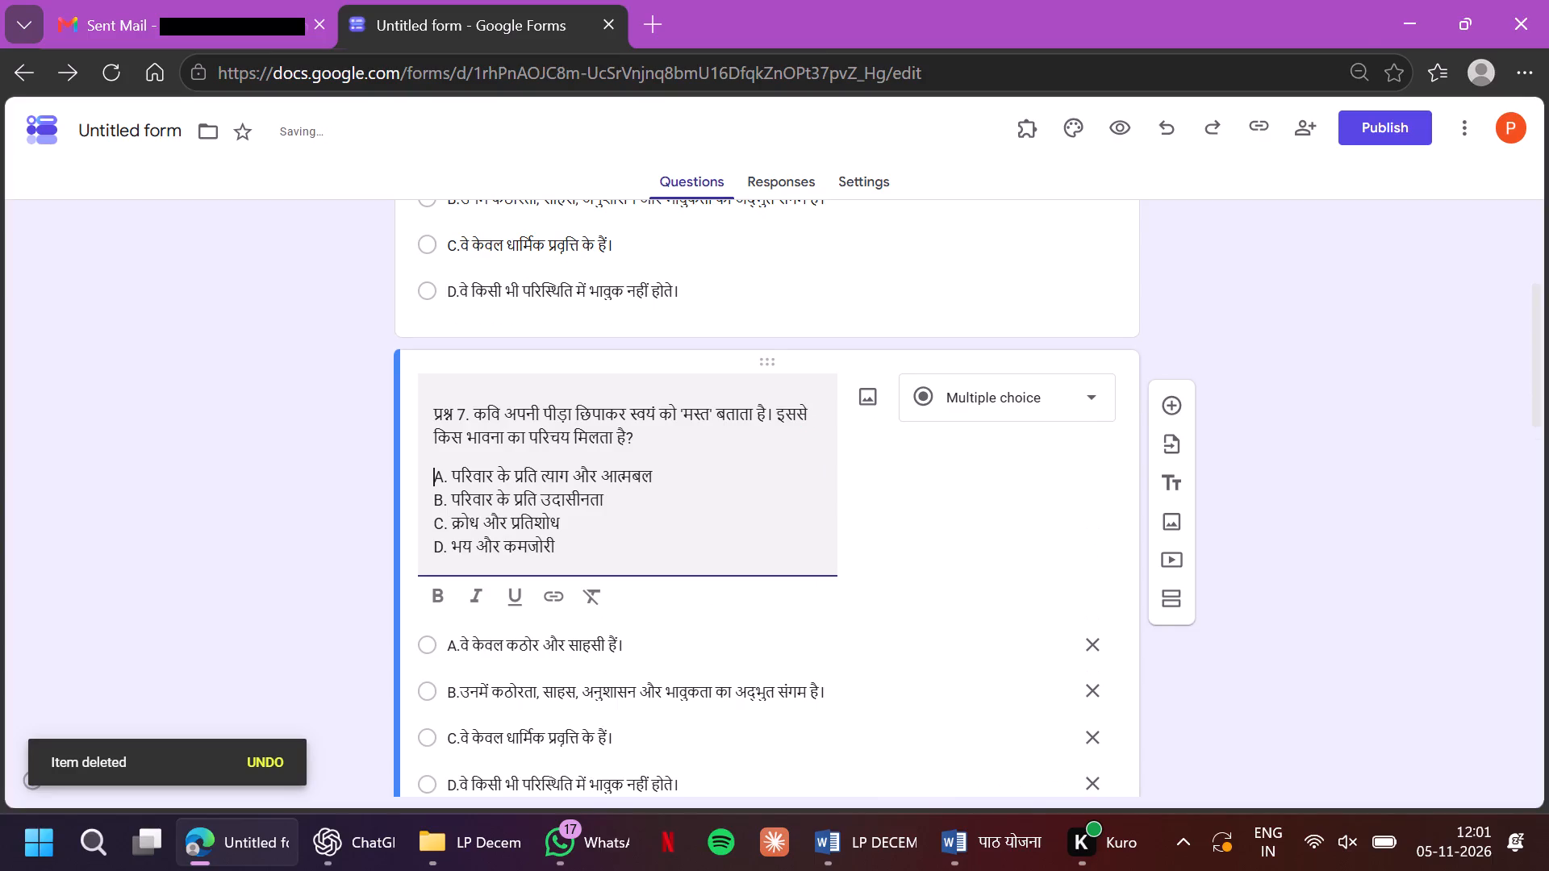
Move "A. परिवार के प्रति त्याग और आत्मबल" from the question text into the first option, replacing its old text.
{"action": "left_click_drag", "start_coordinate": [656, 477], "coordinate": [452, 482]}
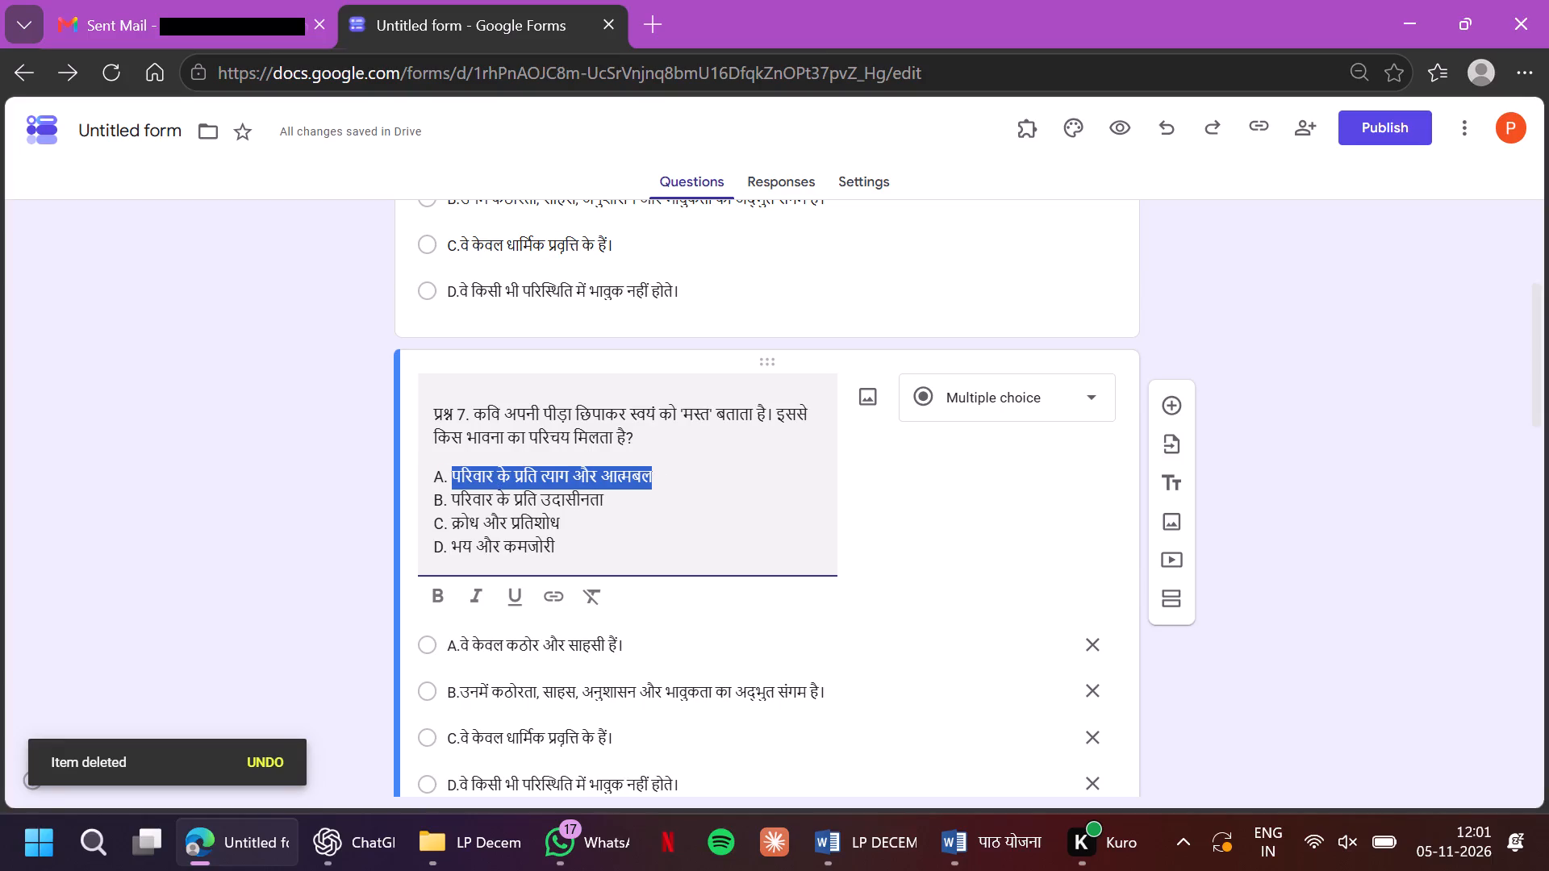
{"action": "left_click_drag", "start_coordinate": [452, 482], "coordinate": [432, 483]}
{"action": "key", "text": "ctrl+c"}
{"action": "key", "text": "ctrl+x"}
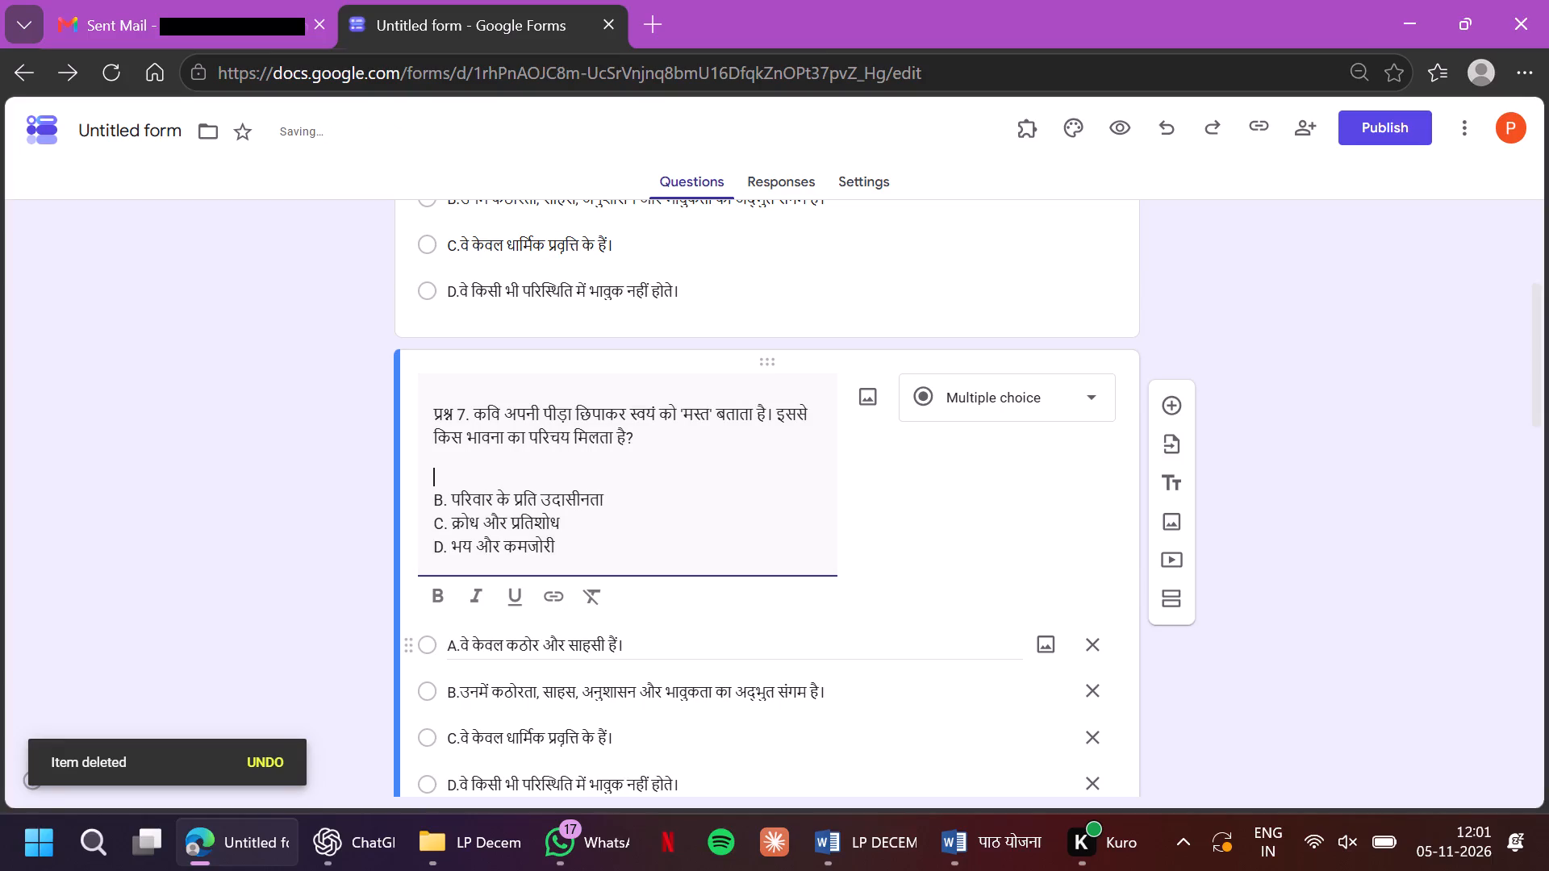
{"action": "left_click_drag", "start_coordinate": [624, 648], "coordinate": [541, 640]}
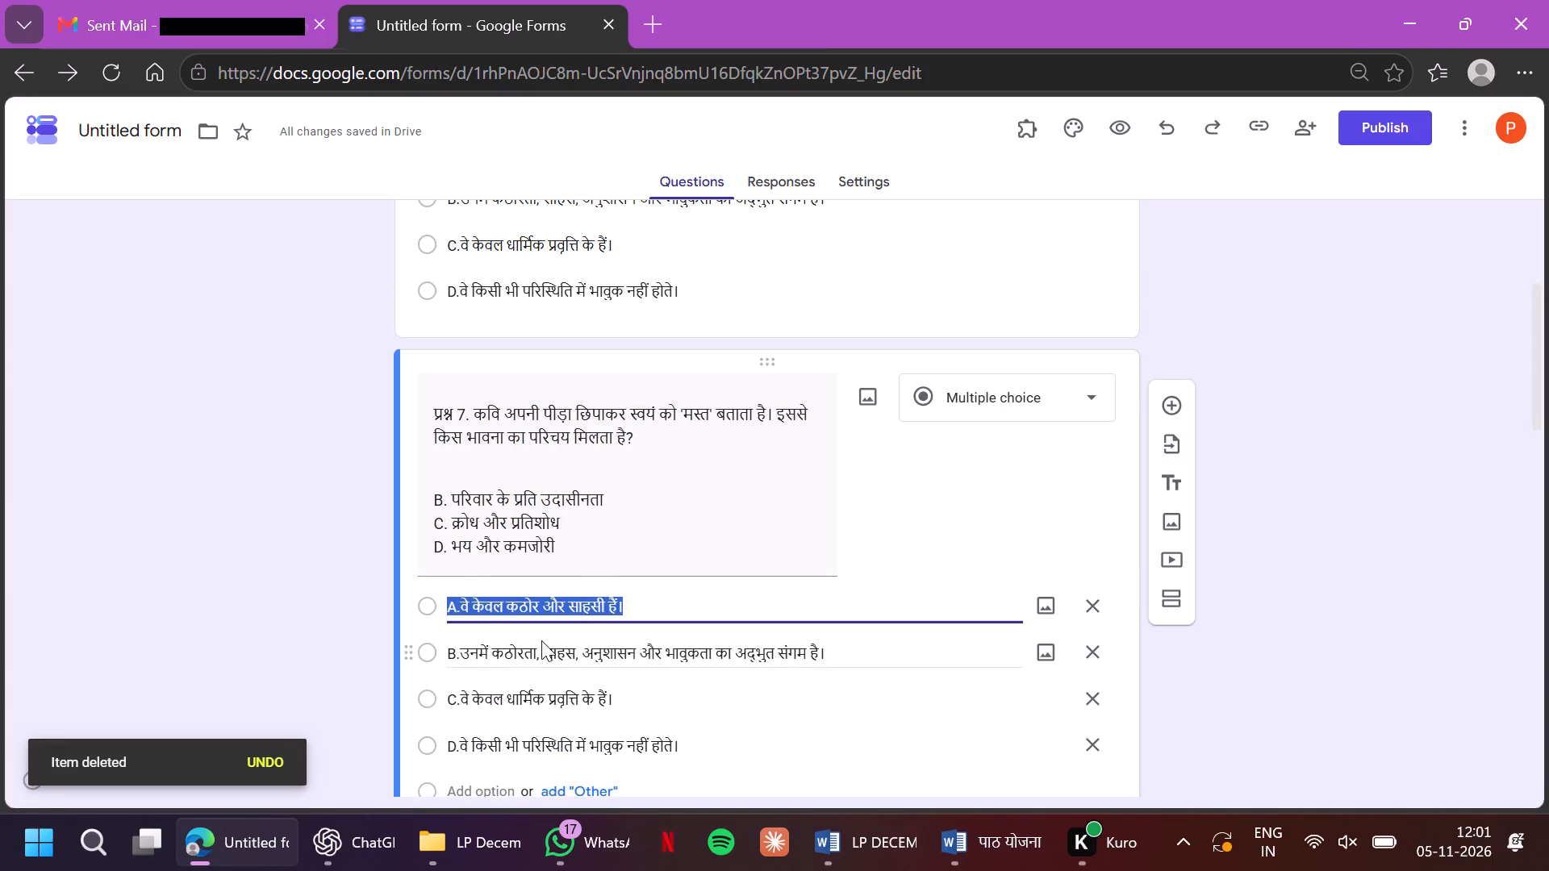
{"action": "key", "text": "ctrl+v"}
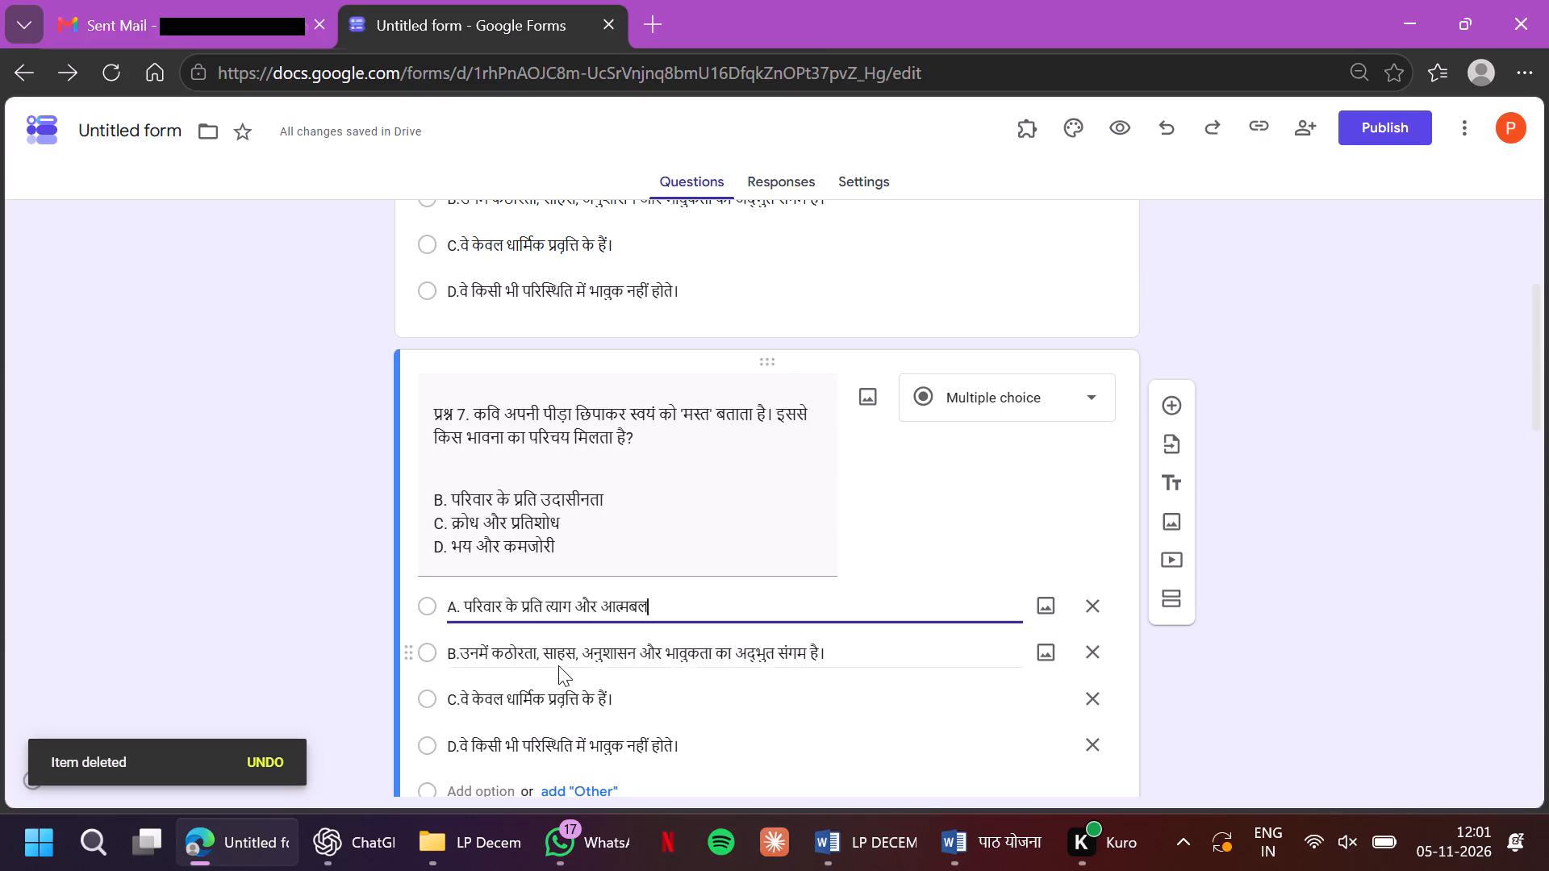
Move "B. परिवार के प्रति उदासीनता" from the question text into the second option, replacing its old text.
{"action": "left_click_drag", "start_coordinate": [602, 498], "coordinate": [496, 501]}
{"action": "left_click", "coordinate": [496, 501]}
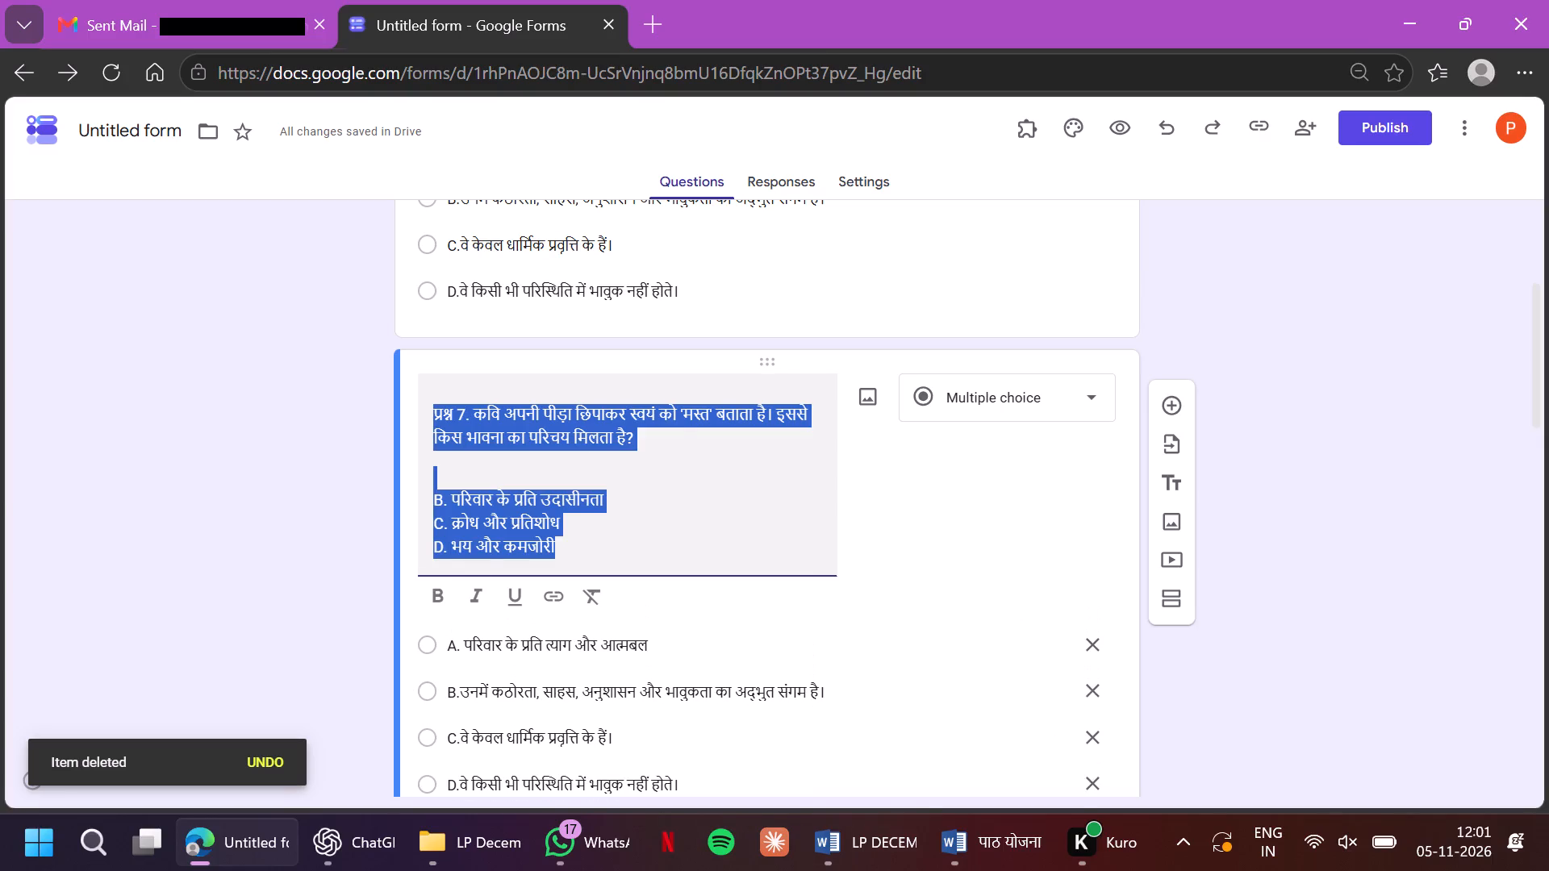
{"action": "left_click_drag", "start_coordinate": [604, 499], "coordinate": [455, 490]}
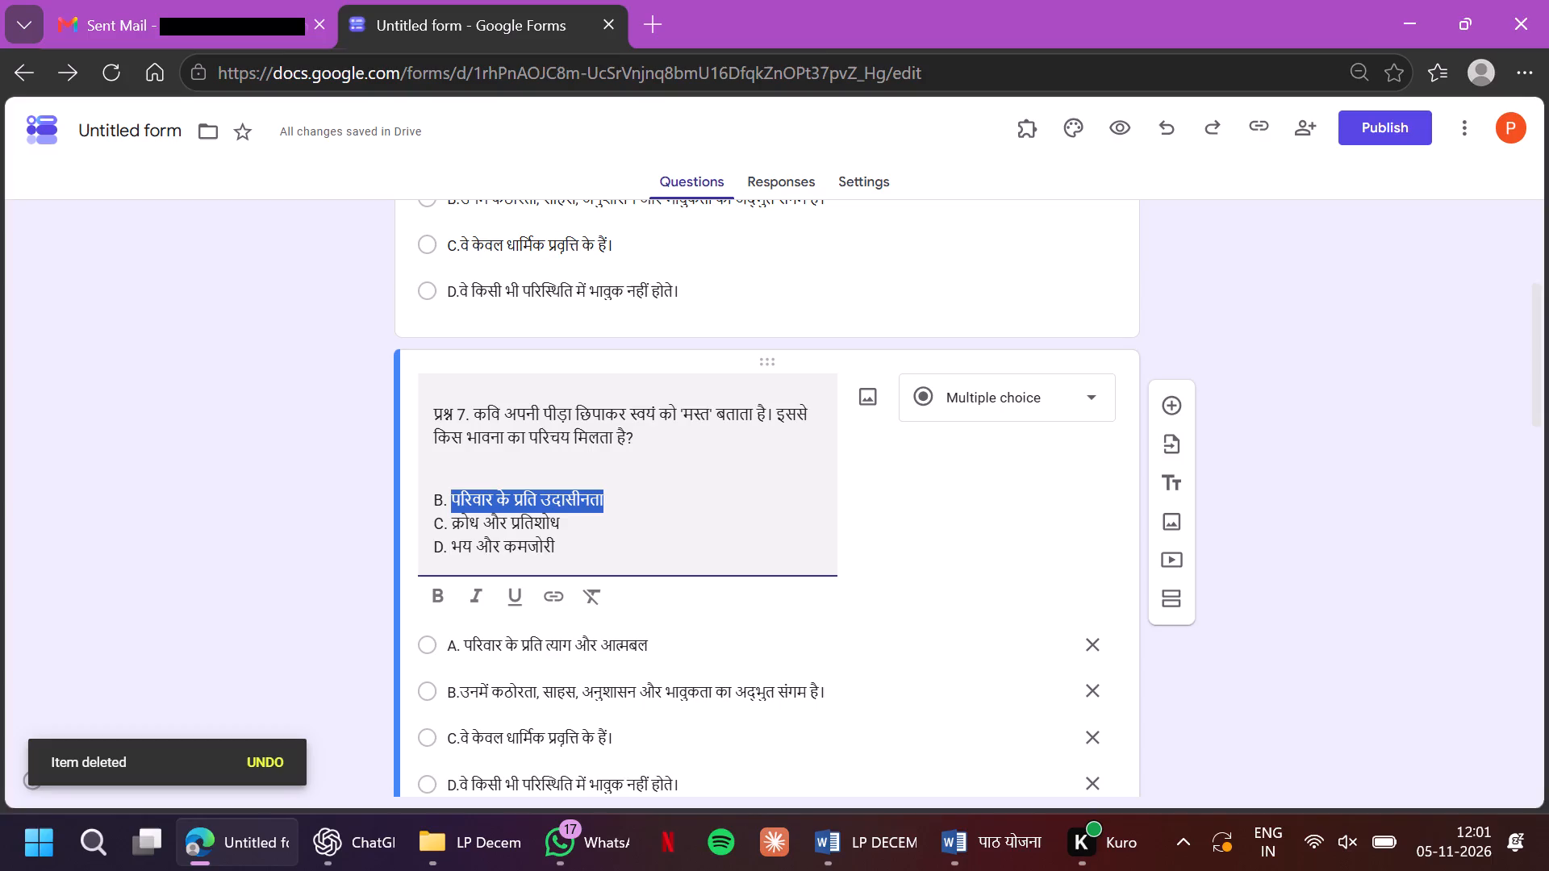
{"action": "left_click_drag", "start_coordinate": [455, 490], "coordinate": [426, 504]}
{"action": "key", "text": "ctrl+x"}
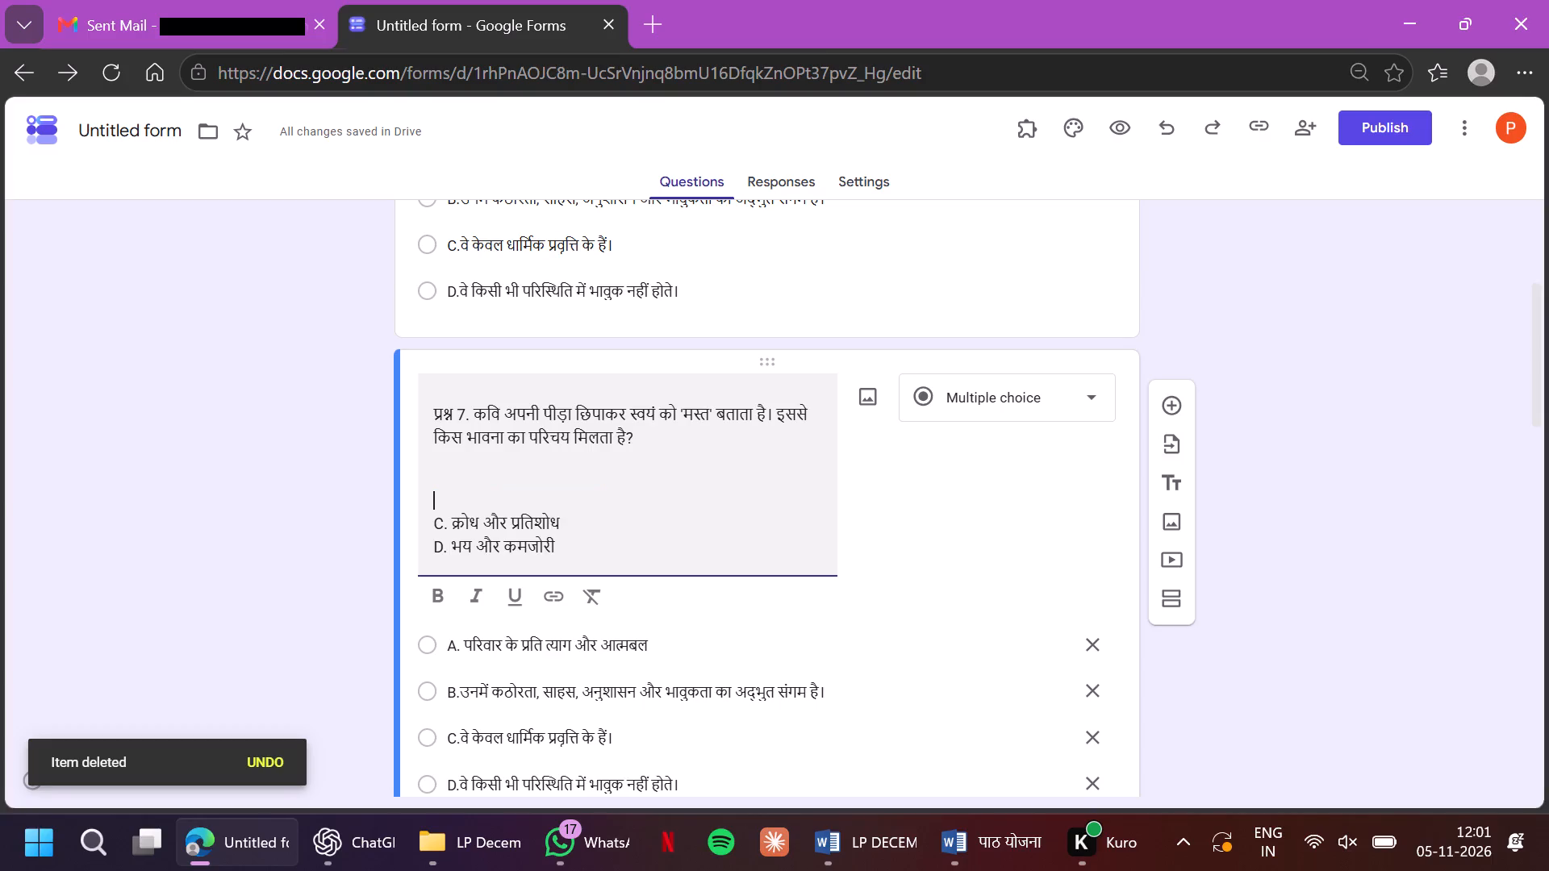
{"action": "scroll", "coordinate": [678, 715], "scroll_direction": "down", "scroll_amount": 1}
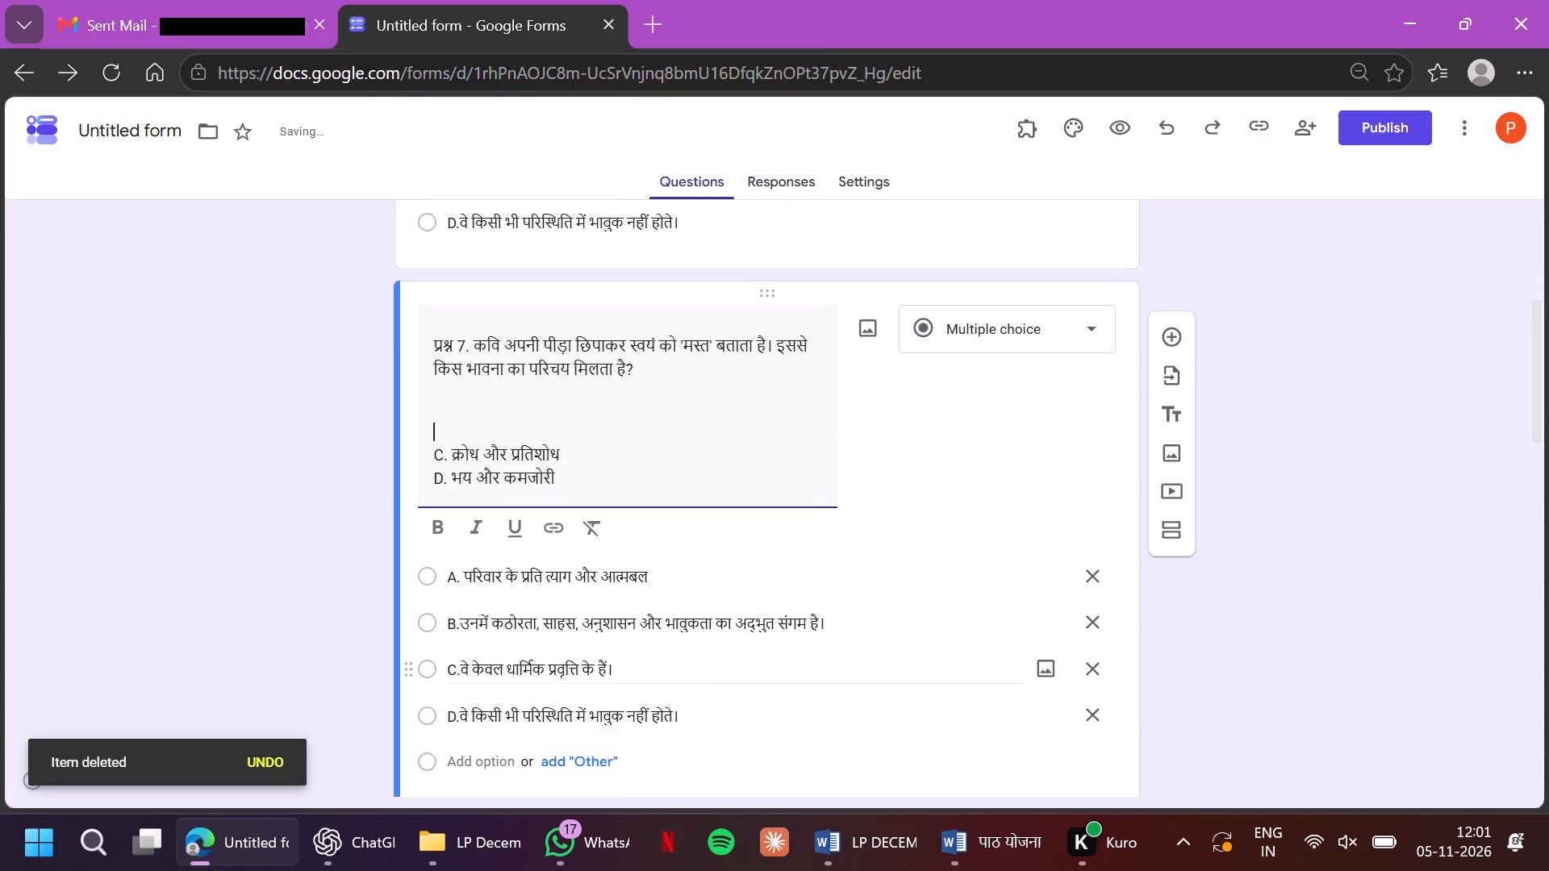
{"action": "left_click", "coordinate": [695, 634]}
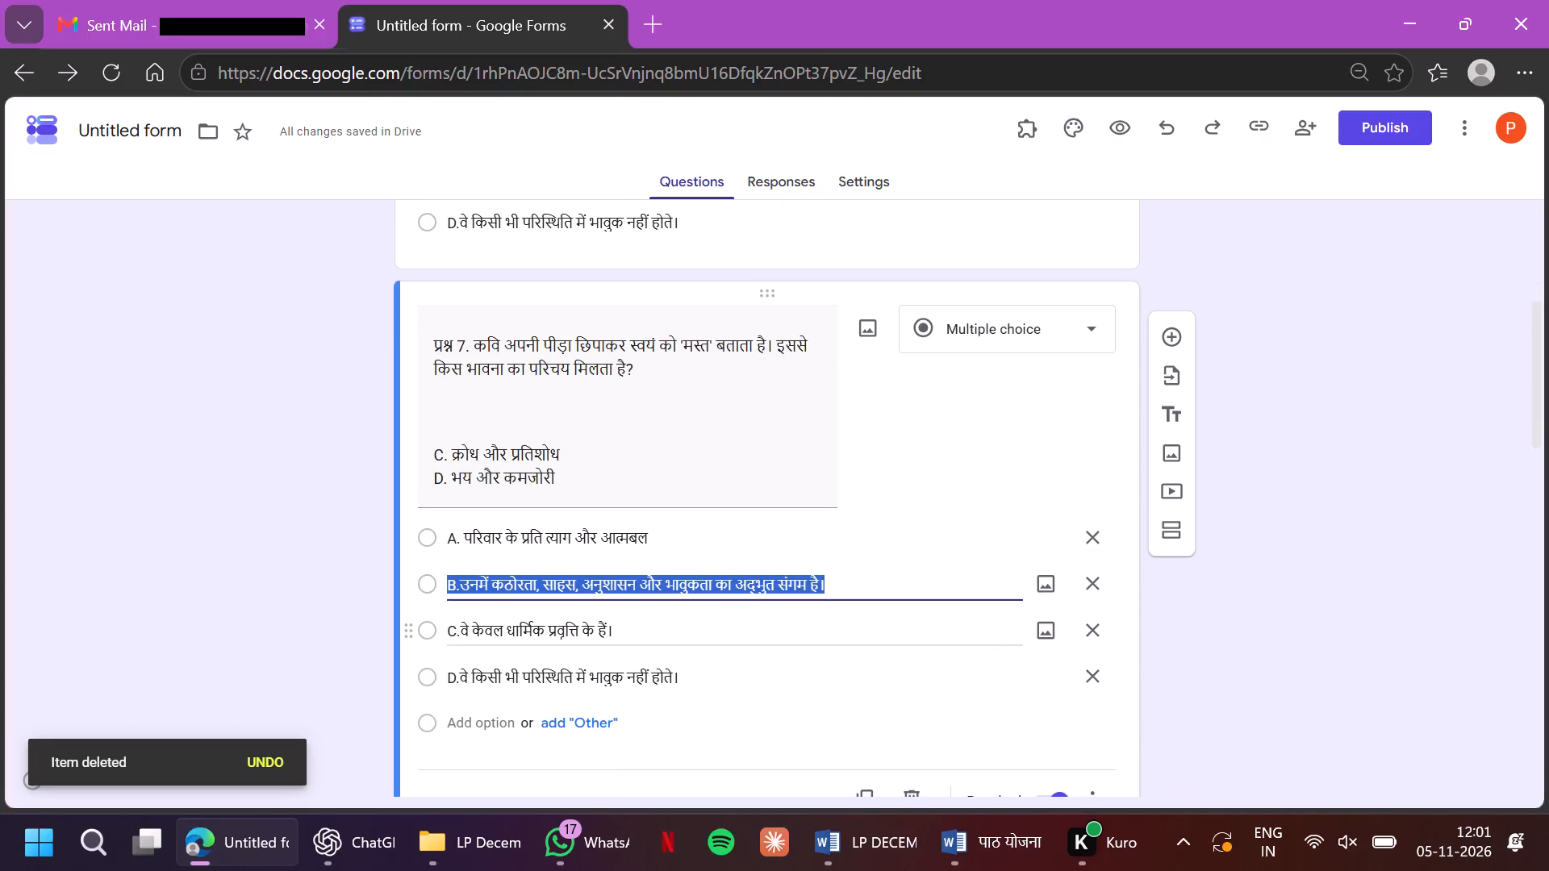
{"action": "key", "text": "ctrl+v"}
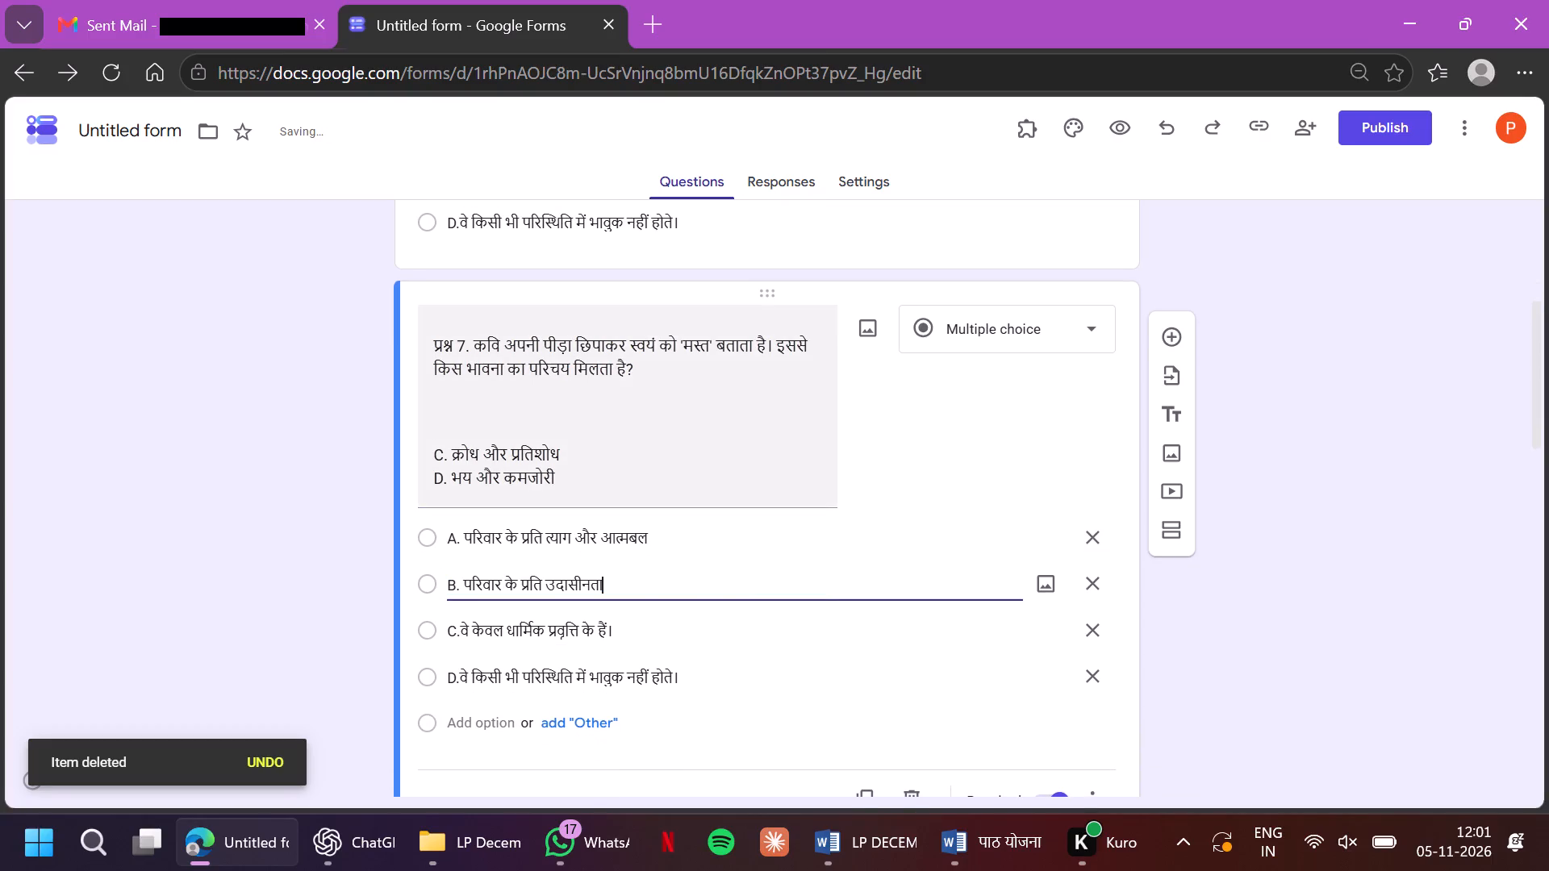
Move "C. क्रोध और प्रतिशोध" from the question text into the third option, replacing its old text.
{"action": "left_click_drag", "start_coordinate": [558, 452], "coordinate": [466, 447]}
{"action": "left_click", "coordinate": [466, 447]}
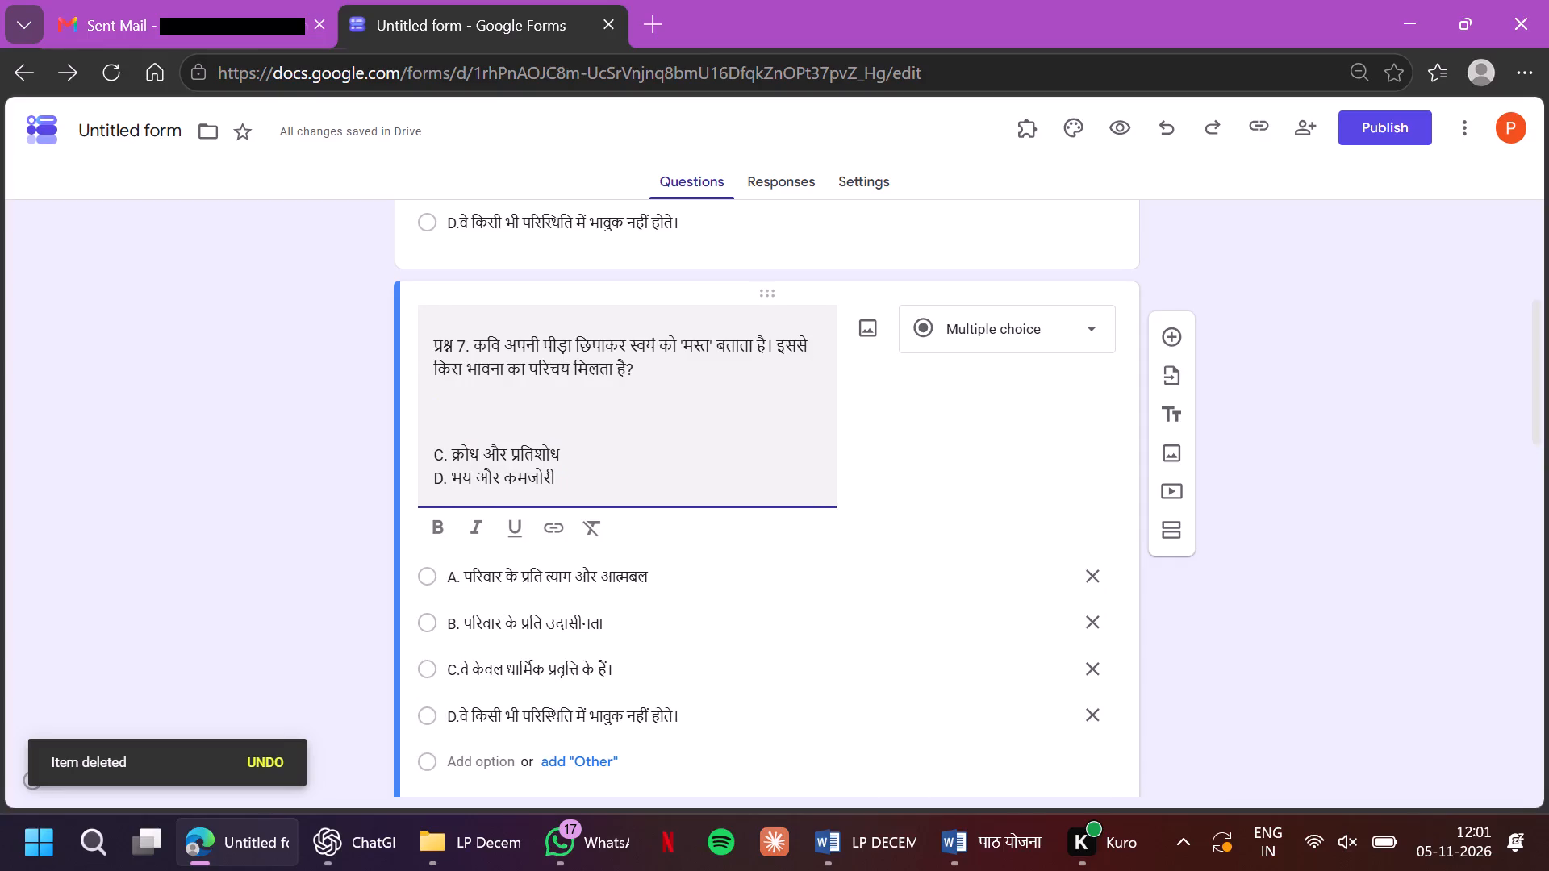
{"action": "left_click_drag", "start_coordinate": [562, 456], "coordinate": [422, 460]}
{"action": "key", "text": "ctrl+x"}
{"action": "left_click", "coordinate": [470, 672]}
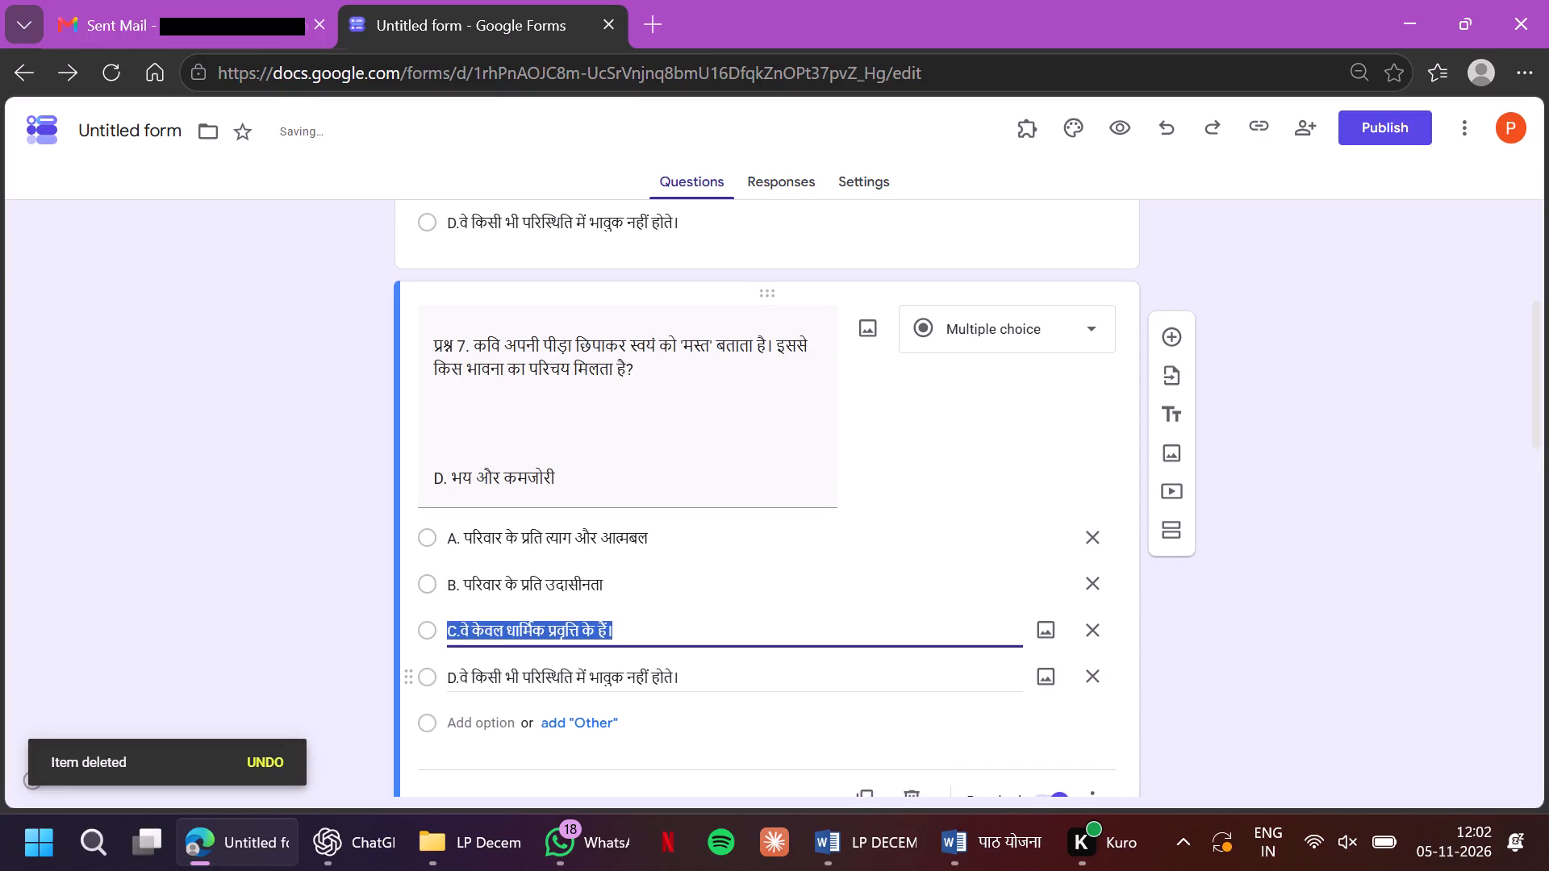
{"action": "key", "text": "ctrl+v"}
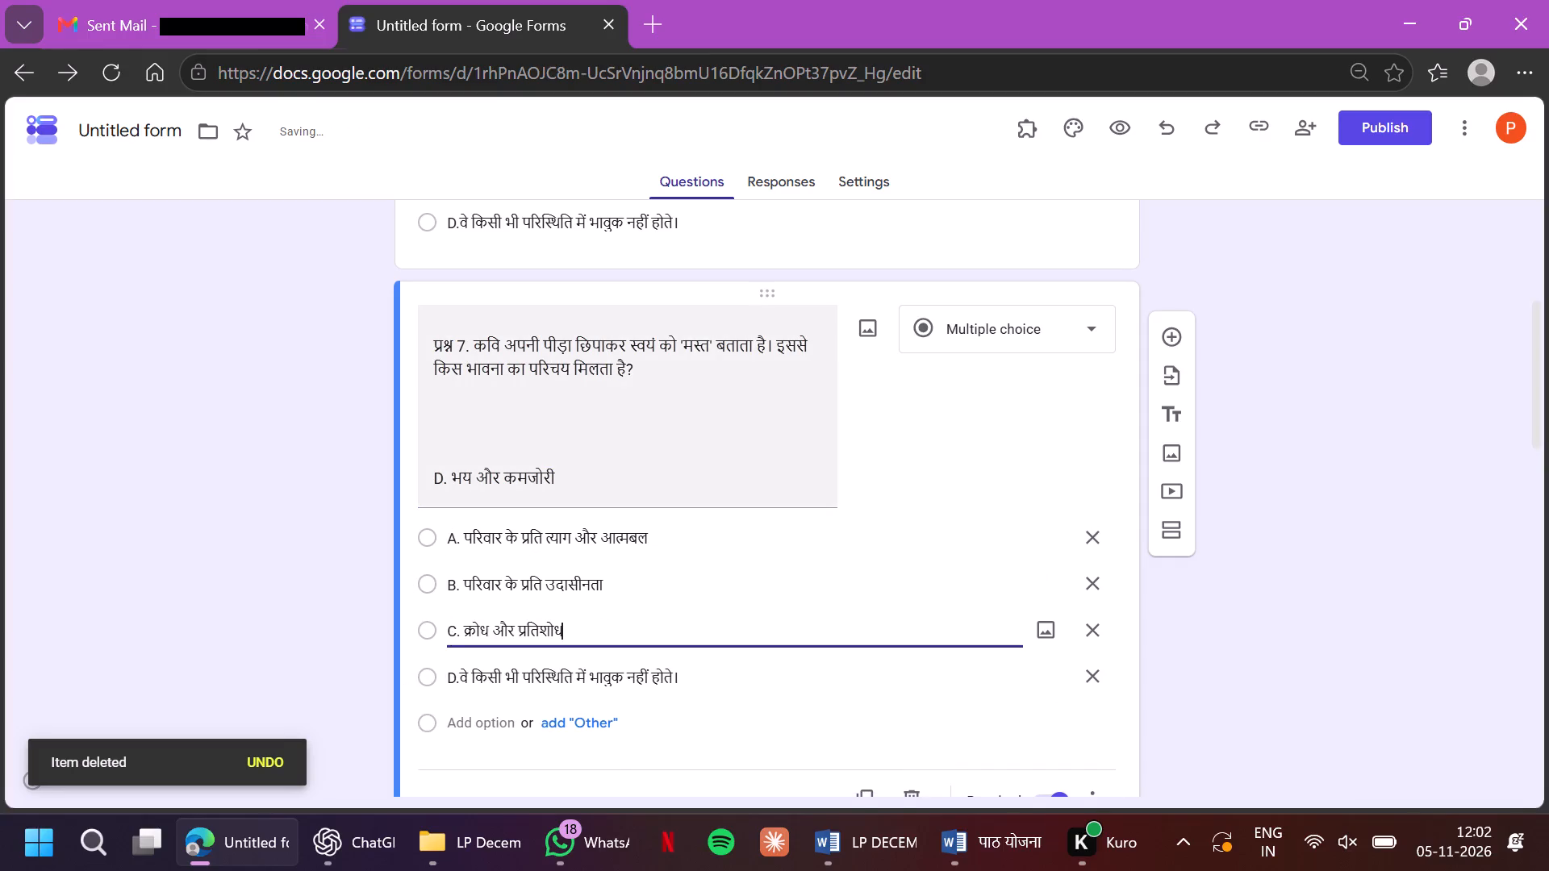
Move "D. भय और कमजोरी" from the question text into the fourth option and remove the blank lines left below the question.
{"action": "left_click_drag", "start_coordinate": [556, 481], "coordinate": [495, 477]}
{"action": "left_click", "coordinate": [562, 488]}
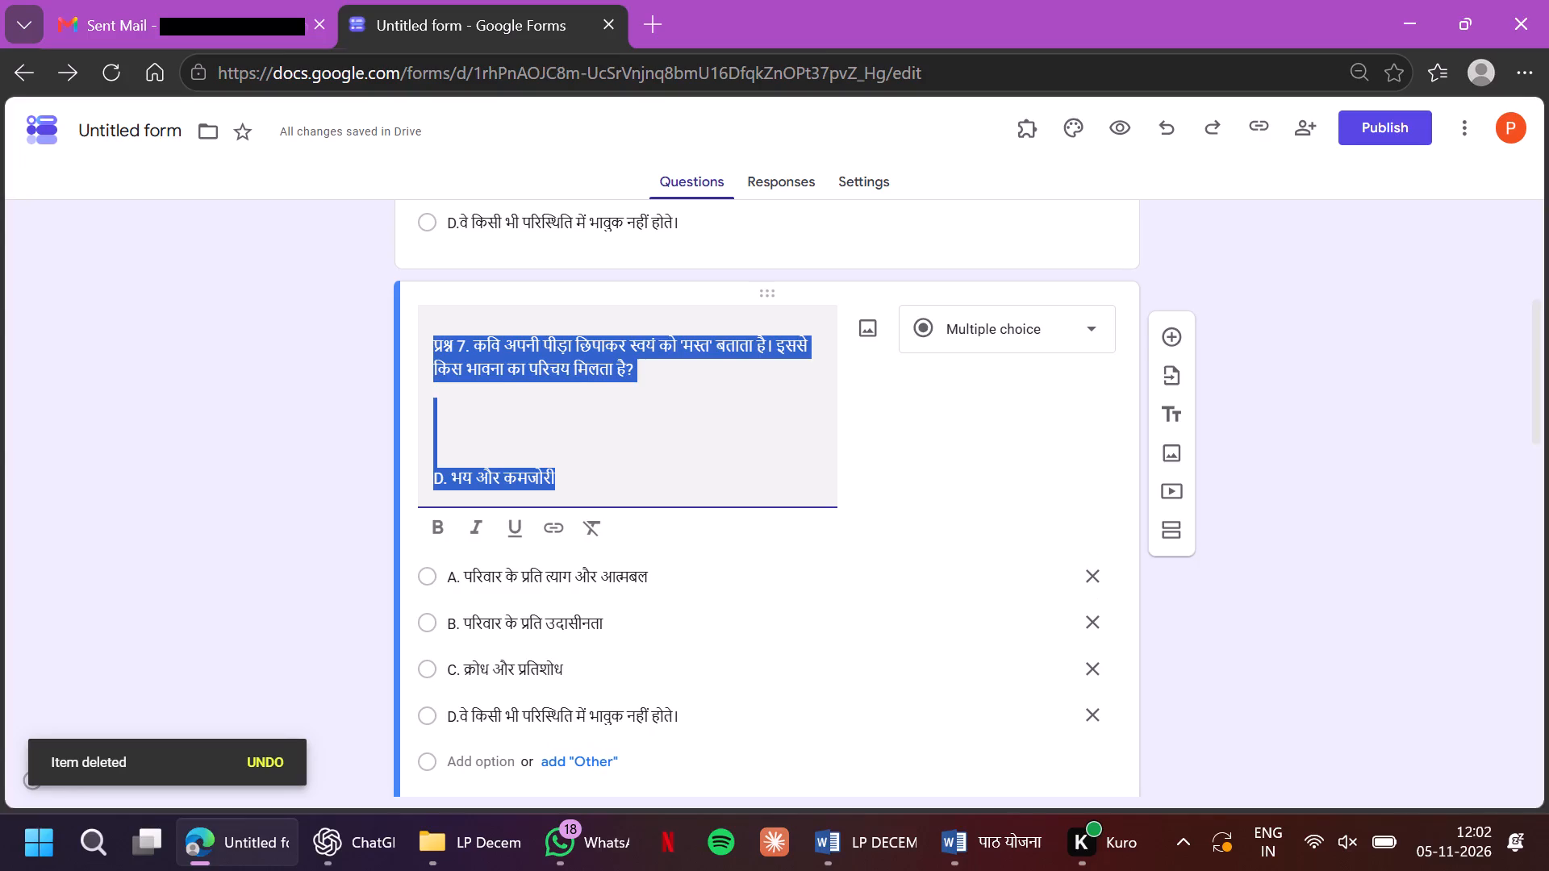
{"action": "left_click_drag", "start_coordinate": [562, 488], "coordinate": [424, 481]}
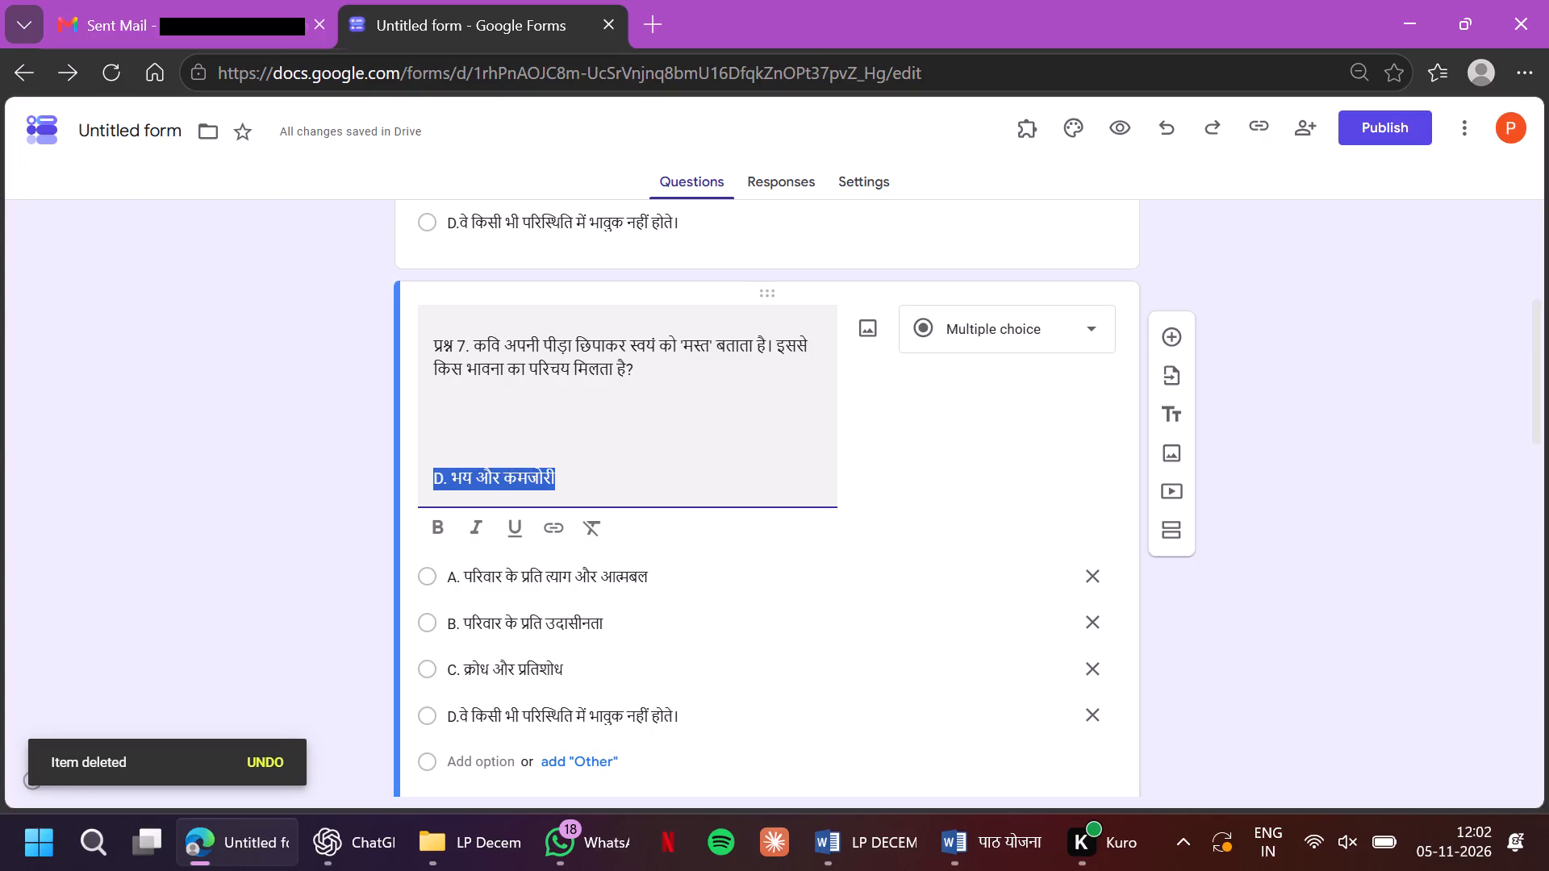
{"action": "left_click_drag", "start_coordinate": [424, 481], "coordinate": [423, 481]}
{"action": "key", "text": "ctrl+x"}
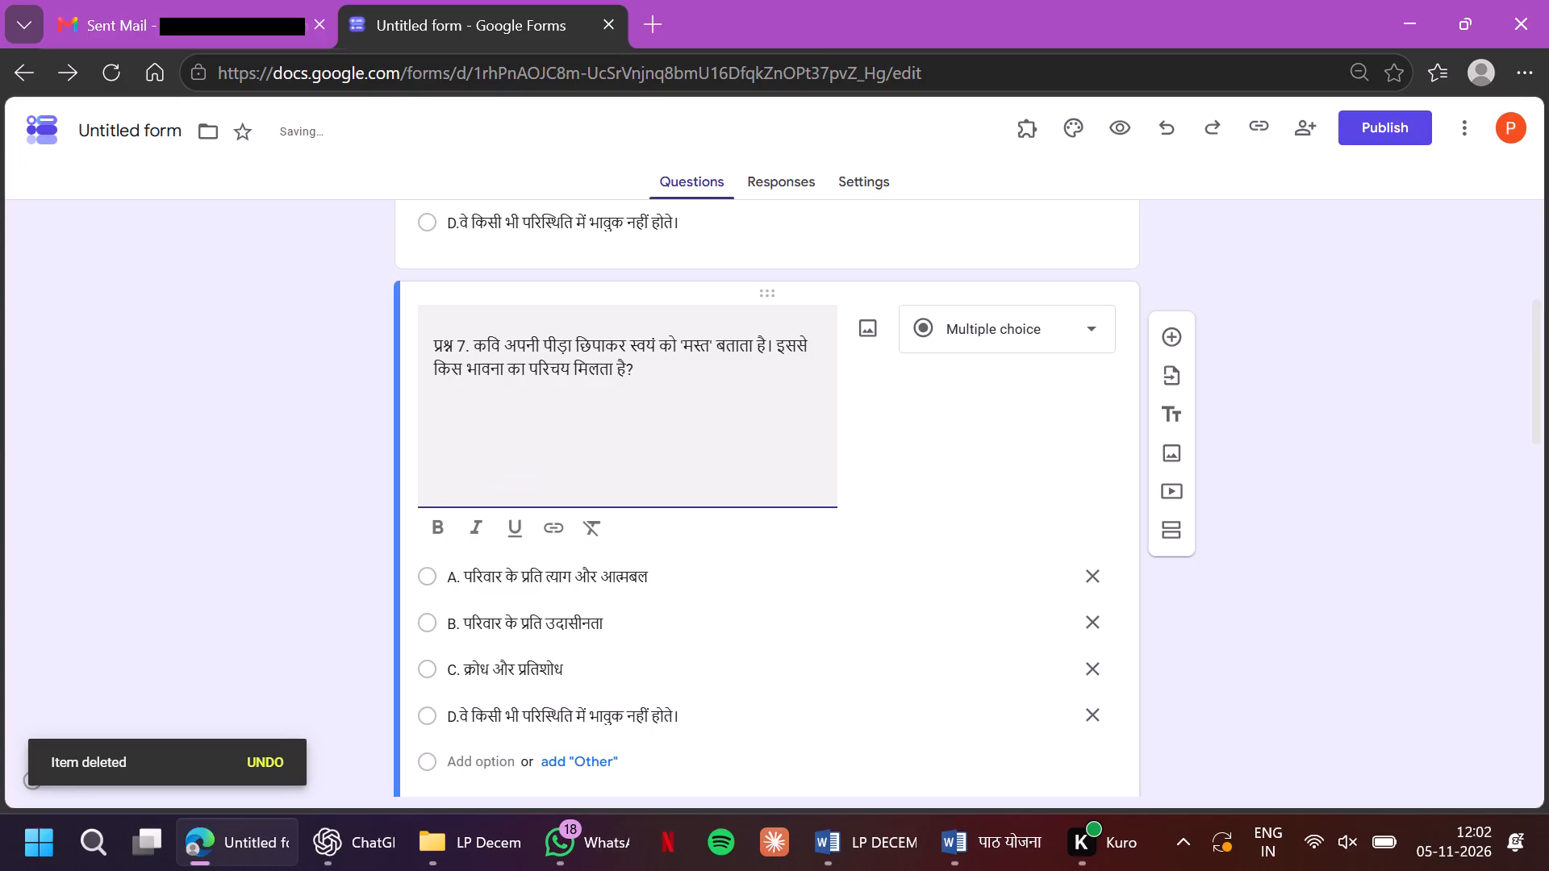
{"action": "key", "text": "BackSpace"}
{"action": "key", "text": "BackSpace"}
{"action": "key", "text": "BackSpace"}
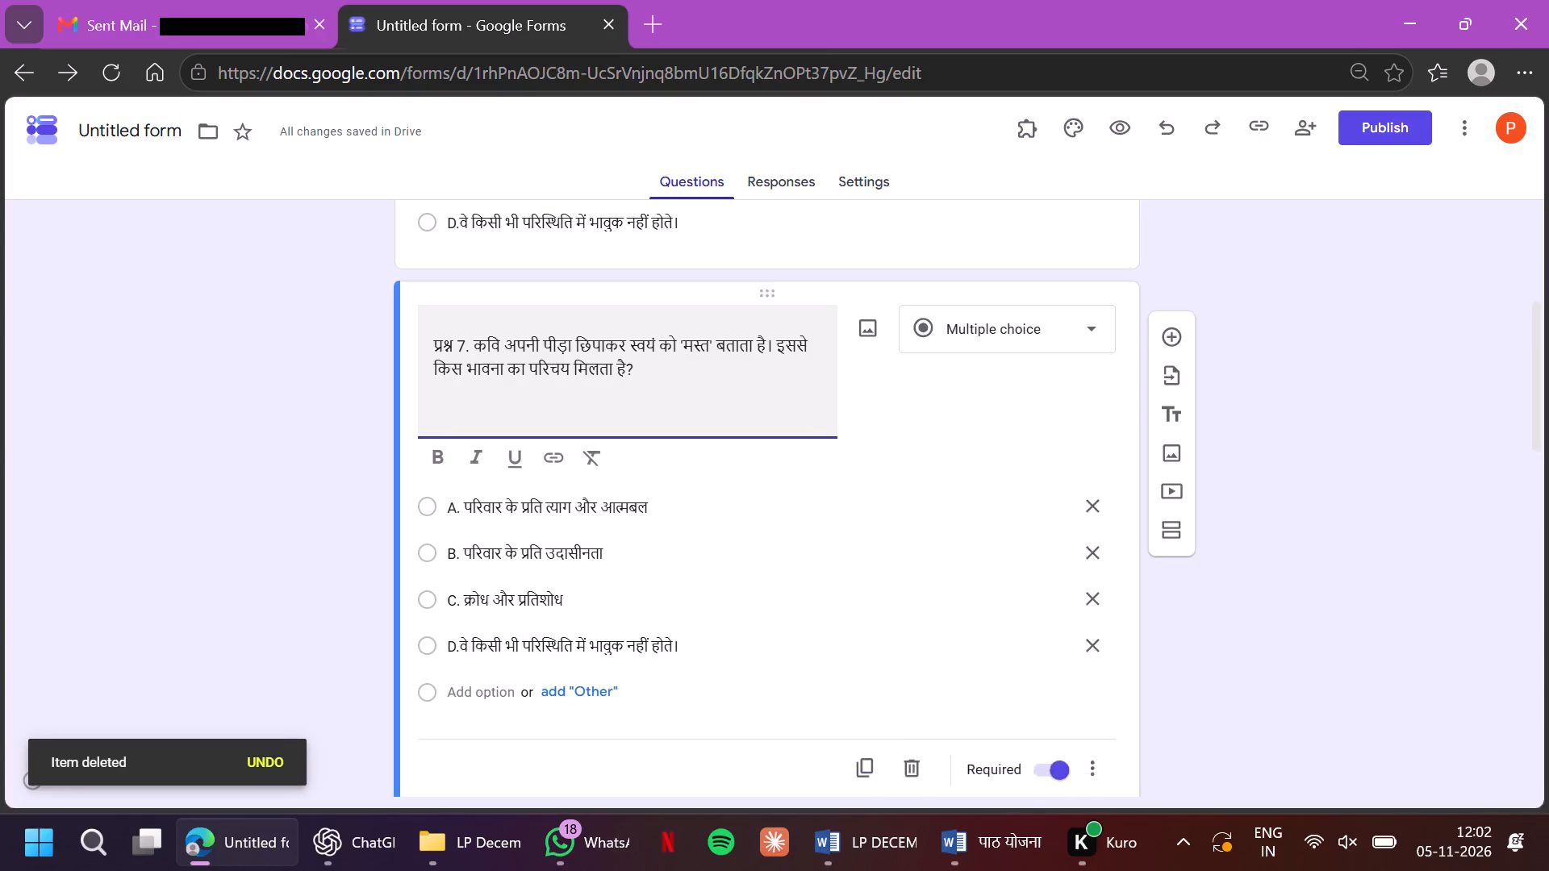
{"action": "key", "text": "BackSpace"}
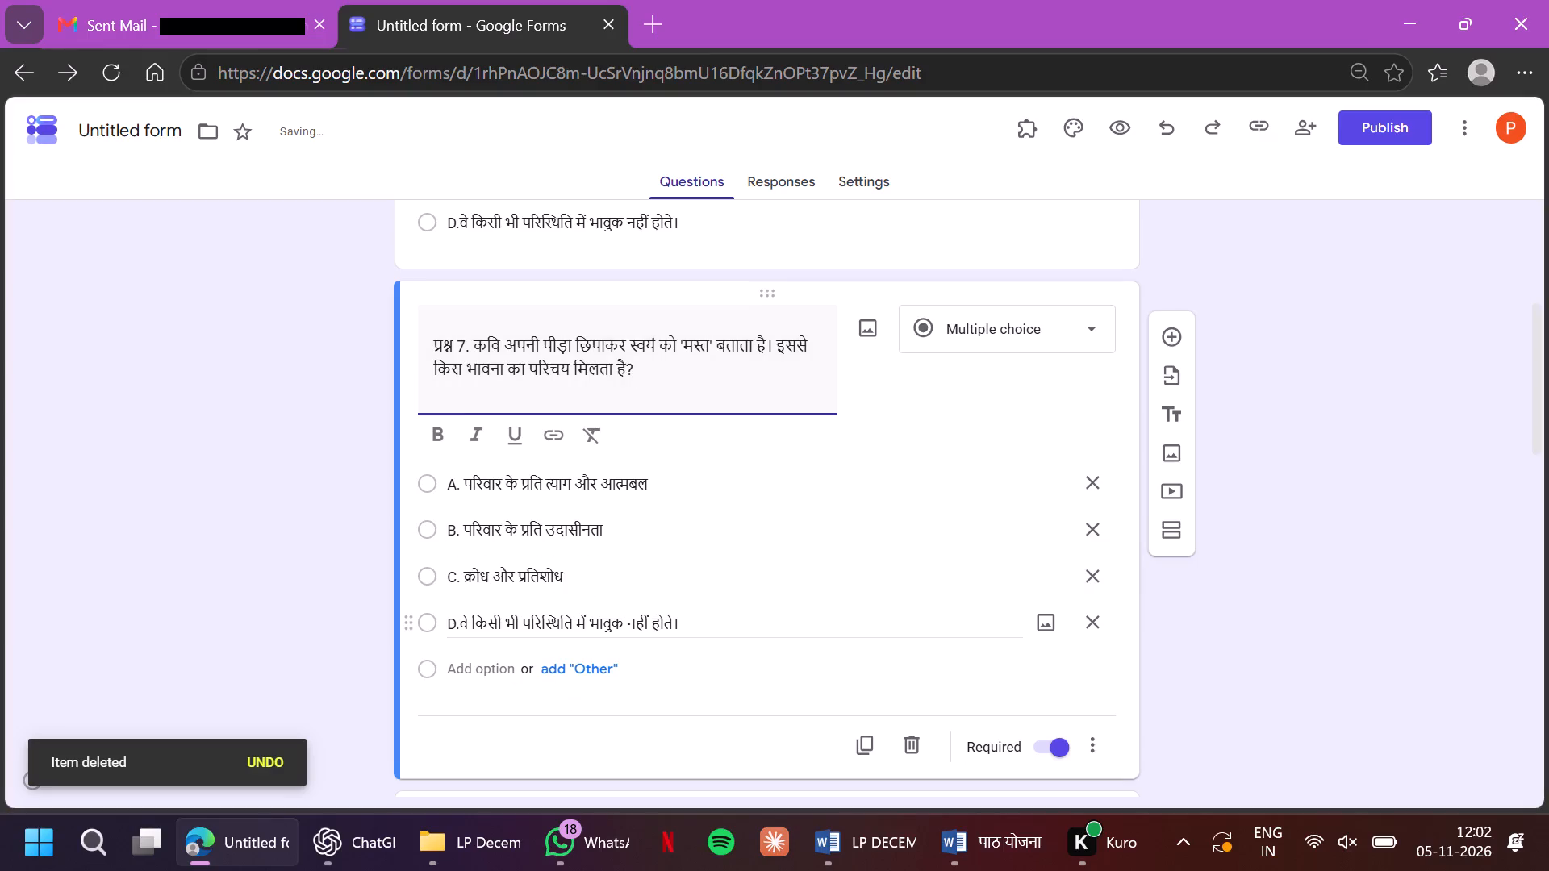
{"action": "left_click_drag", "start_coordinate": [675, 626], "coordinate": [519, 628]}
{"action": "key", "text": "ctrl+v"}
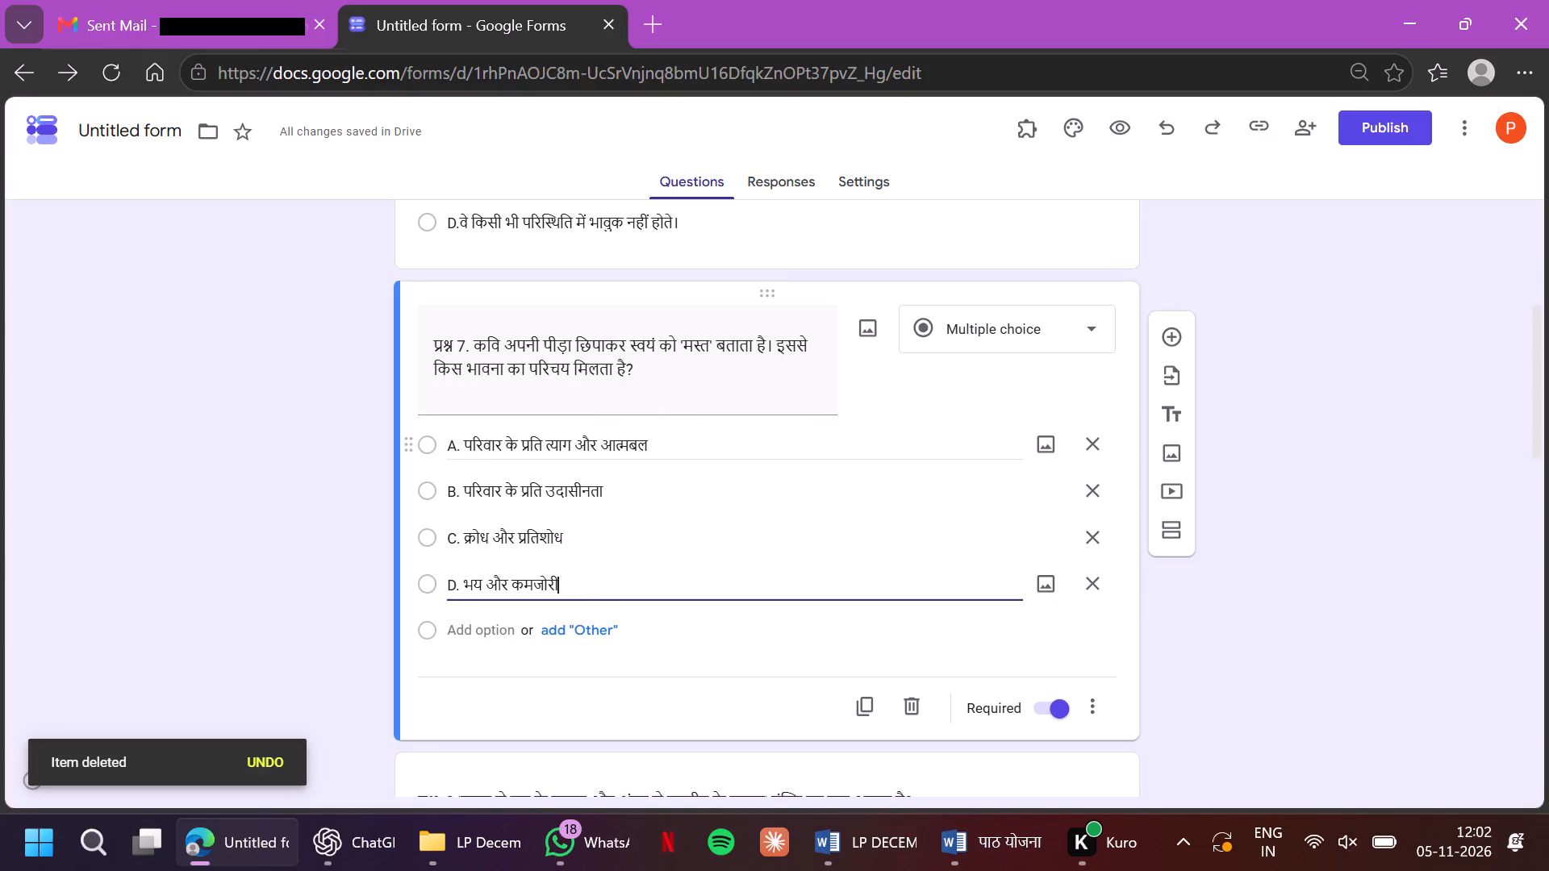
Renumber the question about the poet calling himself 'मस्त' as प्रश्न 2.
{"action": "left_click", "coordinate": [463, 348]}
{"action": "left_click", "coordinate": [463, 348]}
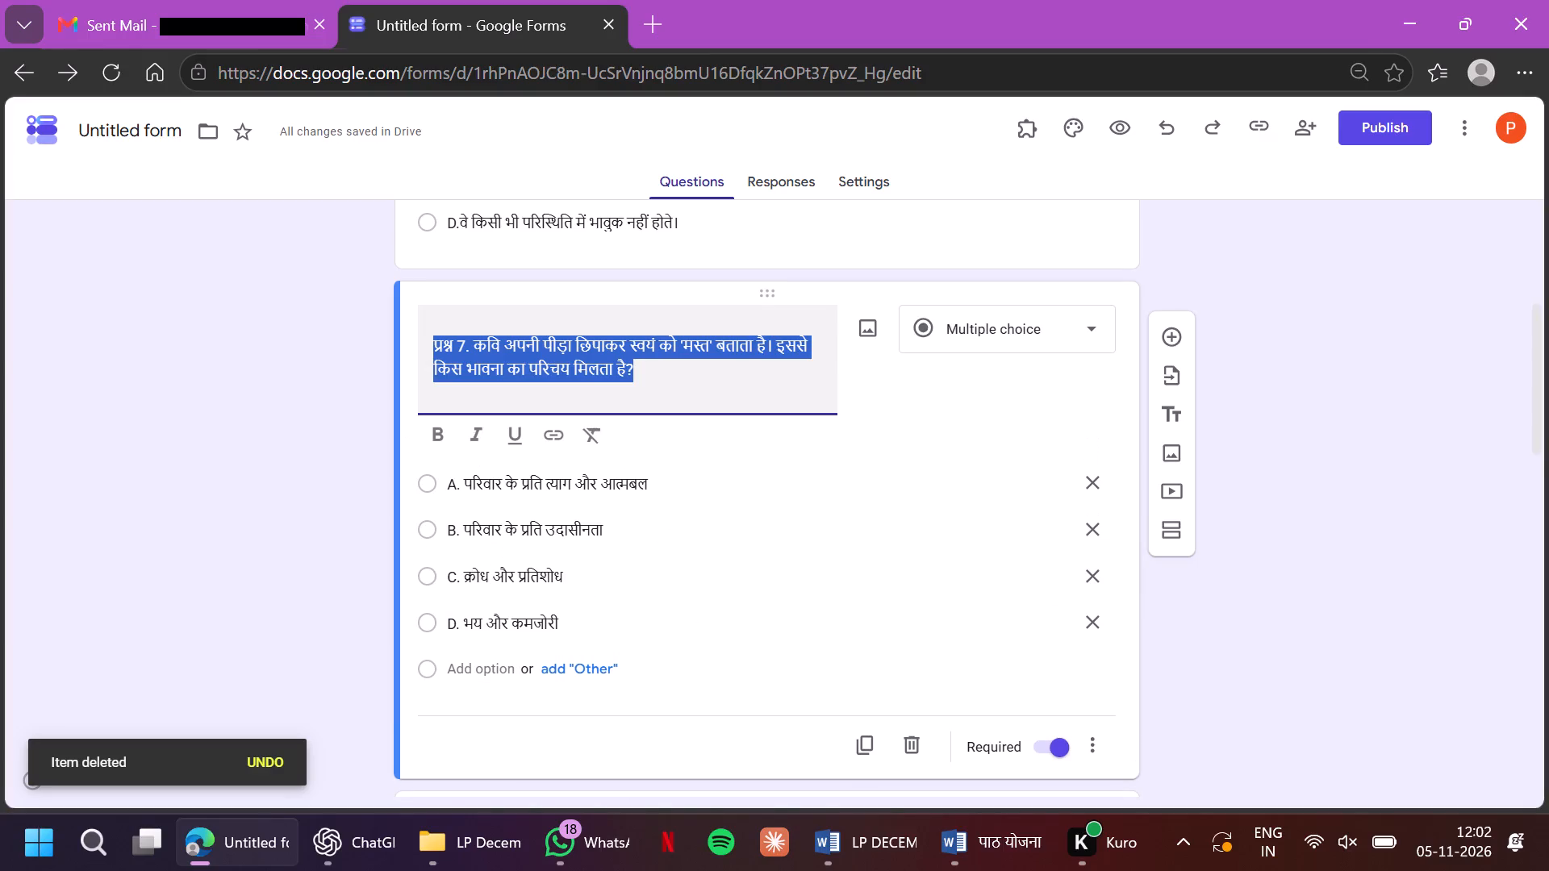
{"action": "key", "text": "BackSpace"}
{"action": "key", "text": "2"}
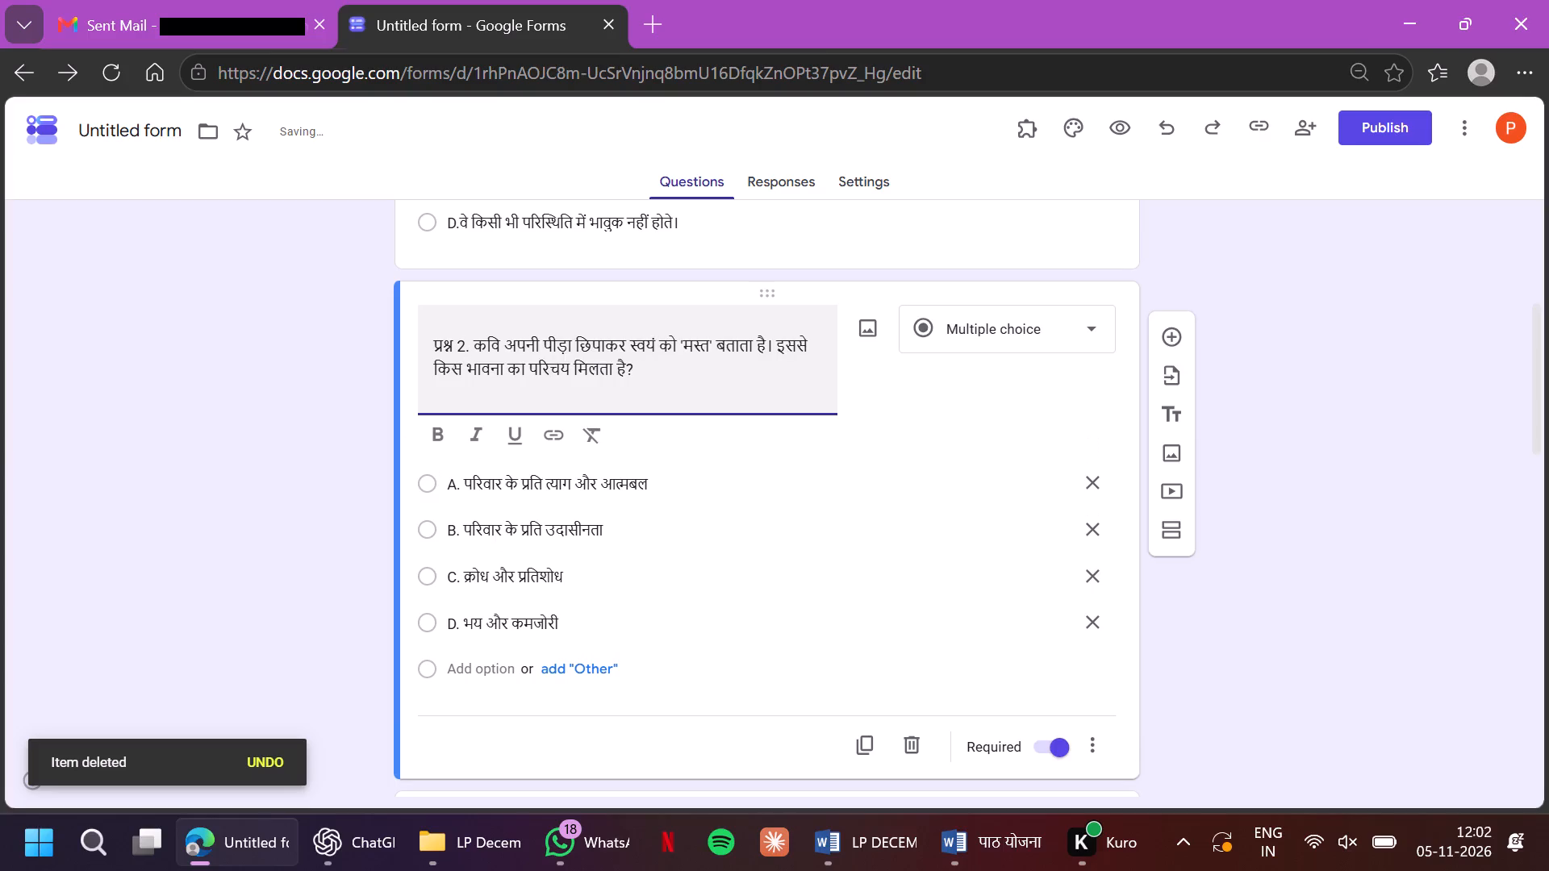
{"action": "left_click", "coordinate": [691, 460]}
Renumber the following question, 'बाहर से वज्र के समान और अंदर से नवनीत के समान', as प्रश्न -3.
{"action": "scroll", "coordinate": [691, 460], "scroll_direction": "down", "scroll_amount": 1}
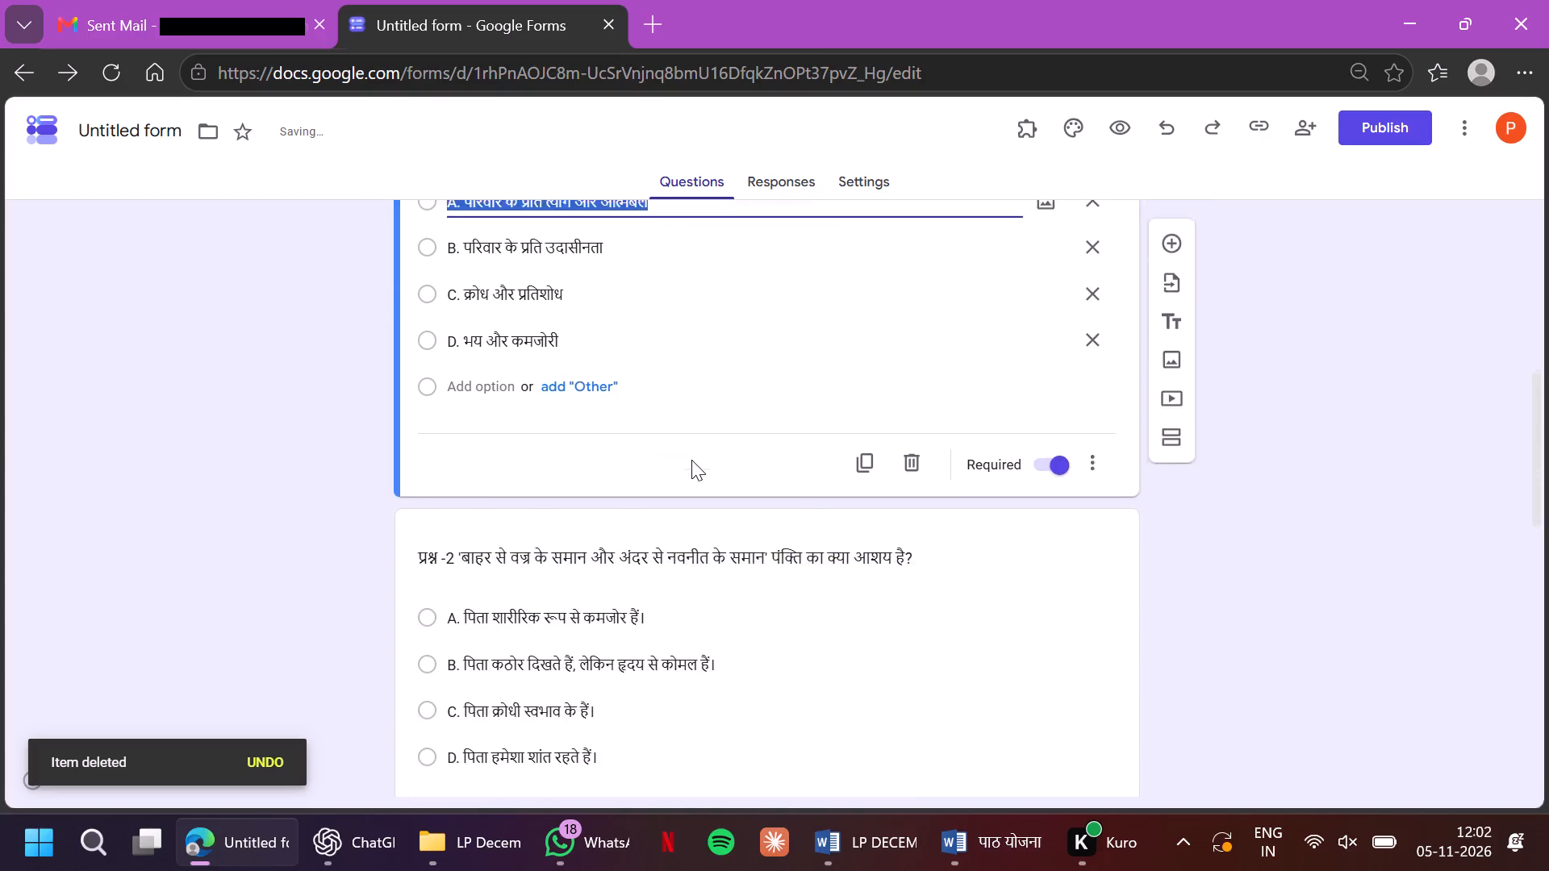
{"action": "scroll", "coordinate": [691, 460], "scroll_direction": "down", "scroll_amount": 1}
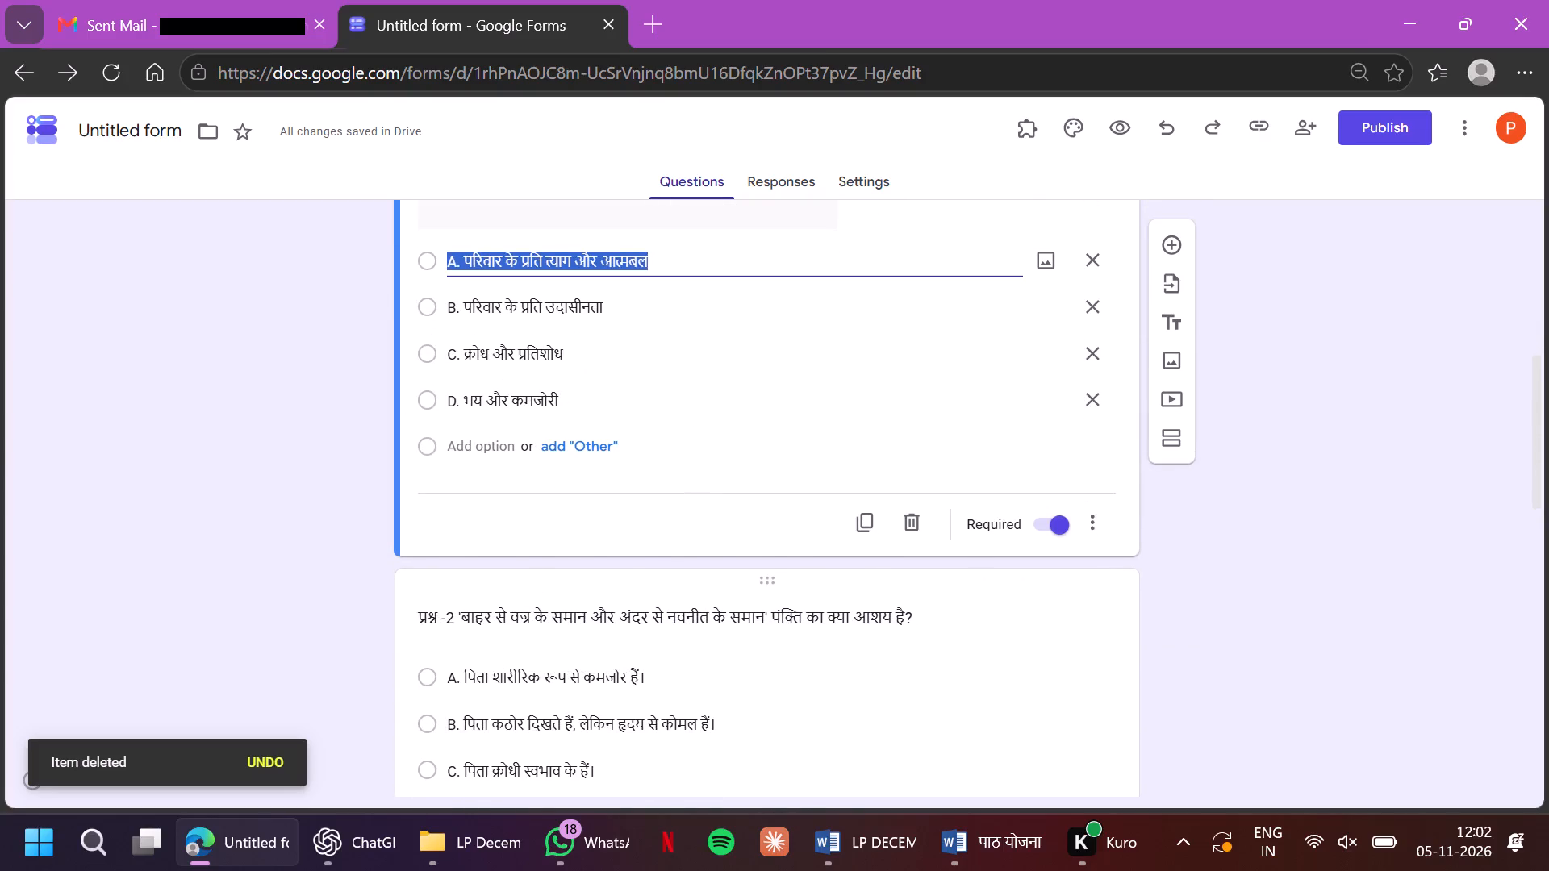
{"action": "left_click", "coordinate": [453, 619]}
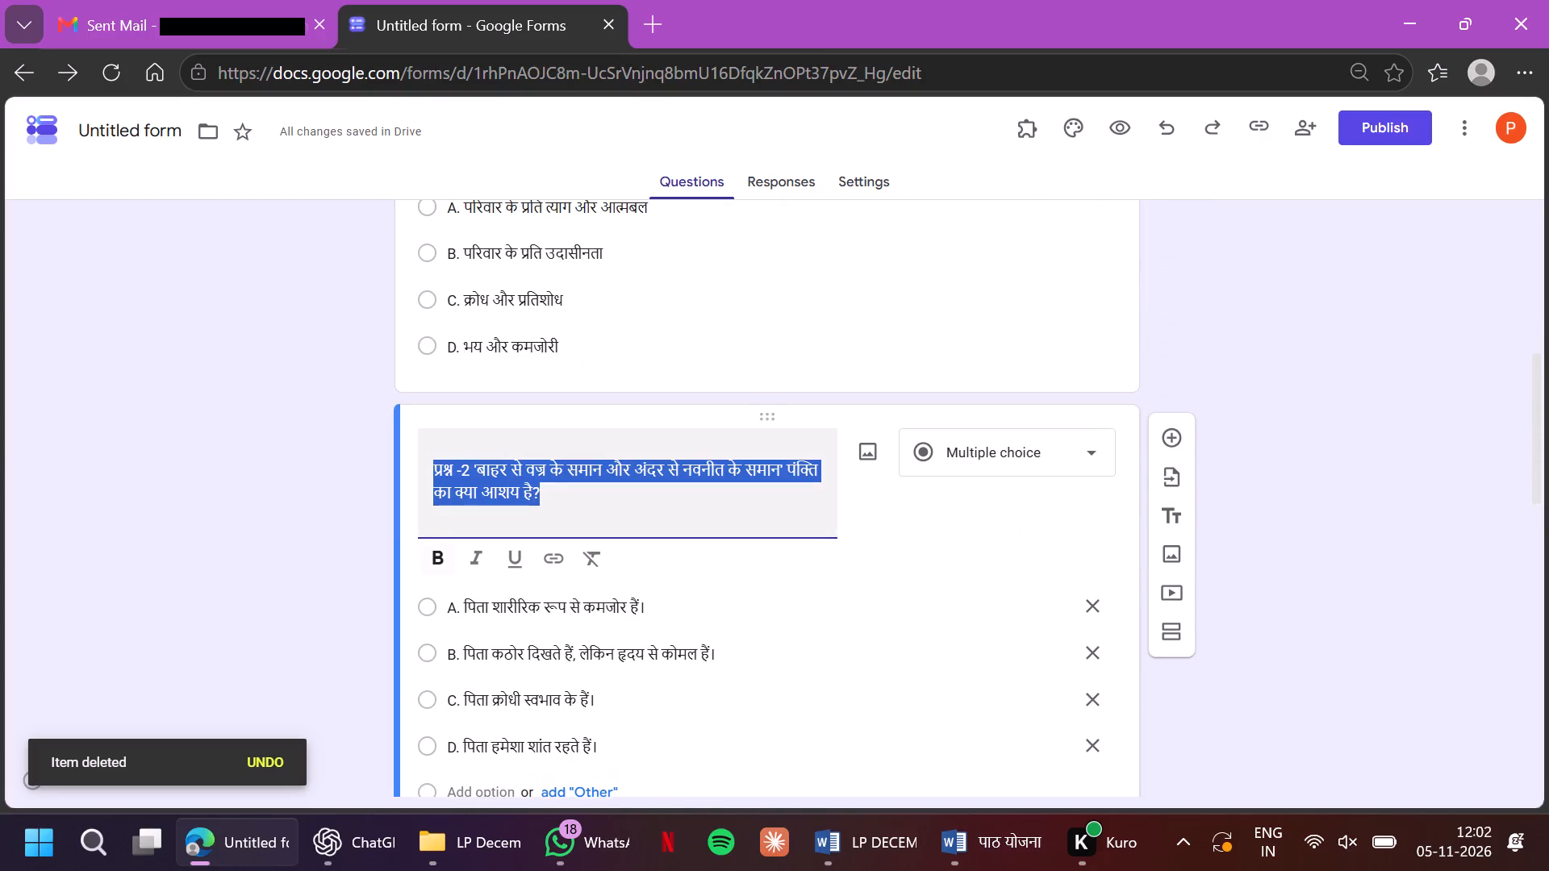
{"action": "left_click", "coordinate": [473, 472]}
{"action": "key", "text": "BackSpace"}
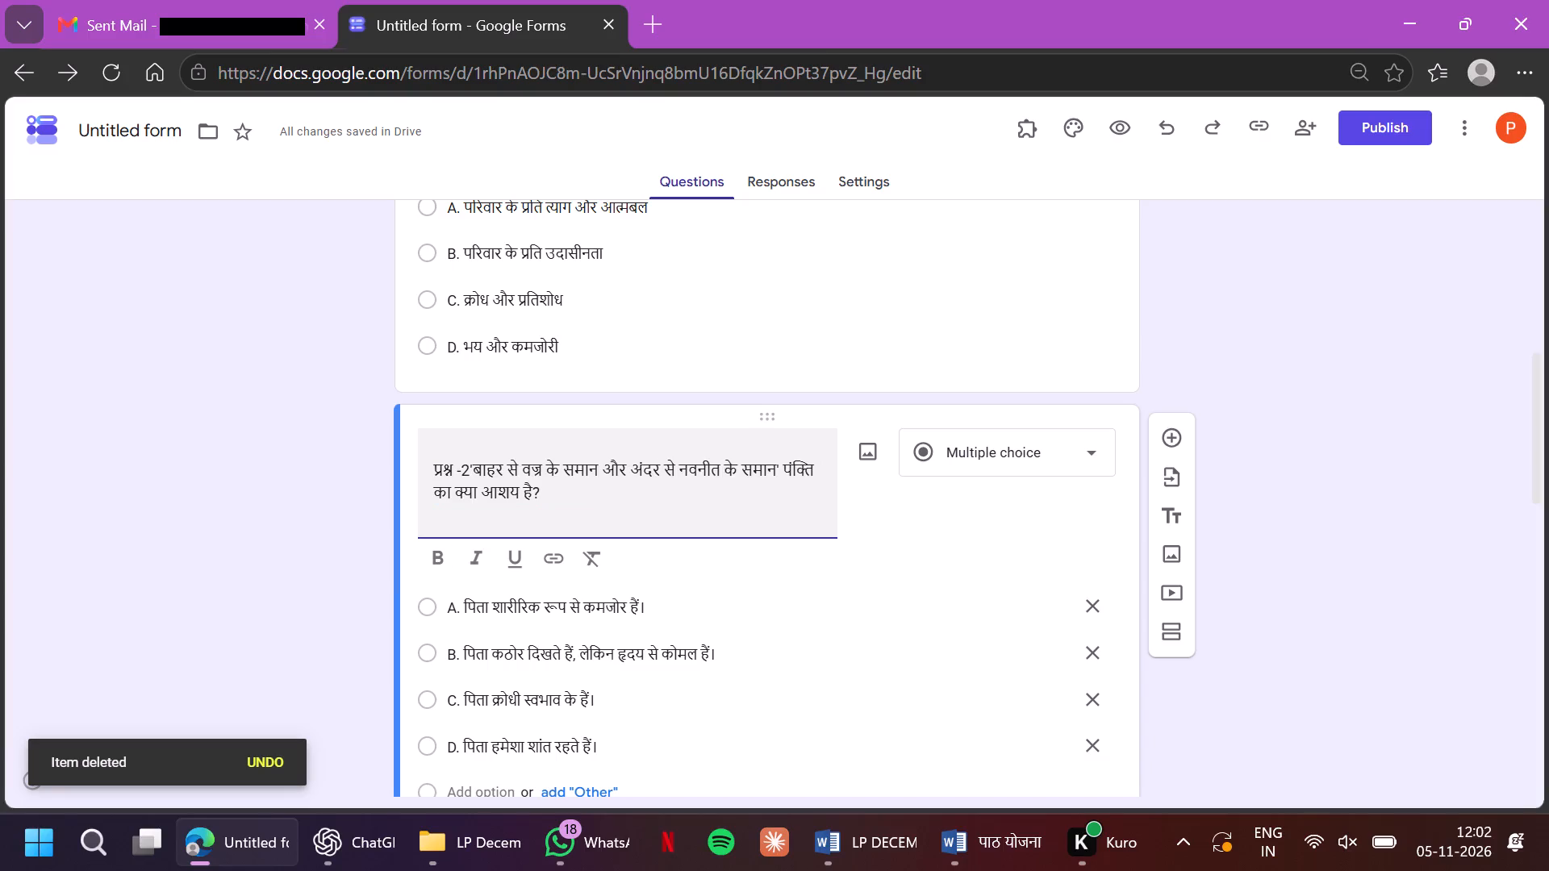
{"action": "key", "text": "BackSpace"}
{"action": "type", "text": "3"}
{"action": "key", "text": "space"}
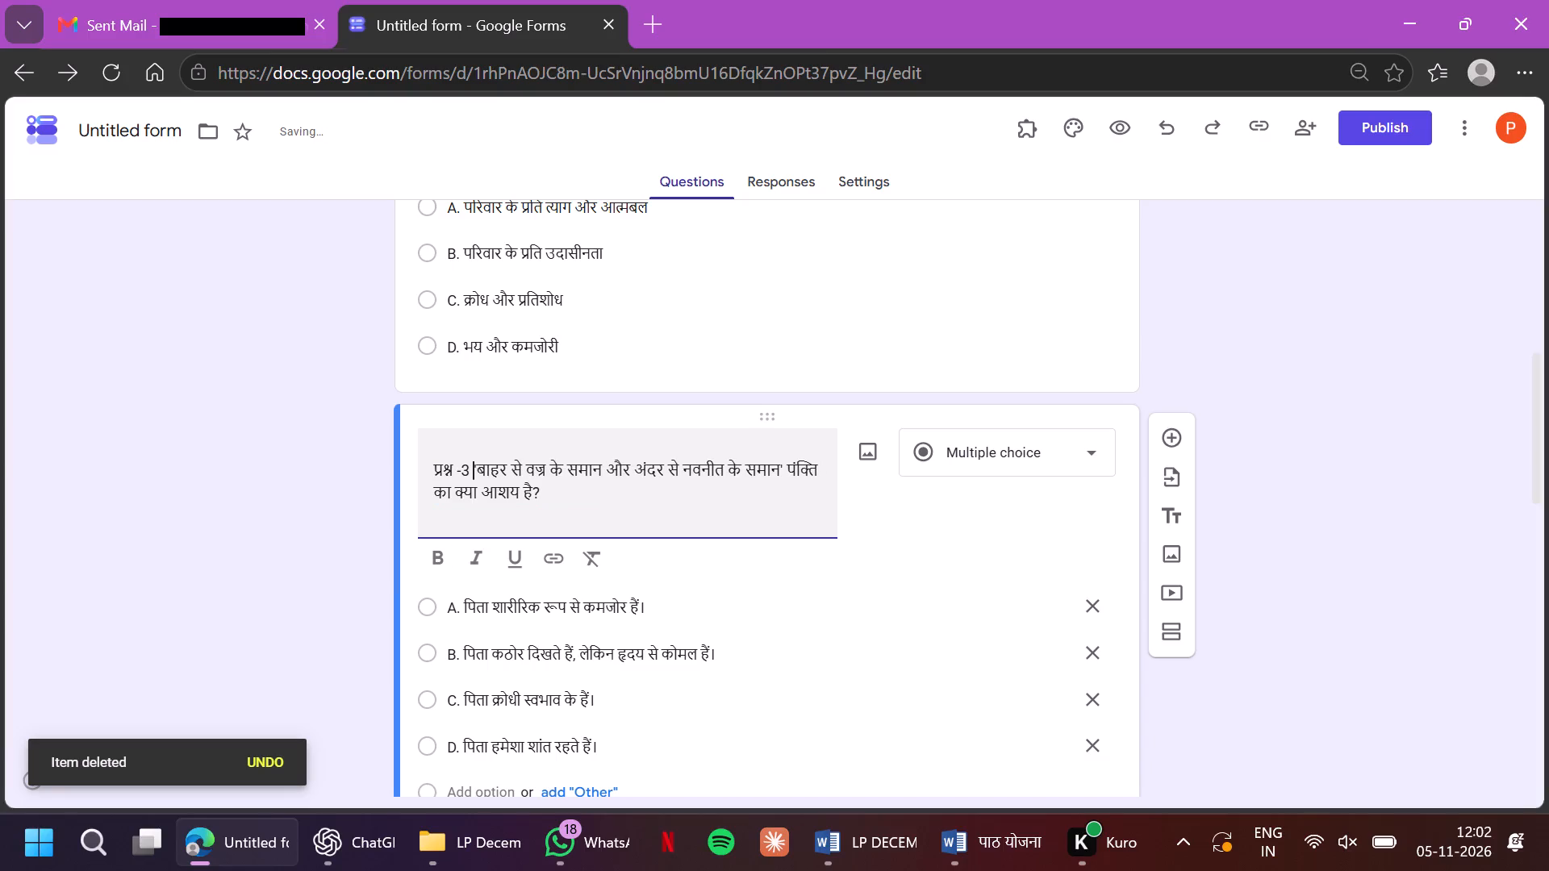
{"action": "scroll", "coordinate": [568, 627], "scroll_direction": "down", "scroll_amount": 2}
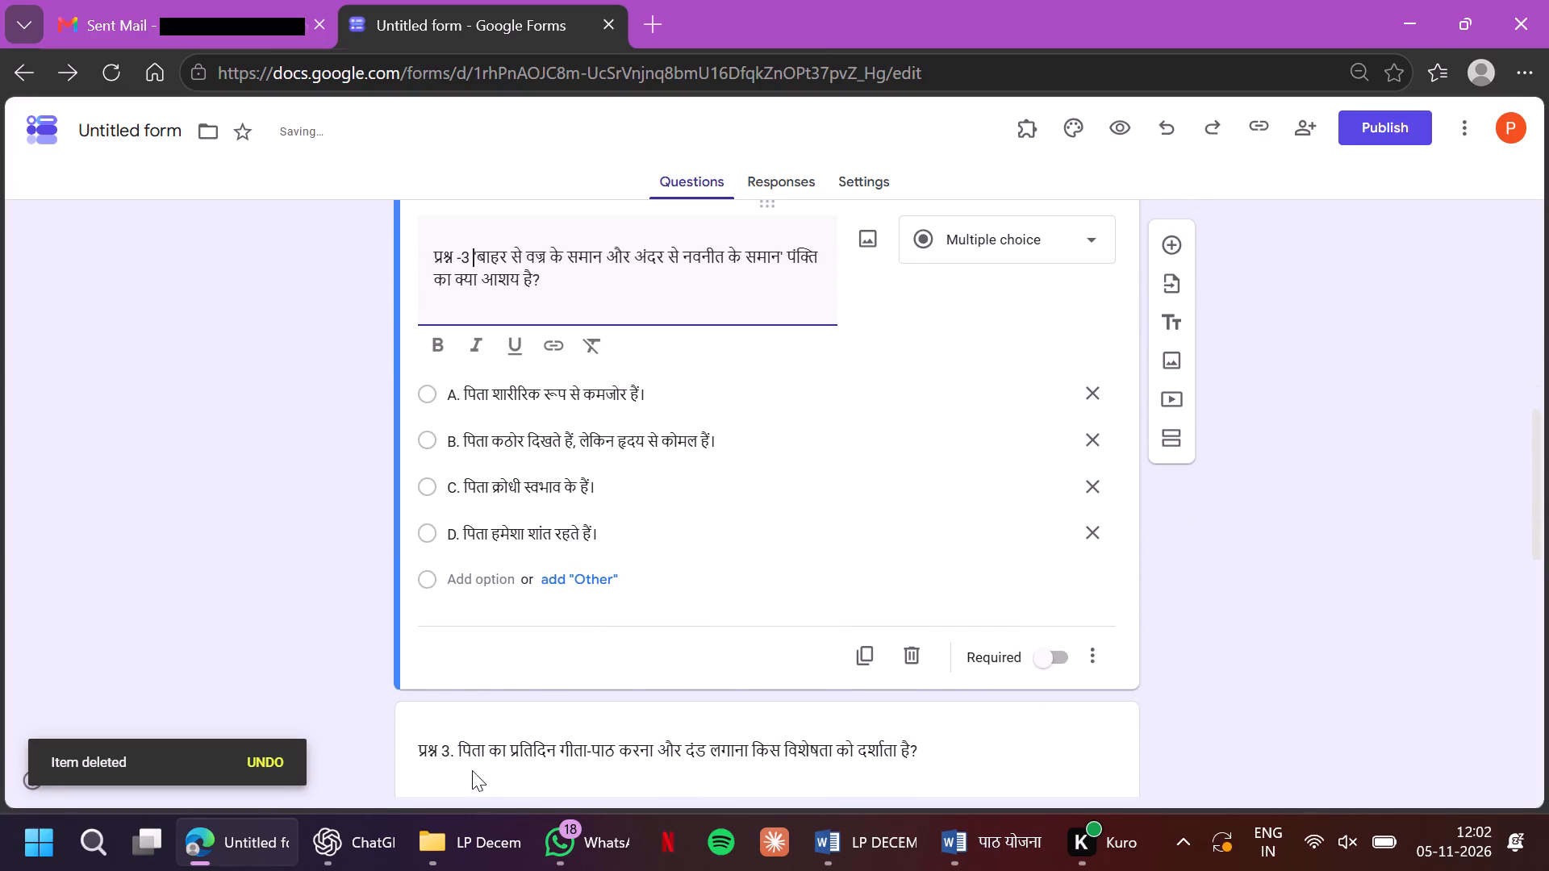
Renumber the question about the father's daily गीता-पाठ and दंड as प्रश्न 4.
{"action": "left_click", "coordinate": [449, 747]}
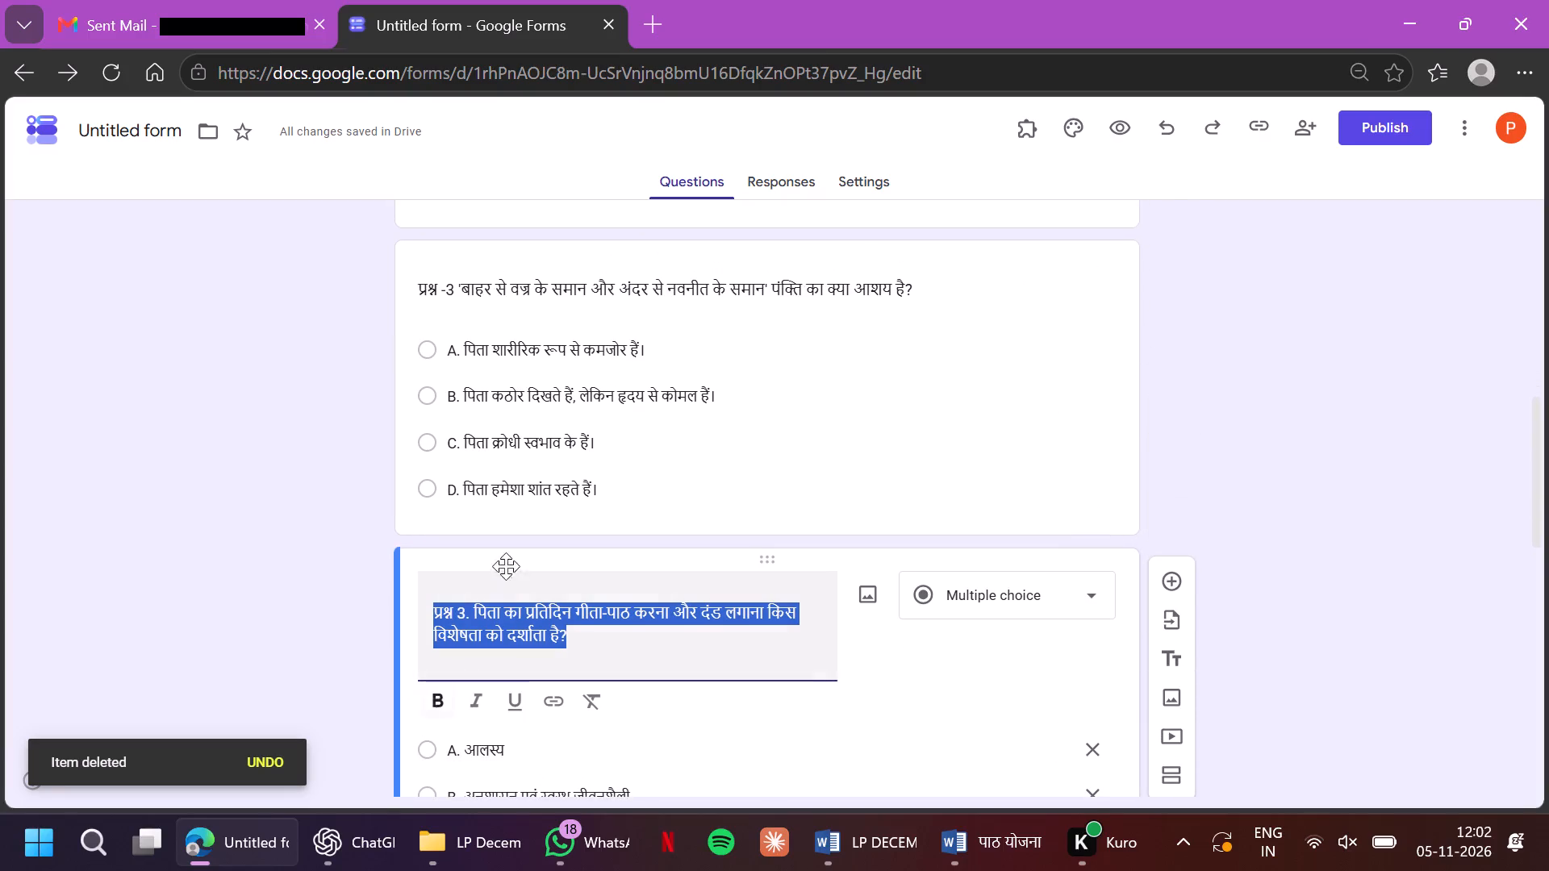
{"action": "left_click", "coordinate": [463, 619]}
{"action": "key", "text": "BackSpace"}
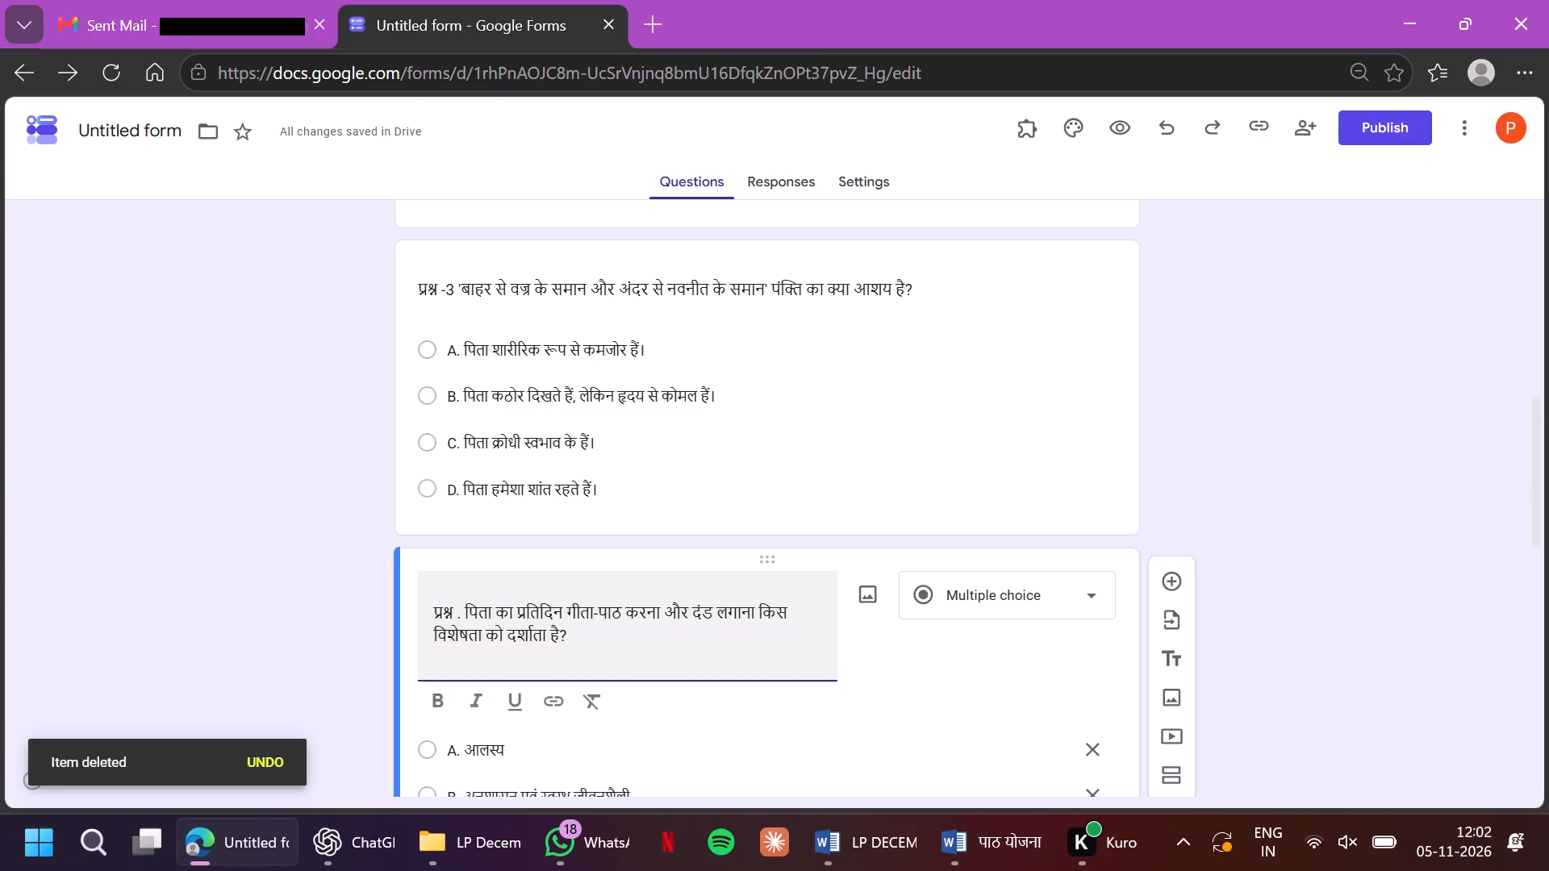
{"action": "key", "text": "4"}
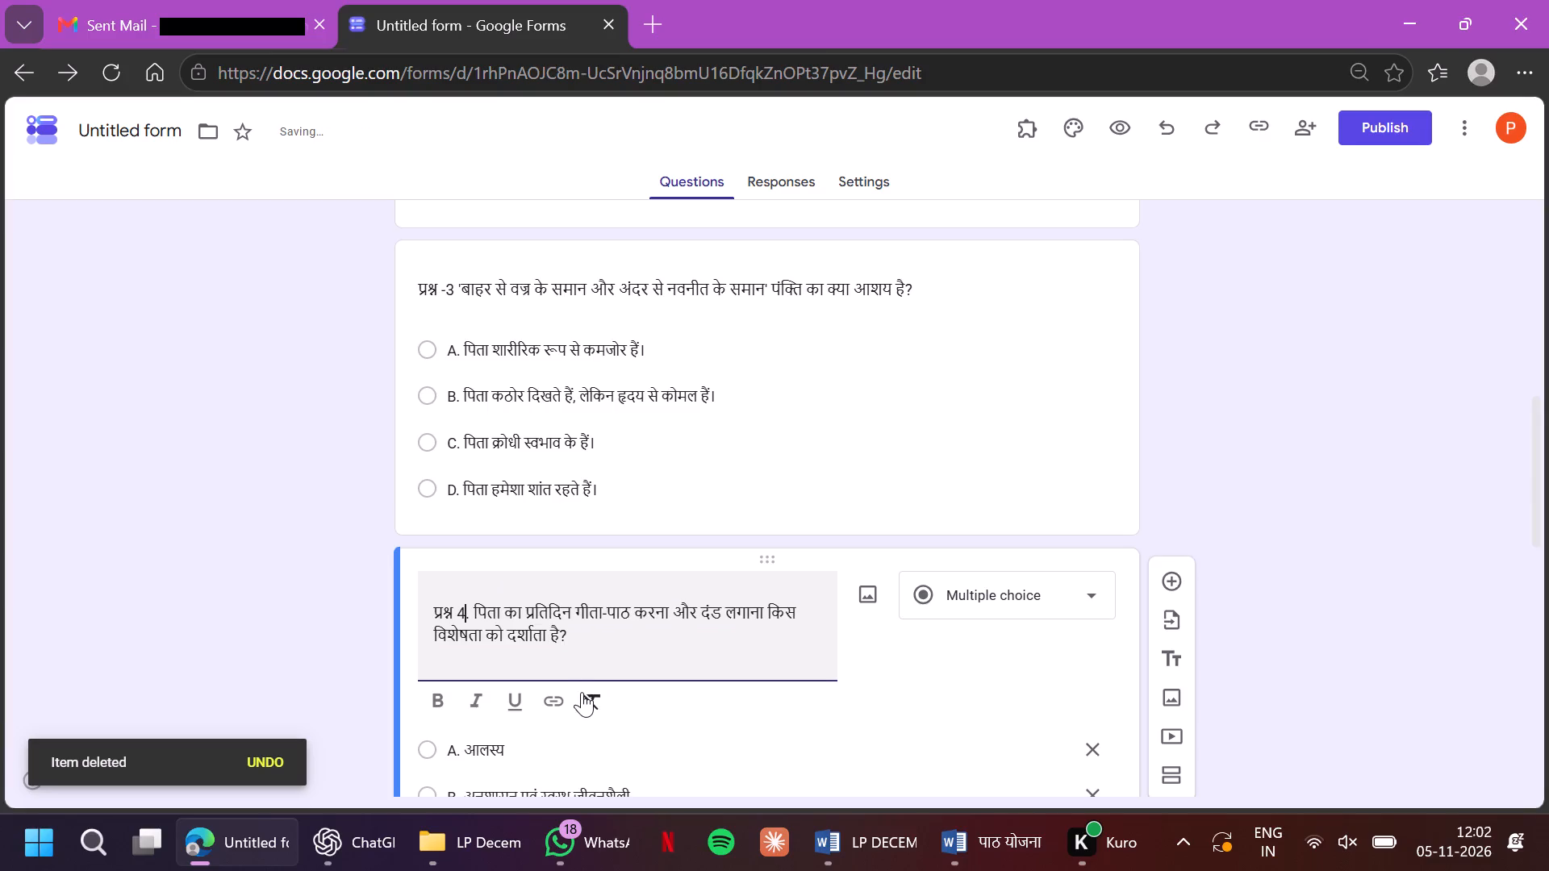
Renumber the question about the father crying over the fifth son's jailing (पाँचवें बेटे के जेल जाने पर) as प्रश्न 5.
{"action": "scroll", "coordinate": [582, 692], "scroll_direction": "down", "scroll_amount": 4}
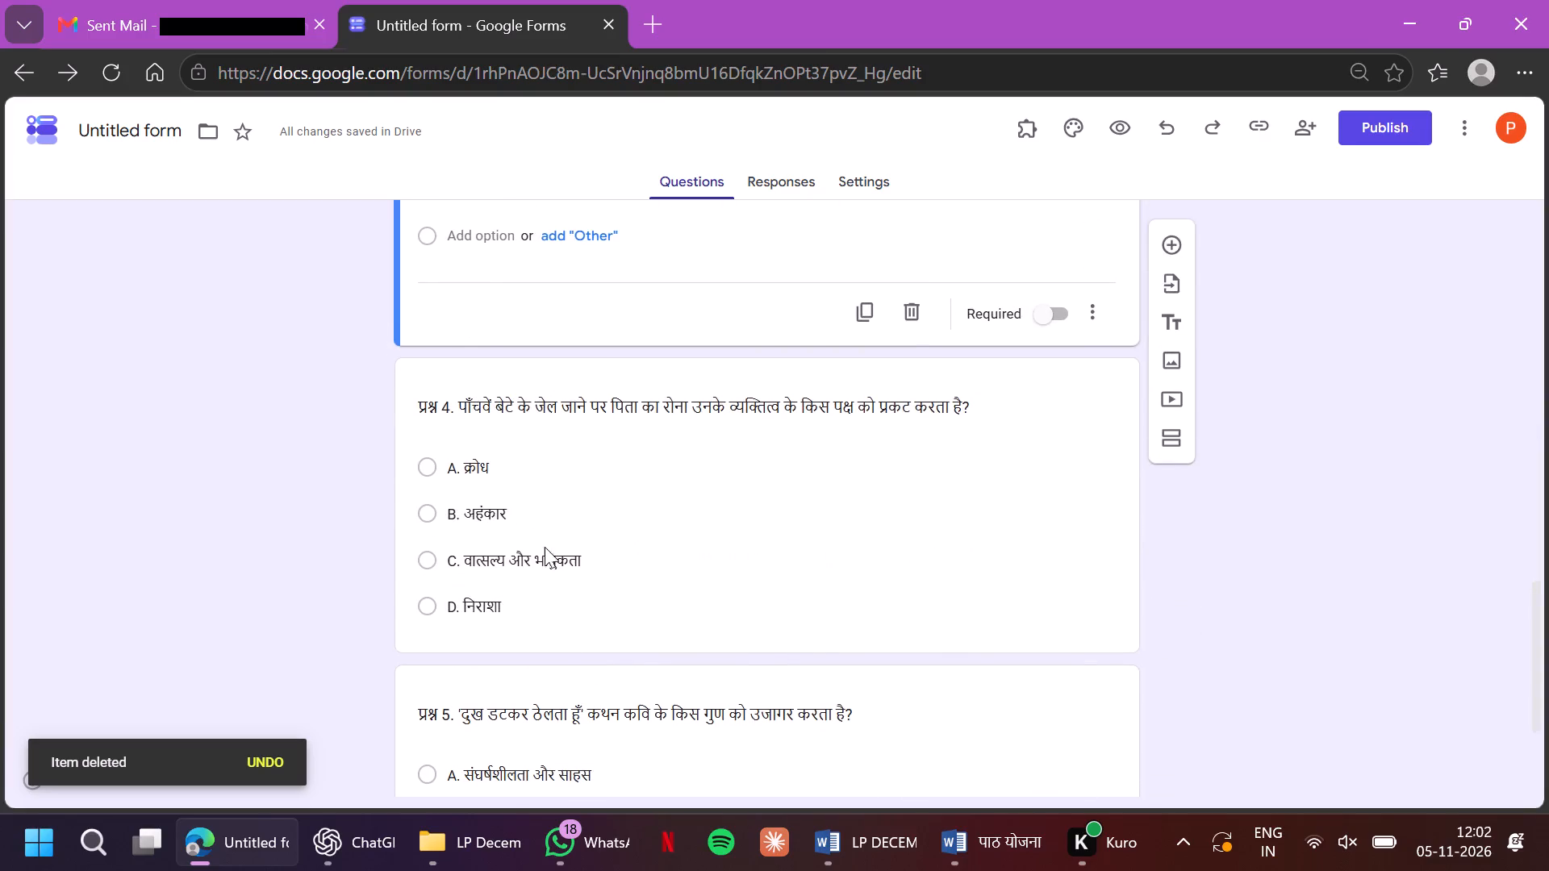
{"action": "scroll", "coordinate": [553, 645], "scroll_direction": "down", "scroll_amount": 1}
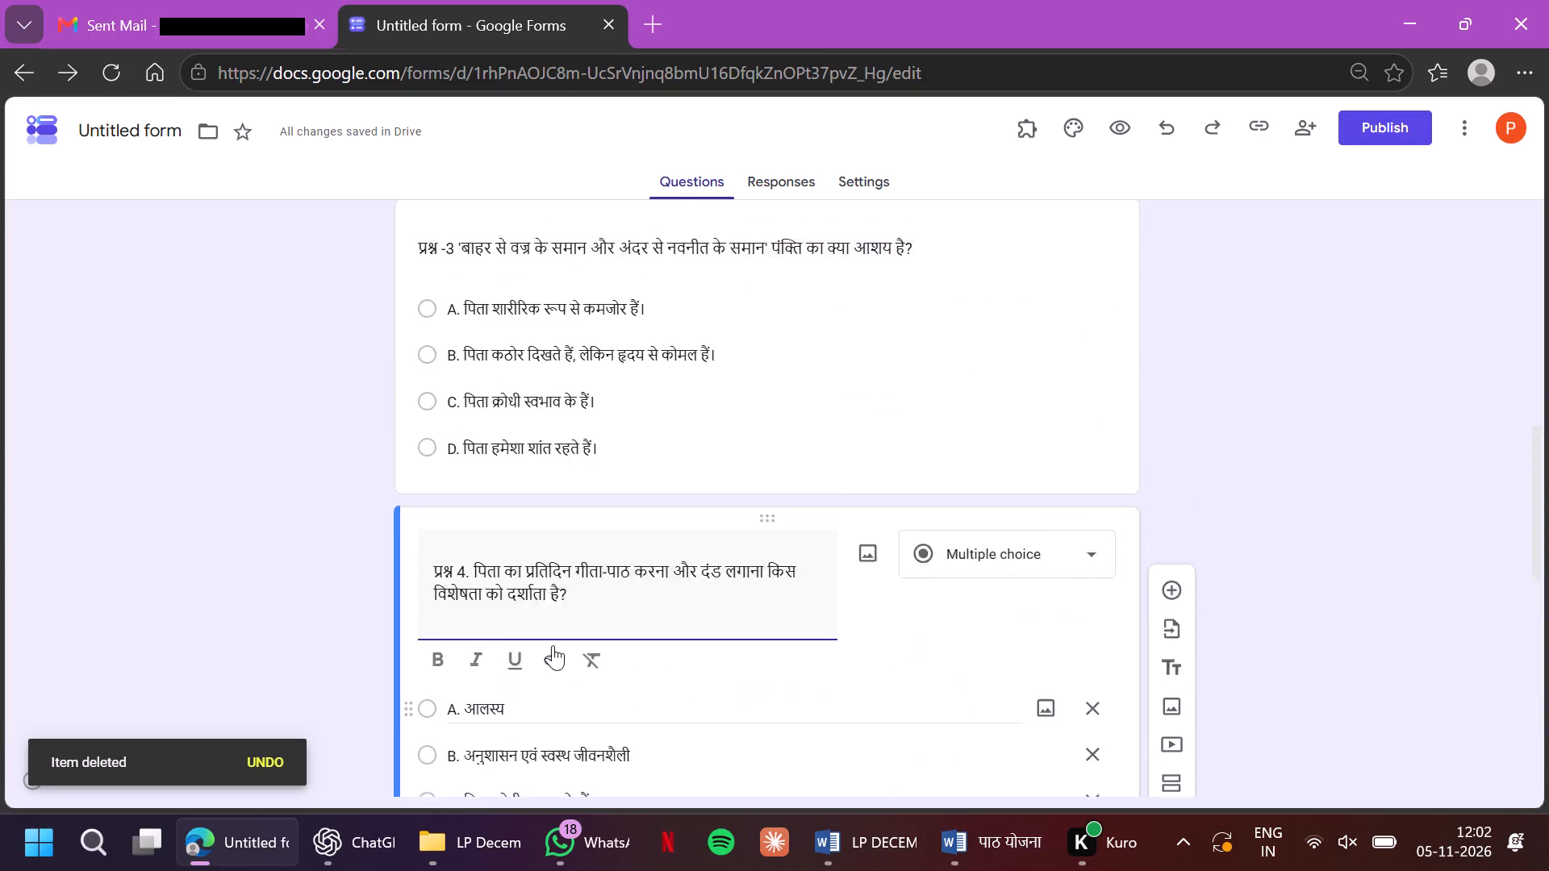
{"action": "scroll", "coordinate": [553, 645], "scroll_direction": "down", "scroll_amount": 1}
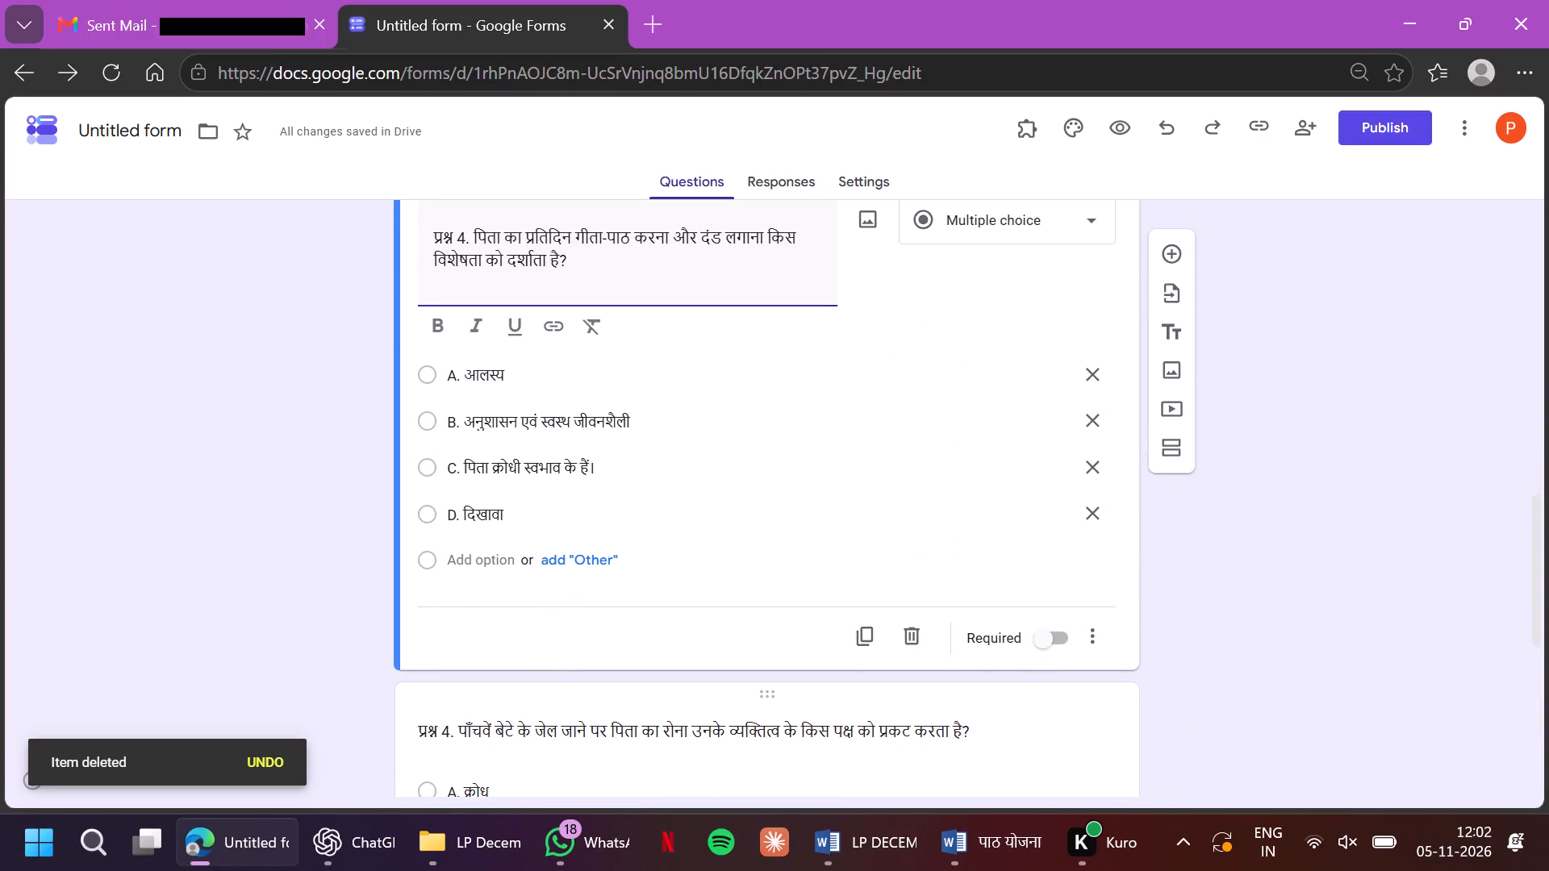
{"action": "left_click", "coordinate": [446, 736]}
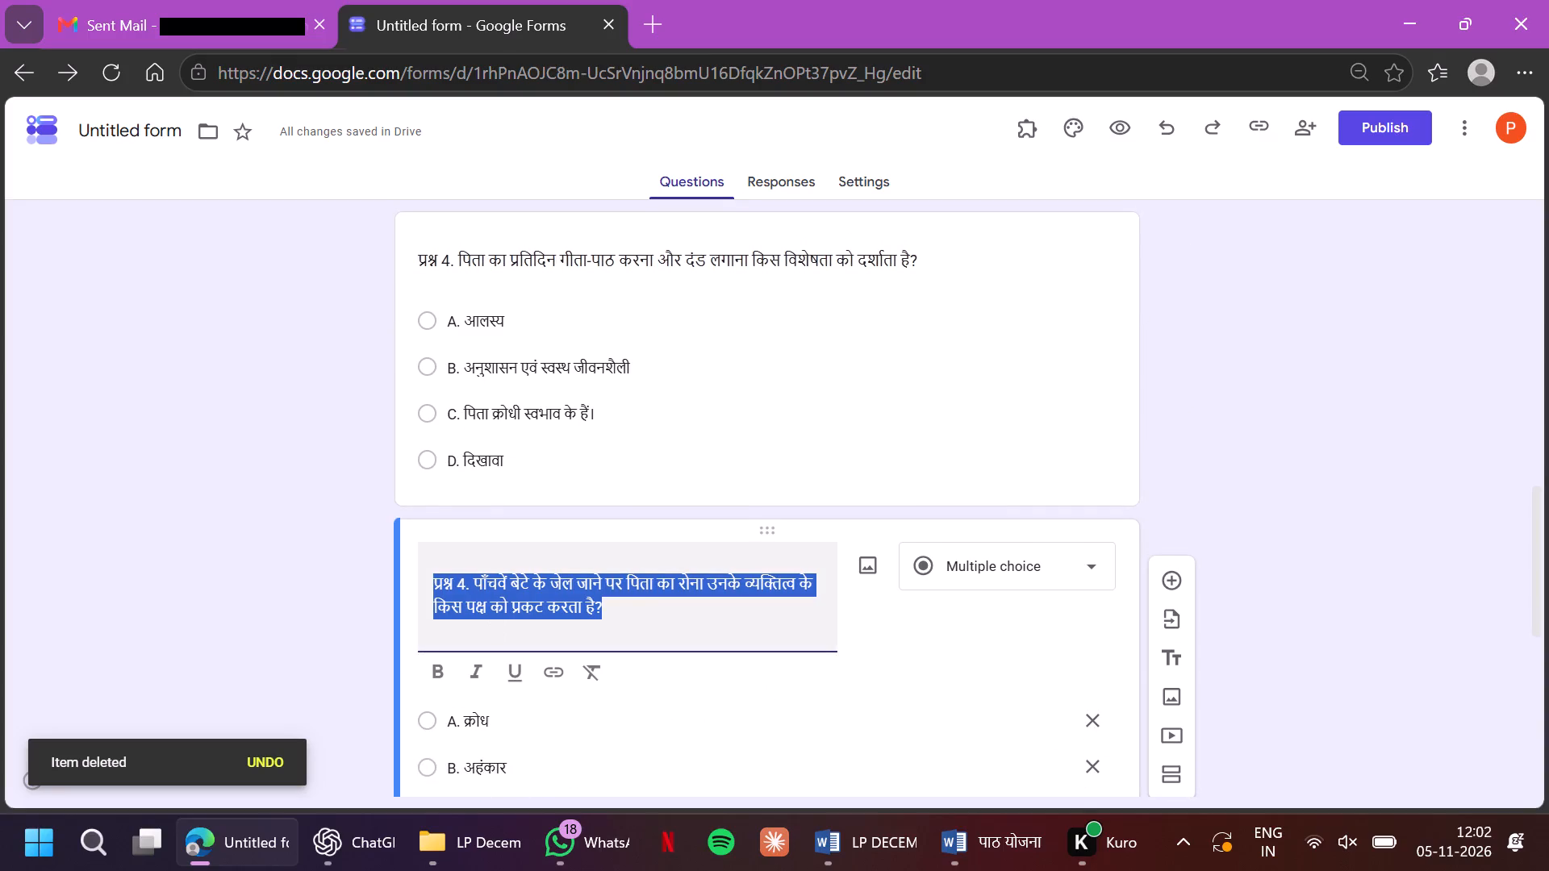
{"action": "left_click", "coordinate": [462, 586]}
{"action": "key", "text": "BackSpace"}
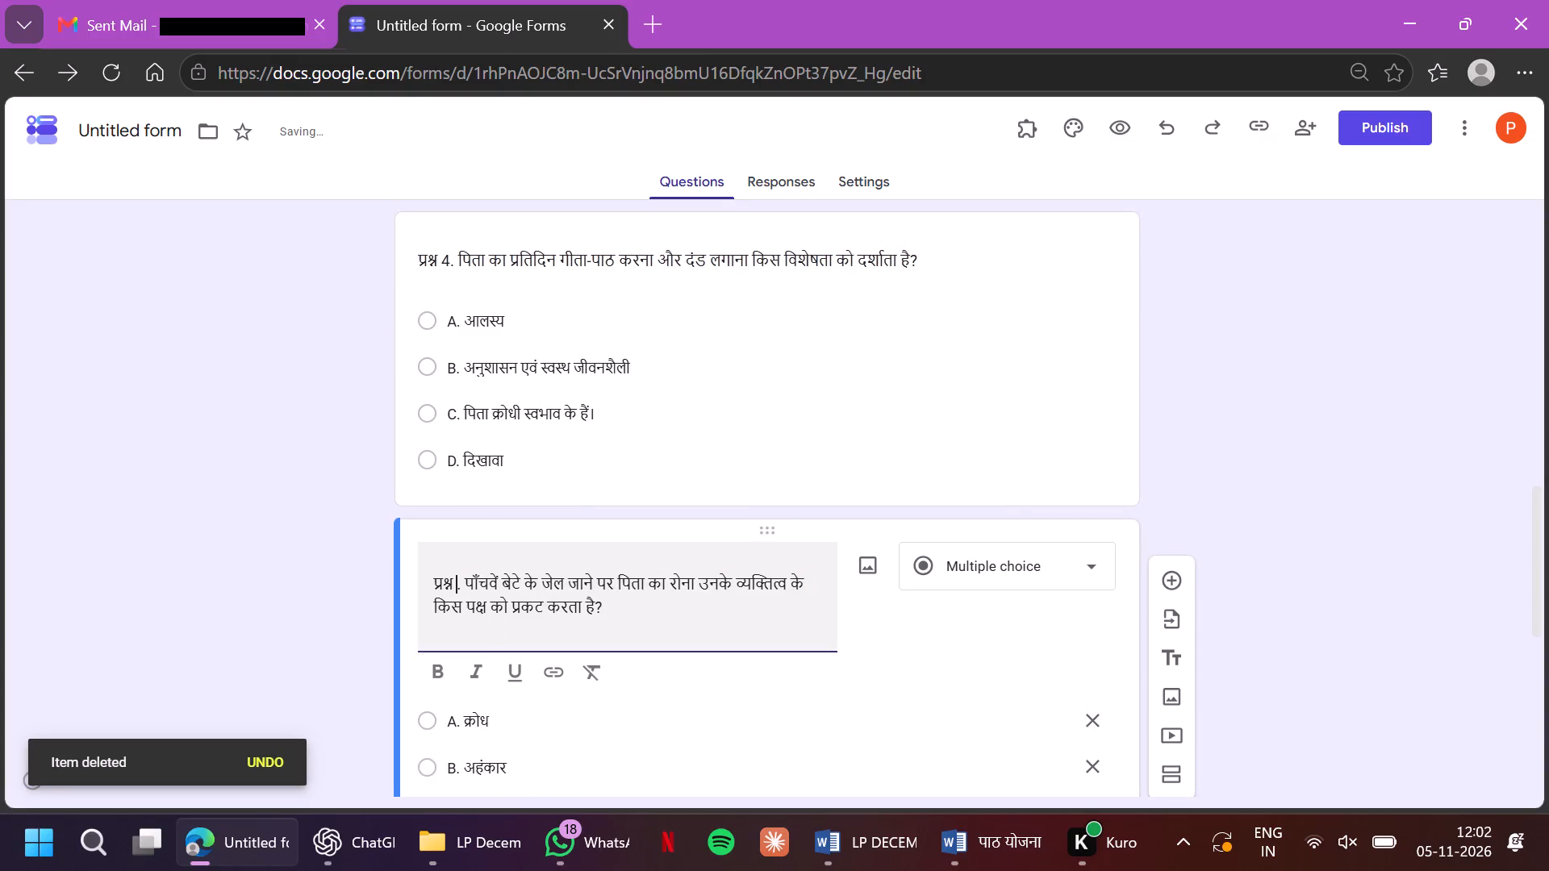
{"action": "key", "text": "5"}
Renumber the last question, 'दुख डटकर ठेलता हूँ', as प्रश्न 6.
{"action": "scroll", "coordinate": [481, 626], "scroll_direction": "down", "scroll_amount": 1}
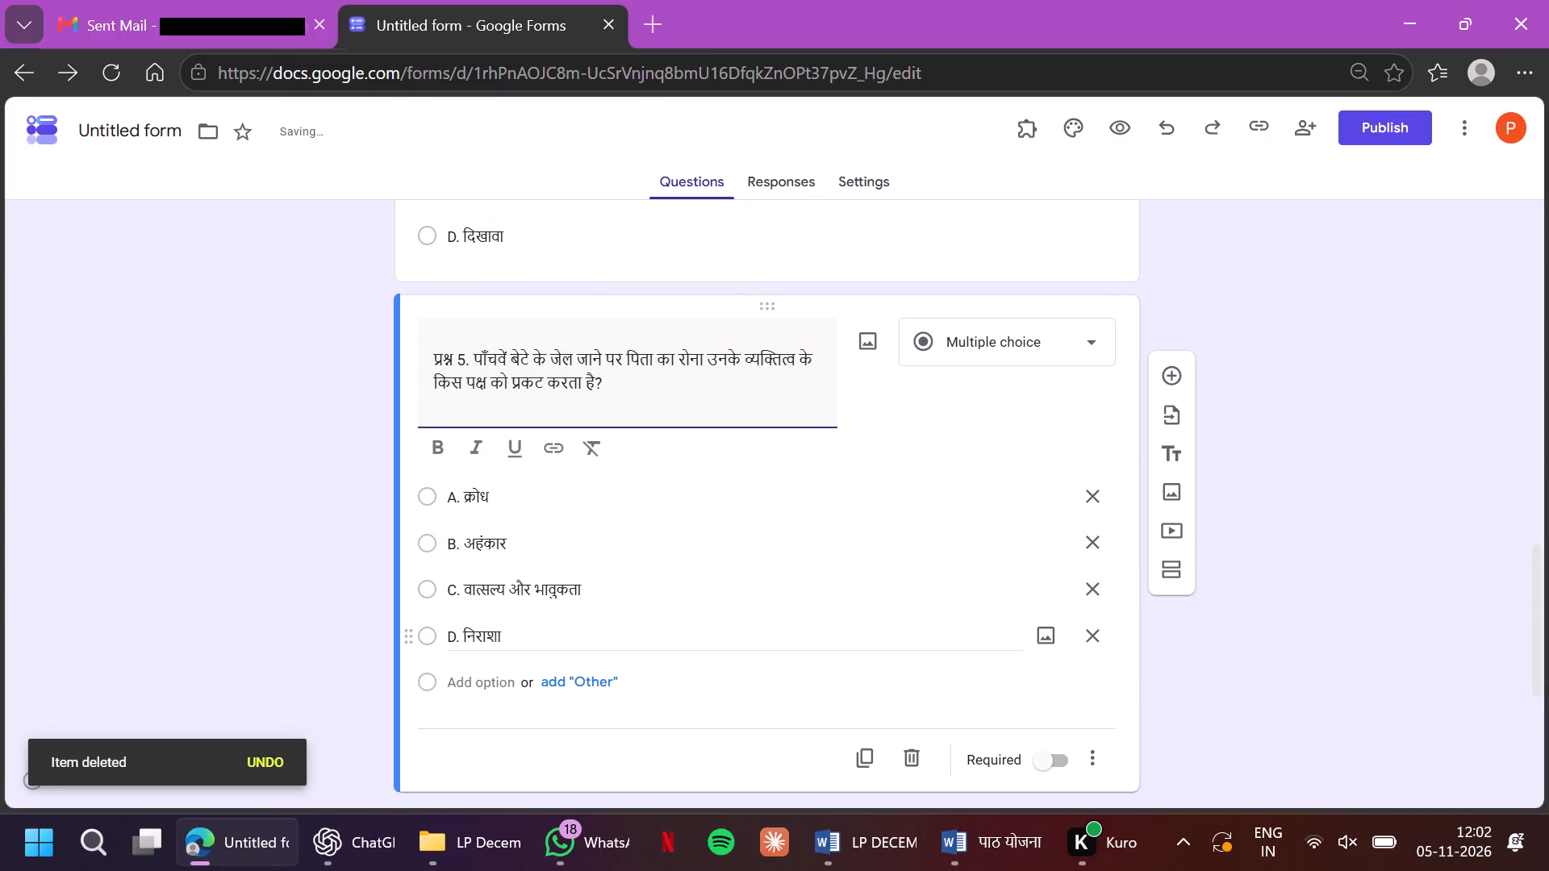
{"action": "scroll", "coordinate": [481, 626], "scroll_direction": "down", "scroll_amount": 1}
{"action": "scroll", "coordinate": [574, 655], "scroll_direction": "down", "scroll_amount": 1}
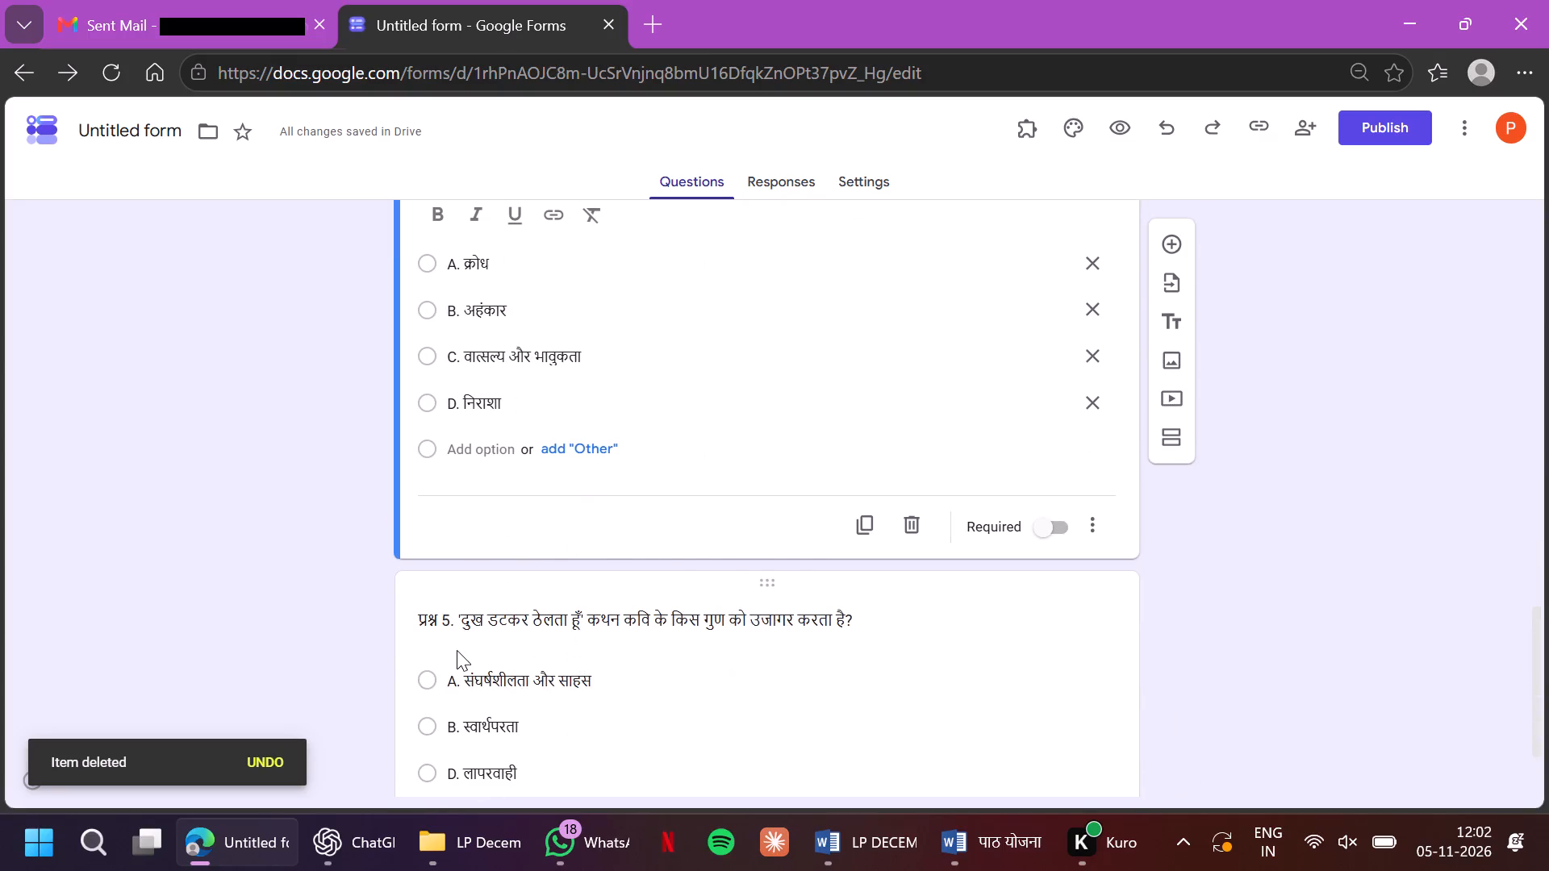
{"action": "left_click", "coordinate": [449, 619]}
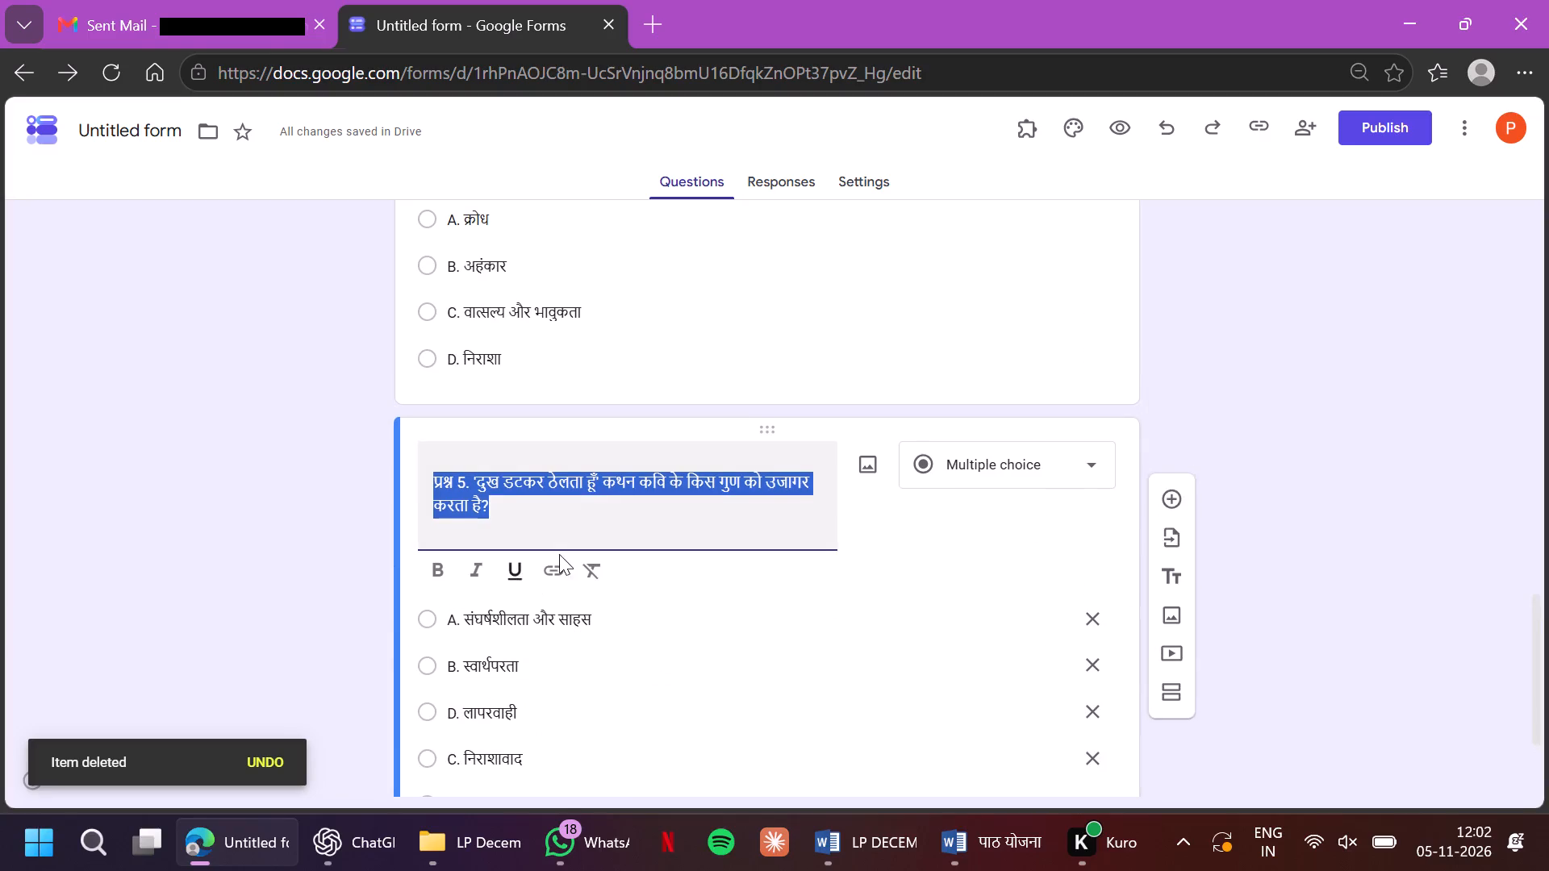
{"action": "scroll", "coordinate": [559, 554], "scroll_direction": "right", "scroll_amount": 1}
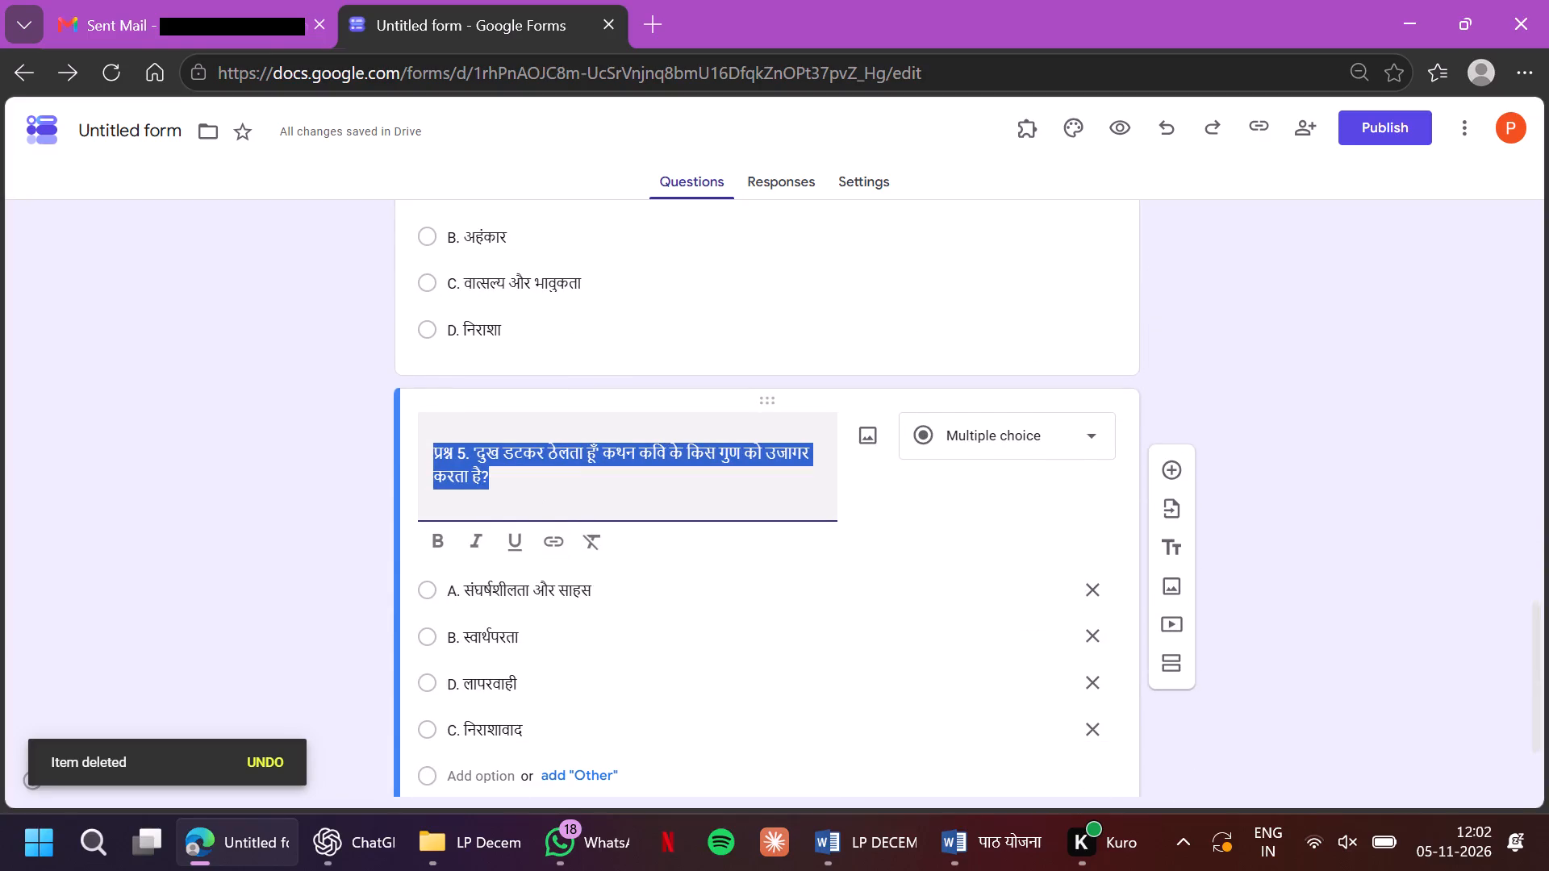
{"action": "left_click", "coordinate": [463, 460]}
{"action": "key", "text": "BackSpace"}
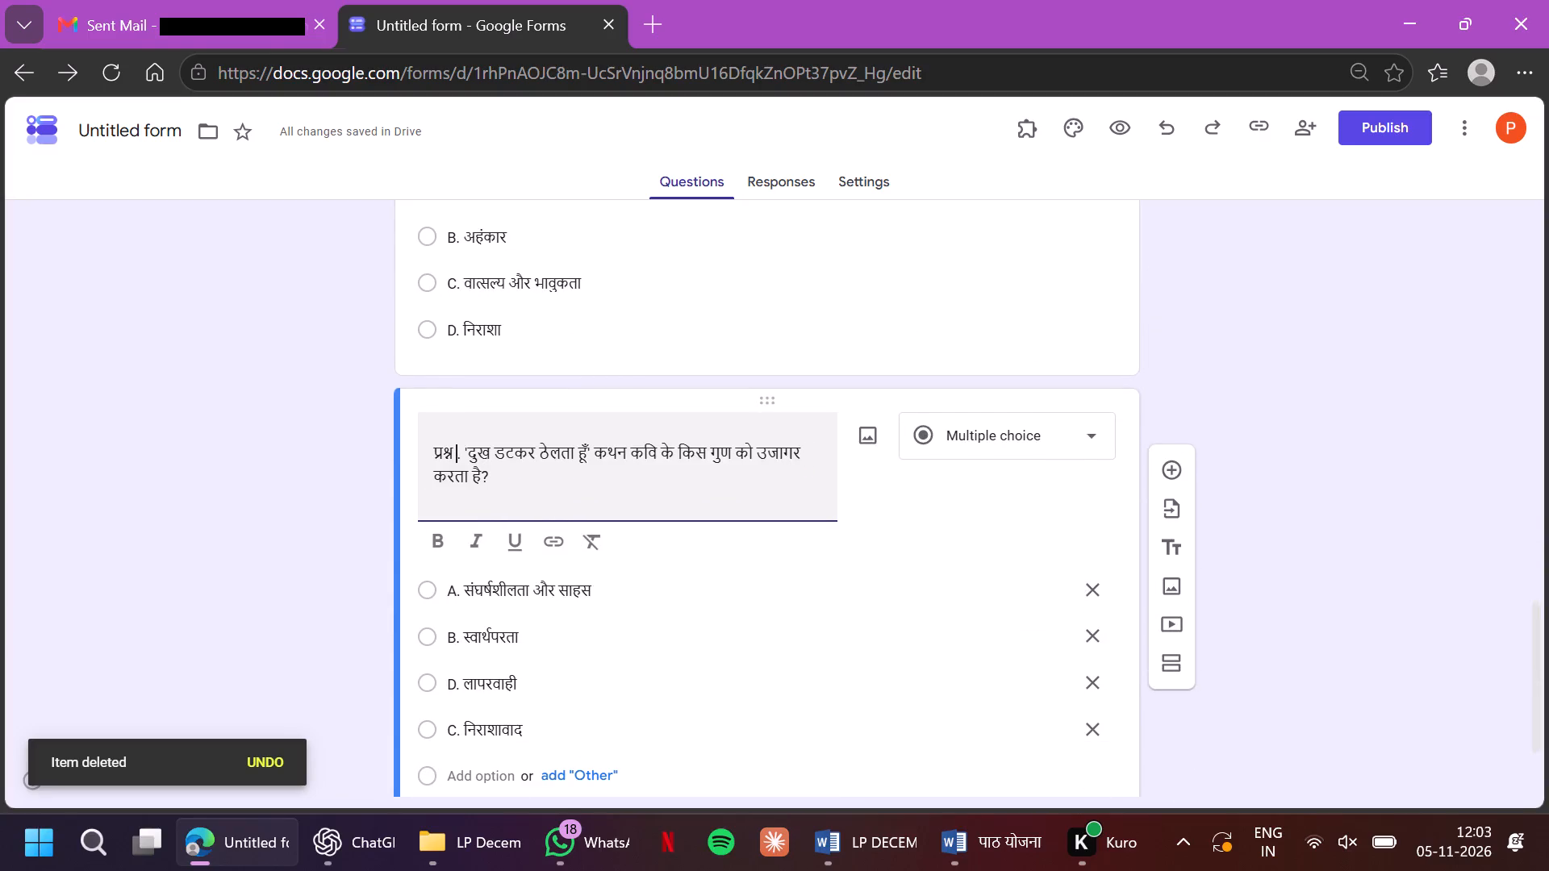
{"action": "key", "text": "6"}
Duplicate the 'दुख डटकर ठेलता हूँ' question at the end of the form and renumber the copy as प्रश्न 7.
{"action": "left_click", "coordinate": [599, 633]}
{"action": "scroll", "coordinate": [599, 633], "scroll_direction": "down", "scroll_amount": 1}
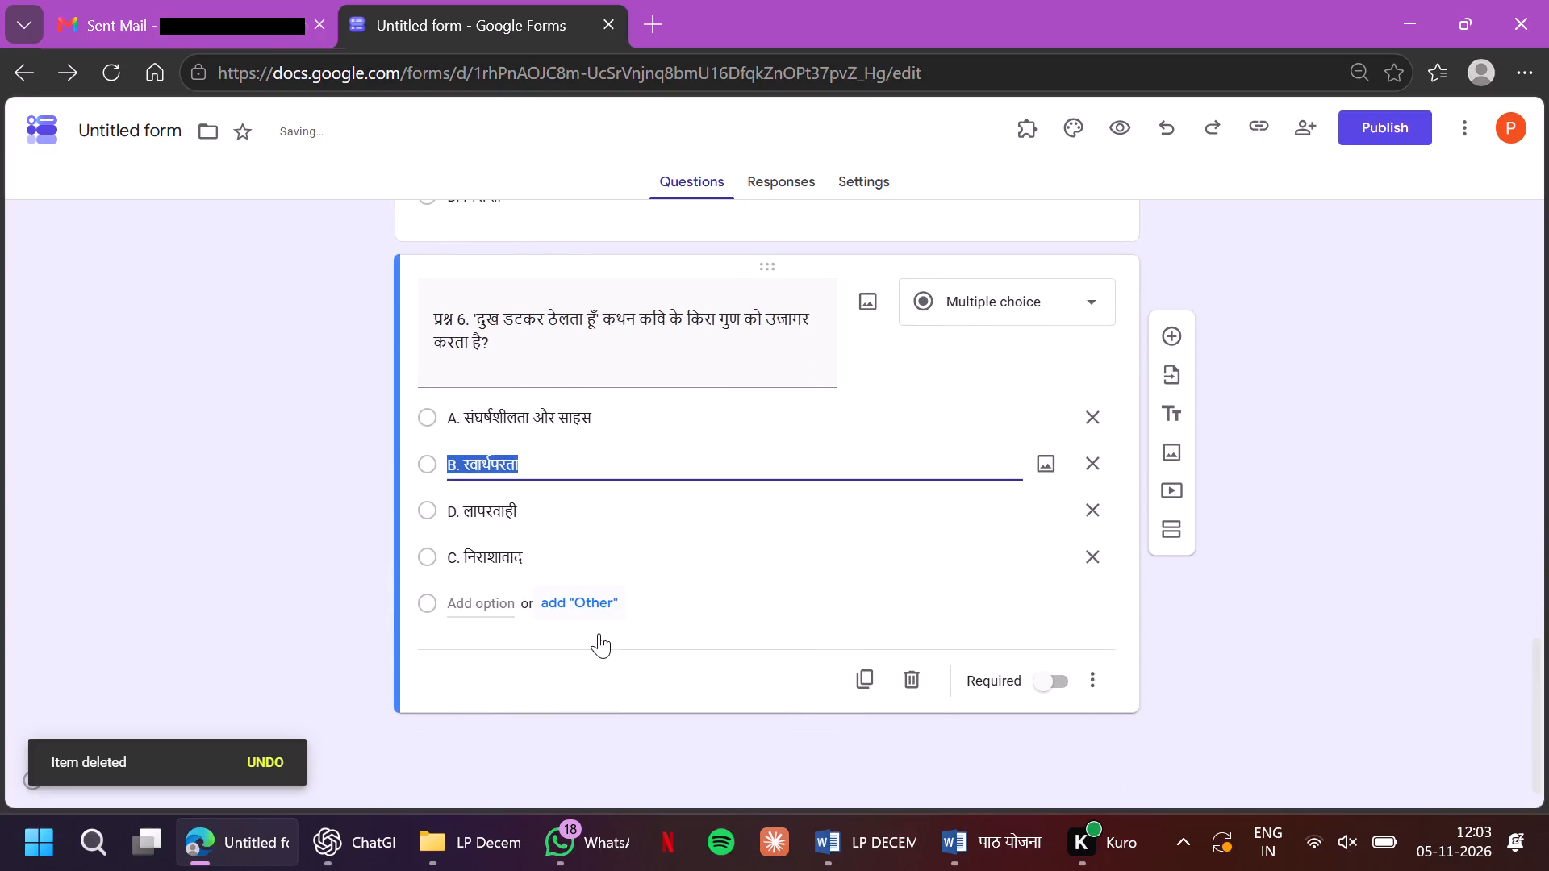
{"action": "scroll", "coordinate": [599, 633], "scroll_direction": "down", "scroll_amount": 4}
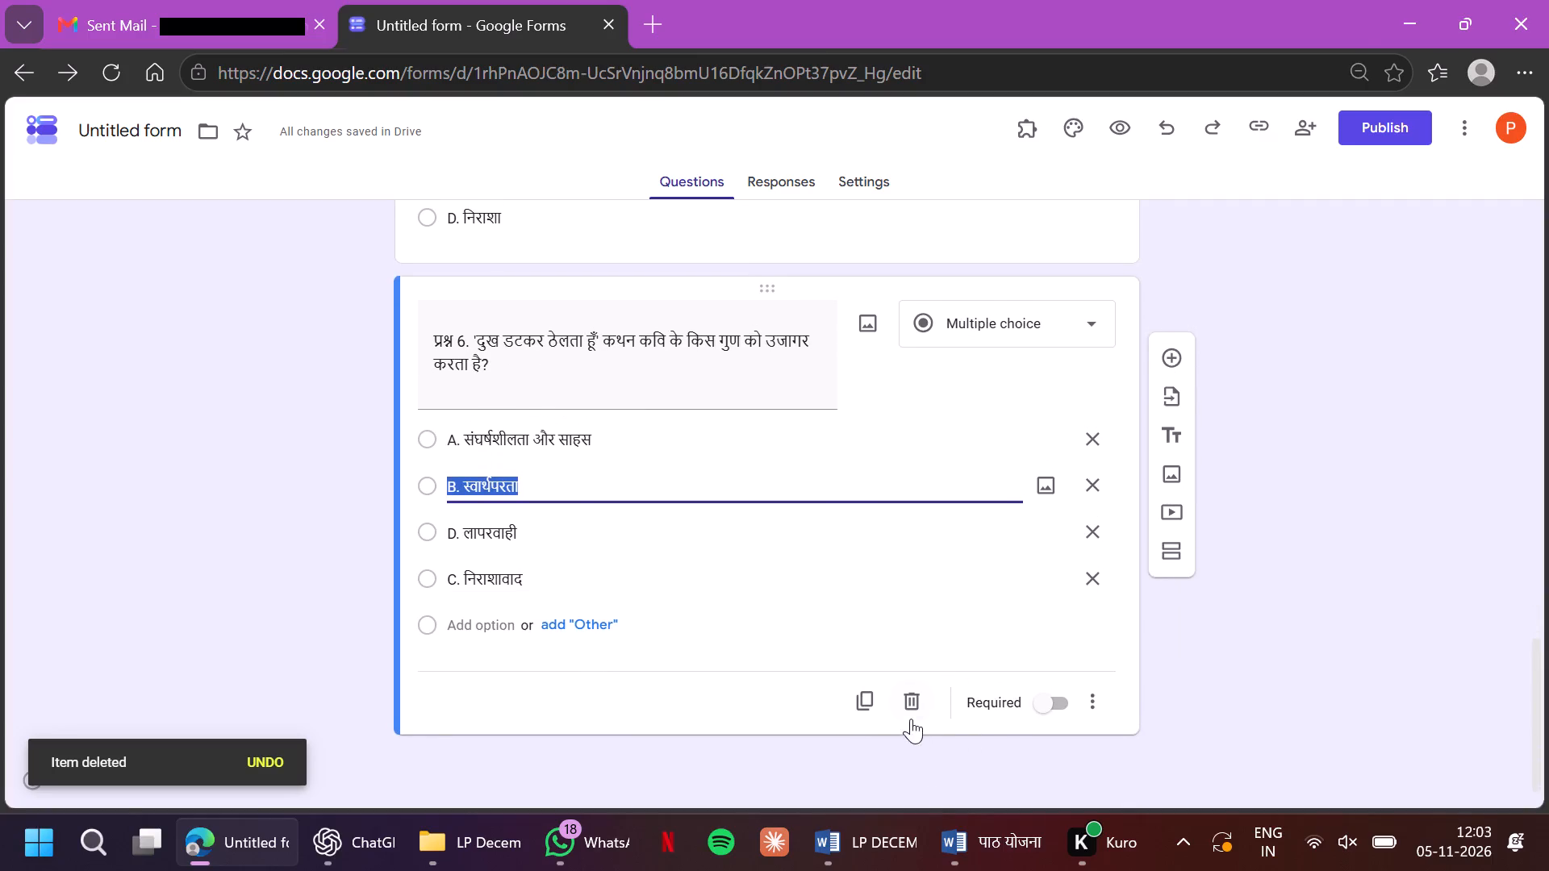
{"action": "left_click", "coordinate": [870, 710]}
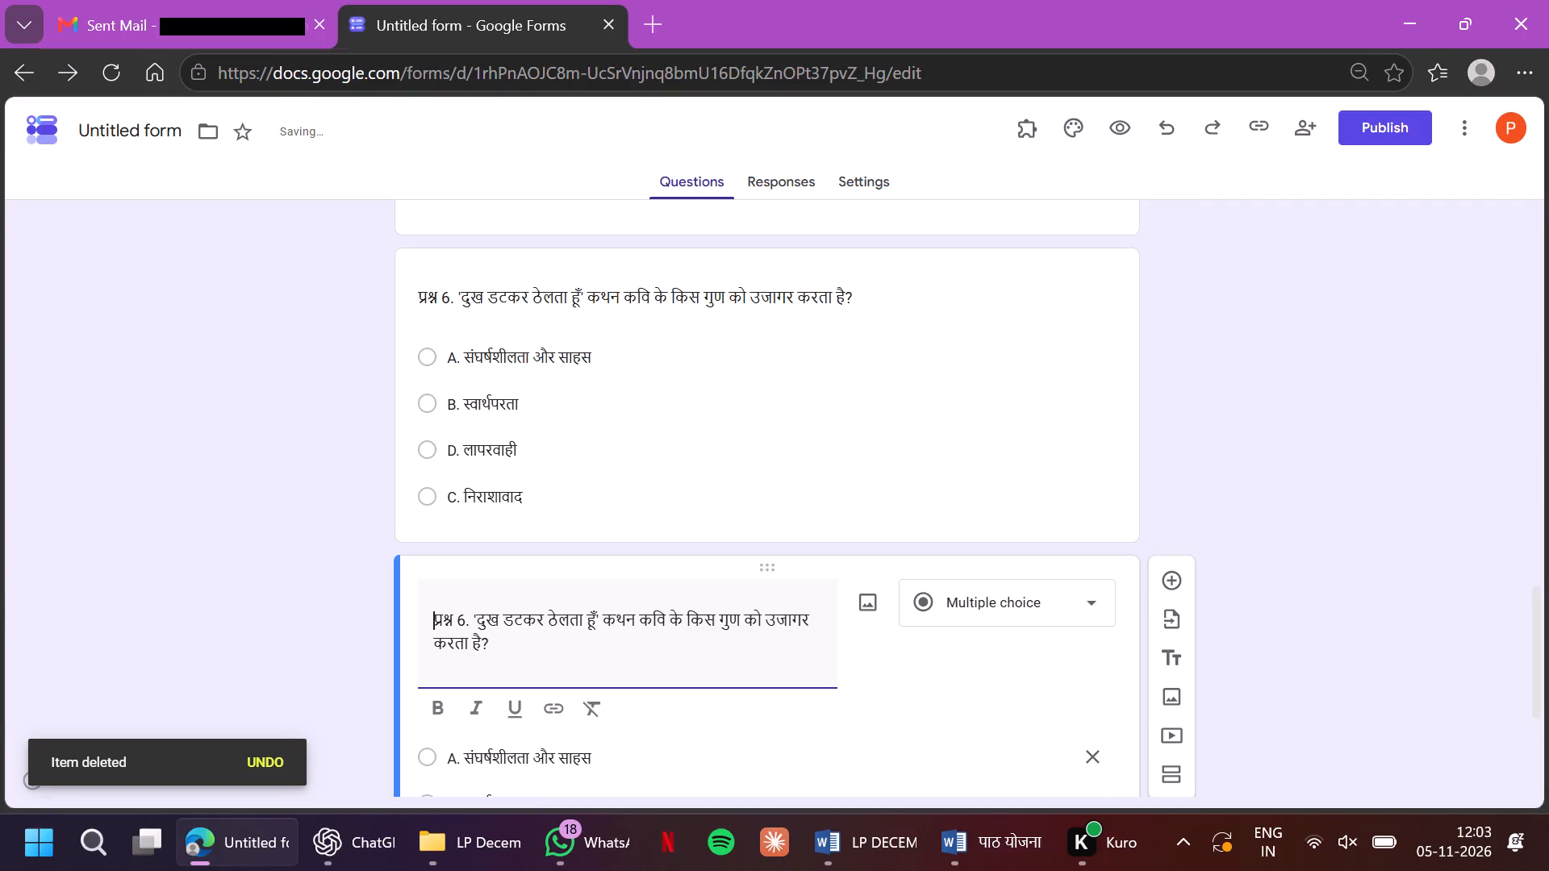
{"action": "left_click", "coordinate": [463, 620]}
{"action": "key", "text": "BackSpace"}
{"action": "key", "text": "7"}
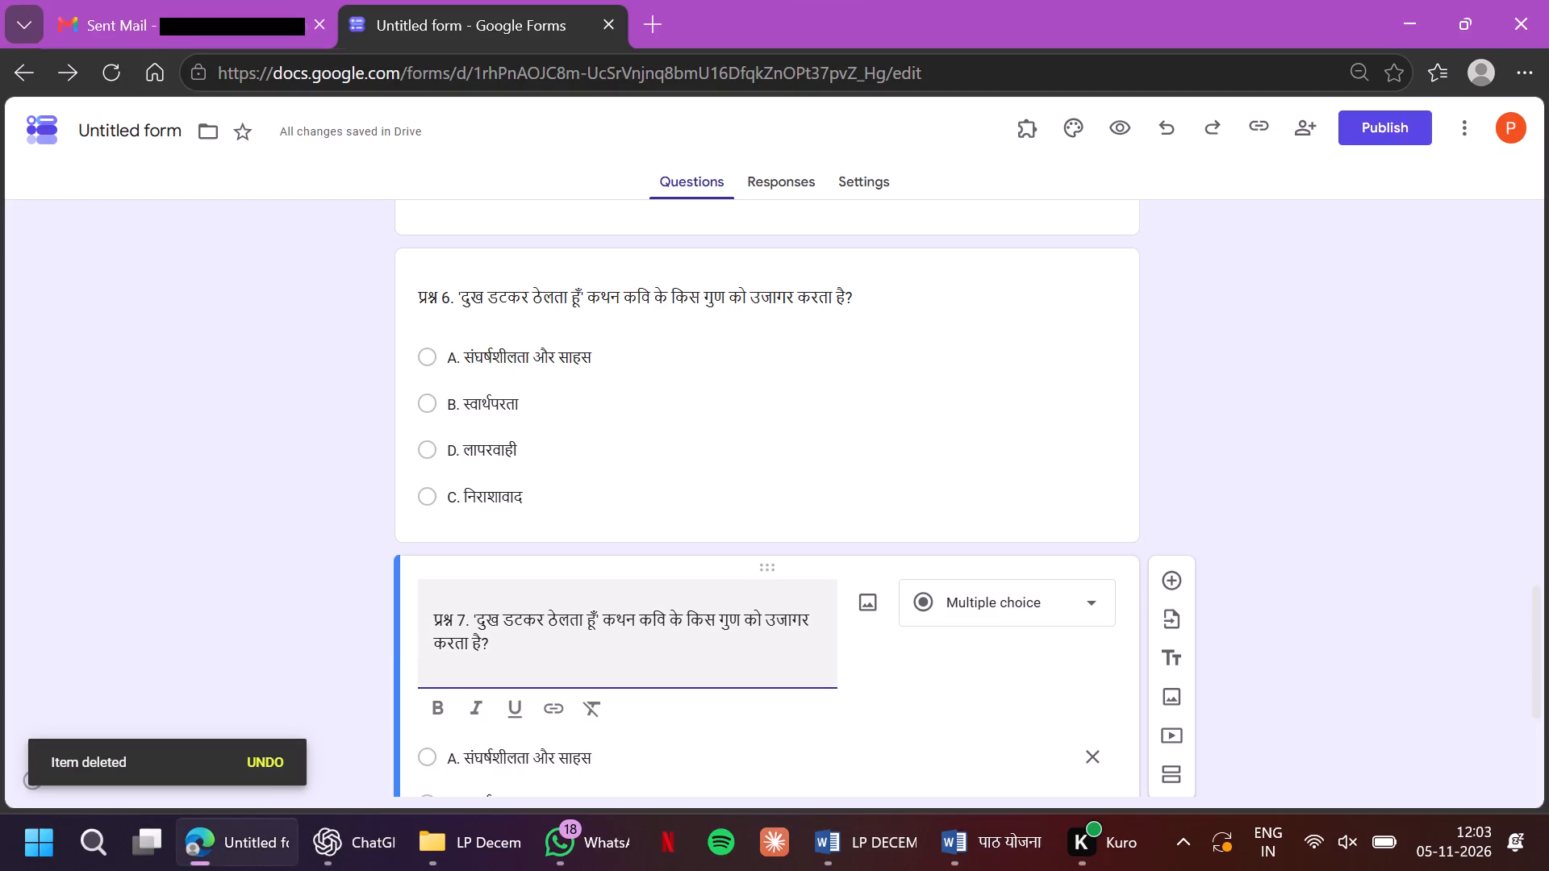
{"action": "left_click_drag", "start_coordinate": [472, 619], "coordinate": [491, 665]}
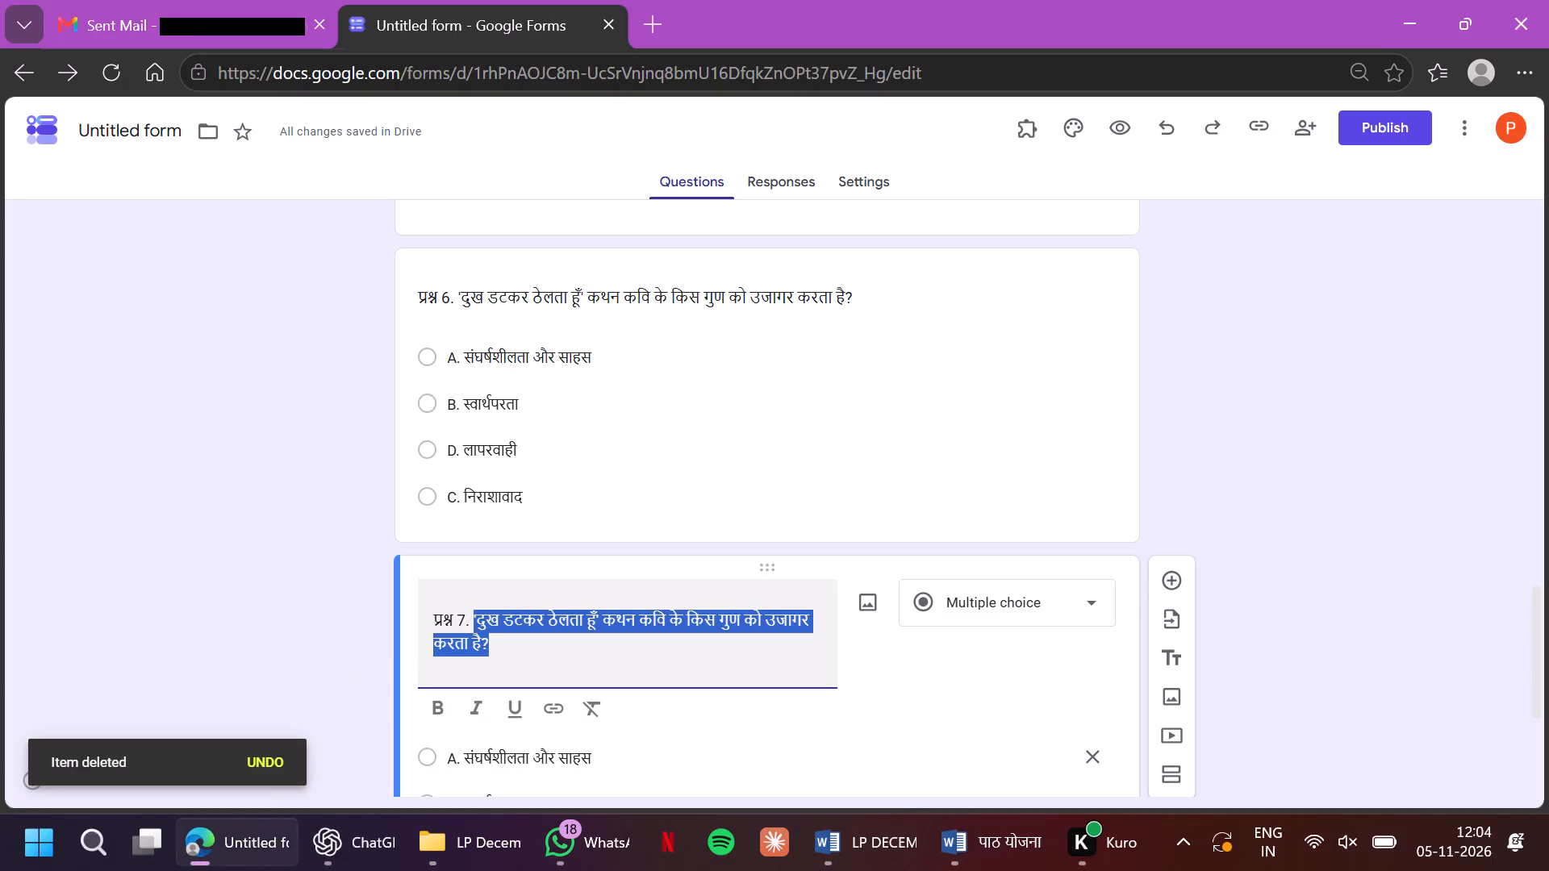
{"action": "key", "text": "ctrl+v"}
Move "A. वह बहुत परेशान है।" out of प्रश्न 7's question text into its first answer option, replacing the old text.
{"action": "scroll", "coordinate": [491, 665], "scroll_direction": "down", "scroll_amount": 1}
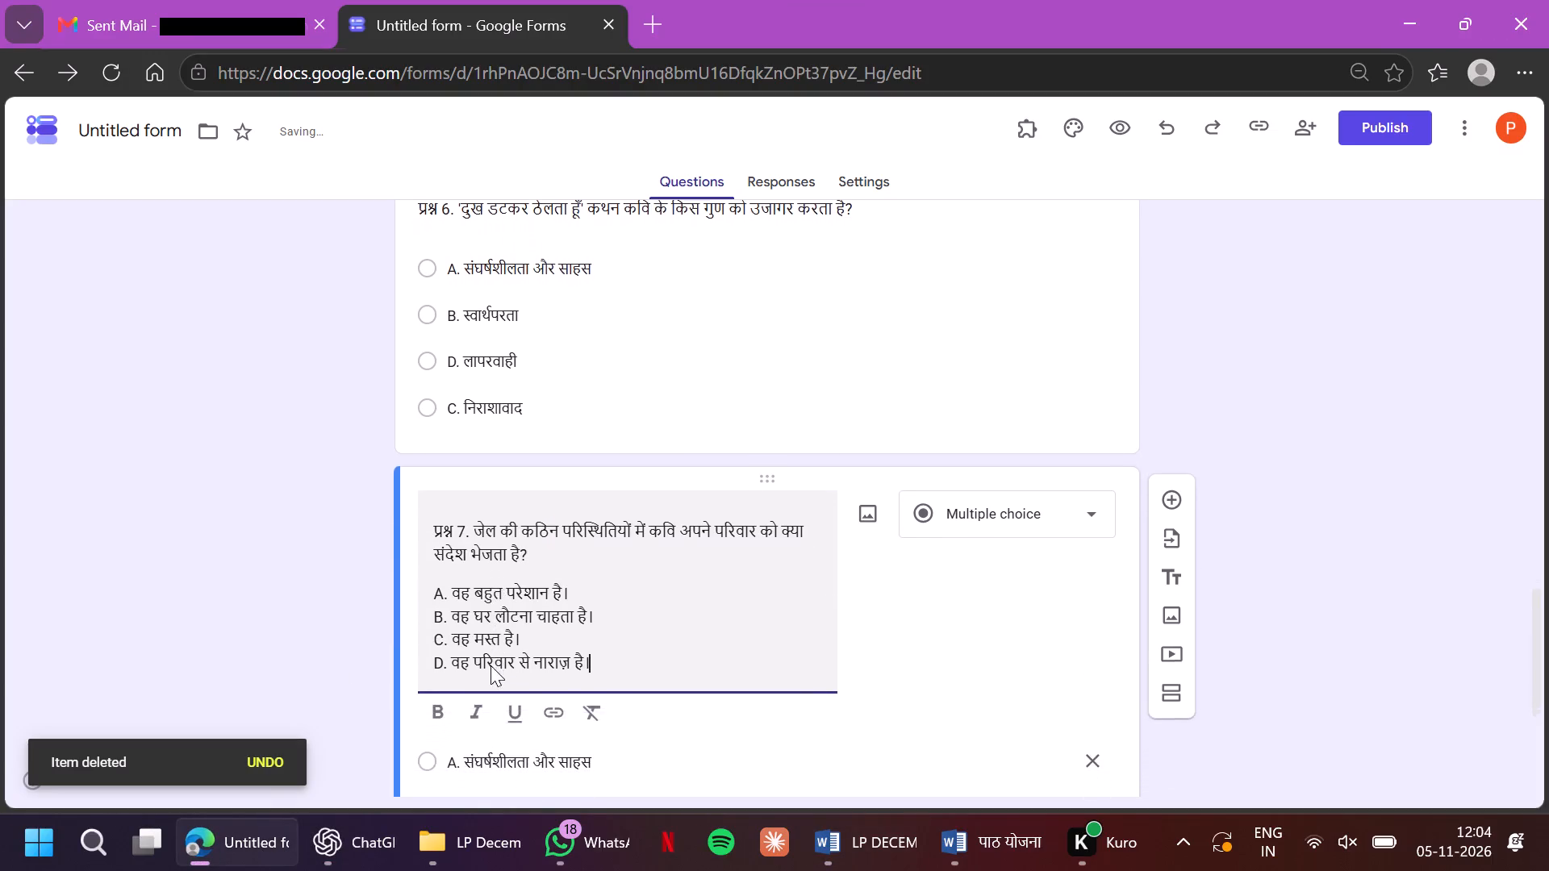
{"action": "scroll", "coordinate": [491, 665], "scroll_direction": "down", "scroll_amount": 1}
{"action": "left_click_drag", "start_coordinate": [572, 592], "coordinate": [491, 599]}
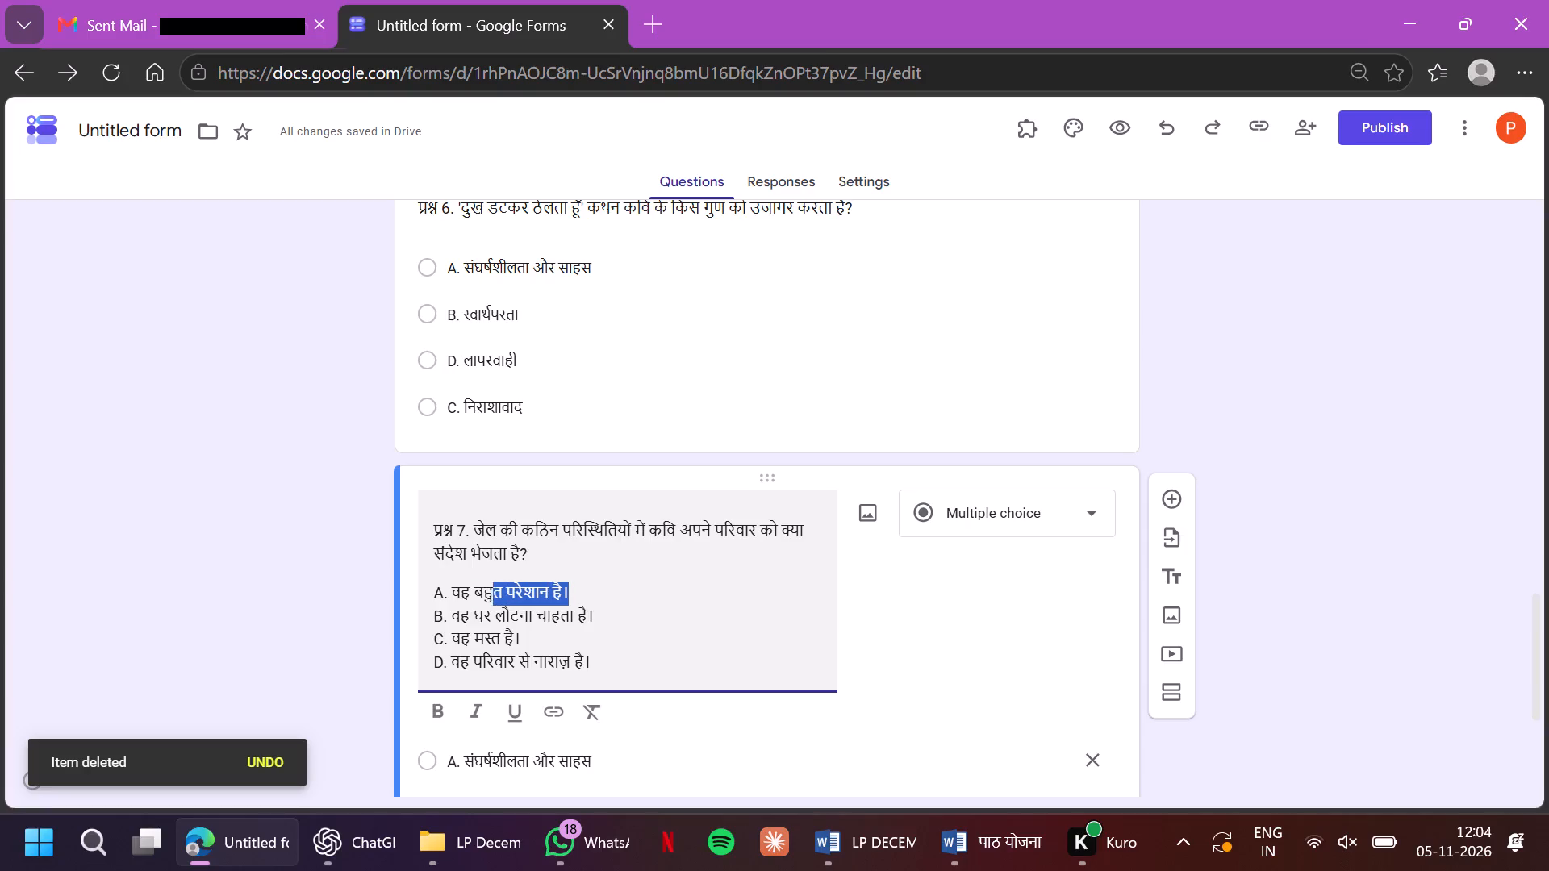
{"action": "left_click_drag", "start_coordinate": [491, 599], "coordinate": [436, 601]}
{"action": "key", "text": "ctrl+x"}
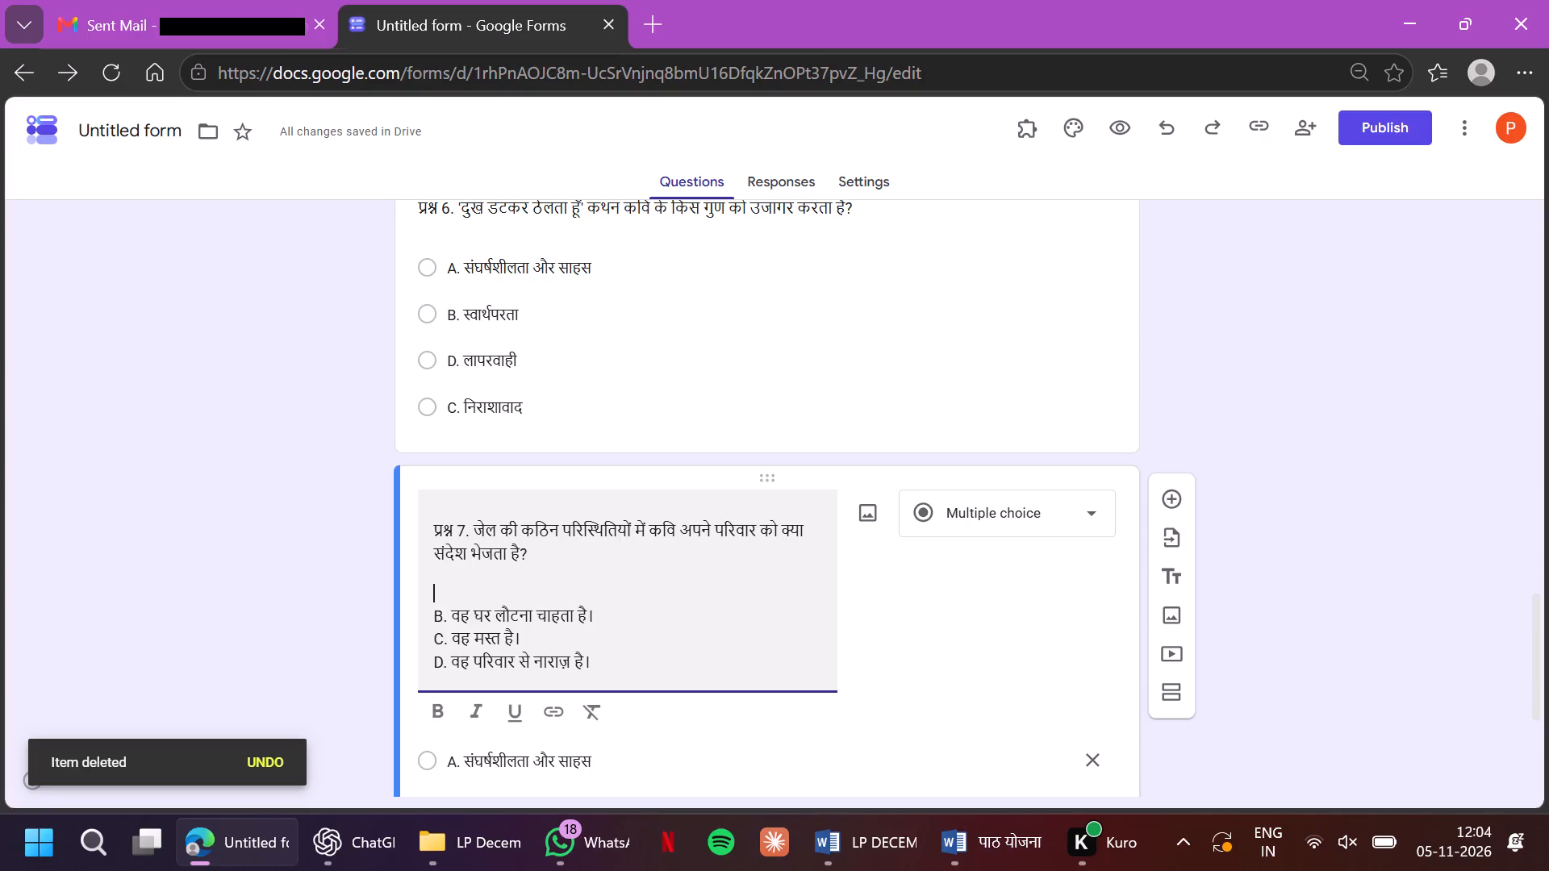
{"action": "scroll", "coordinate": [583, 764], "scroll_direction": "down", "scroll_amount": 1}
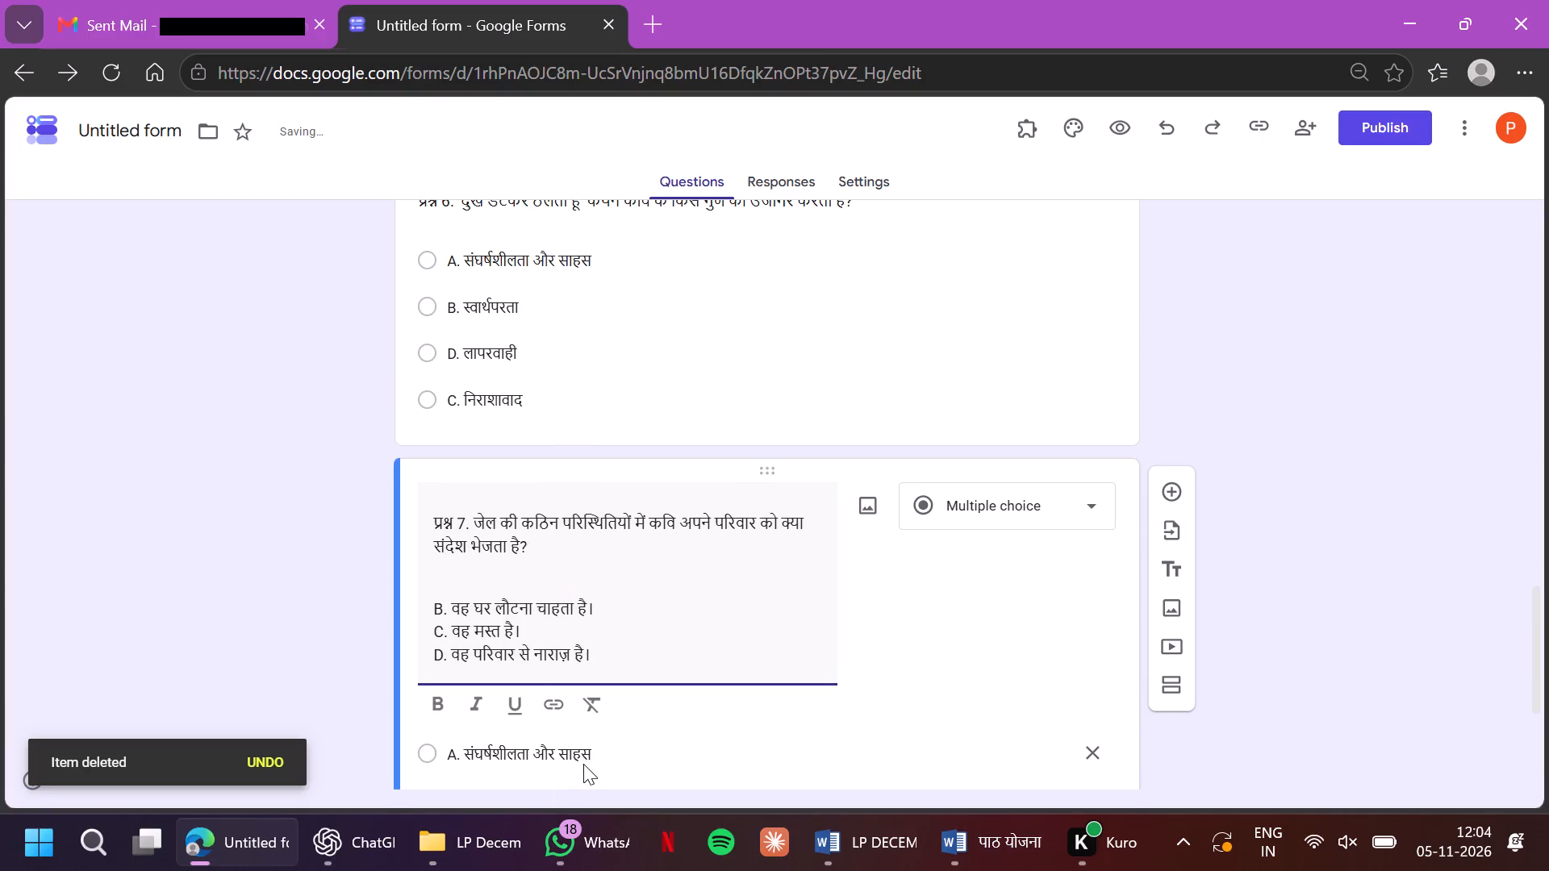
{"action": "scroll", "coordinate": [583, 764], "scroll_direction": "down", "scroll_amount": 1}
{"action": "left_click", "coordinate": [583, 764]}
{"action": "left_click", "coordinate": [554, 723]}
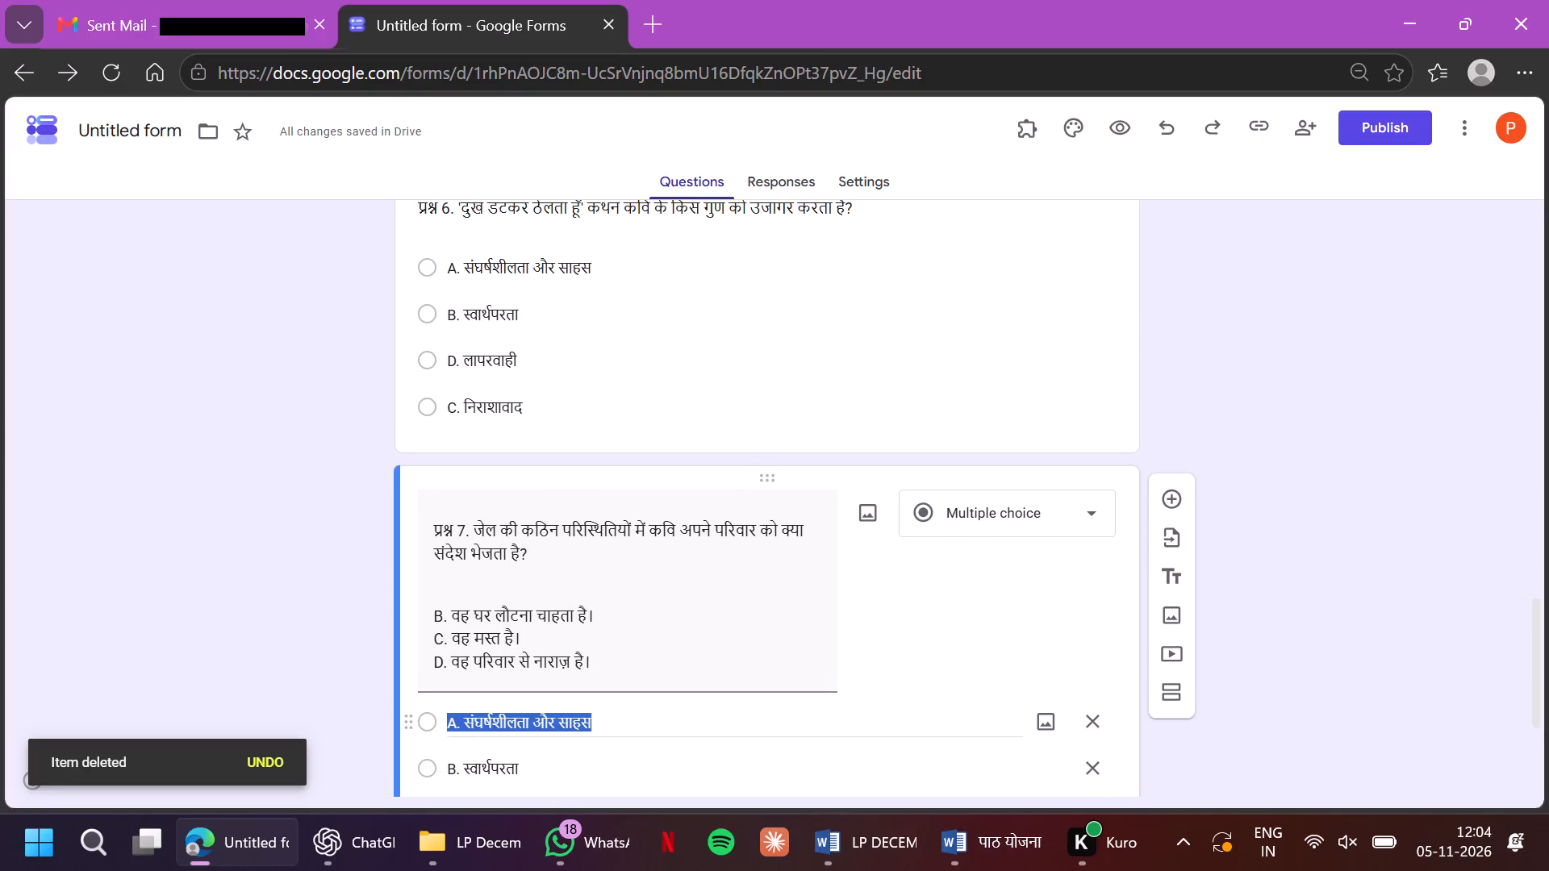
{"action": "key", "text": "ctrl+v"}
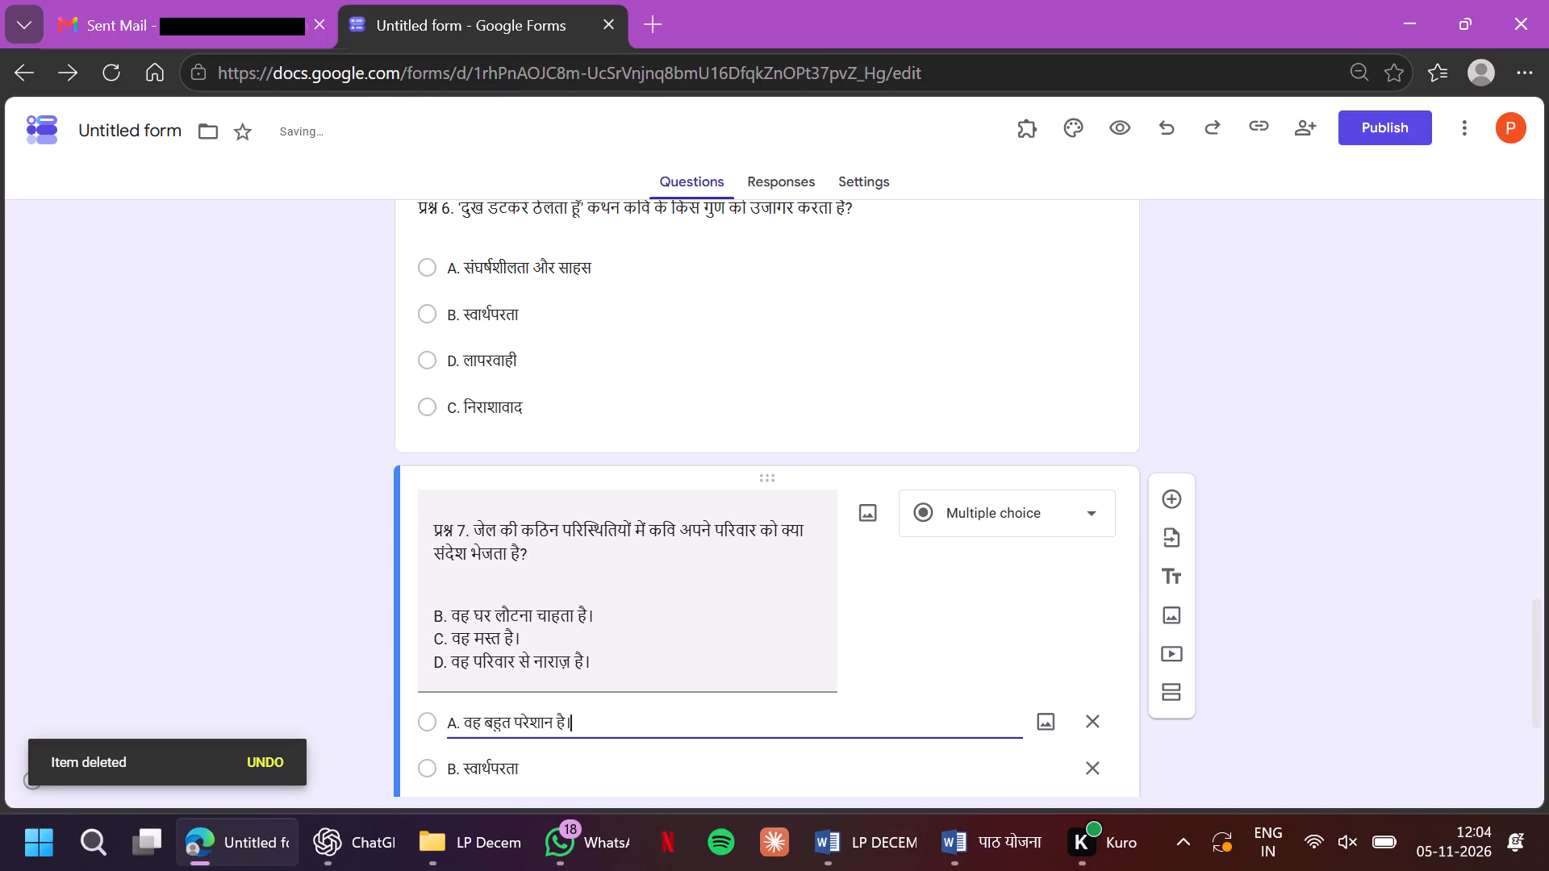
Move "B. वह घर लौटना चाहता है।" out of प्रश्न 7's question text into its second answer option, replacing "B. स्वार्थपरता".
{"action": "left_click_drag", "start_coordinate": [594, 611], "coordinate": [480, 623]}
{"action": "left_click", "coordinate": [480, 623]}
{"action": "left_click_drag", "start_coordinate": [591, 617], "coordinate": [432, 619]}
{"action": "key", "text": "ctrl+x"}
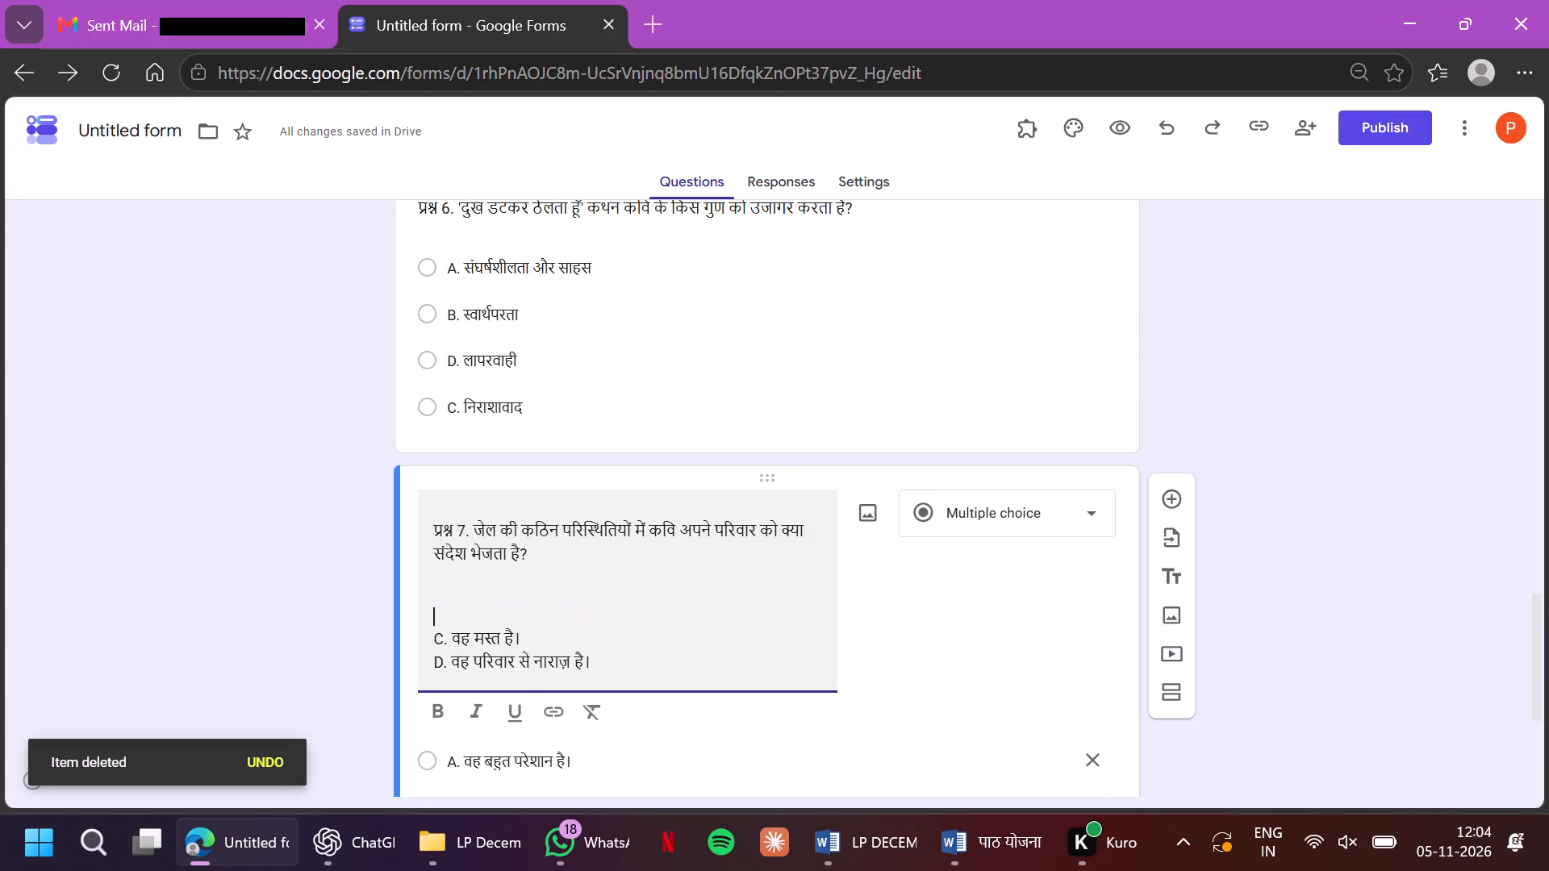
{"action": "scroll", "coordinate": [481, 764], "scroll_direction": "down", "scroll_amount": 3}
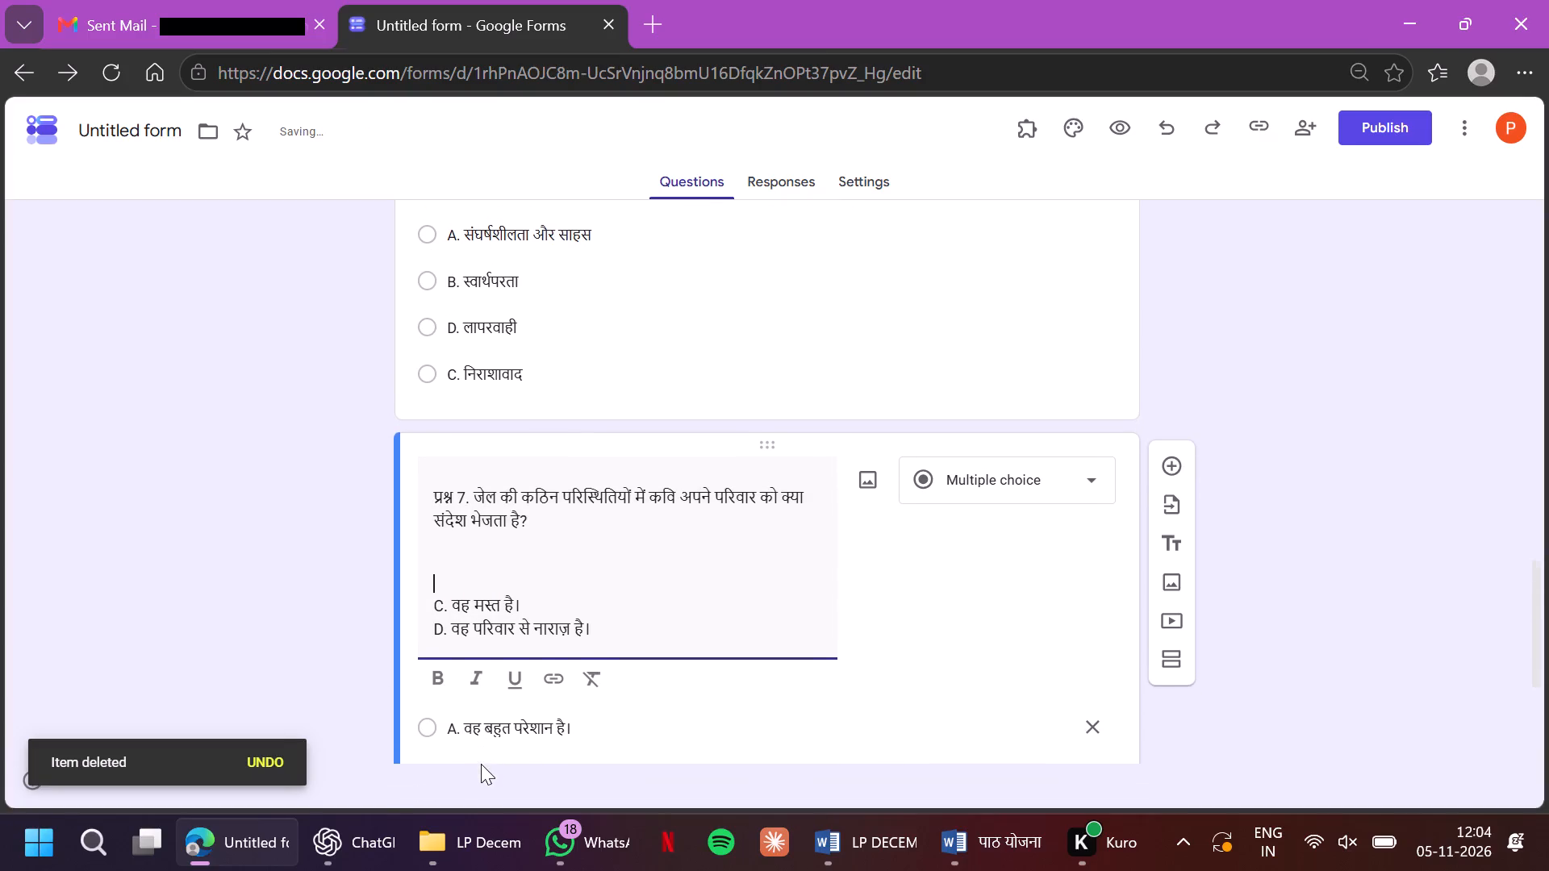
{"action": "left_click", "coordinate": [754, 776]}
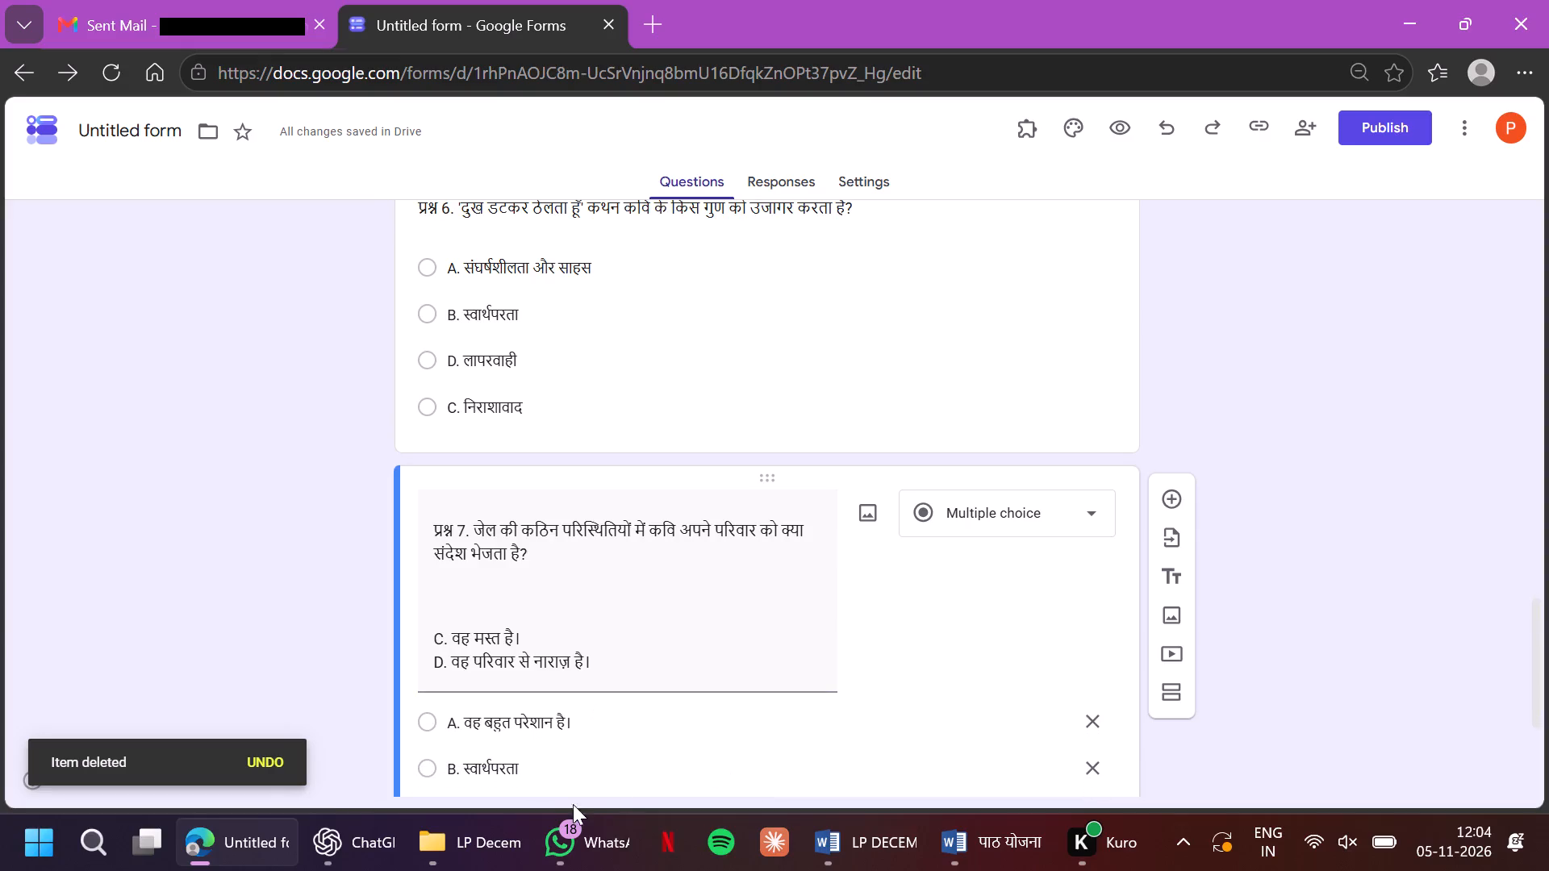
{"action": "scroll", "coordinate": [582, 769], "scroll_direction": "down", "scroll_amount": 2}
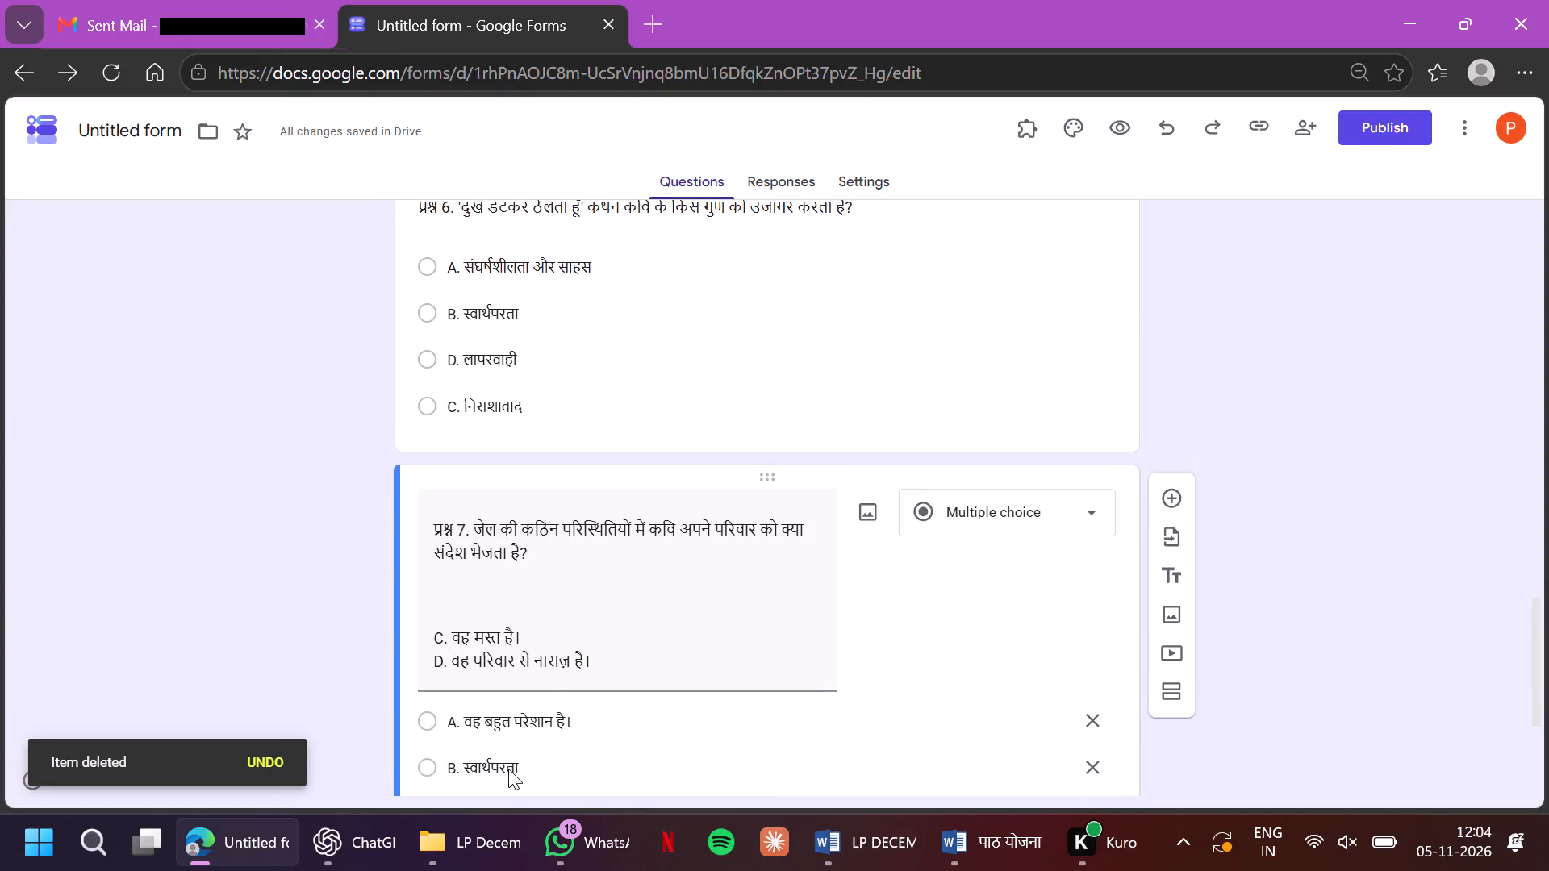
{"action": "left_click", "coordinate": [508, 769]}
{"action": "double_click", "coordinate": [508, 769]}
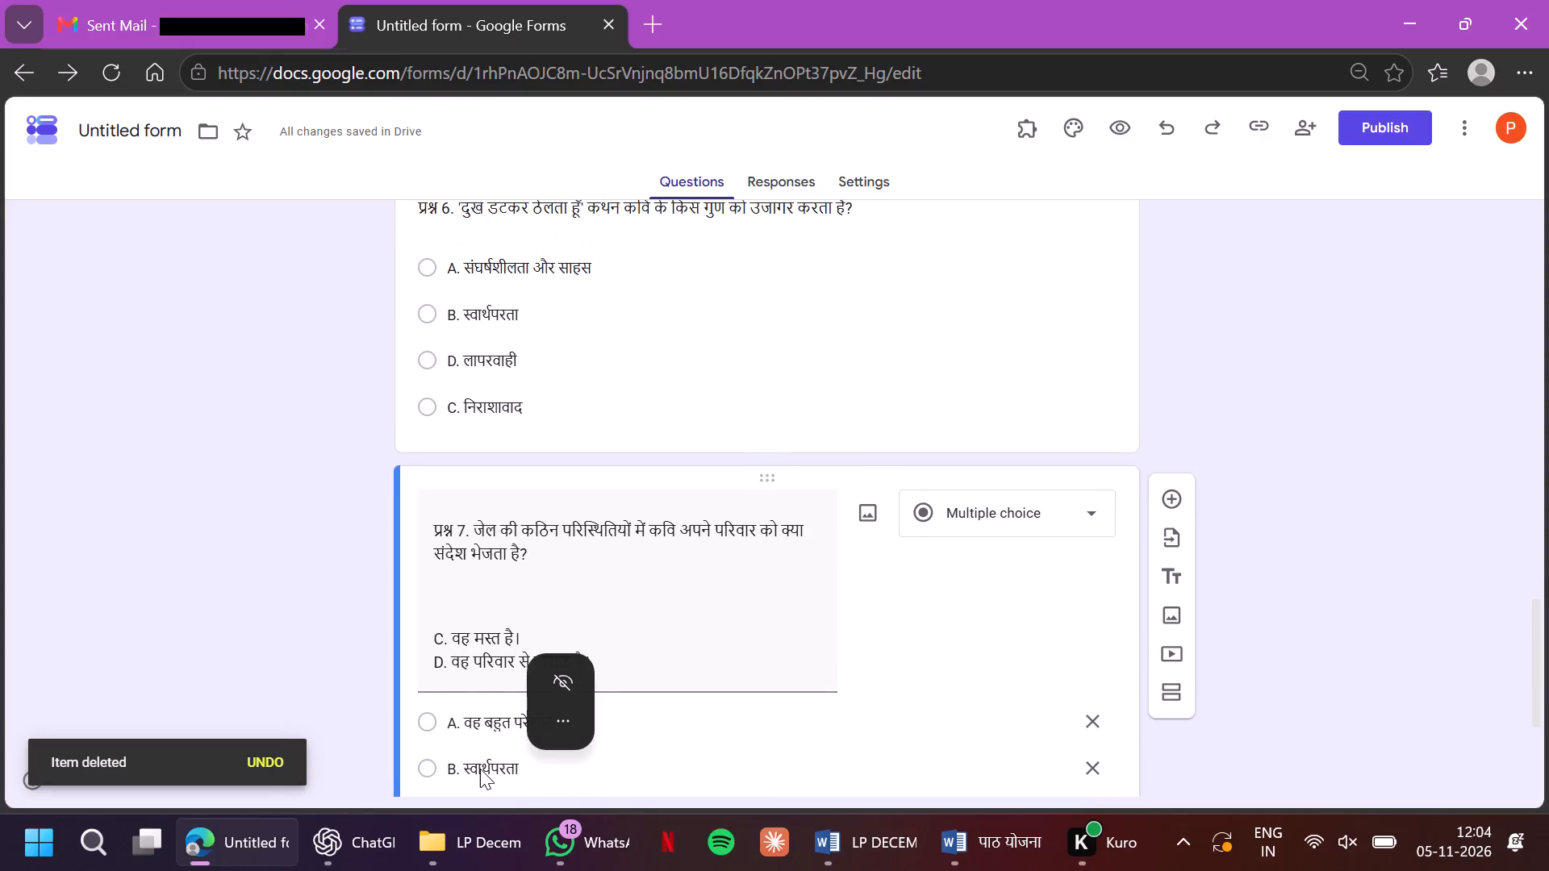
{"action": "left_click", "coordinate": [480, 769]}
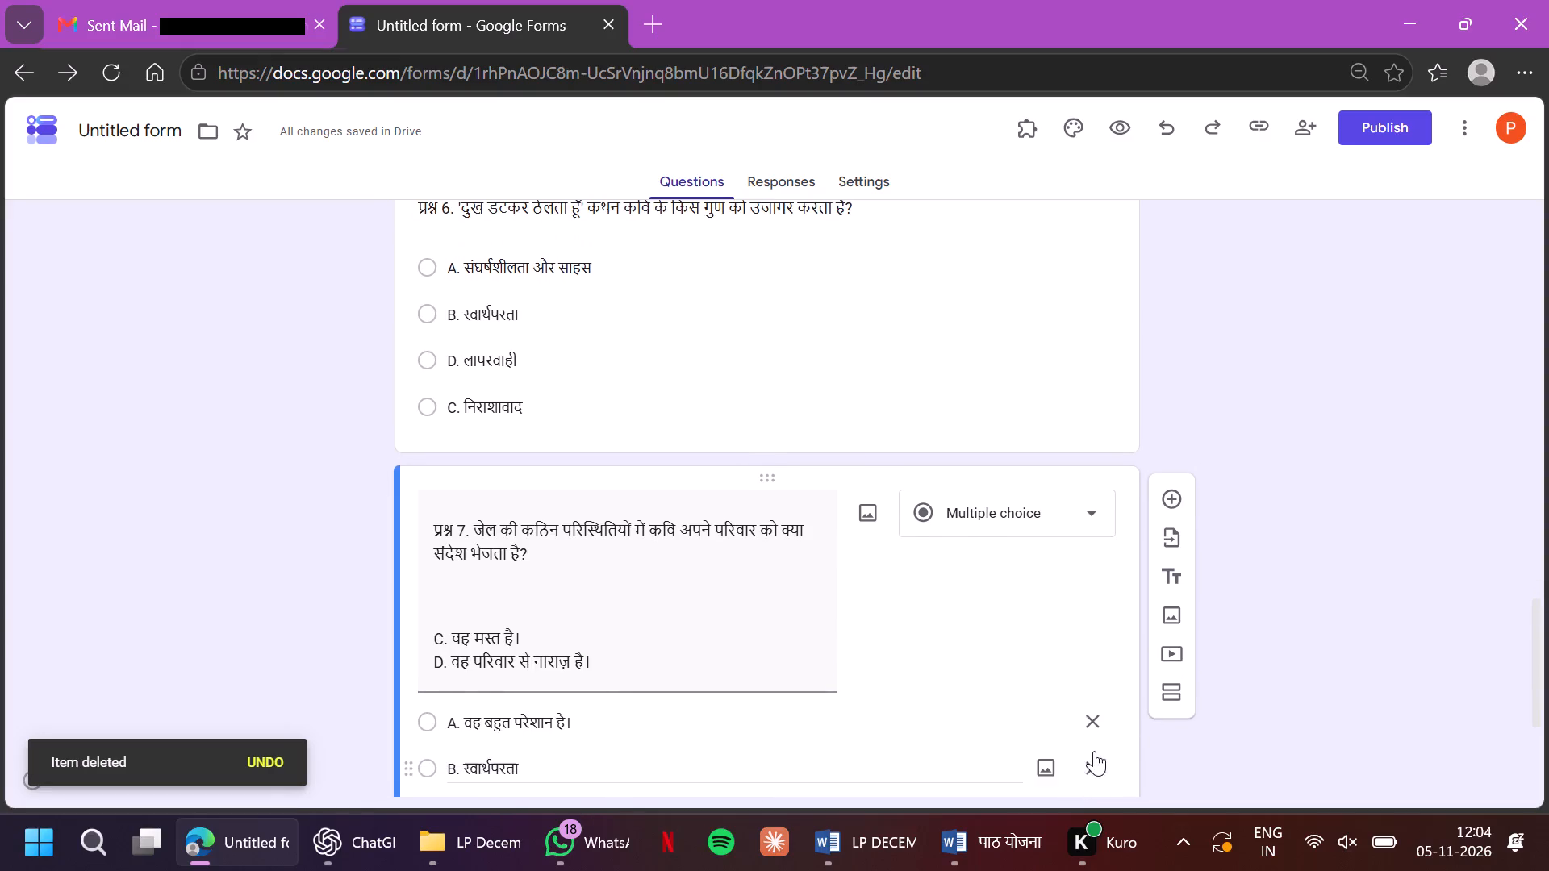
{"action": "left_click", "coordinate": [1091, 759]}
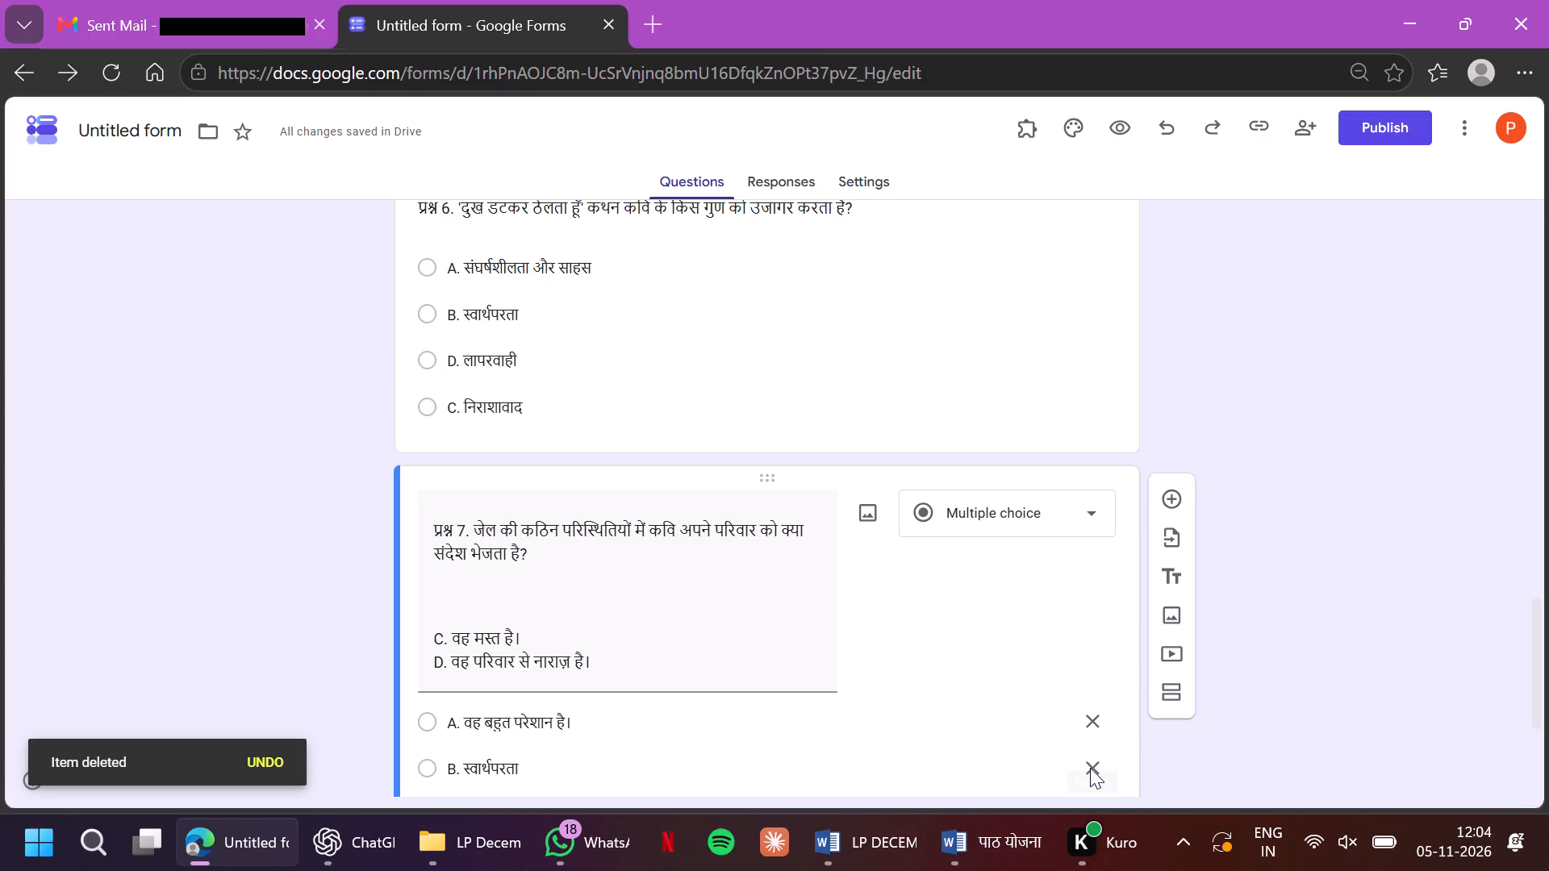
{"action": "left_click", "coordinate": [1084, 766]}
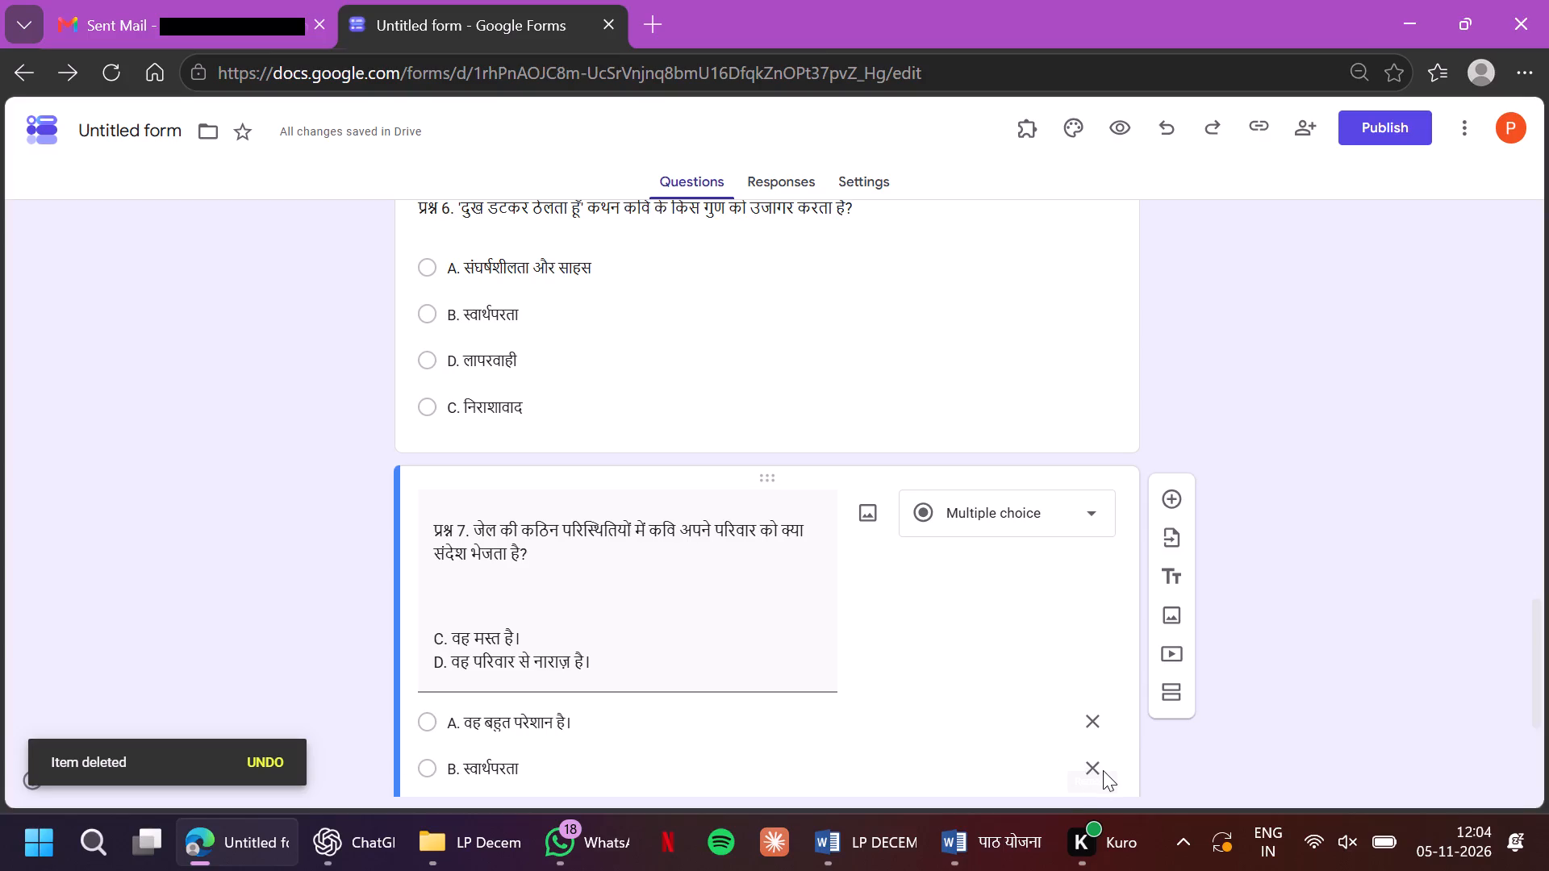
{"action": "left_click", "coordinate": [1103, 770]}
{"action": "left_click", "coordinate": [1089, 770]}
{"action": "scroll", "coordinate": [876, 640], "scroll_direction": "down", "scroll_amount": 1}
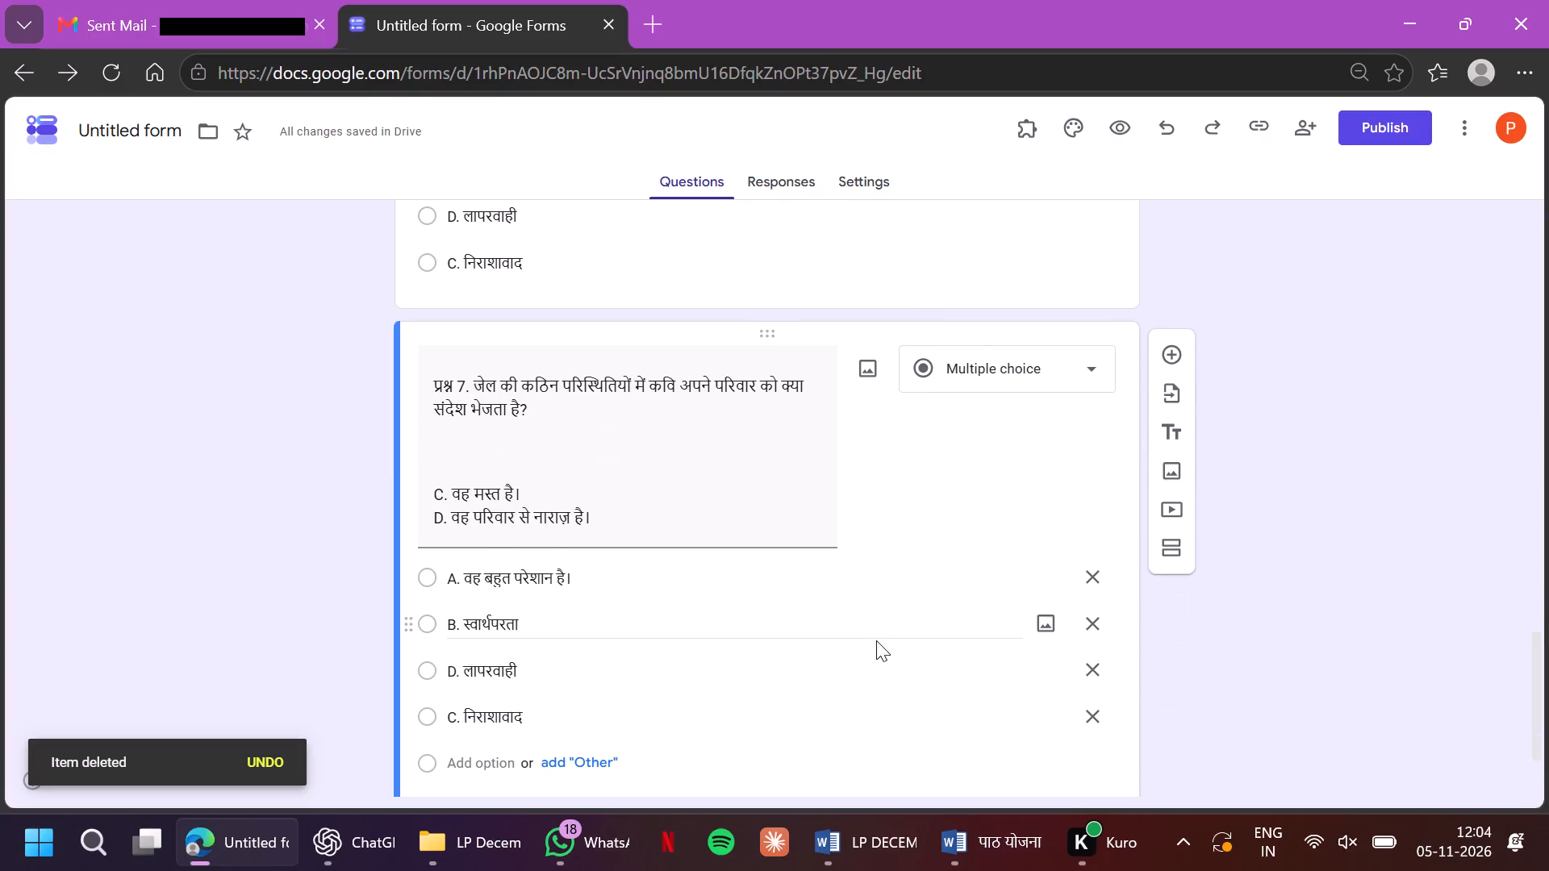
{"action": "left_click", "coordinate": [494, 626]}
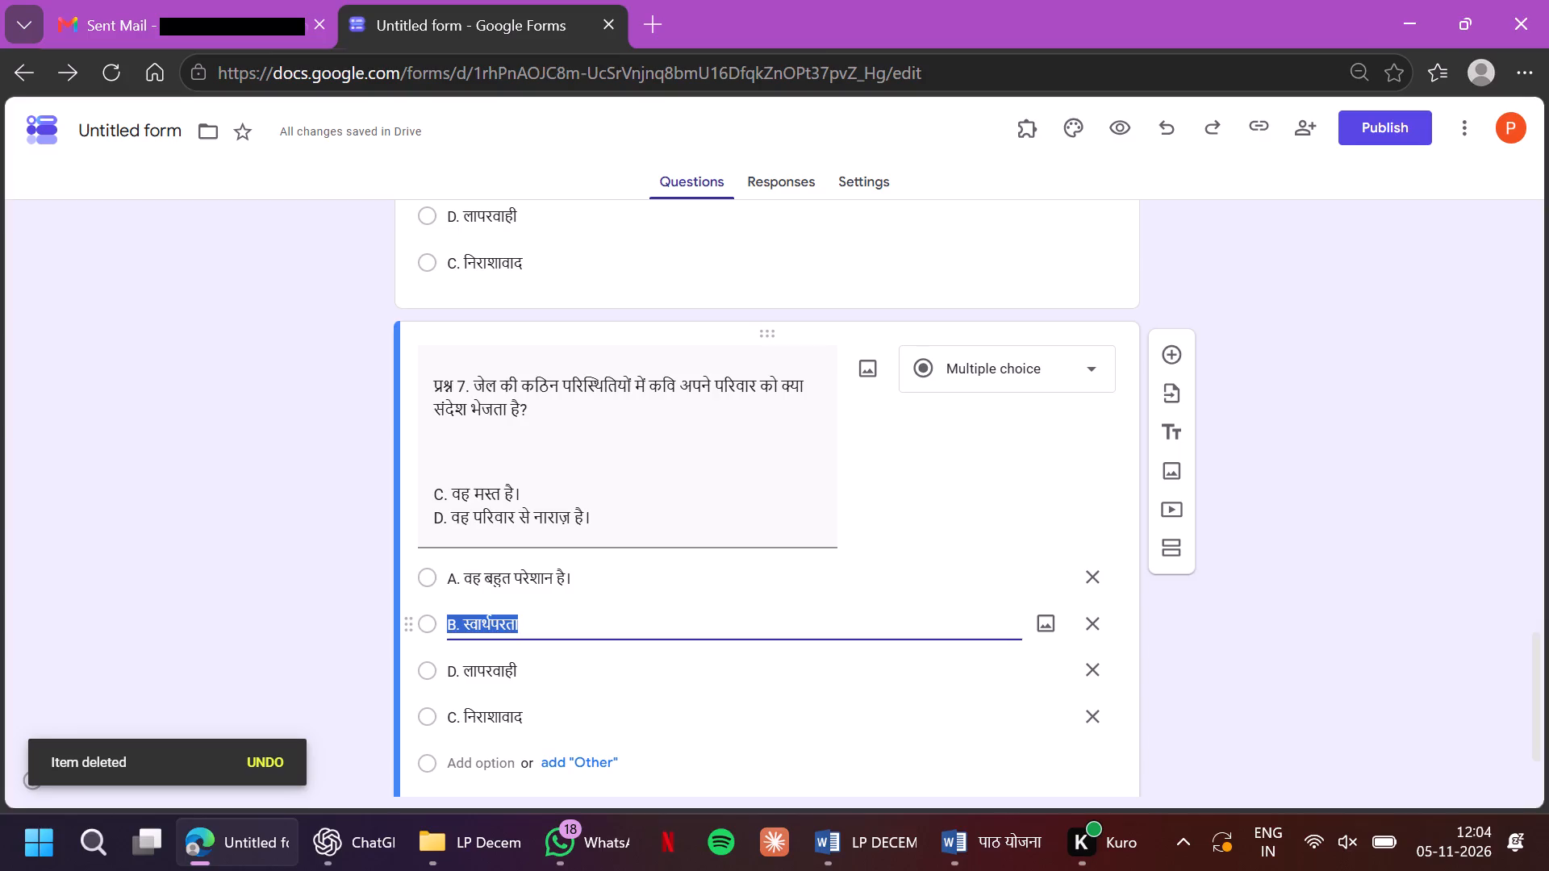
{"action": "key", "text": "ctrl+v"}
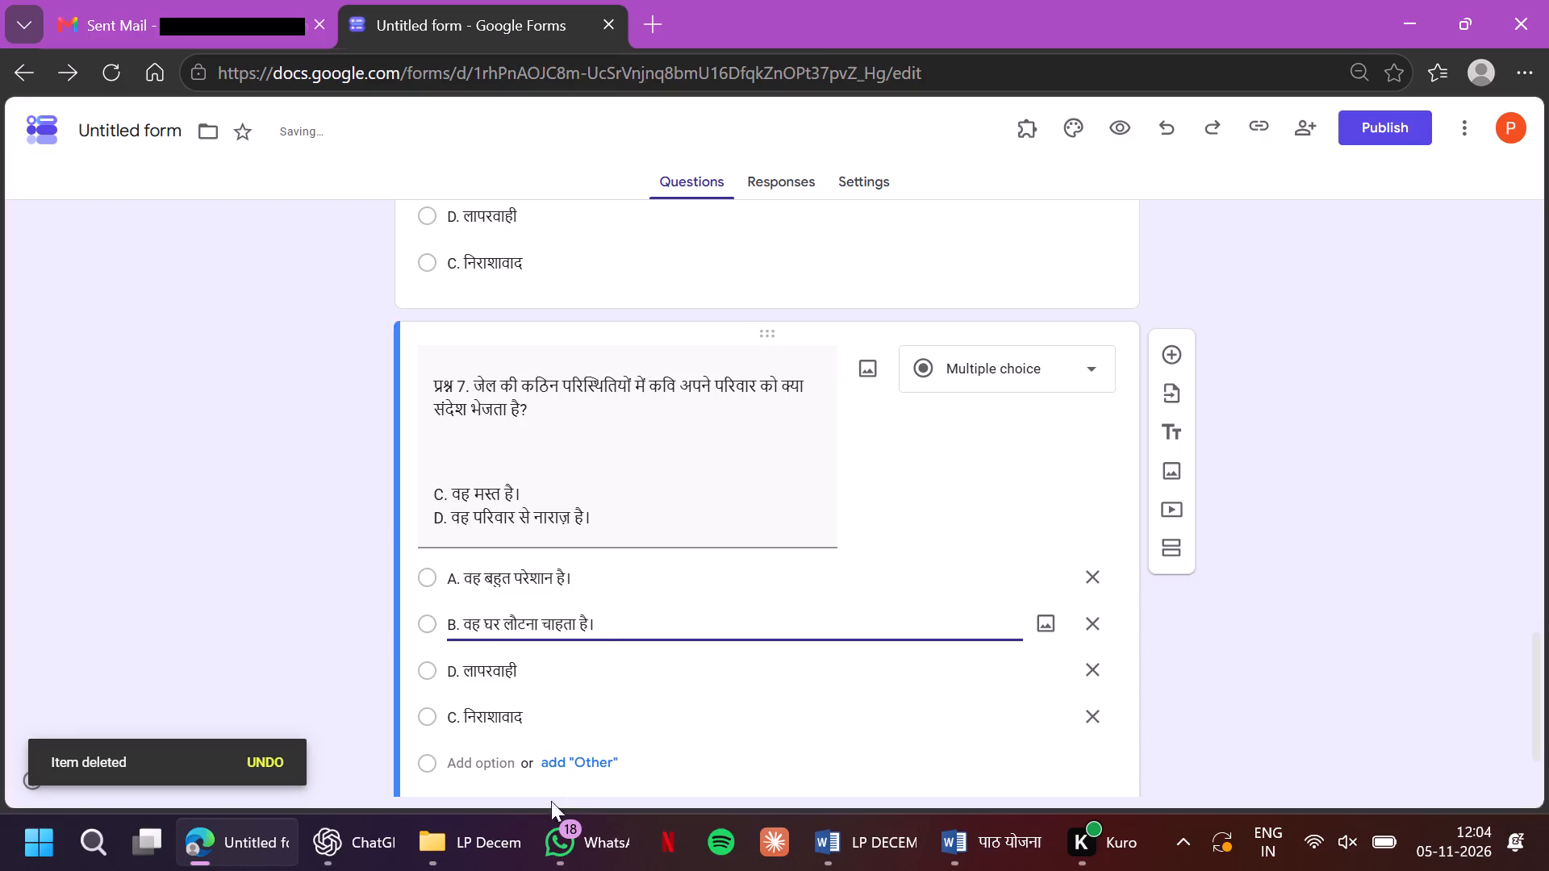
Move "C. वह मस्त है।" out of प्रश्न 7's question text into its third answer option, replacing "D. लापरवाही".
{"action": "left_click_drag", "start_coordinate": [521, 494], "coordinate": [486, 499]}
{"action": "left_click_drag", "start_coordinate": [528, 495], "coordinate": [524, 495]}
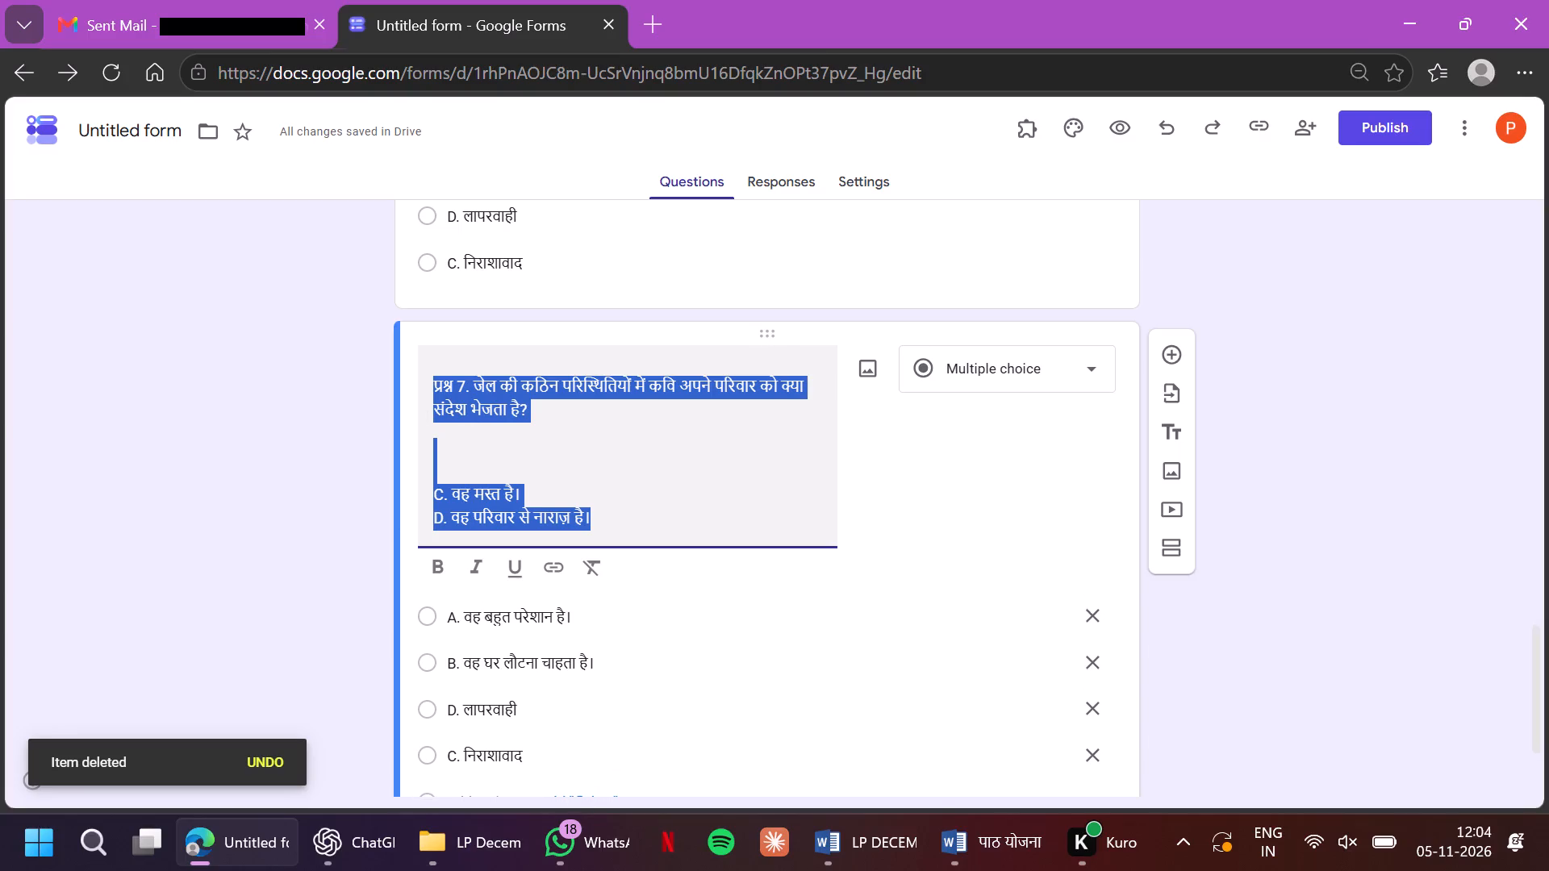
{"action": "left_click_drag", "start_coordinate": [524, 495], "coordinate": [439, 503]}
{"action": "left_click", "coordinate": [562, 490]}
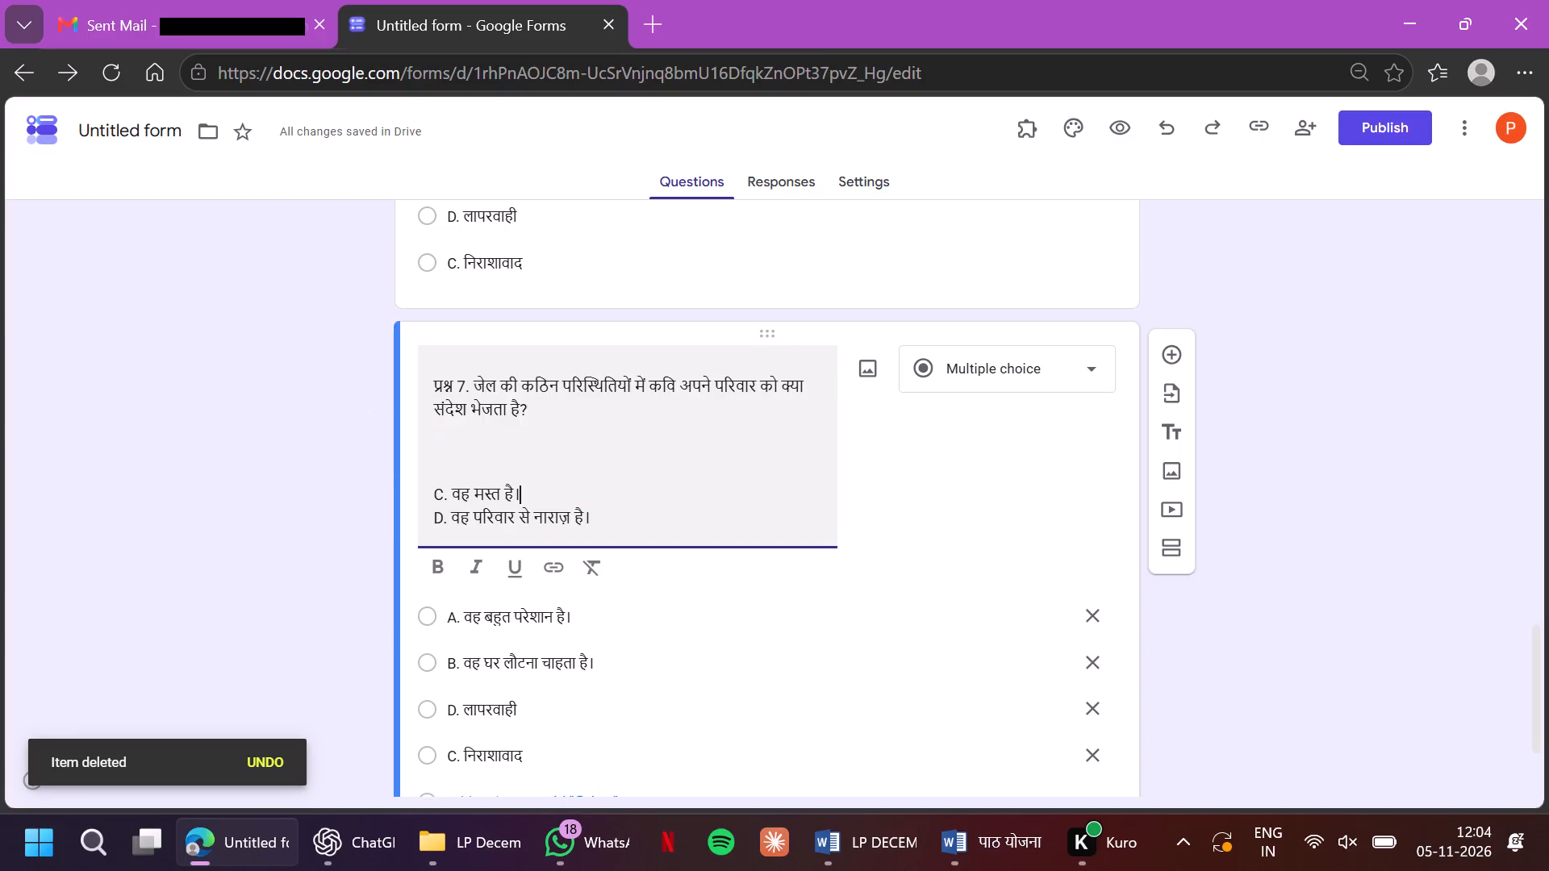
{"action": "left_click_drag", "start_coordinate": [542, 494], "coordinate": [432, 499]}
{"action": "key", "text": "ctrl+x"}
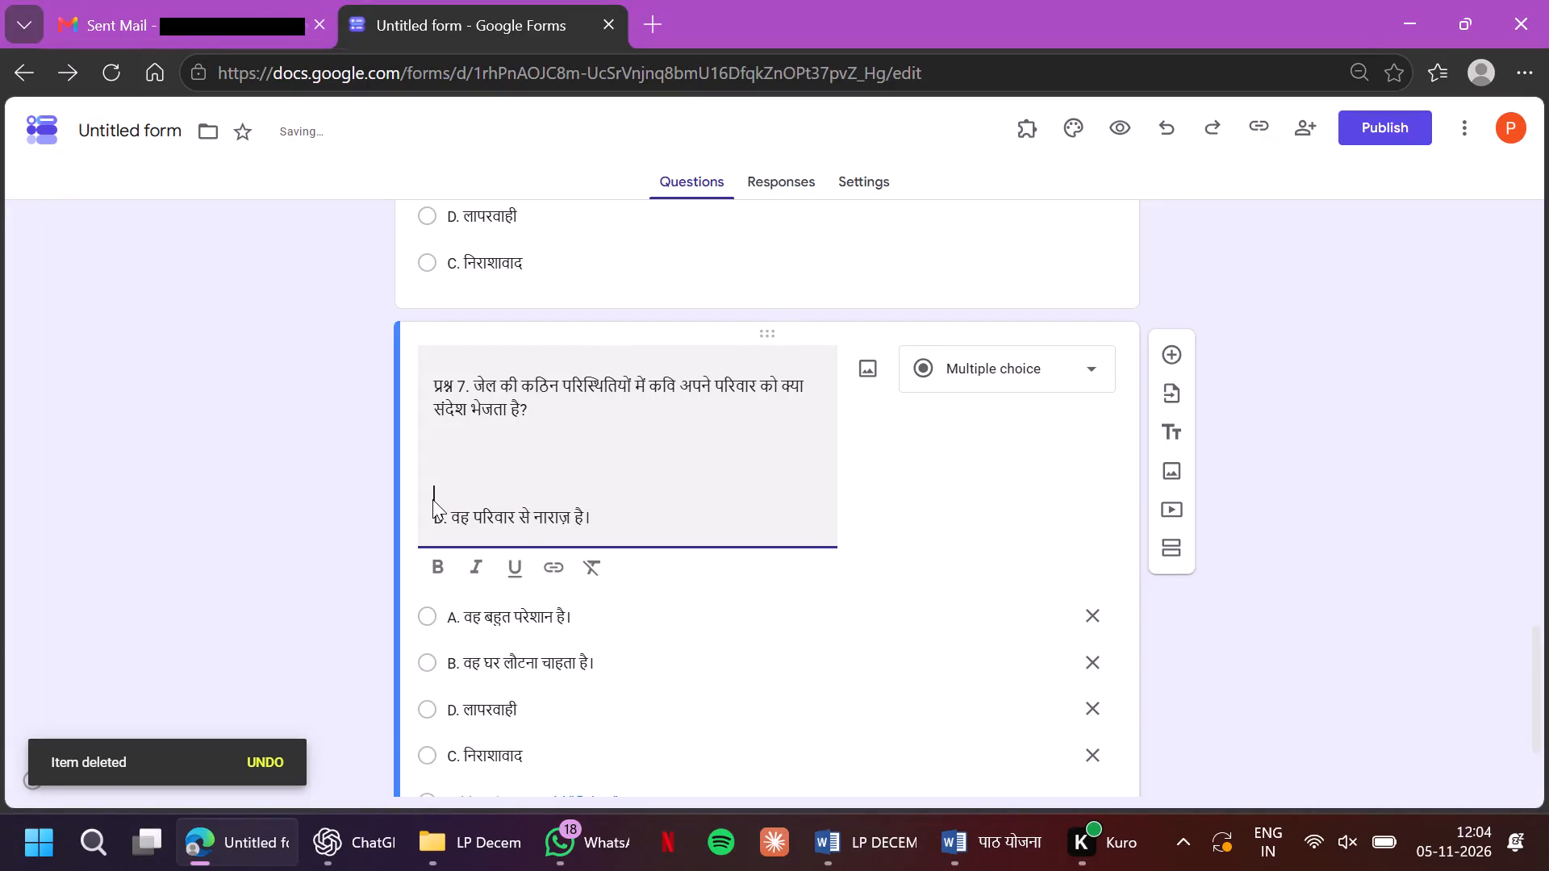
{"action": "left_click", "coordinate": [458, 709]}
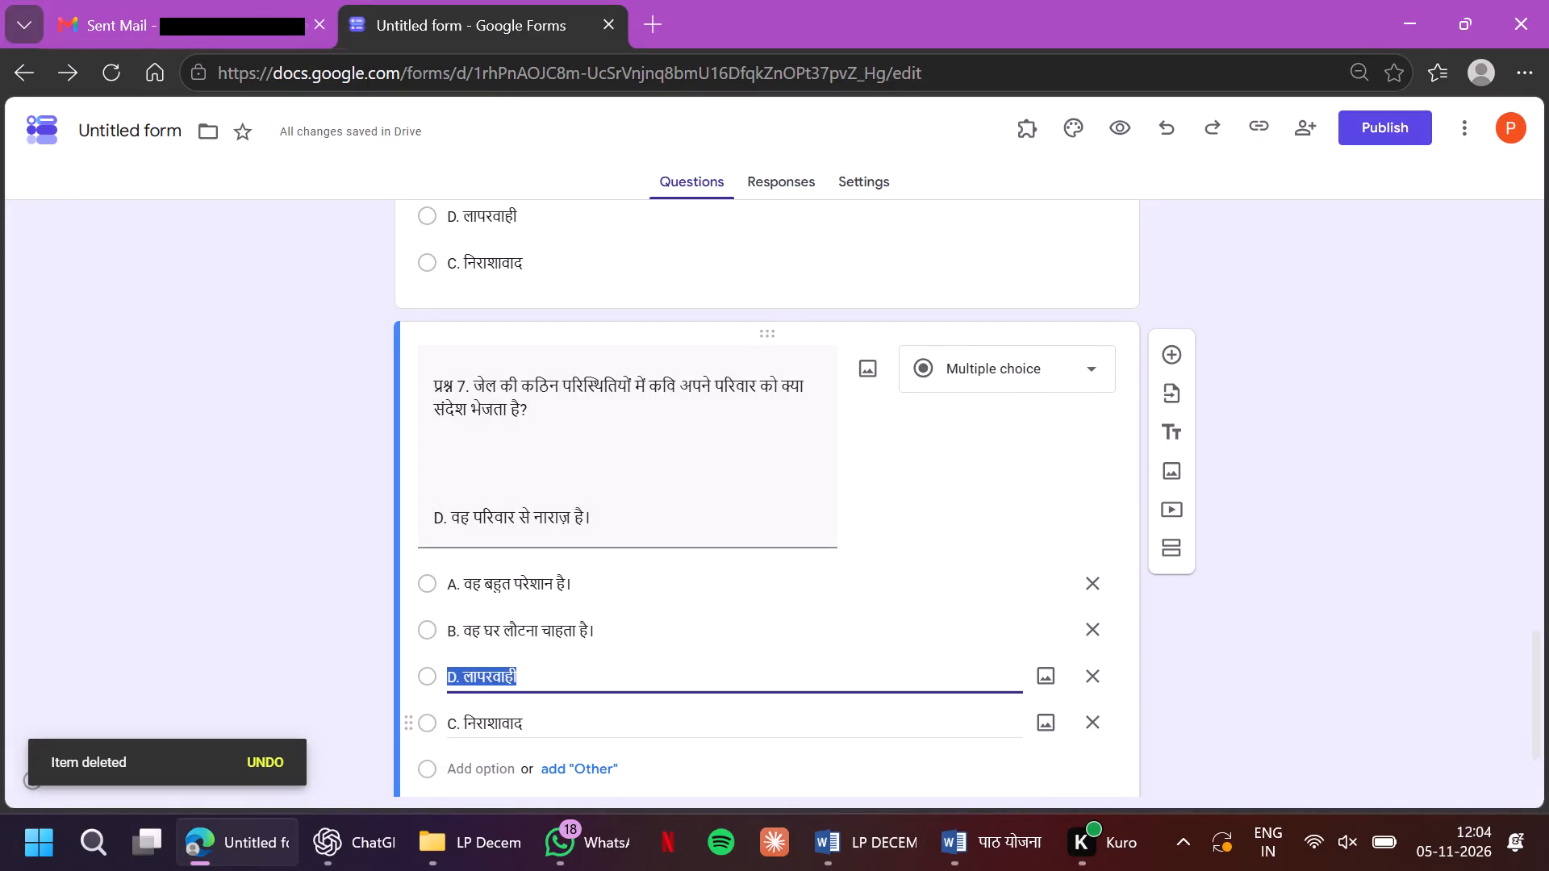
{"action": "key", "text": "ctrl+v"}
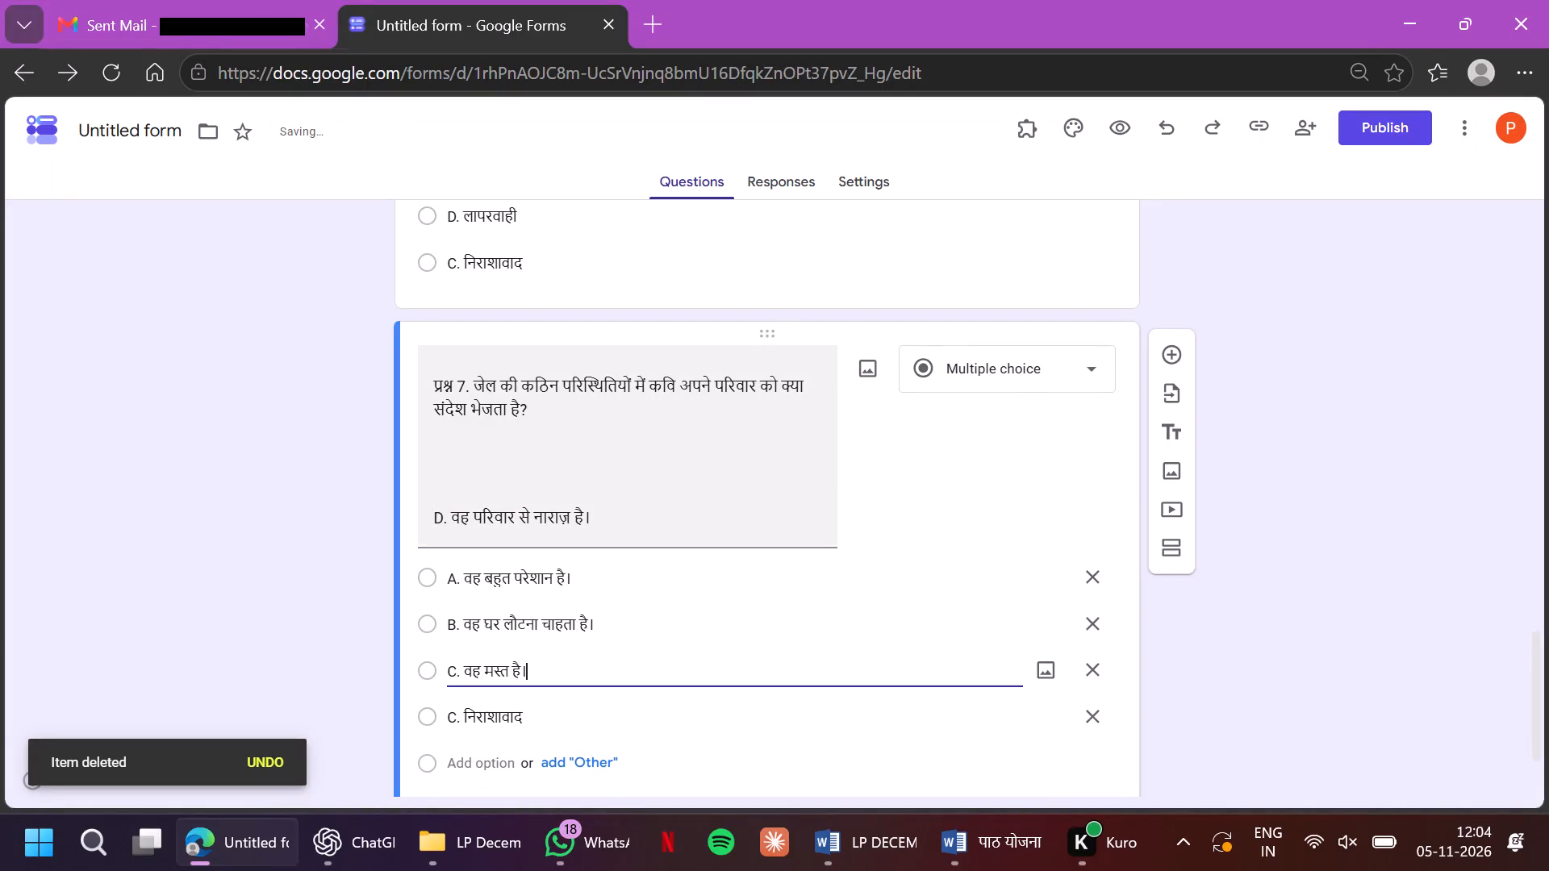
Move "D. वह परिवार से नाराज़ है।" out of प्रश्न 7's question text into its fourth answer option, replacing "C. निराशावाद".
{"action": "left_click", "coordinate": [591, 519]}
{"action": "left_click", "coordinate": [591, 519]}
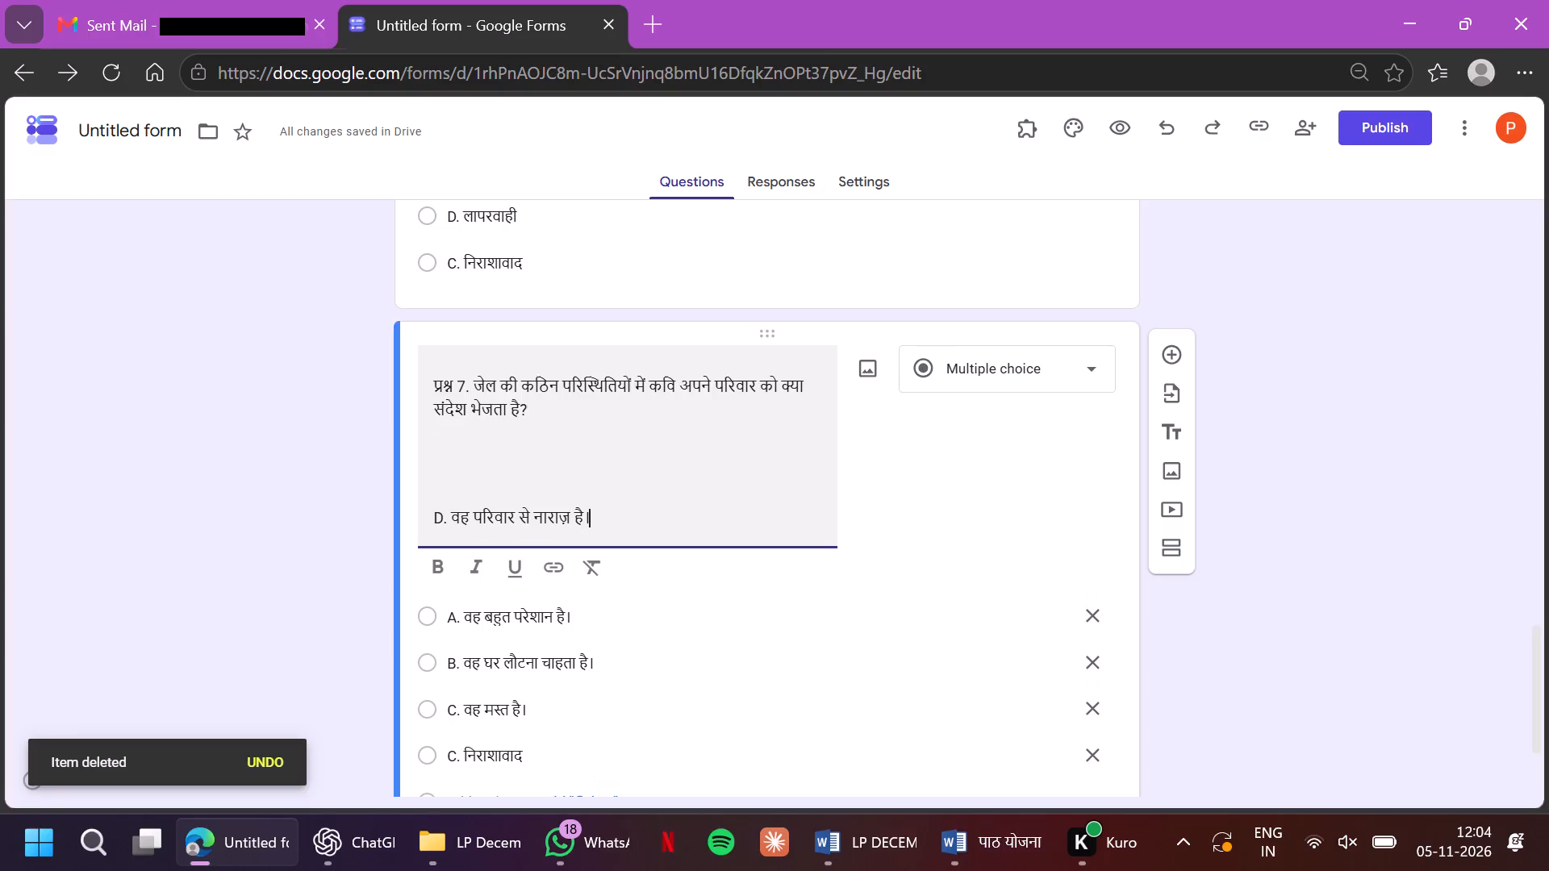
{"action": "left_click", "coordinate": [591, 519]}
{"action": "left_click_drag", "start_coordinate": [591, 519], "coordinate": [415, 540]}
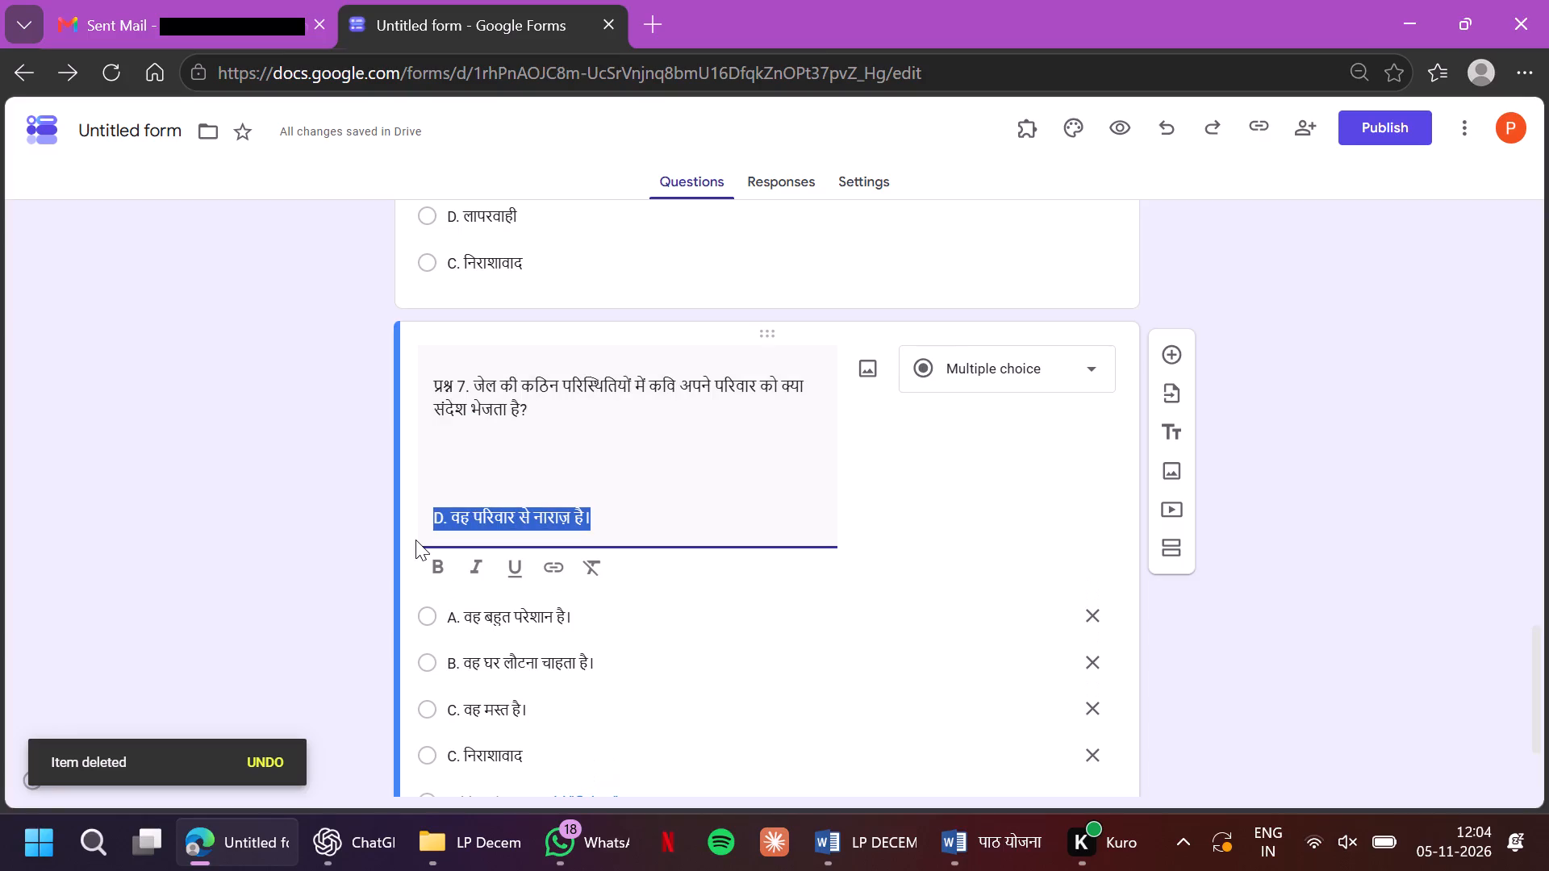
{"action": "key", "text": "ctrl+x"}
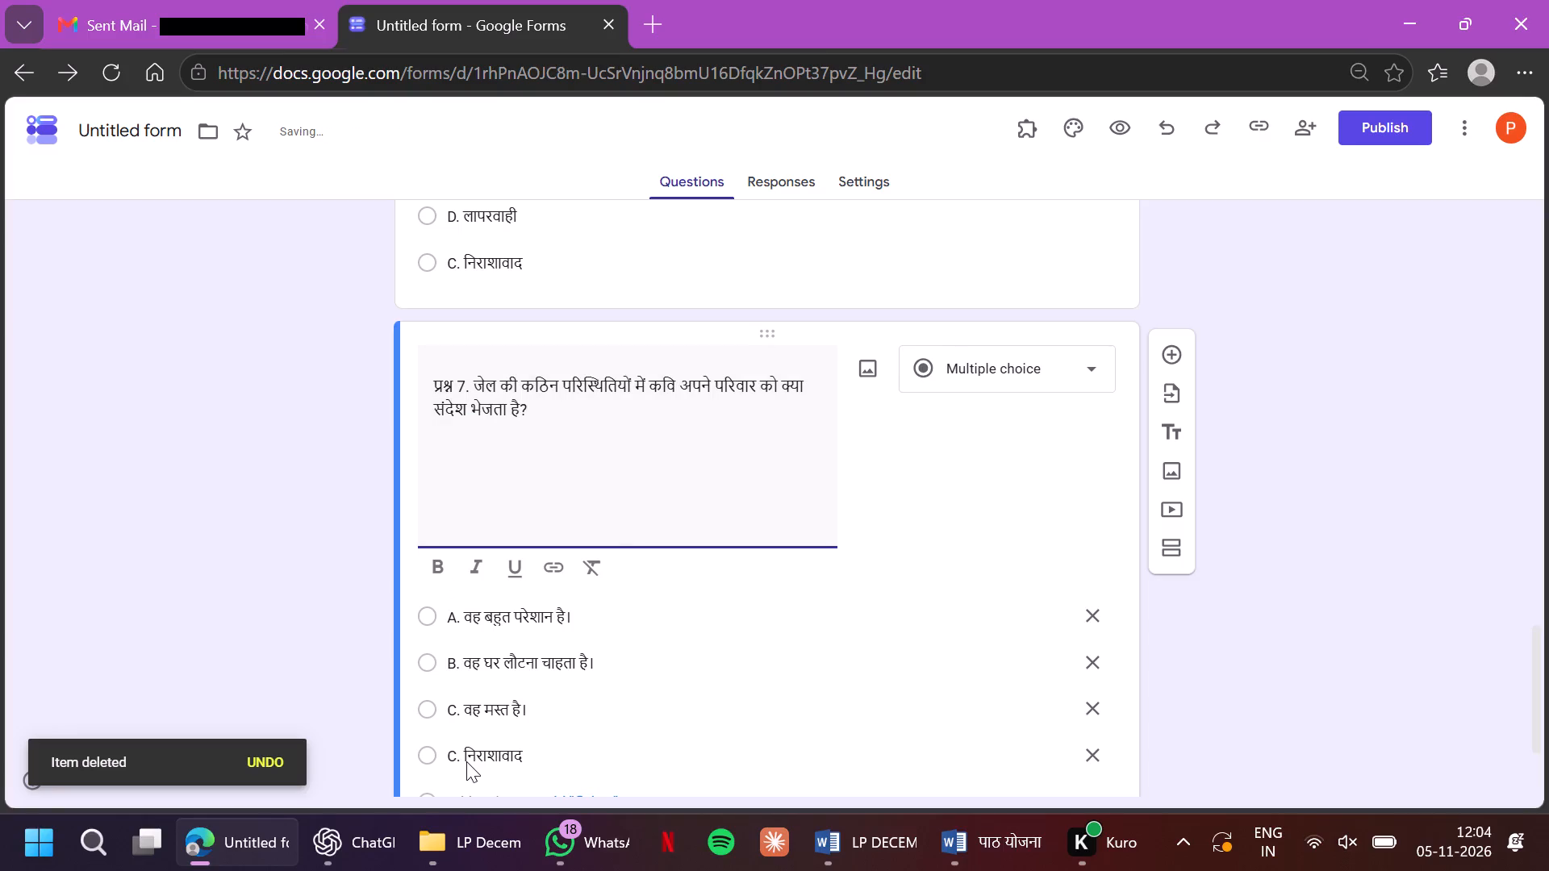
{"action": "left_click", "coordinate": [466, 761]}
{"action": "left_click", "coordinate": [492, 719]}
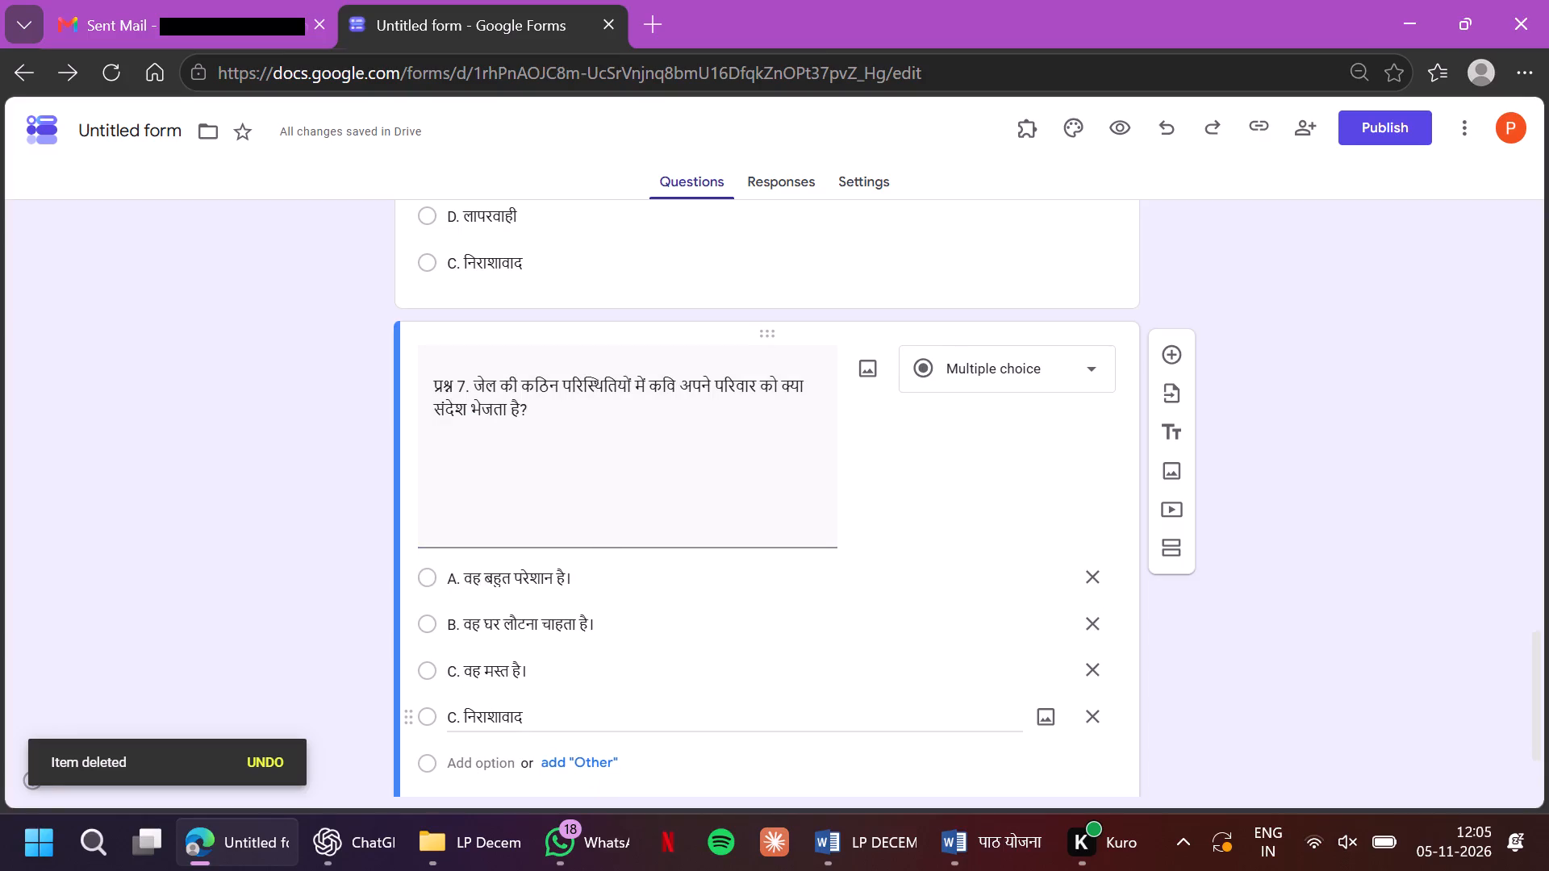
{"action": "key", "text": "ctrl+v"}
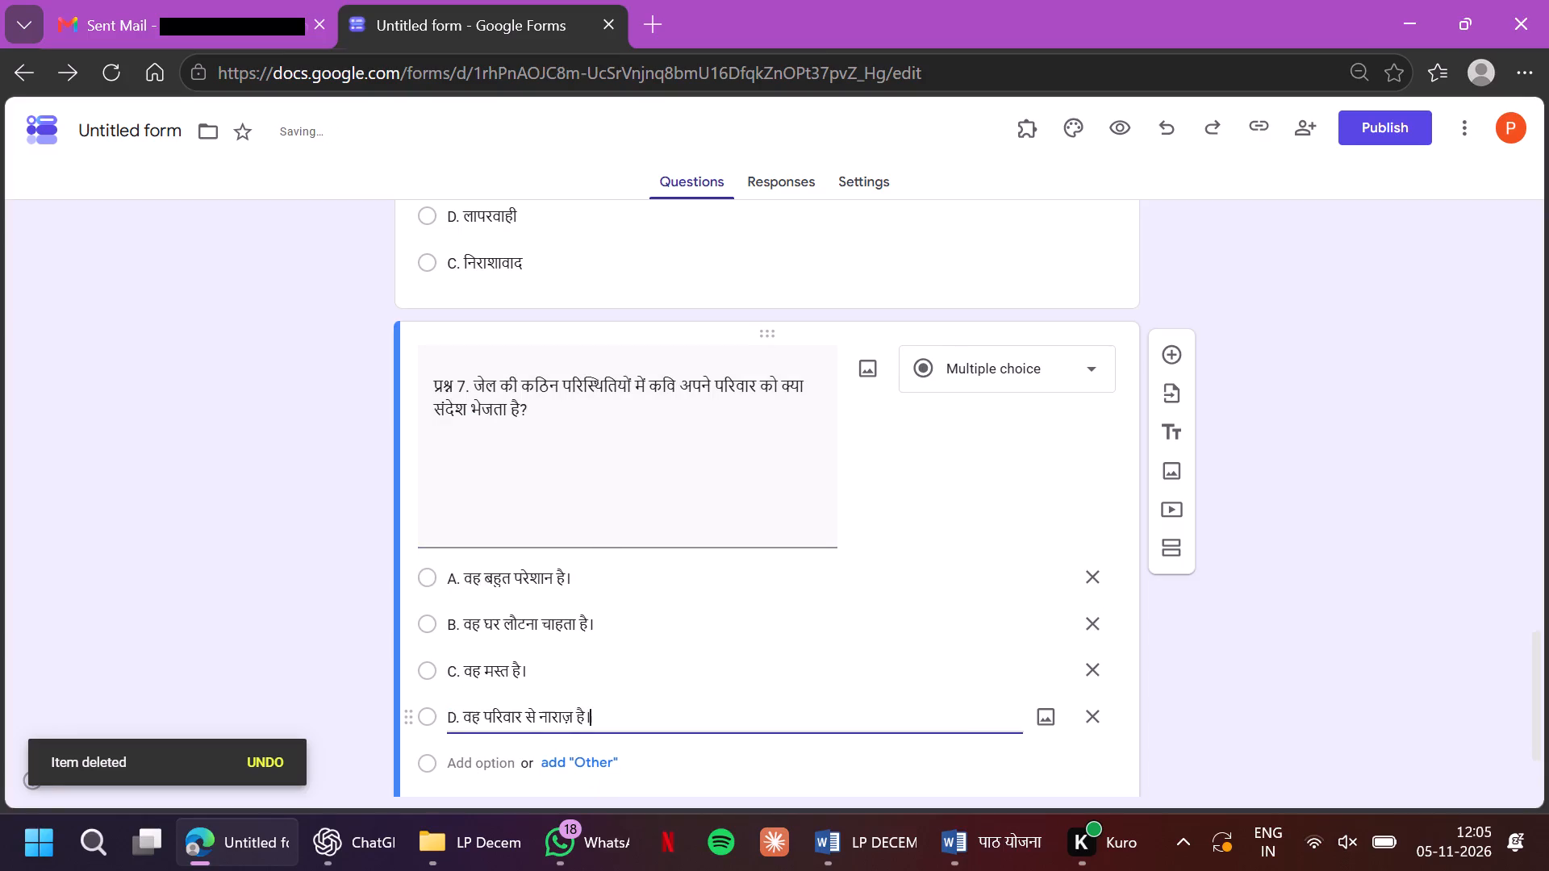
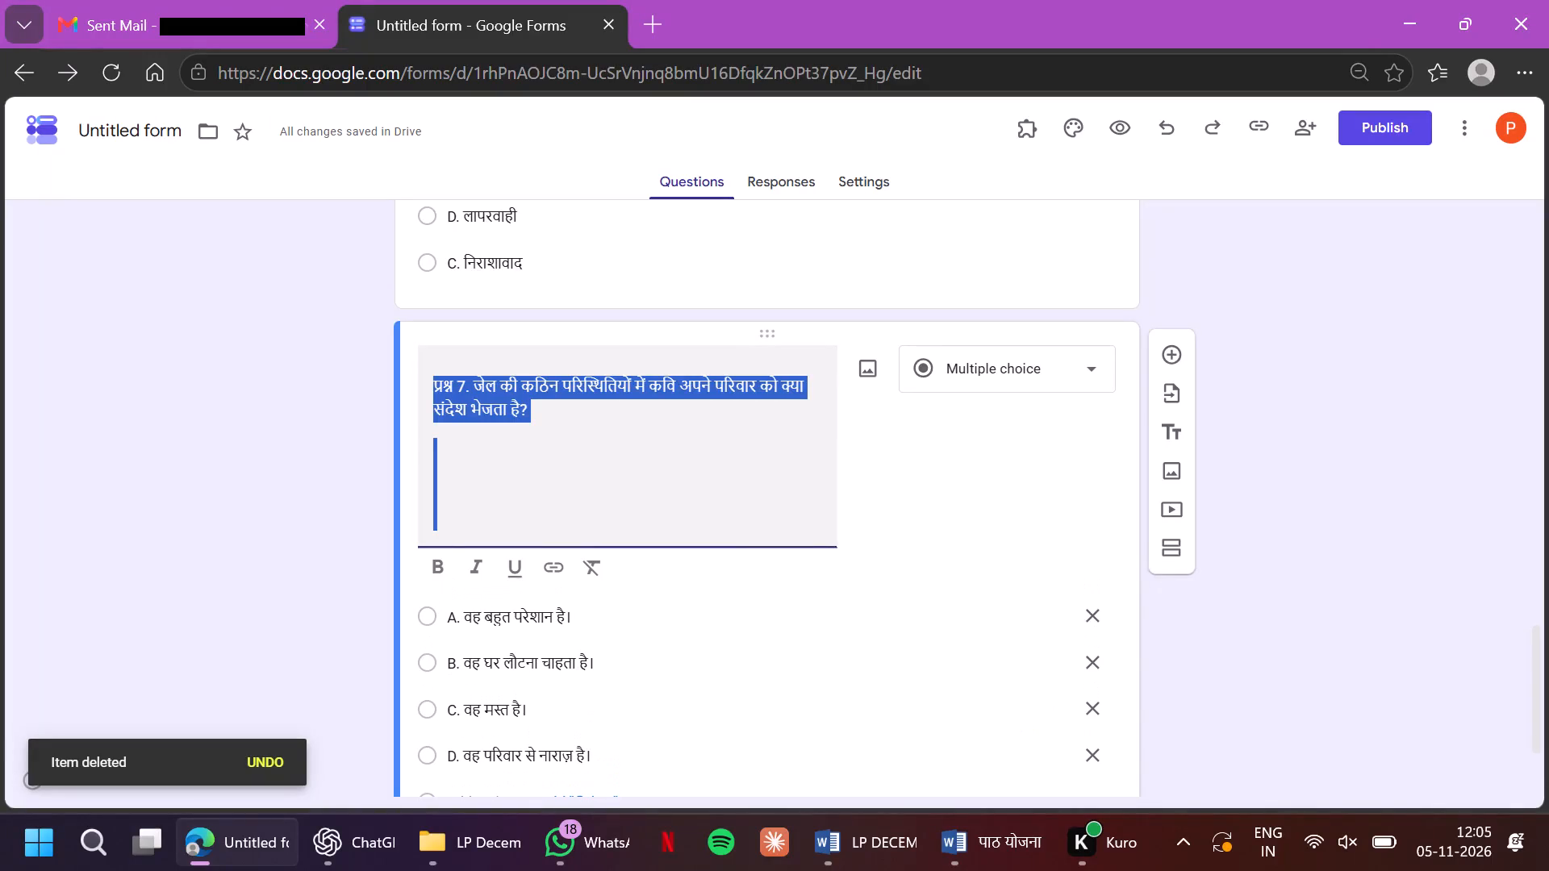
Remove the leftover blank lines below the प्रश्न 7 question text.
{"action": "left_click", "coordinate": [432, 519]}
{"action": "key", "text": "BackSpace"}
{"action": "key", "text": "BackSpace"}
{"action": "key", "text": "BackSpace"}
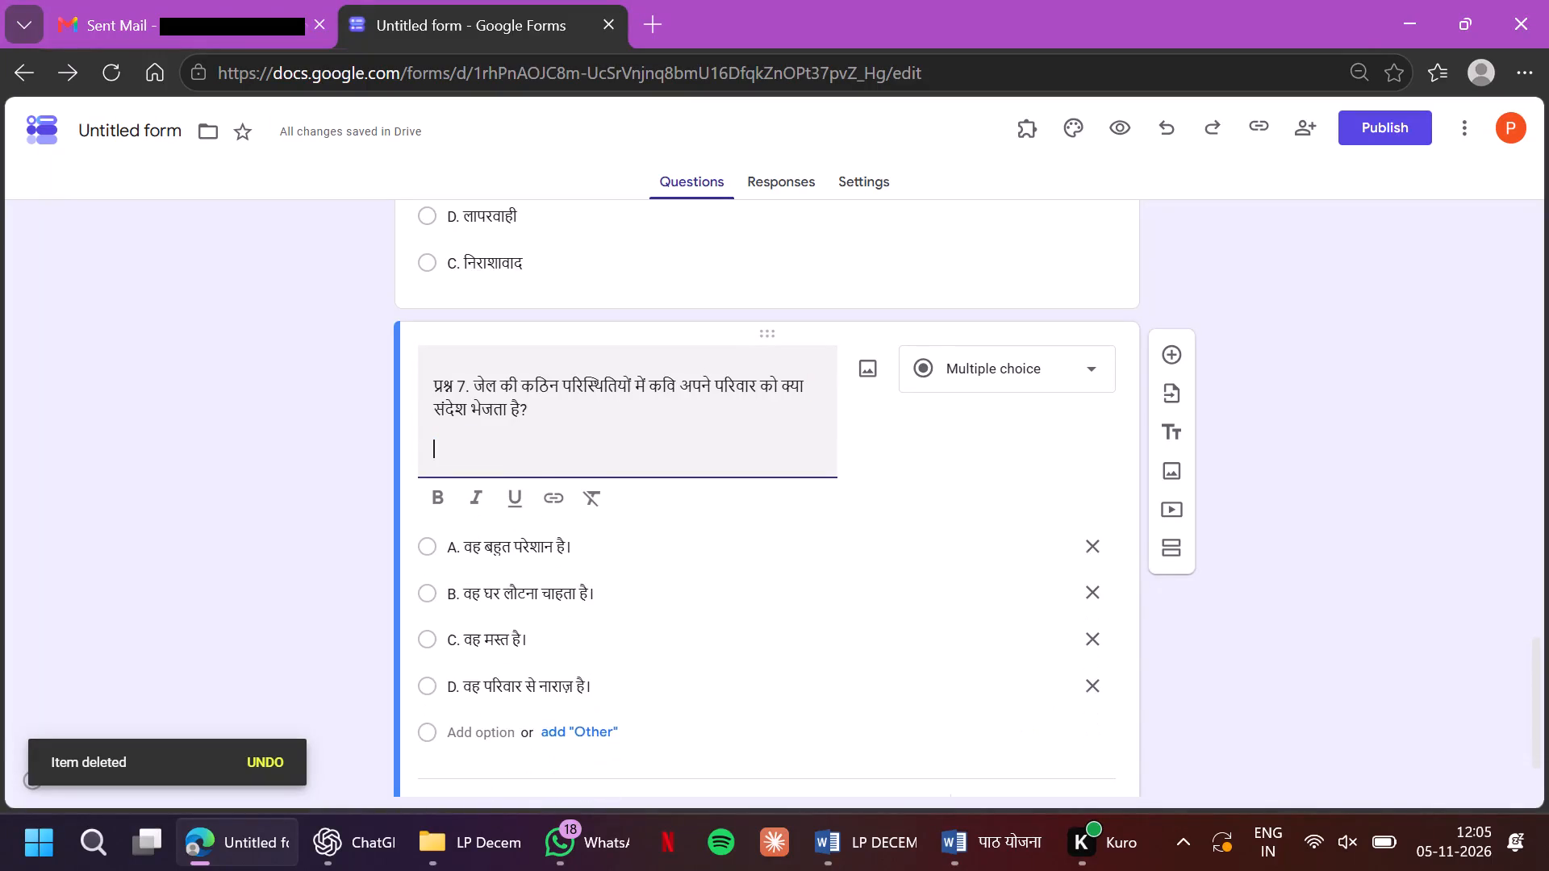
{"action": "key", "text": "BackSpace"}
Duplicate the finished प्रश्न 7 with its four answer options.
{"action": "scroll", "coordinate": [432, 519], "scroll_direction": "down", "scroll_amount": 2}
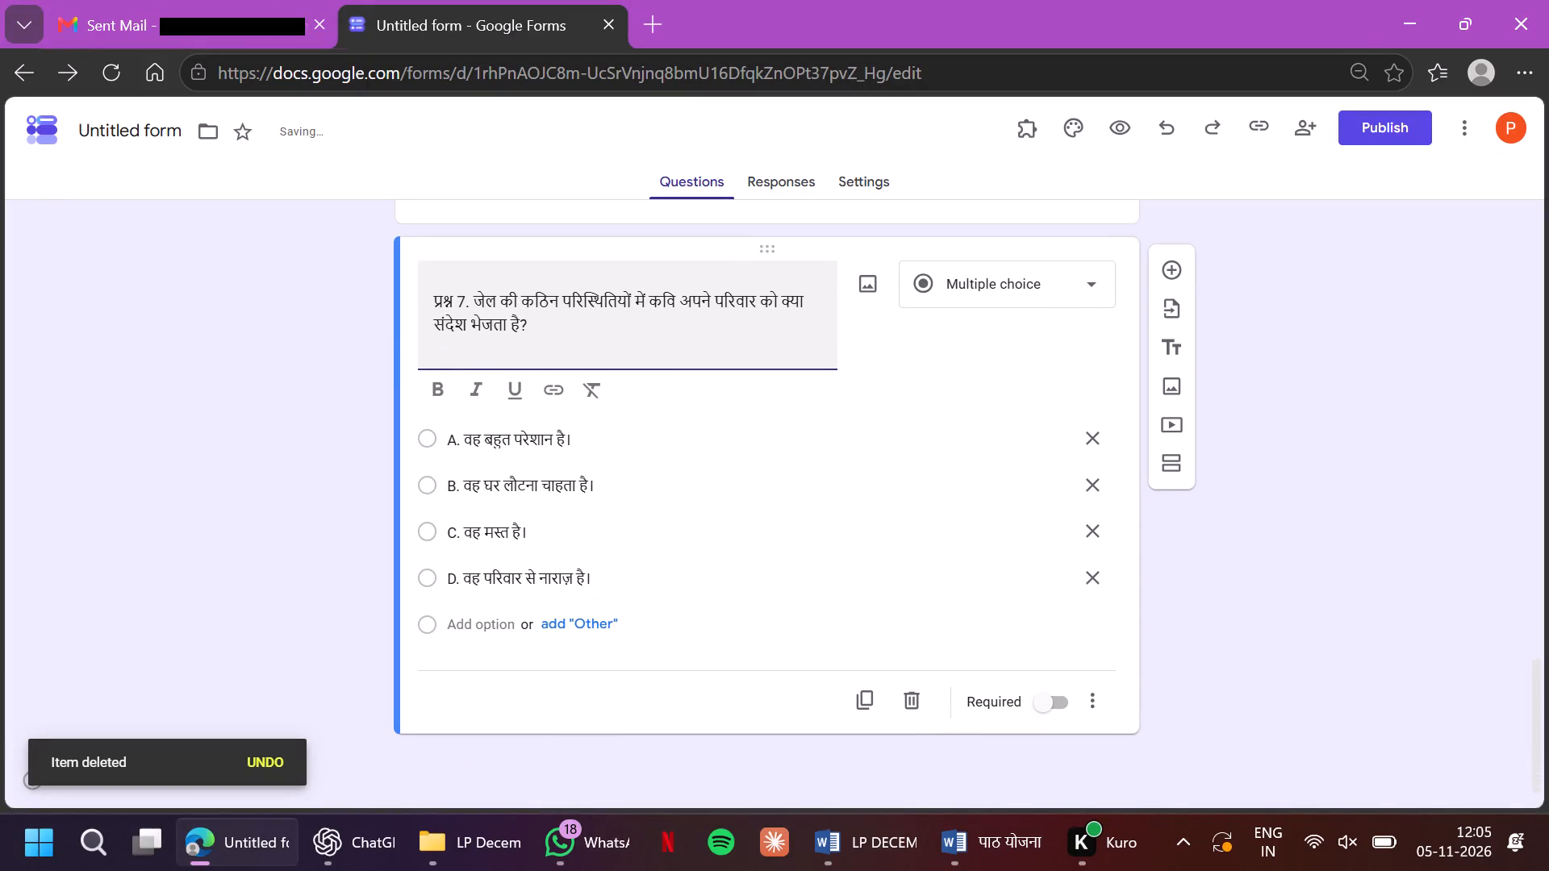
{"action": "left_click", "coordinate": [858, 702]}
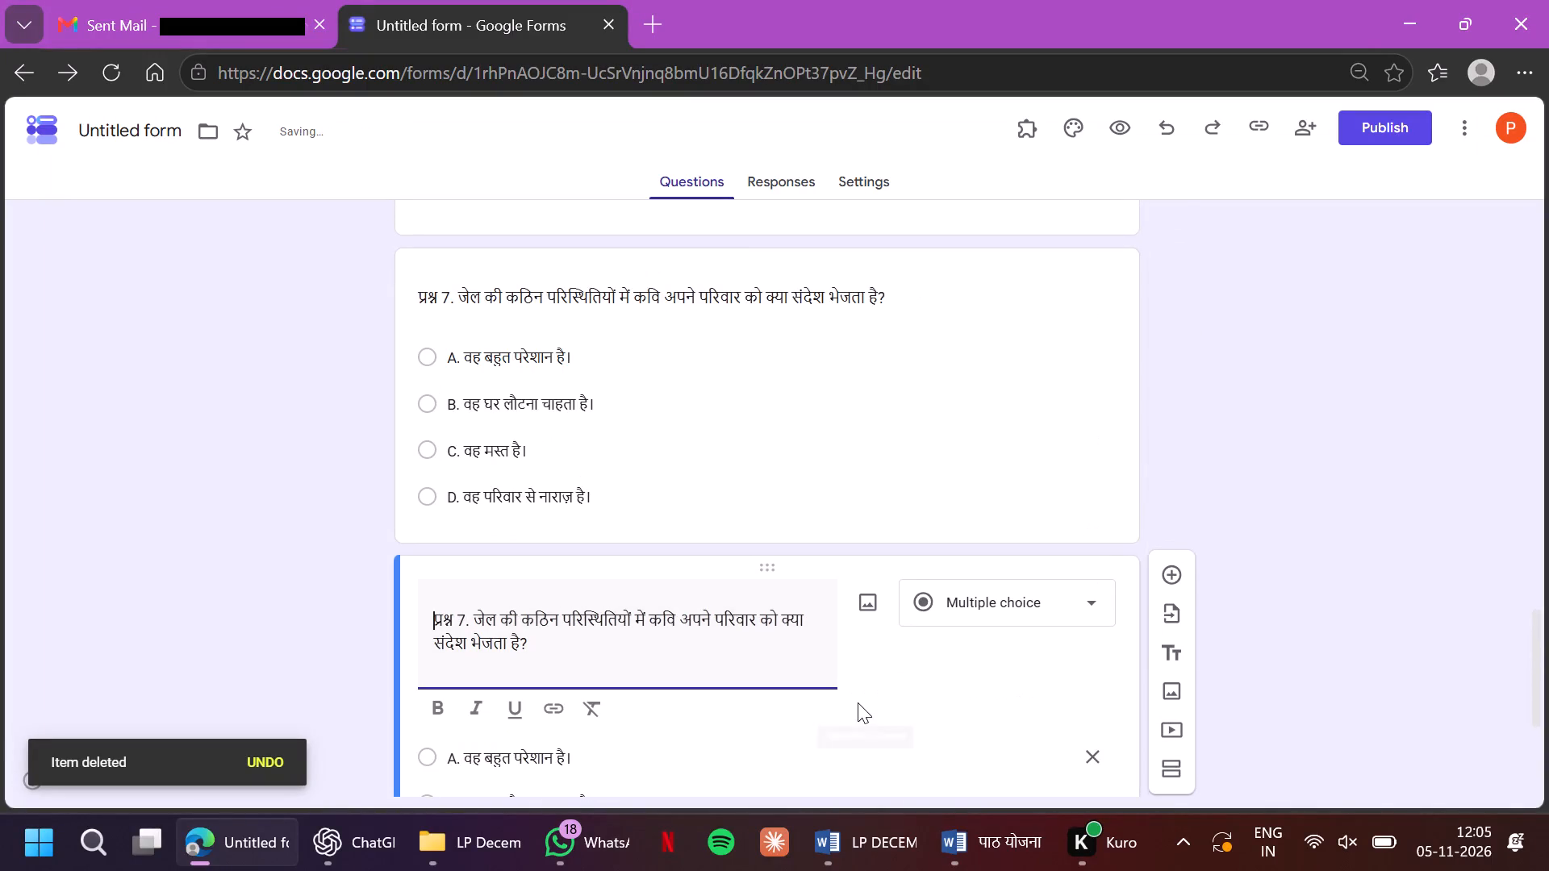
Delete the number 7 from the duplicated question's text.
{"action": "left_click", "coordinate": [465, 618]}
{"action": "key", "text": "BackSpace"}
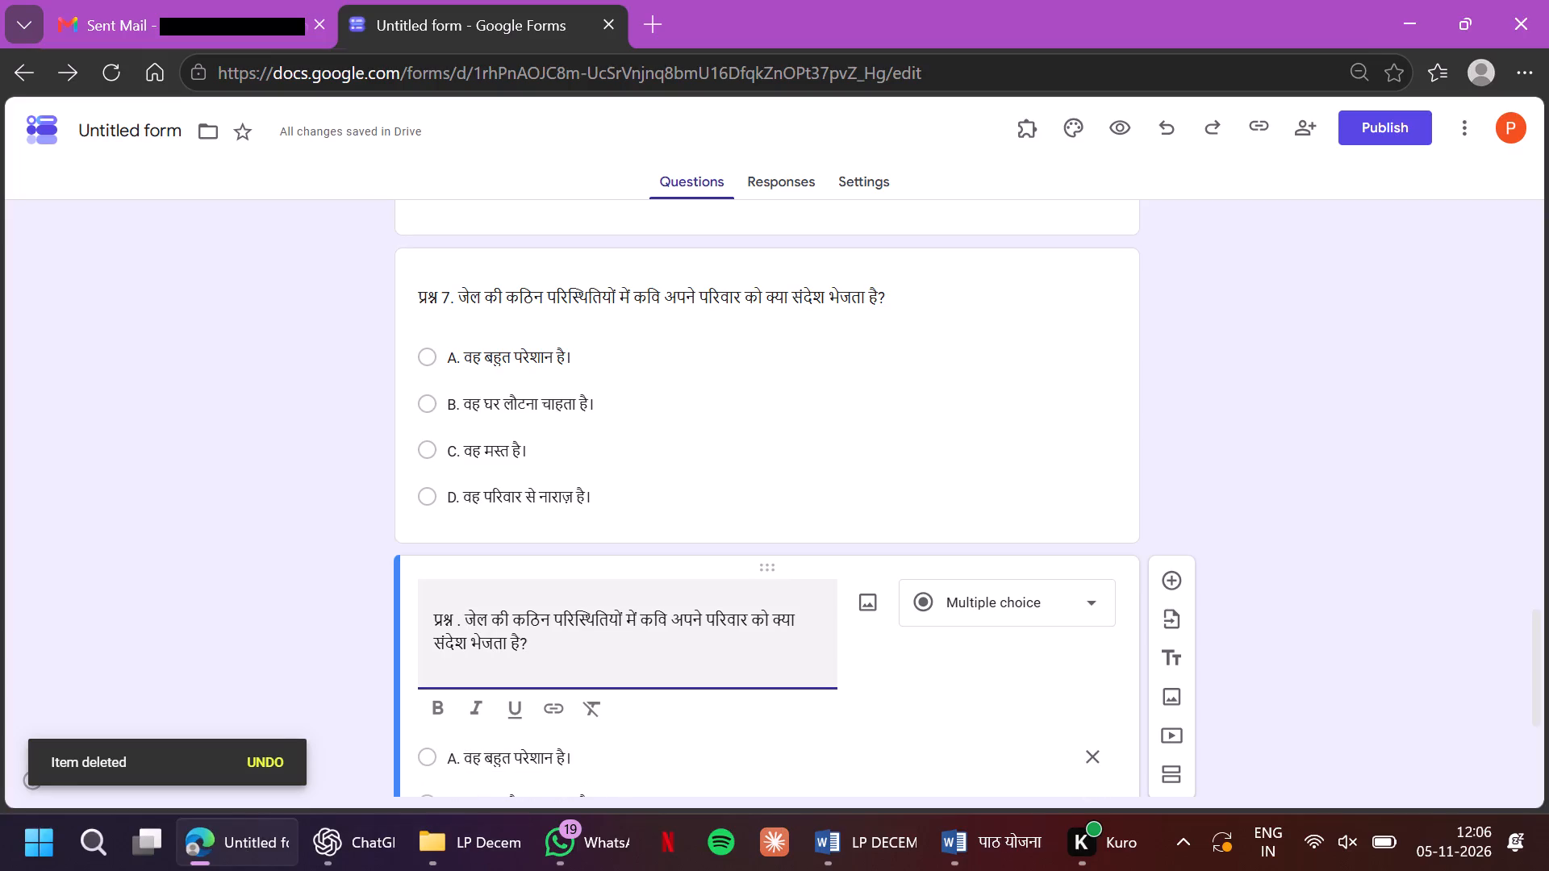
{"action": "left_click_drag", "start_coordinate": [429, 615], "coordinate": [528, 653]}
{"action": "key", "text": "ctrl+v"}
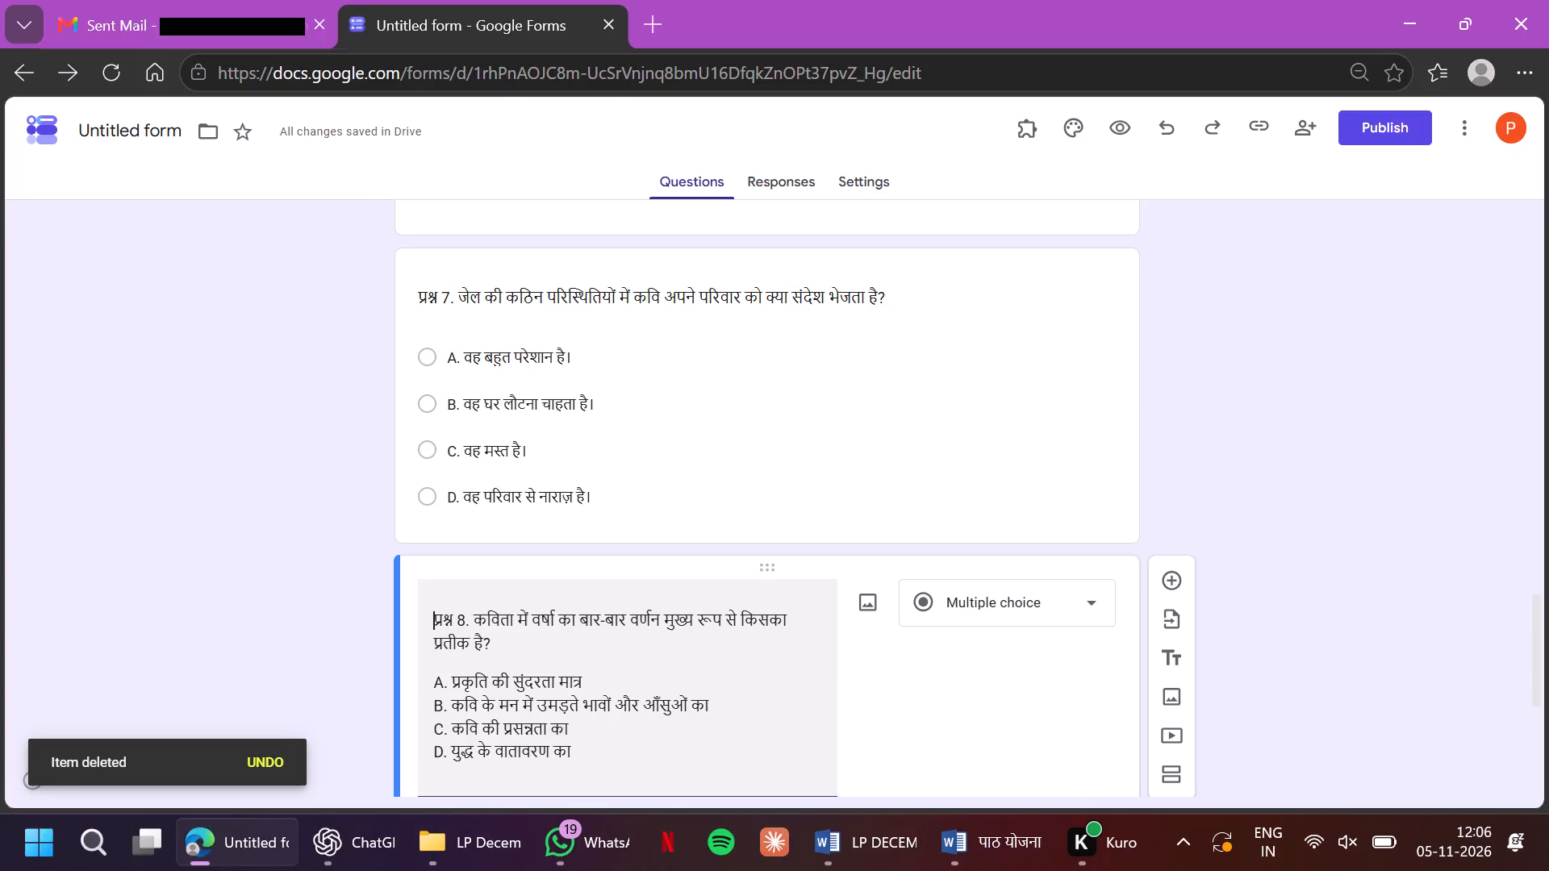
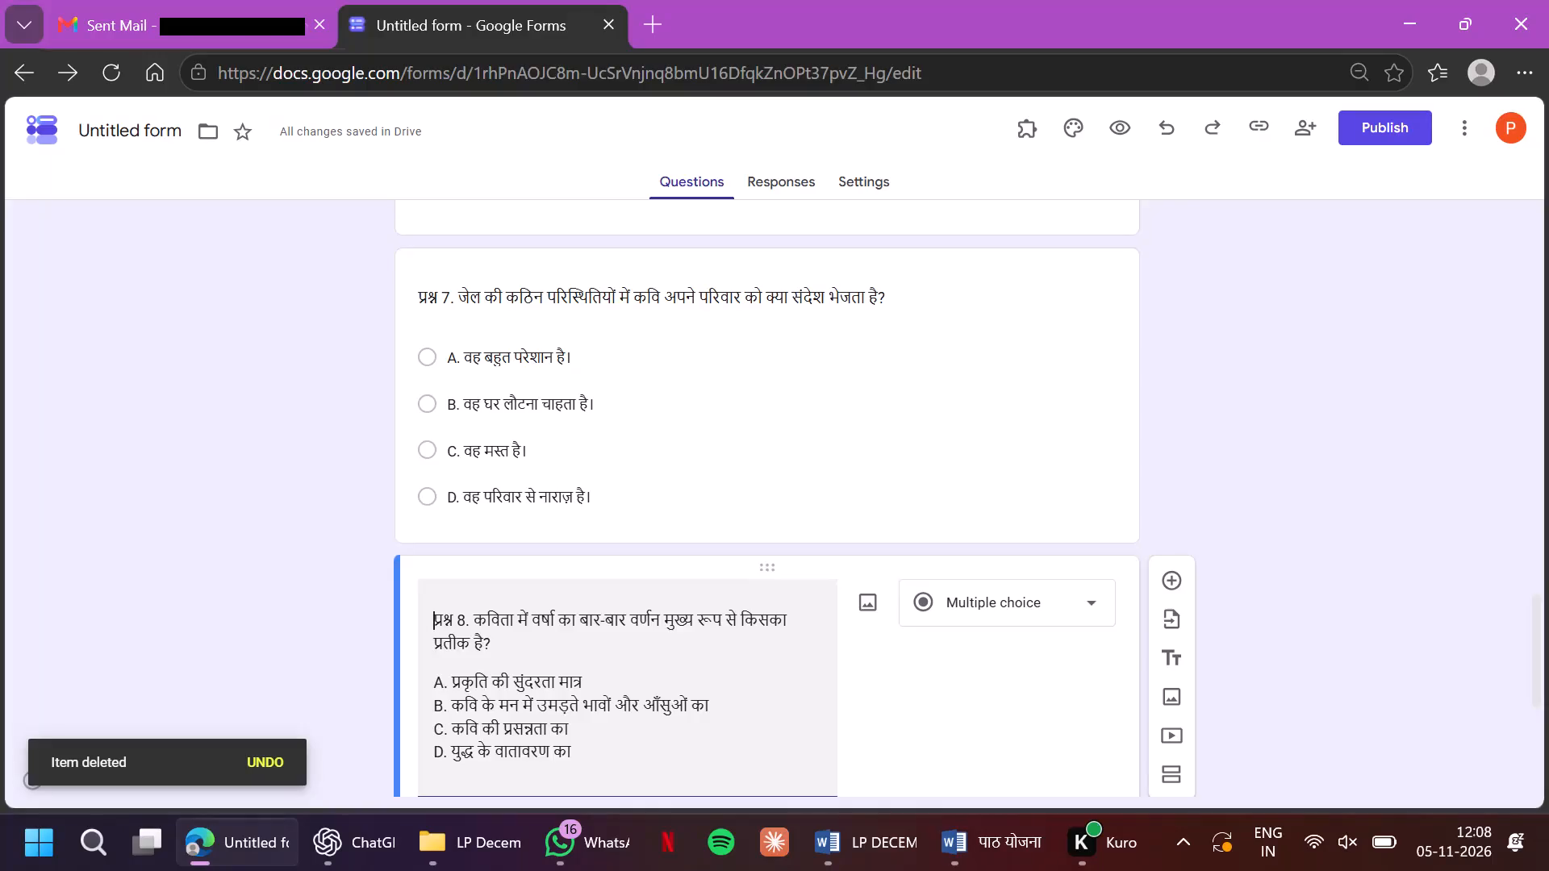
Move "A. प्रकृति की सुंदरता मात्र" from the प्रश्न 8 question text into the first answer option, replacing the old answer.
{"action": "scroll", "coordinate": [591, 602], "scroll_direction": "down", "scroll_amount": 2}
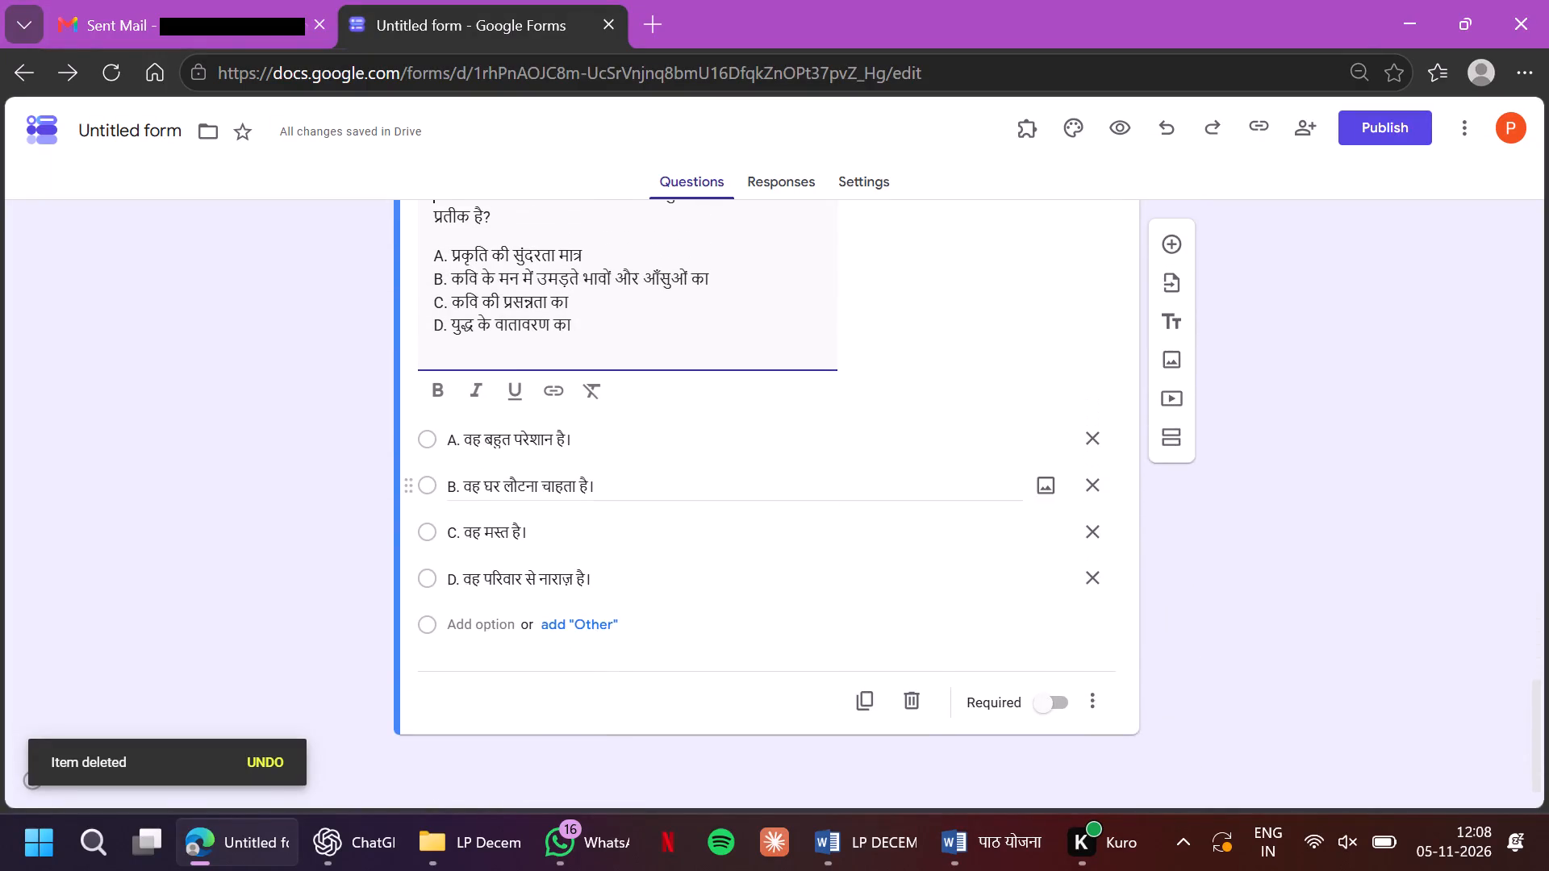
{"action": "left_click_drag", "start_coordinate": [590, 256], "coordinate": [495, 248]}
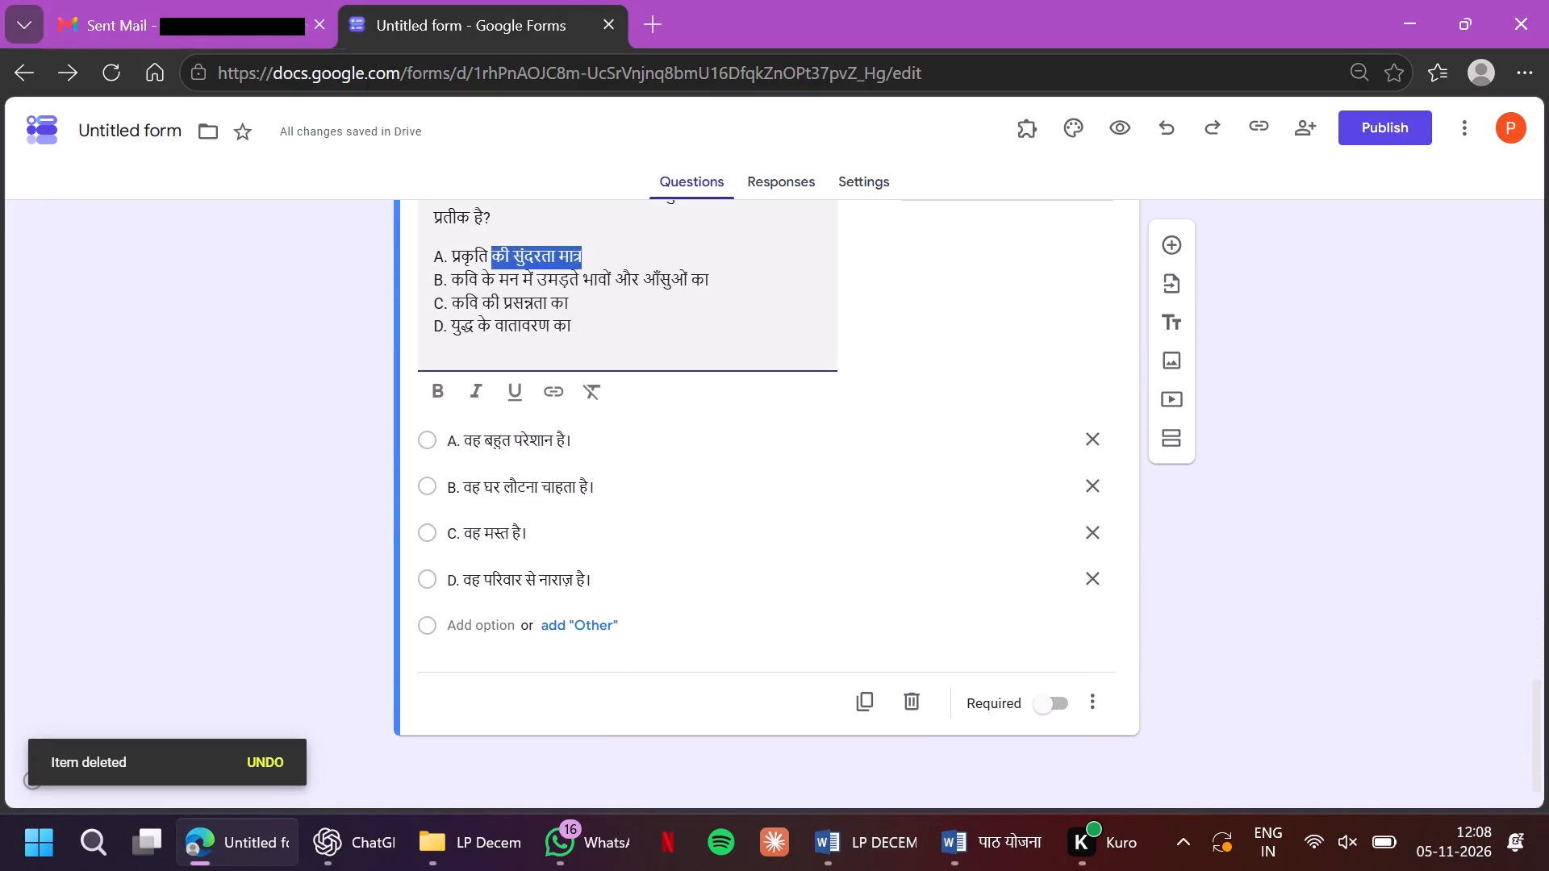
{"action": "left_click_drag", "start_coordinate": [495, 248], "coordinate": [431, 253]}
{"action": "key", "text": "ctrl+x"}
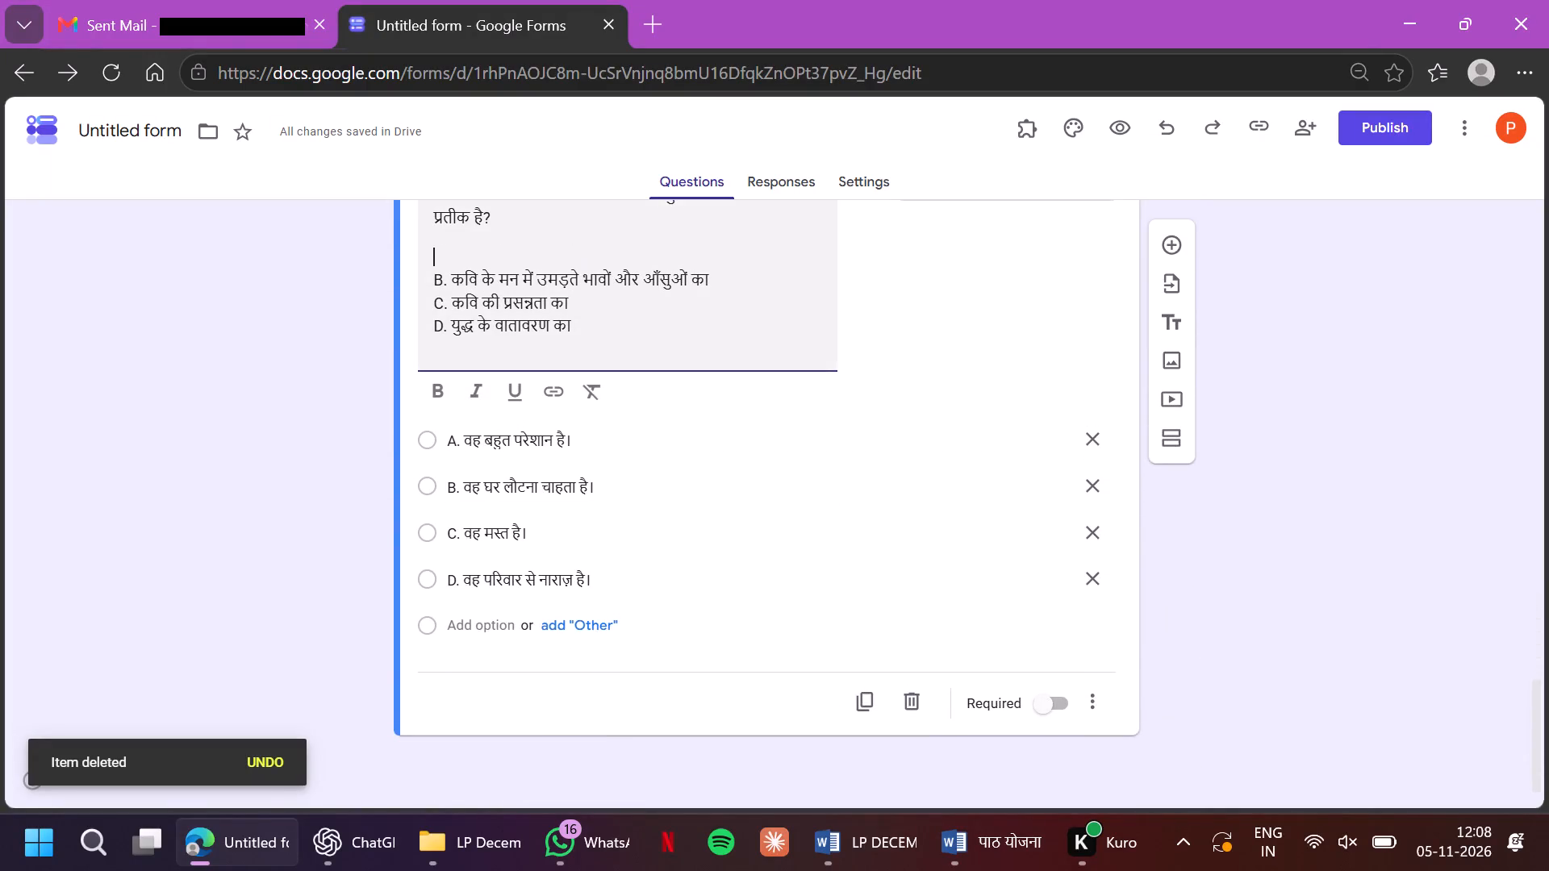
{"action": "left_click_drag", "start_coordinate": [574, 440], "coordinate": [481, 435]}
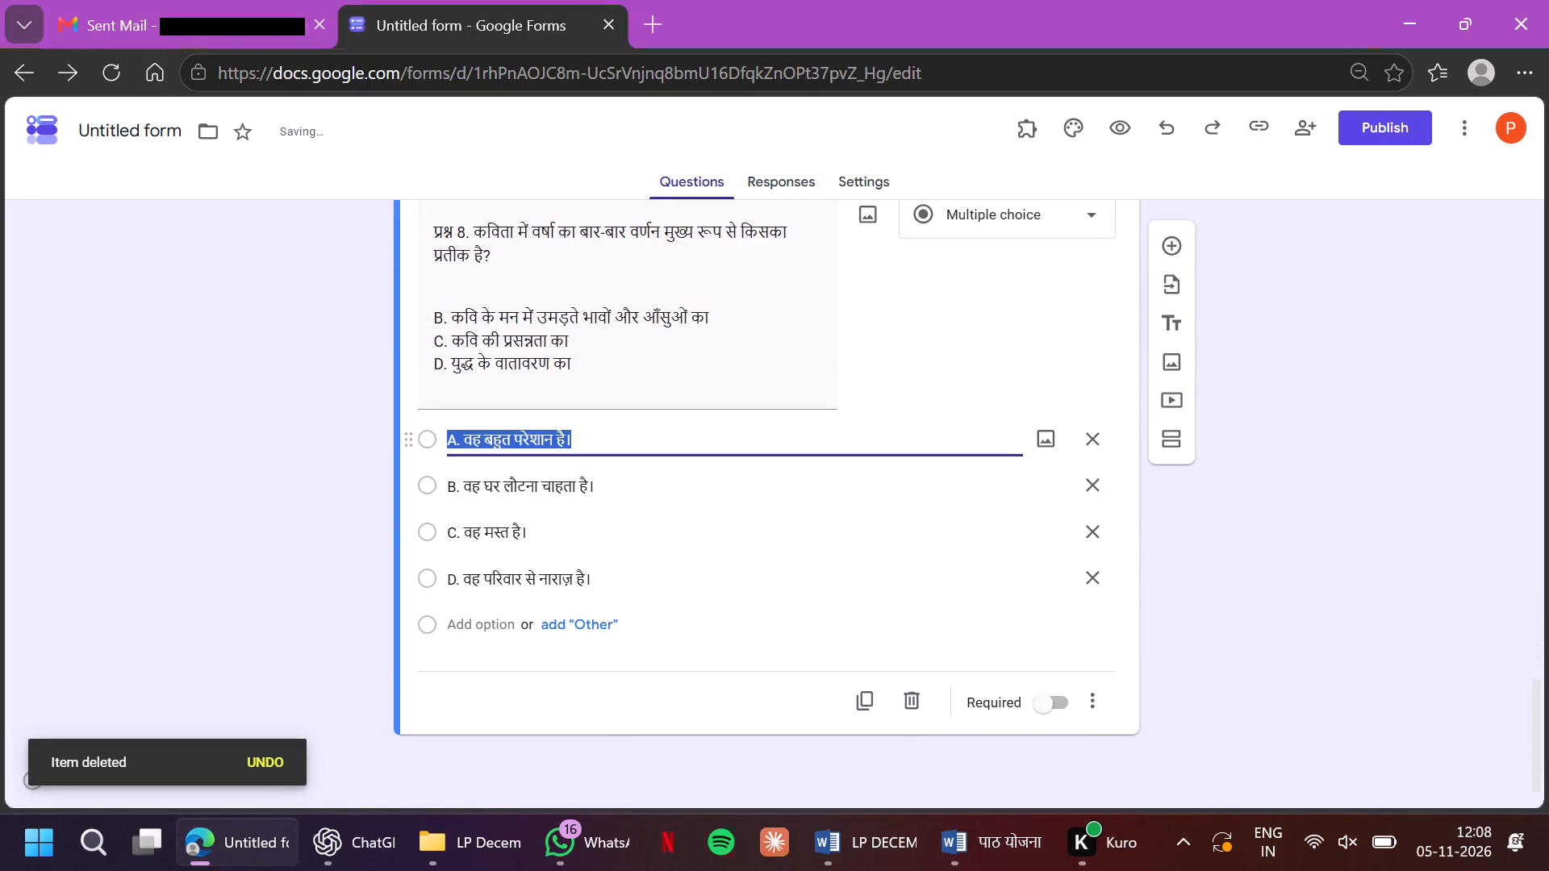
{"action": "key", "text": "ctrl+v"}
Move "B. कवि के मन में उमड़ते भावों और आँसुओं का" from the प्रश्न 8 text into the second answer option, replacing its content.
{"action": "left_click_drag", "start_coordinate": [708, 318], "coordinate": [549, 311]}
{"action": "left_click", "coordinate": [549, 311]}
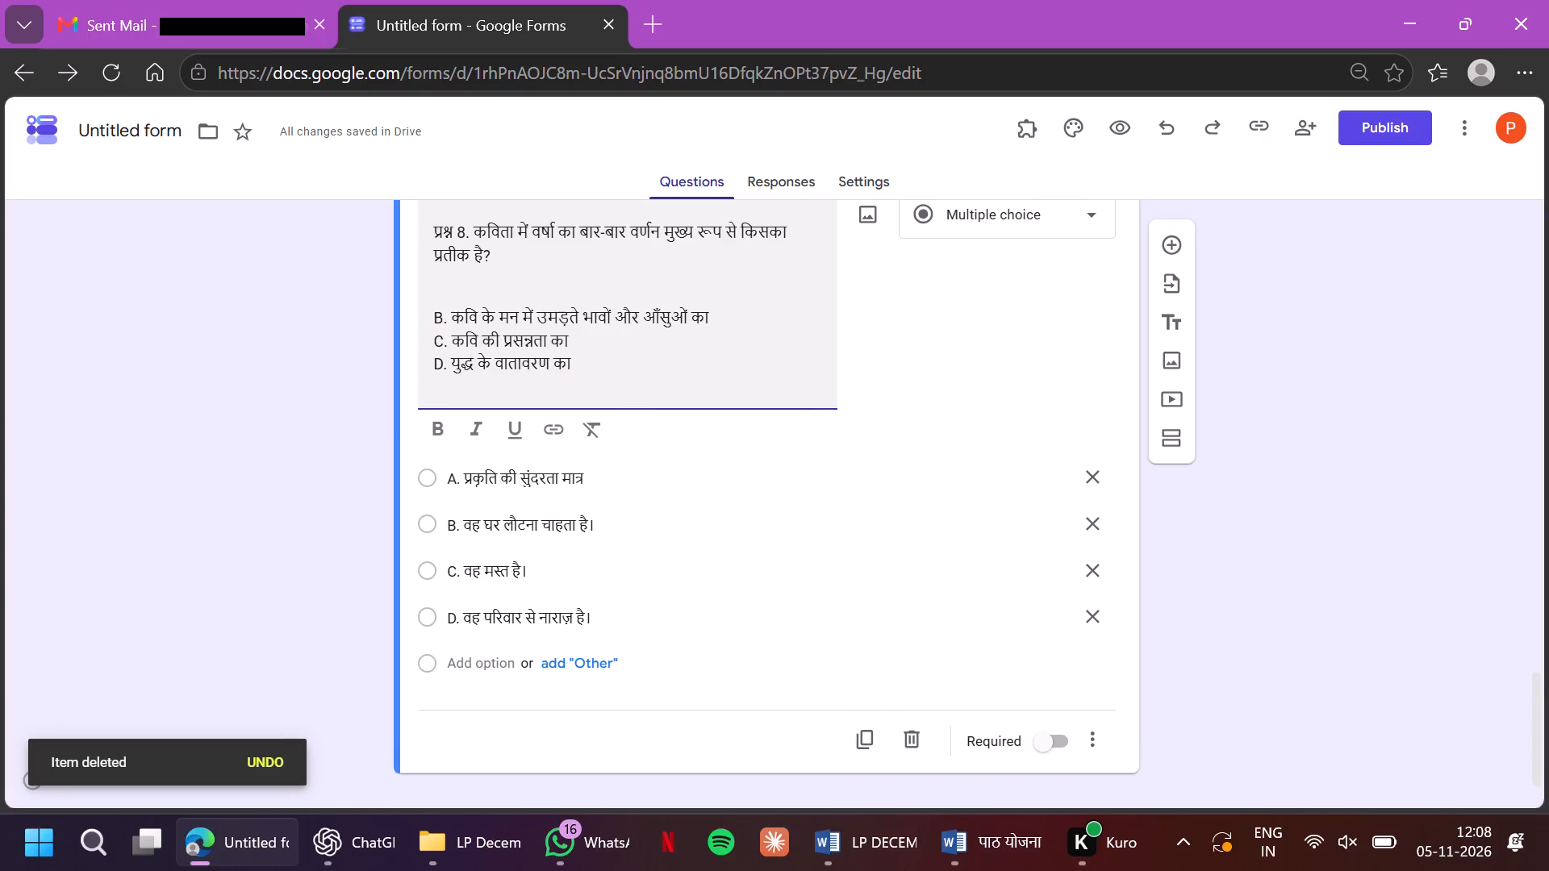
{"action": "left_click_drag", "start_coordinate": [711, 318], "coordinate": [432, 308]}
{"action": "key", "text": "ctrl+x"}
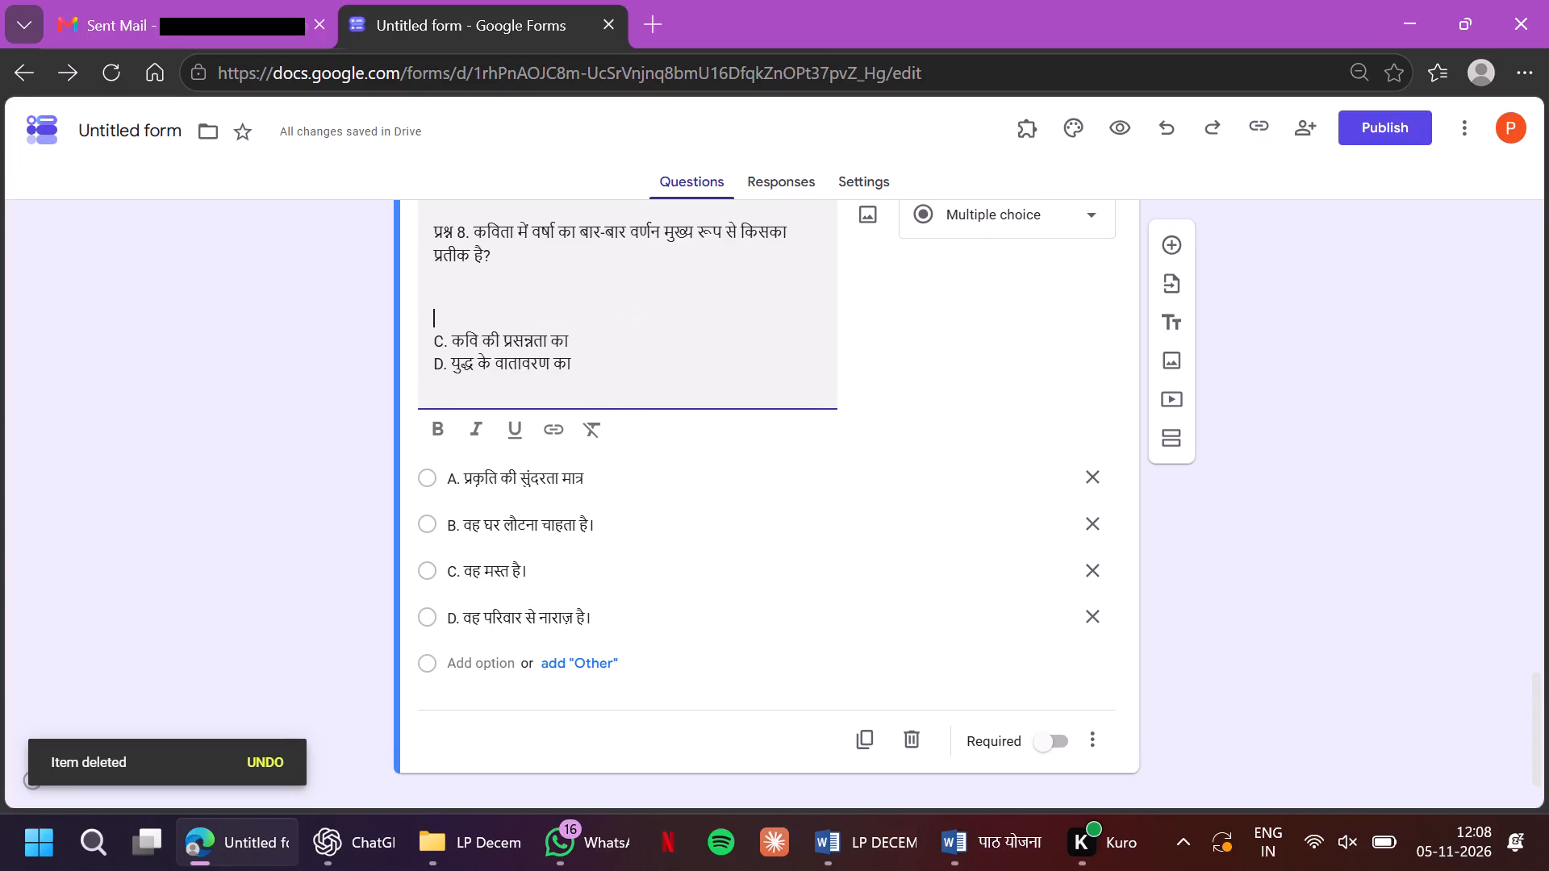
{"action": "left_click", "coordinate": [537, 522]}
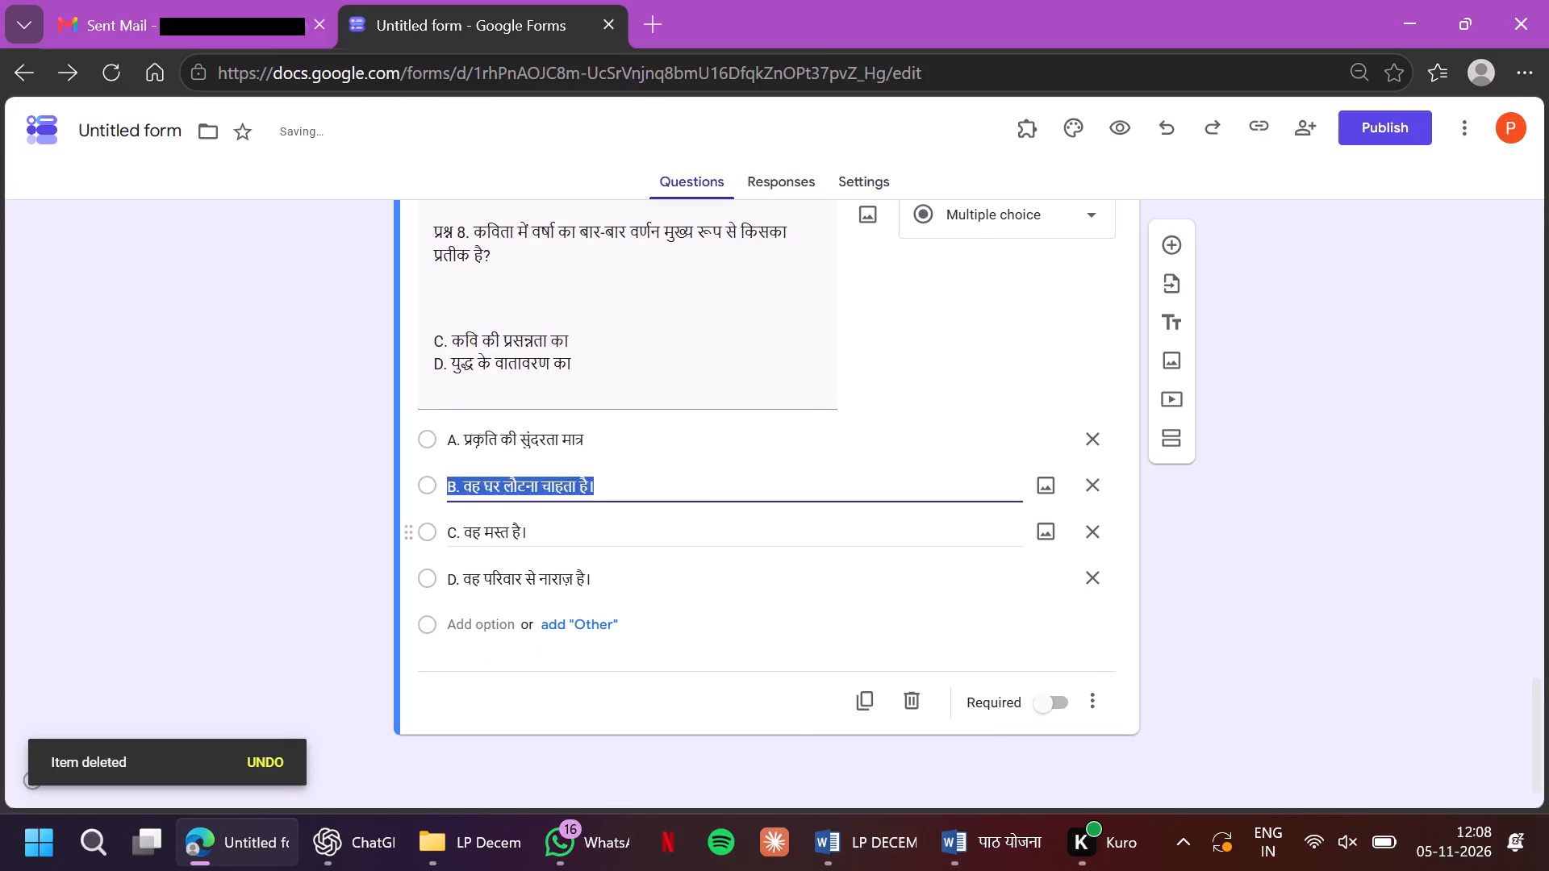
{"action": "key", "text": "ctrl+v"}
Move "C. कवि की प्रसन्नता का" from the प्रश्न 8 text into the third answer option, replacing its content.
{"action": "left_click", "coordinate": [566, 347]}
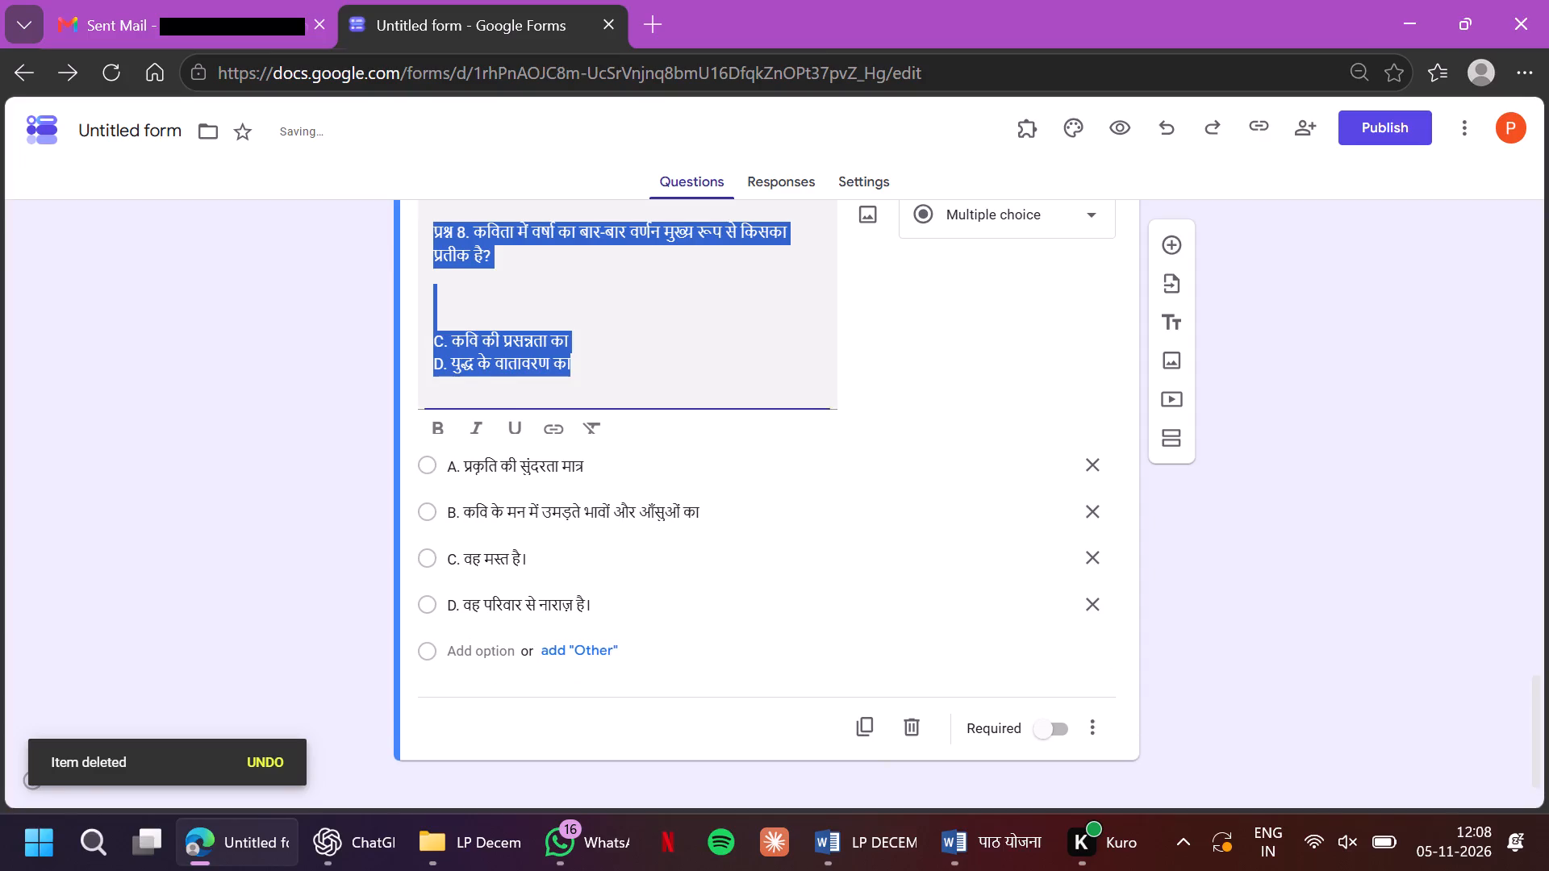
{"action": "left_click", "coordinate": [566, 347]}
{"action": "left_click_drag", "start_coordinate": [566, 347], "coordinate": [428, 348]}
{"action": "key", "text": "ctrl+x"}
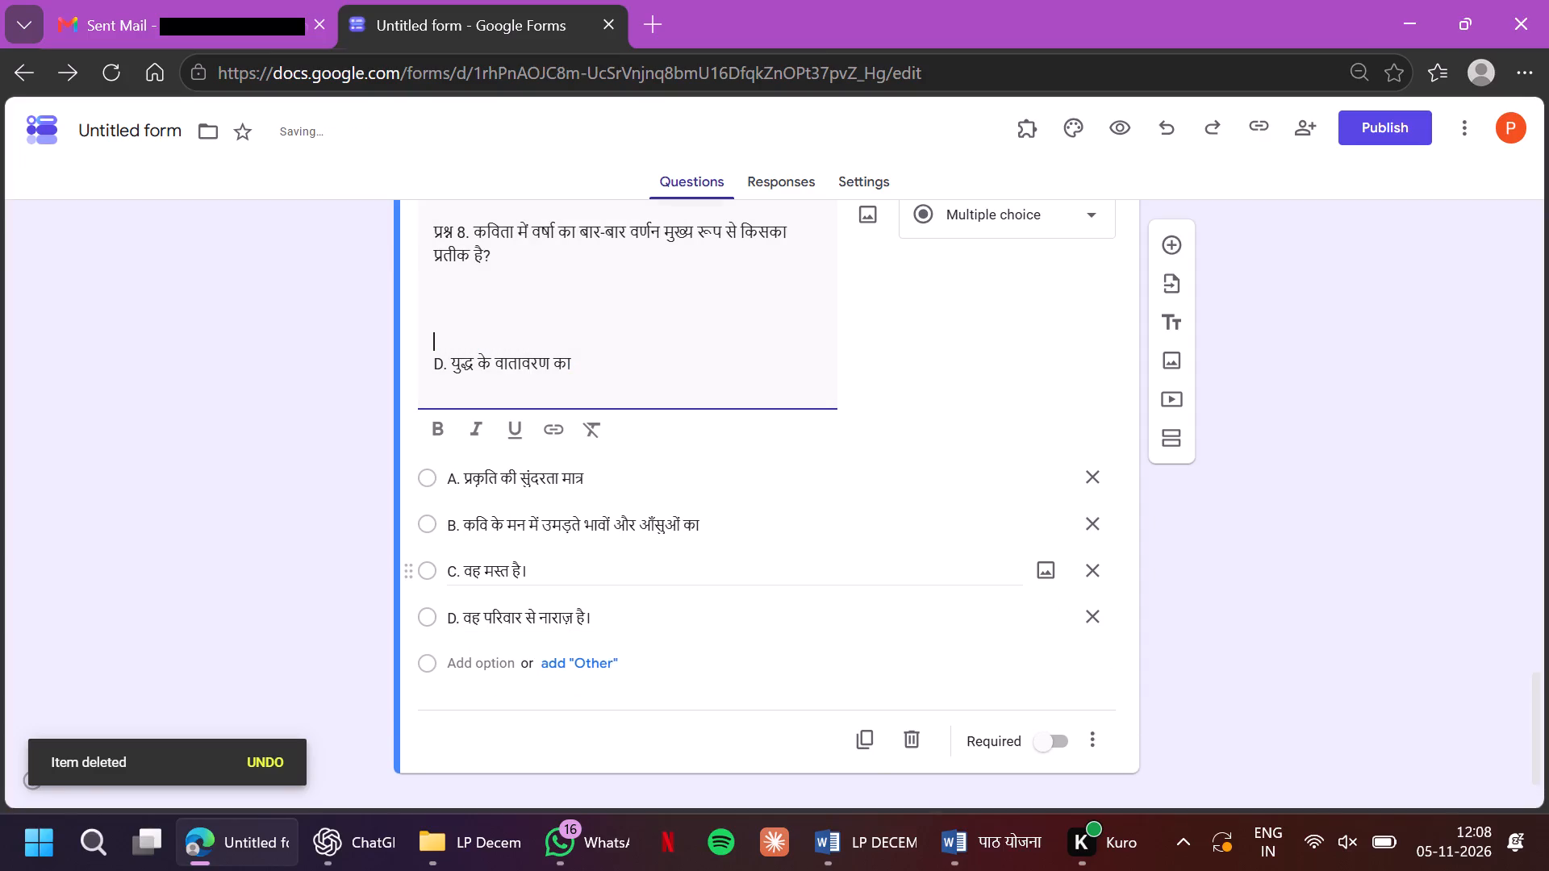
{"action": "left_click", "coordinate": [539, 579]}
{"action": "key", "text": "ctrl+v"}
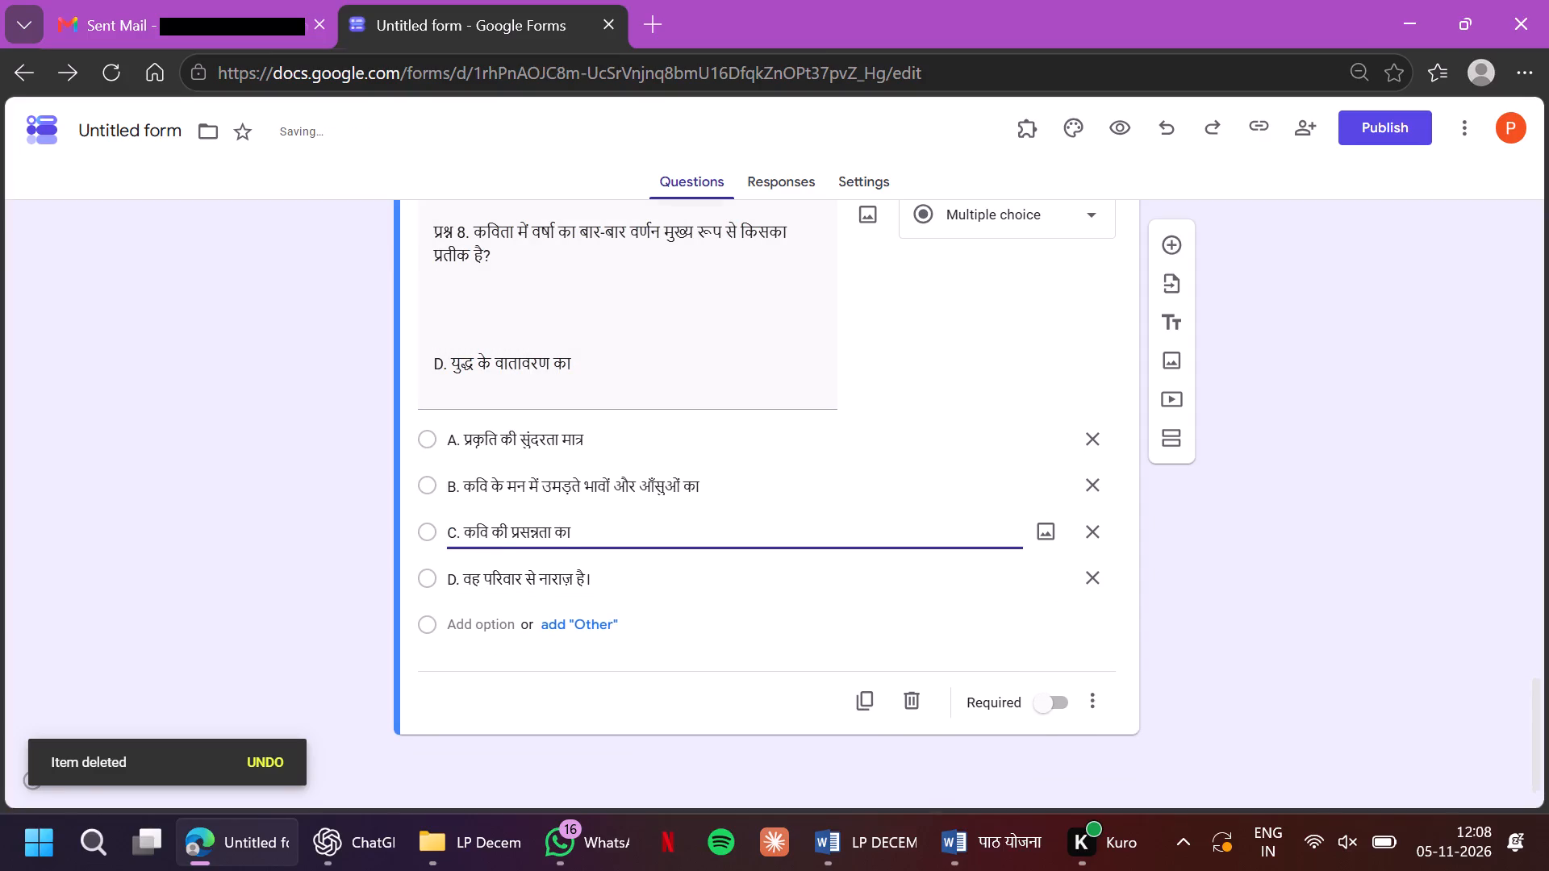
{"action": "left_click_drag", "start_coordinate": [571, 365], "coordinate": [457, 374]}
{"action": "left_click", "coordinate": [457, 374]}
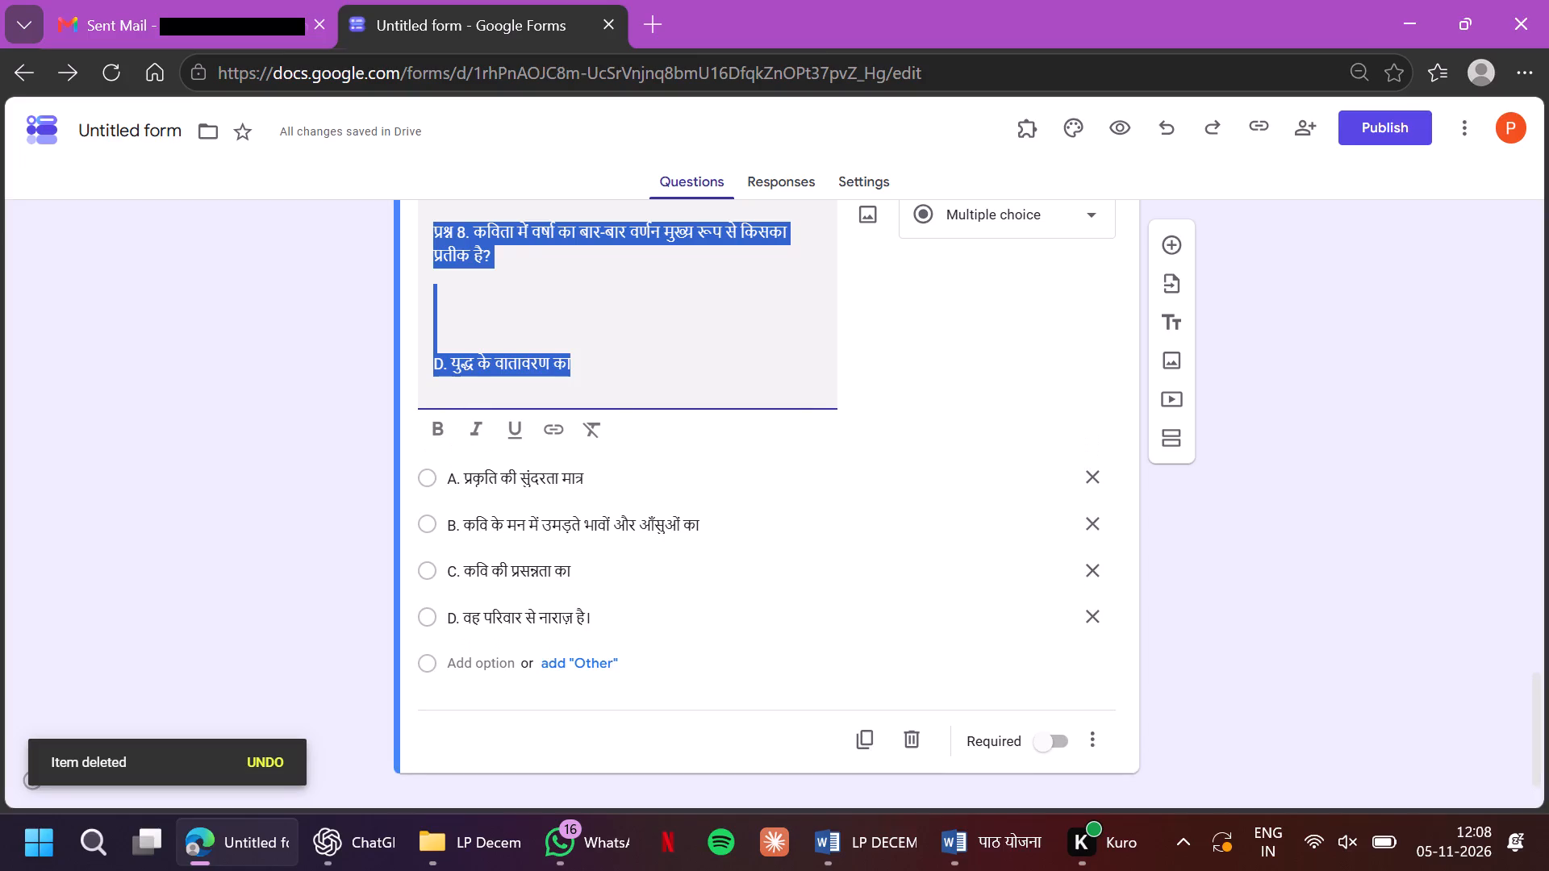
{"action": "left_click_drag", "start_coordinate": [571, 365], "coordinate": [418, 361]}
{"action": "key", "text": "ctrl+x"}
{"action": "left_click", "coordinate": [556, 616]}
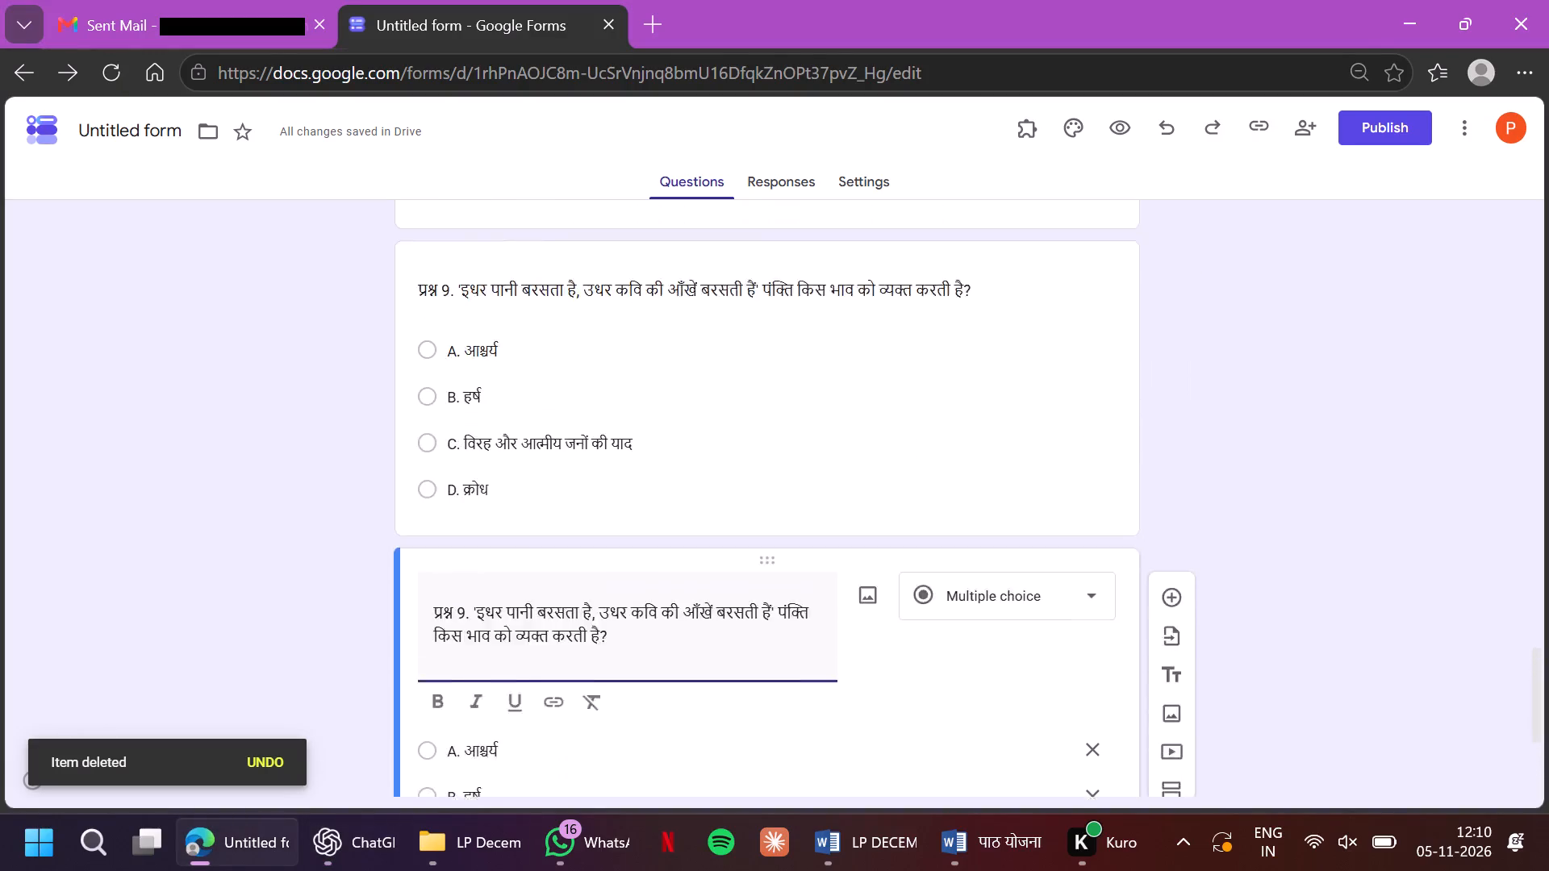
{"action": "scroll", "coordinate": [741, 587], "scroll_direction": "right", "scroll_amount": 2}
{"action": "key", "text": "ctrl+v"}
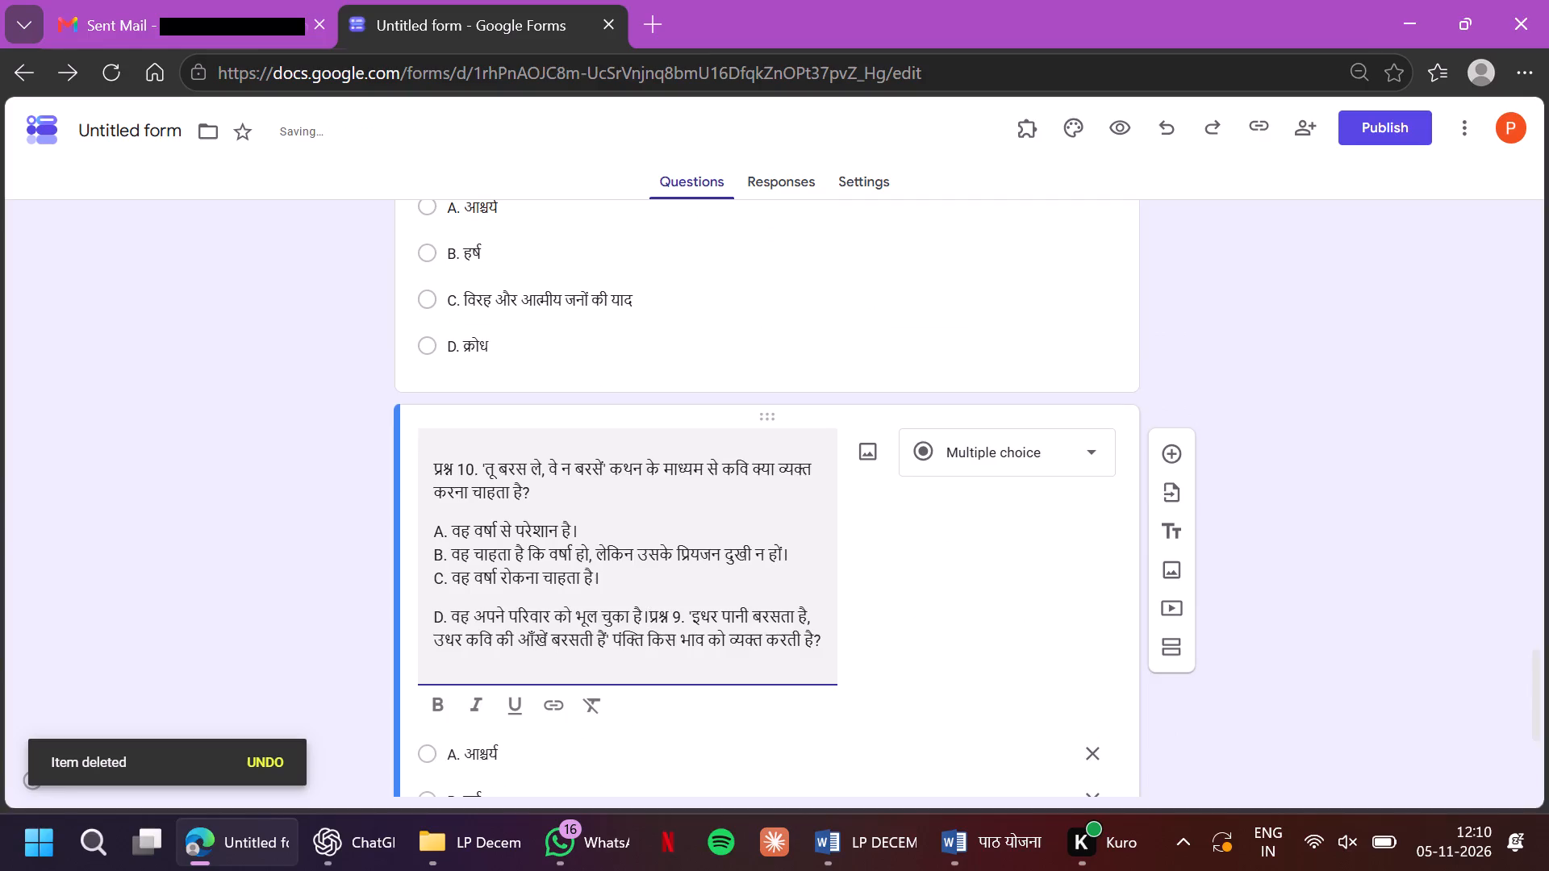
Move "A. वह वर्षा से परेशान है।" from the प्रश्न 10 question text into the first answer option, replacing the old answer.
{"action": "left_click_drag", "start_coordinate": [578, 529], "coordinate": [428, 538]}
{"action": "key", "text": "ctrl+x"}
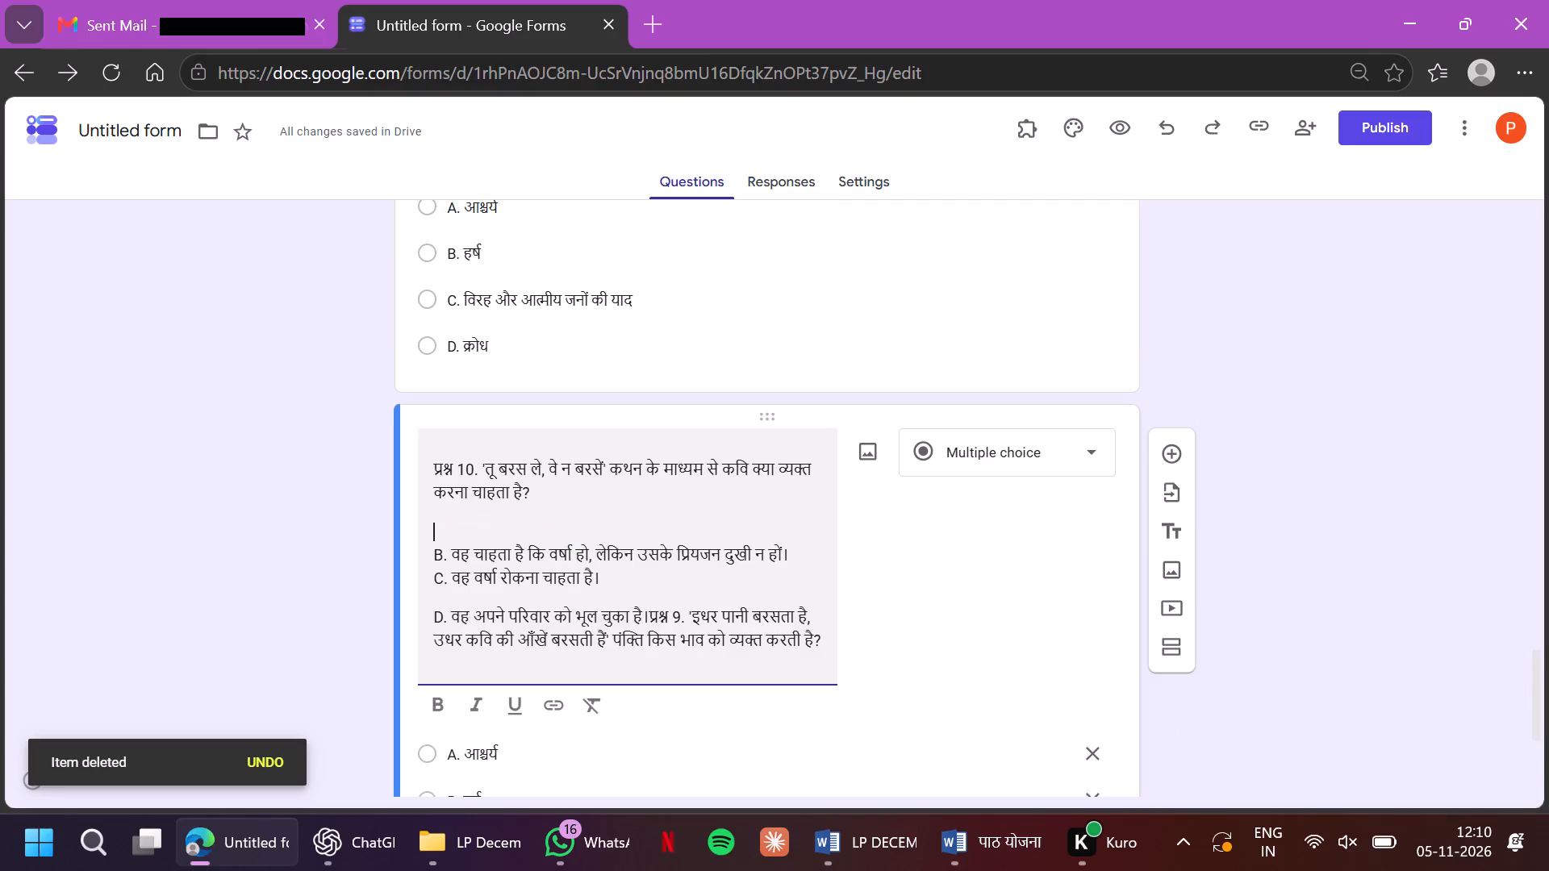
{"action": "left_click", "coordinate": [472, 757]}
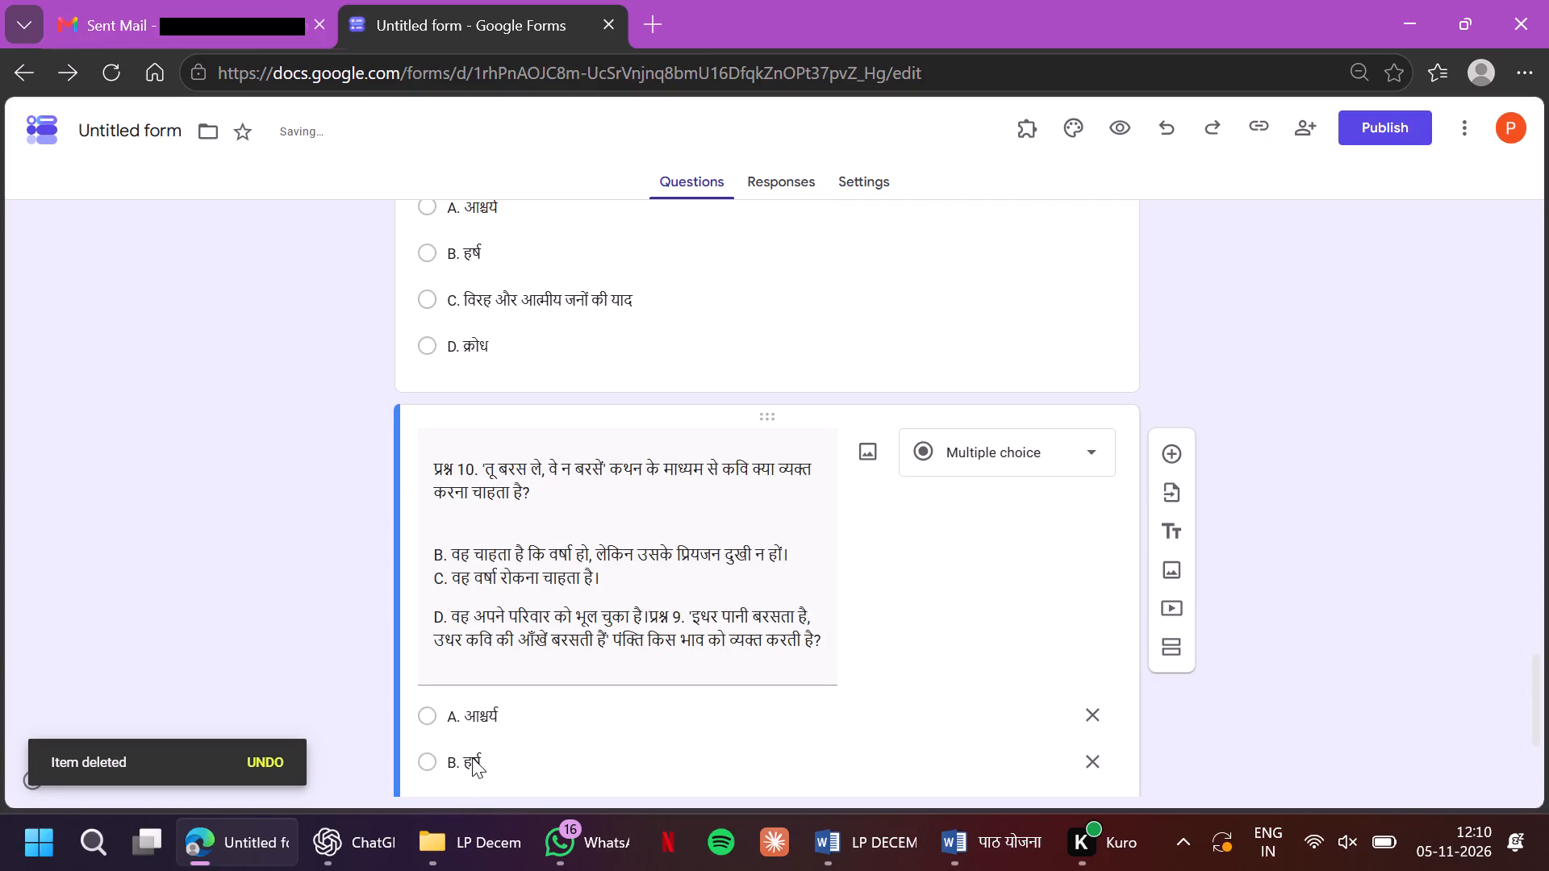
{"action": "left_click_drag", "start_coordinate": [486, 697], "coordinate": [486, 706]}
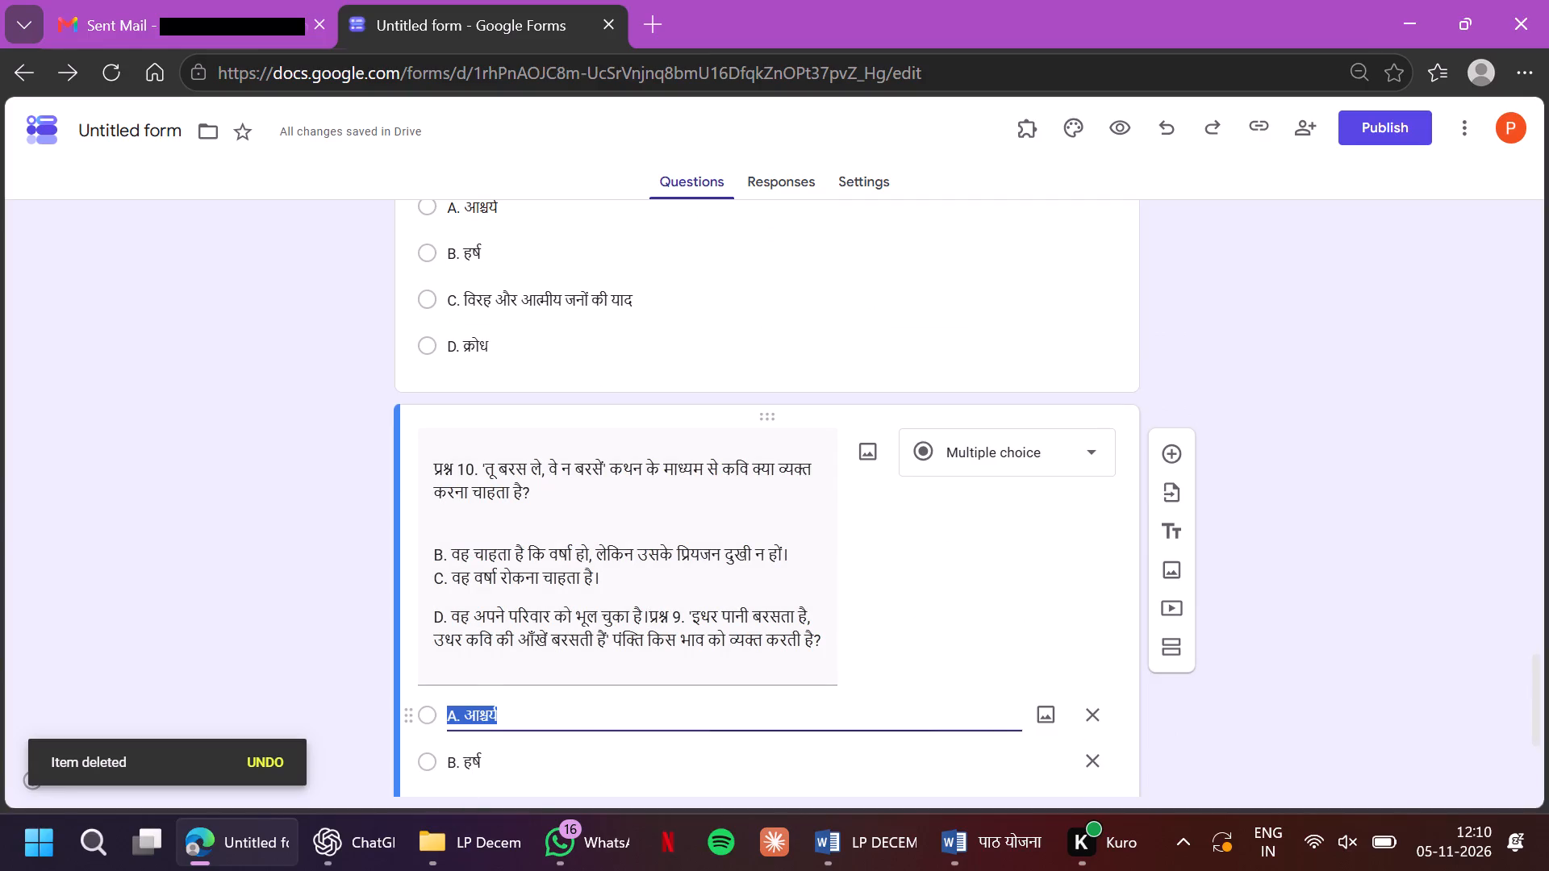
{"action": "key", "text": "ctrl+v"}
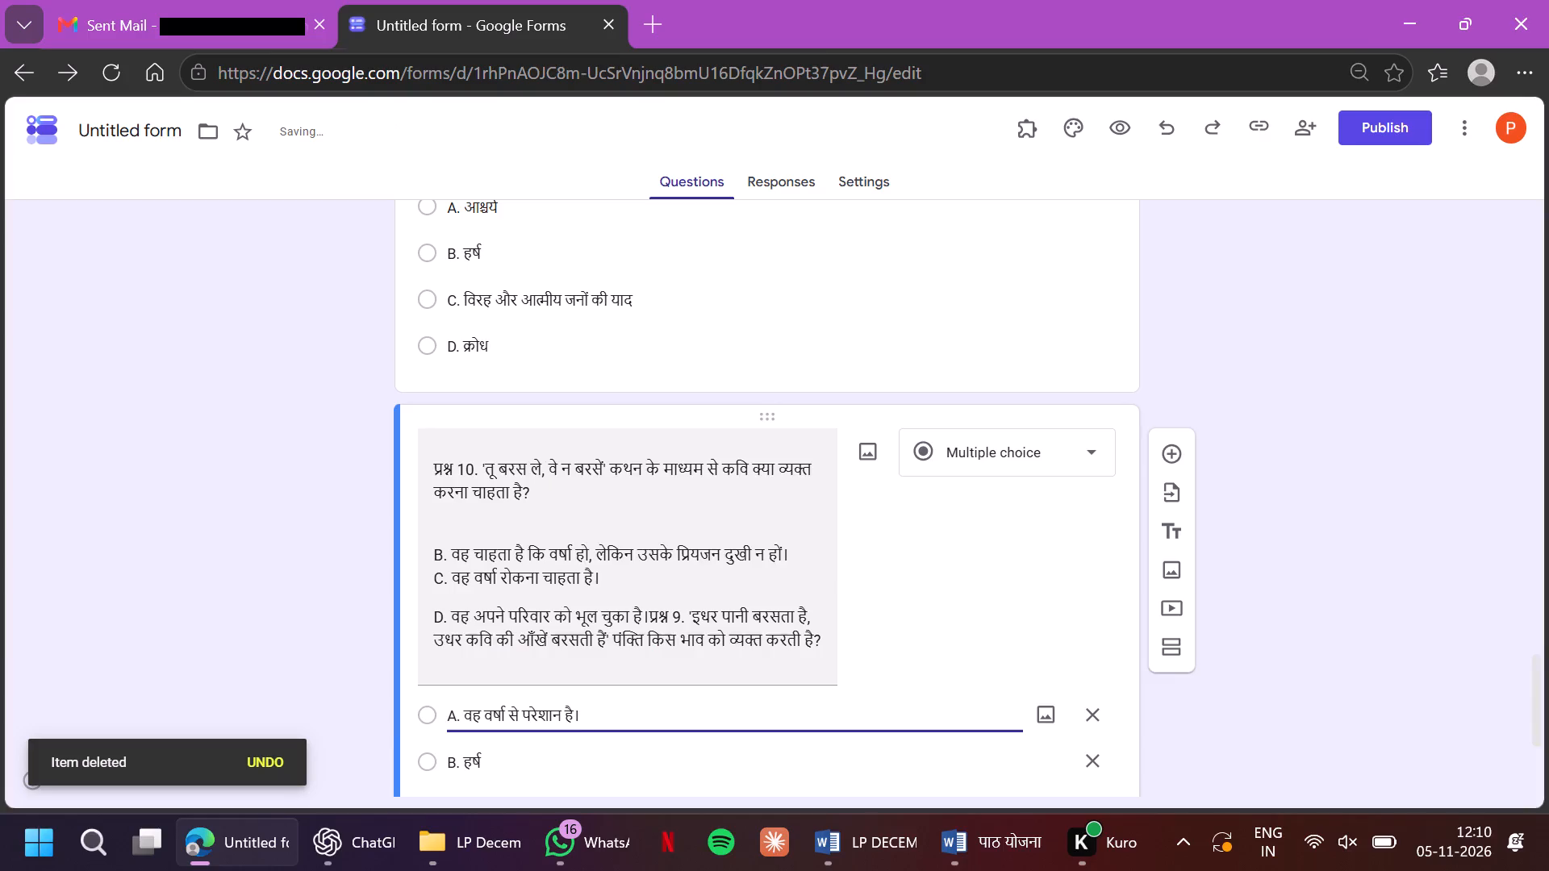
Move "B. वह चाहता है कि वर्षा हो, लेकिन उसके प्रियजन दुखी न हों।" from the प्रश्न 10 text into the second answer option.
{"action": "left_click_drag", "start_coordinate": [785, 554], "coordinate": [545, 565]}
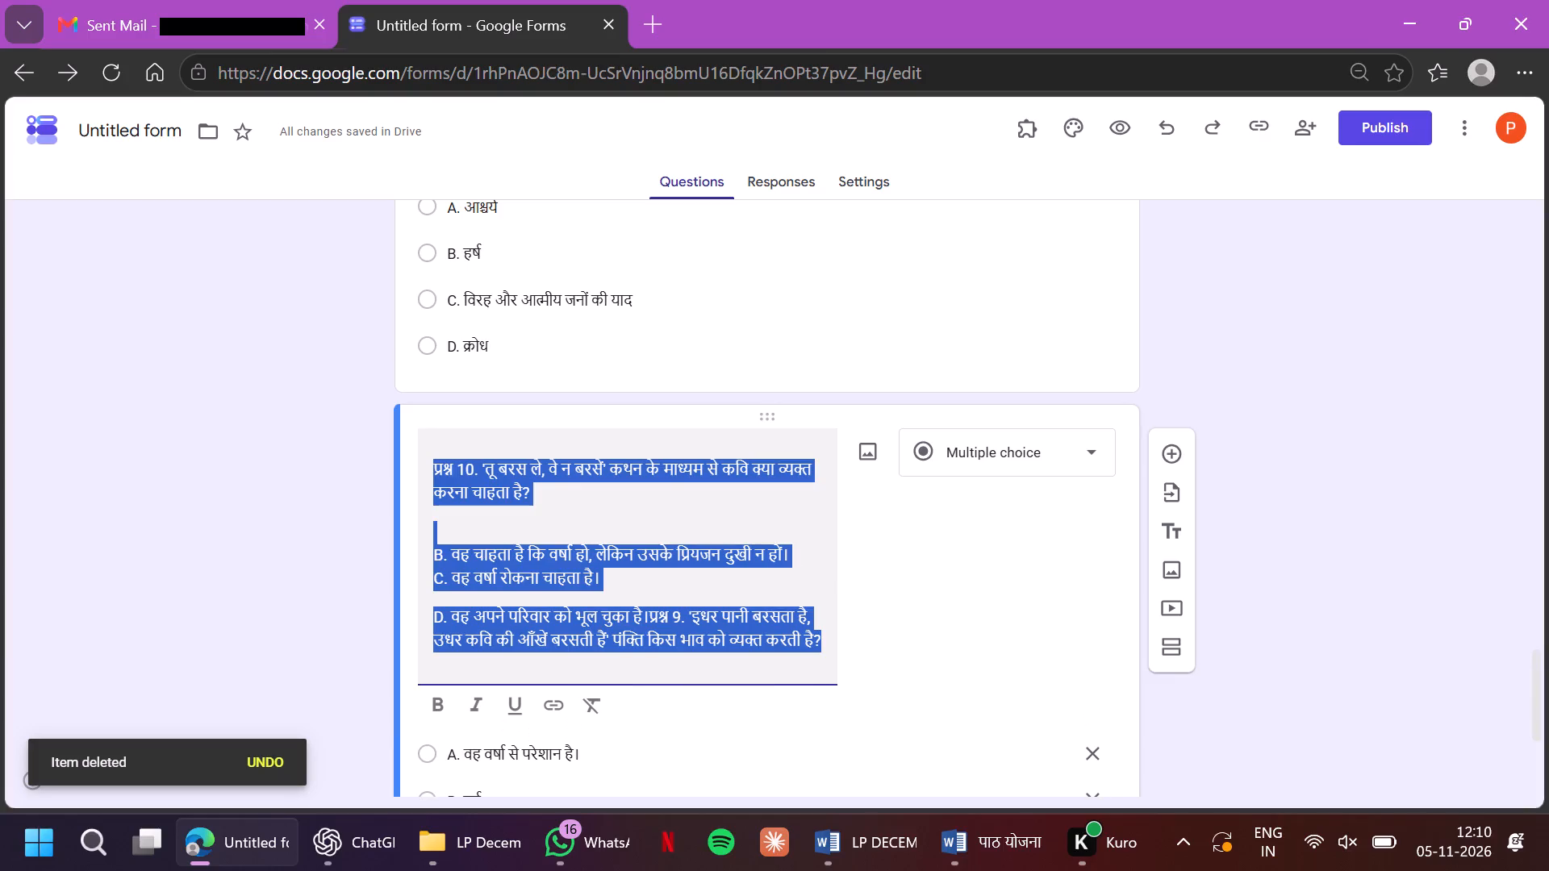
{"action": "left_click_drag", "start_coordinate": [545, 565], "coordinate": [524, 556]}
{"action": "left_click", "coordinate": [524, 557]}
{"action": "left_click_drag", "start_coordinate": [788, 553], "coordinate": [534, 573]}
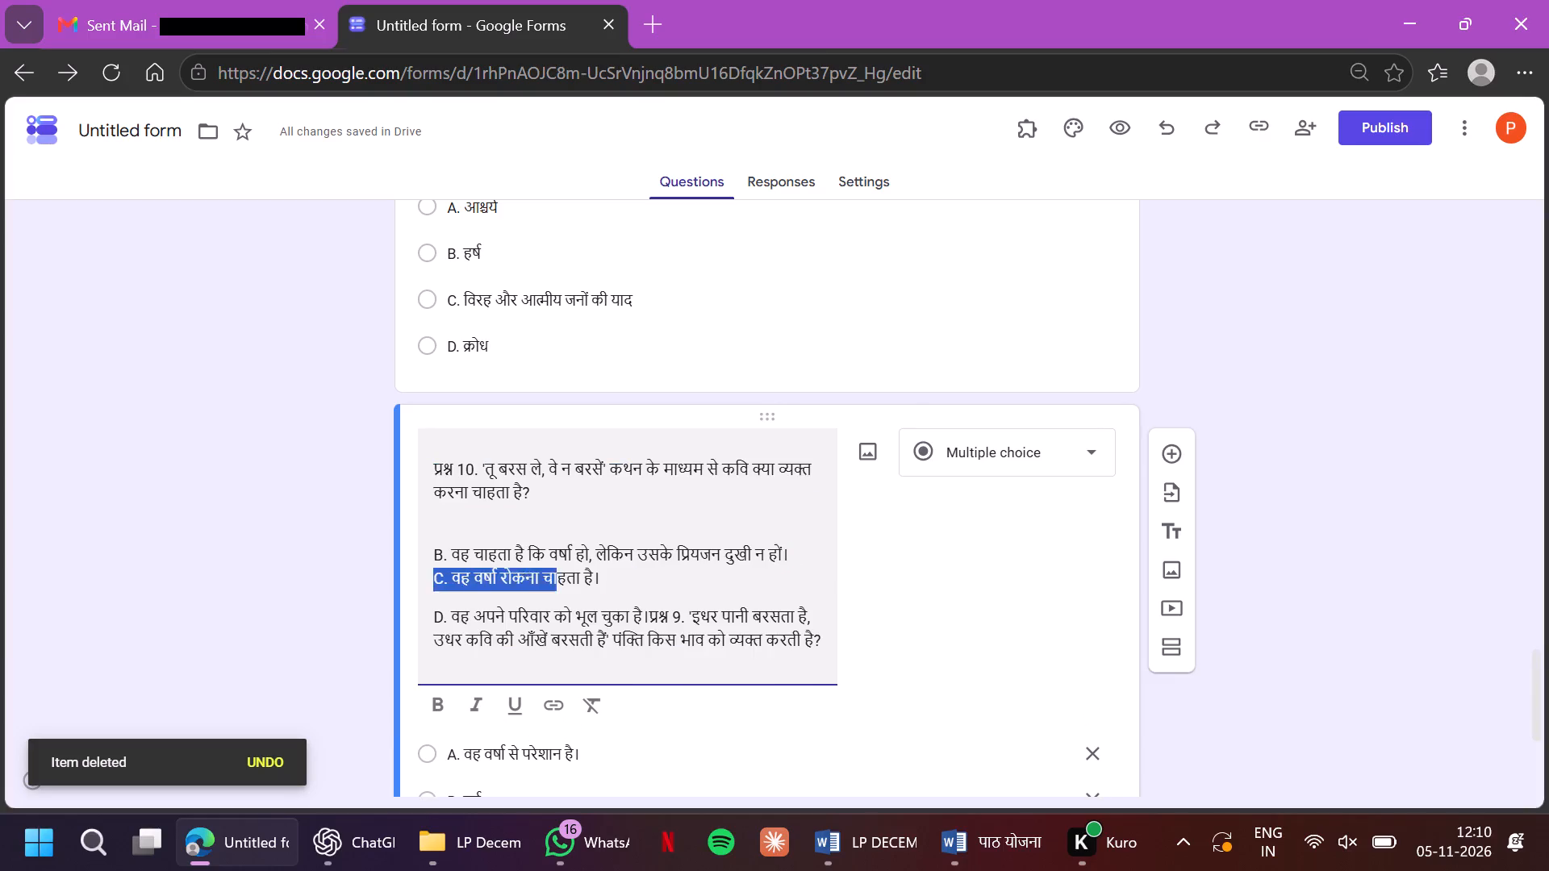
{"action": "left_click_drag", "start_coordinate": [534, 573], "coordinate": [438, 553]}
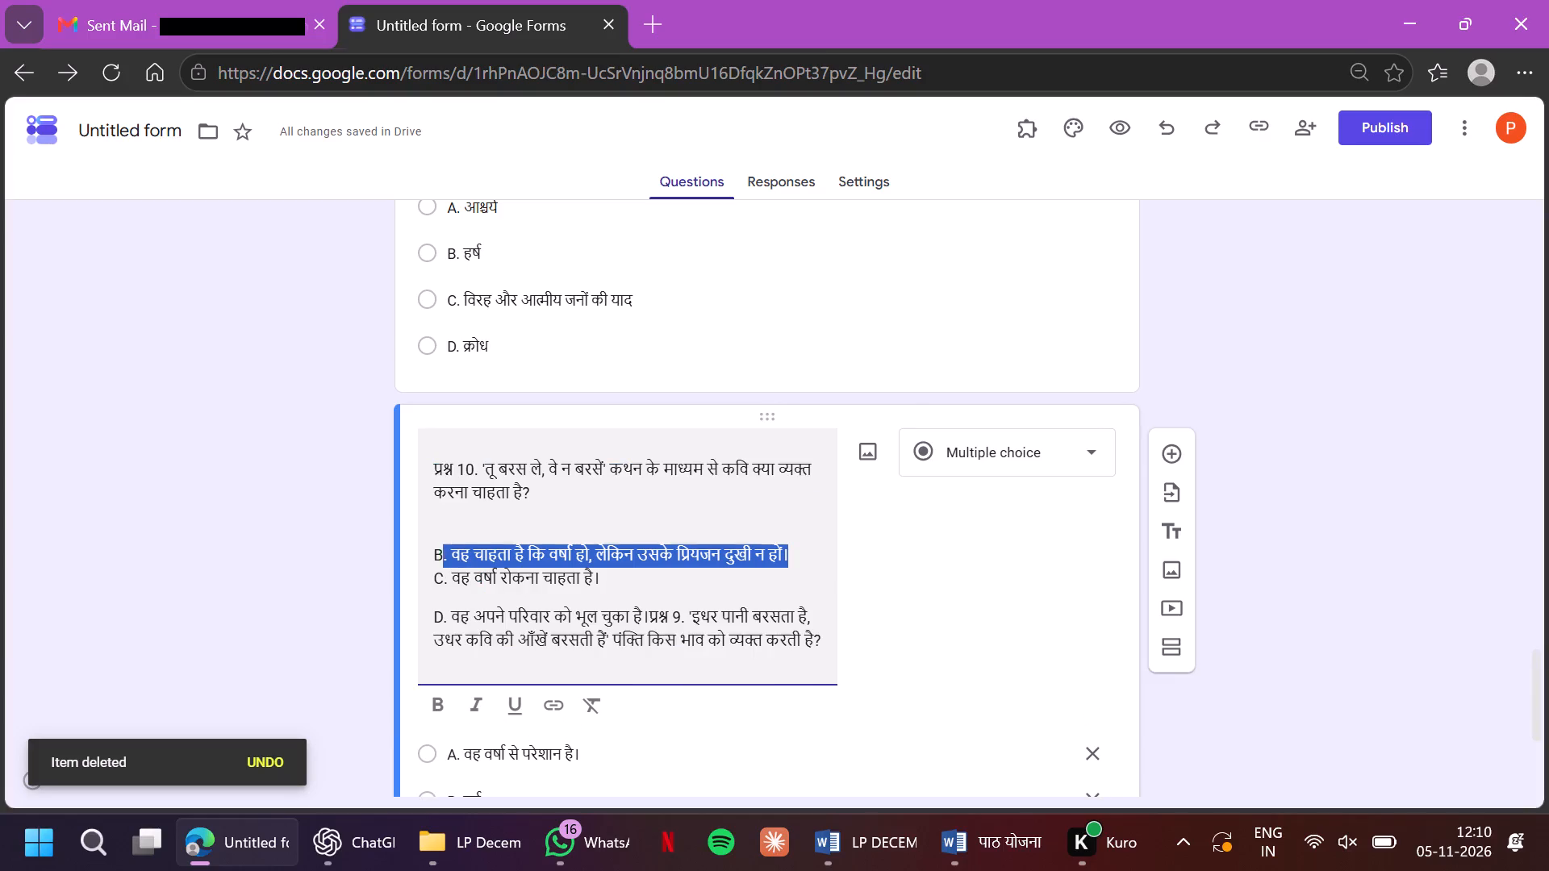
{"action": "left_click_drag", "start_coordinate": [438, 553], "coordinate": [418, 553]}
{"action": "key", "text": "ctrl+x"}
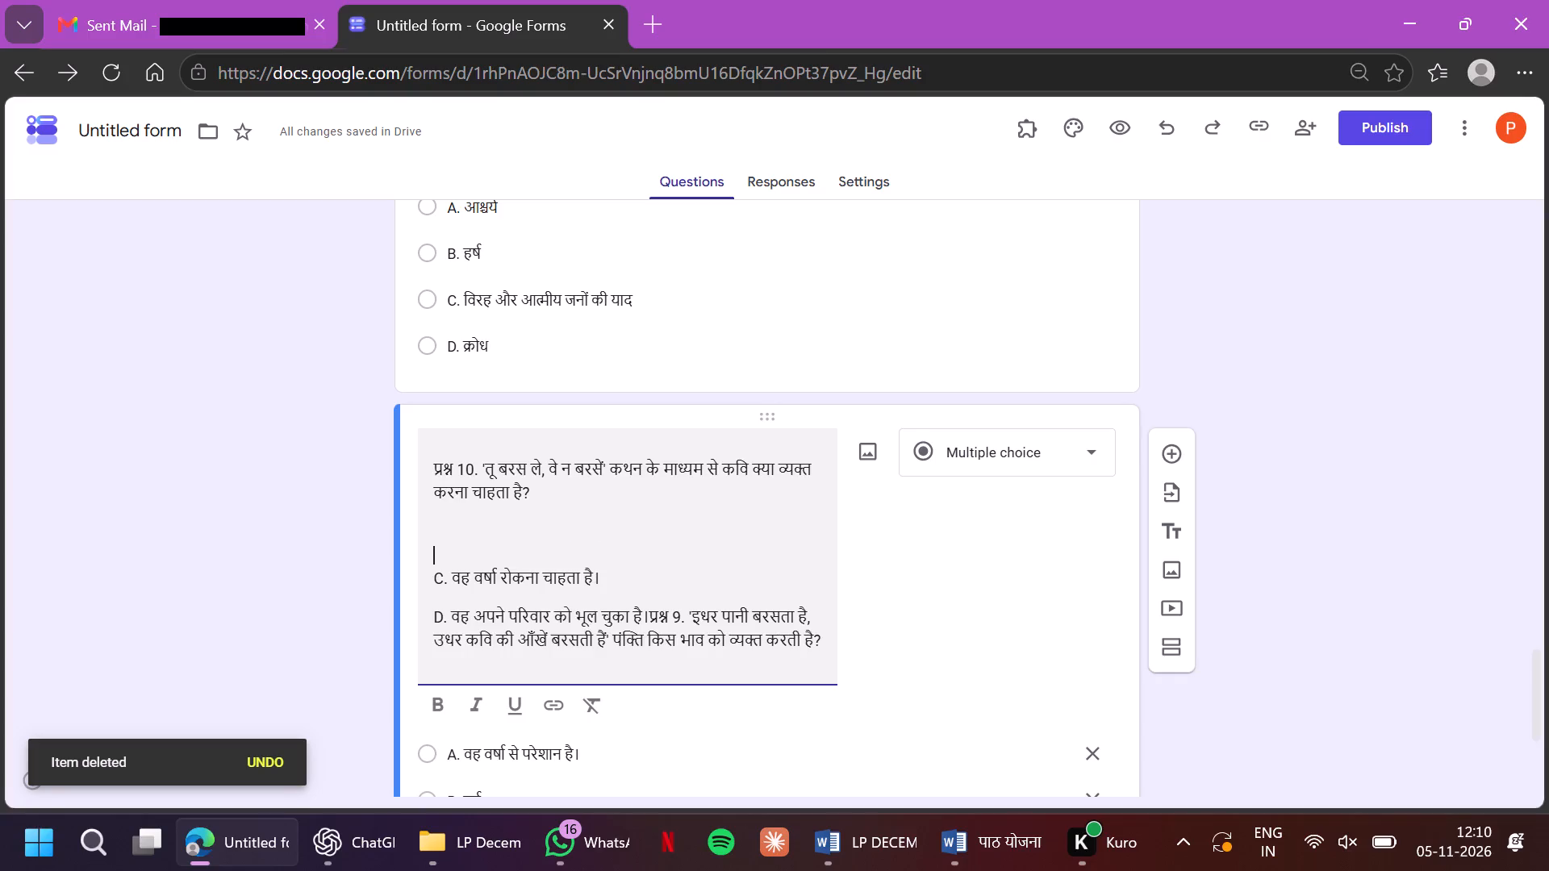
{"action": "scroll", "coordinate": [418, 553], "scroll_direction": "down", "scroll_amount": 2}
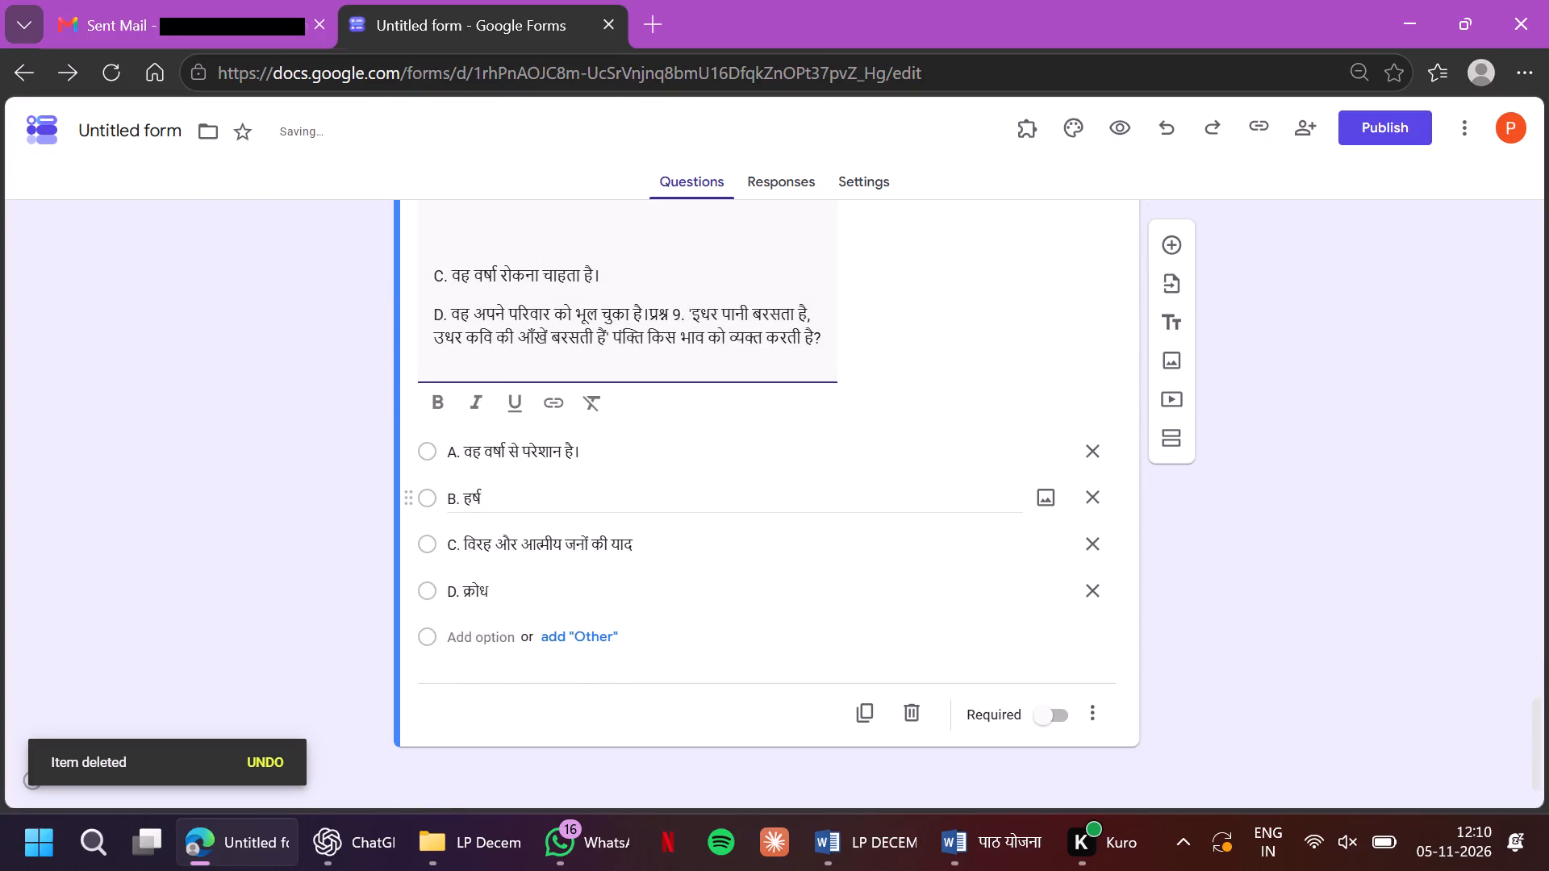
{"action": "left_click", "coordinate": [469, 502]}
{"action": "key", "text": "ctrl+v"}
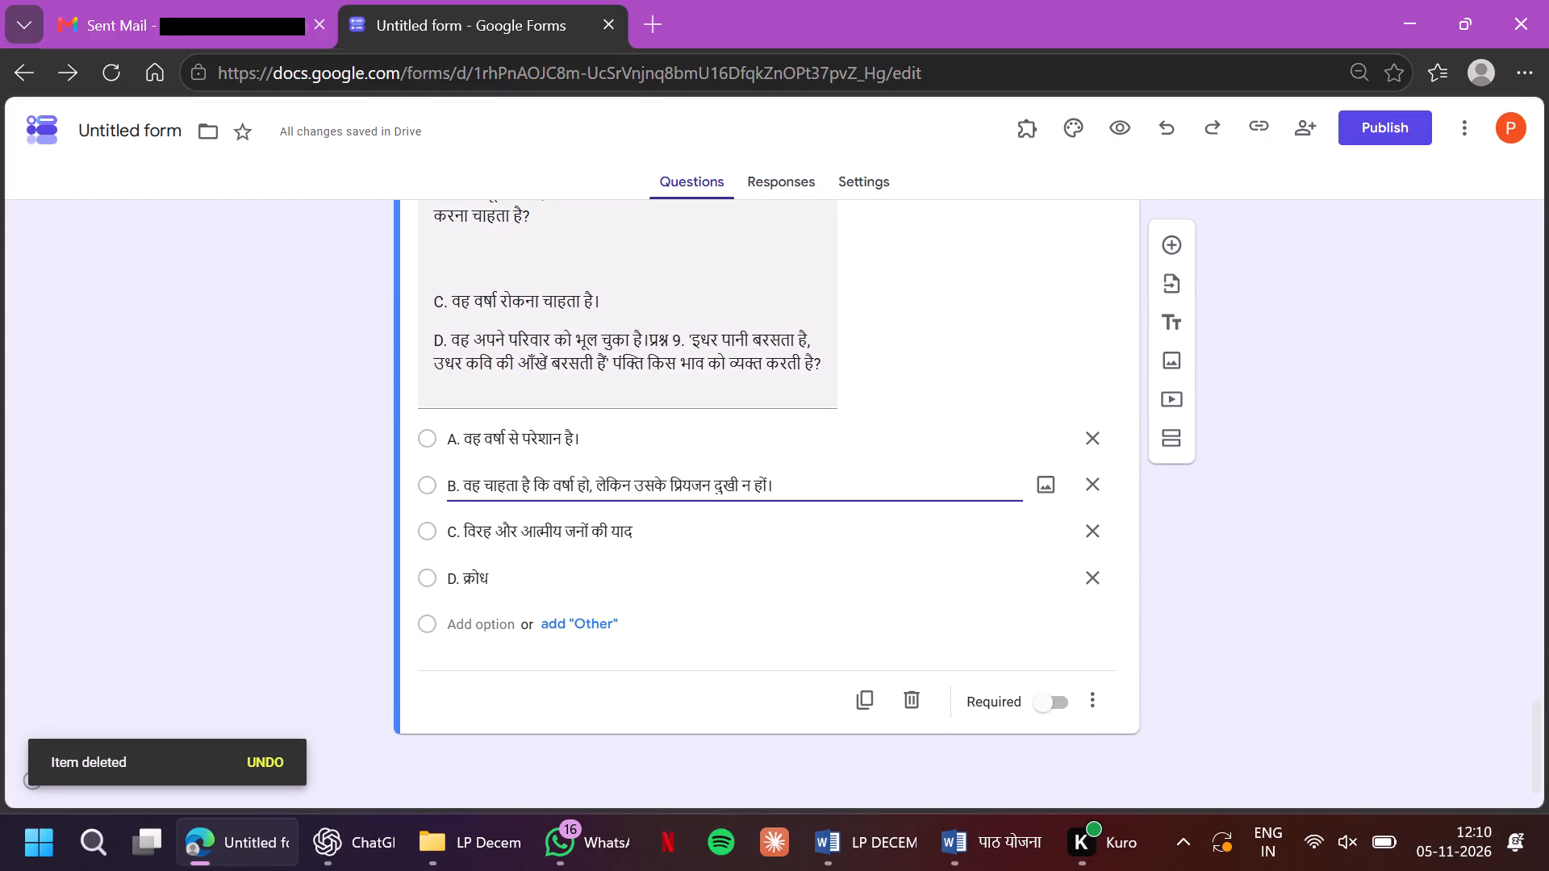
Move "C. वह वर्षा रोकना चाहता है।" from the प्रश्न 10 question text into the third answer option, replacing the old answer.
{"action": "left_click_drag", "start_coordinate": [611, 304], "coordinate": [523, 307]}
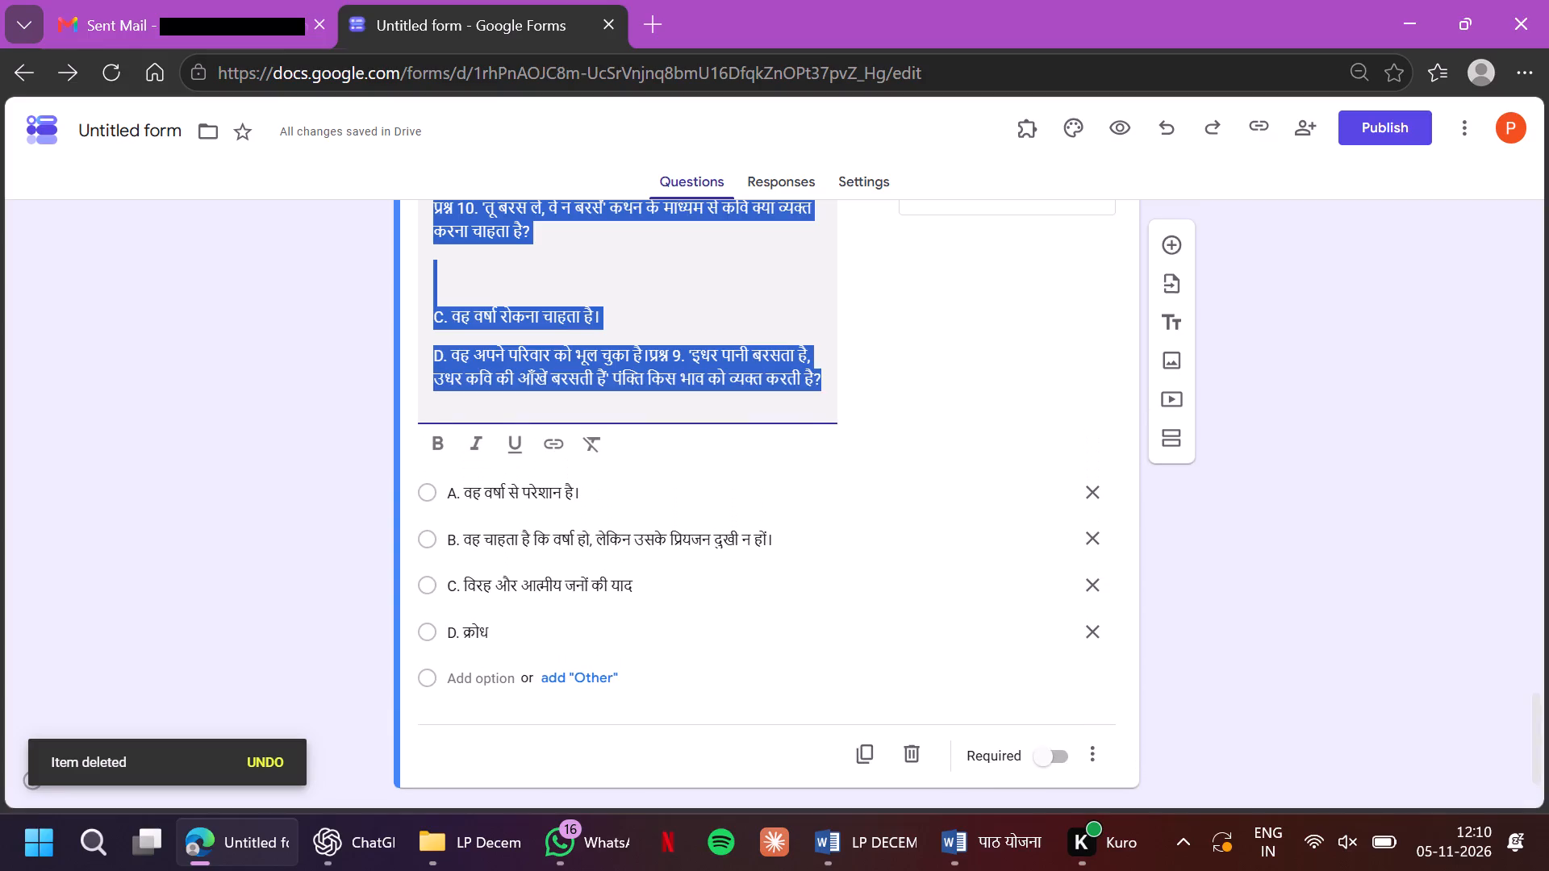
{"action": "left_click_drag", "start_coordinate": [523, 307], "coordinate": [498, 315]}
{"action": "left_click", "coordinate": [498, 315]}
{"action": "left_click_drag", "start_coordinate": [602, 319], "coordinate": [399, 333]}
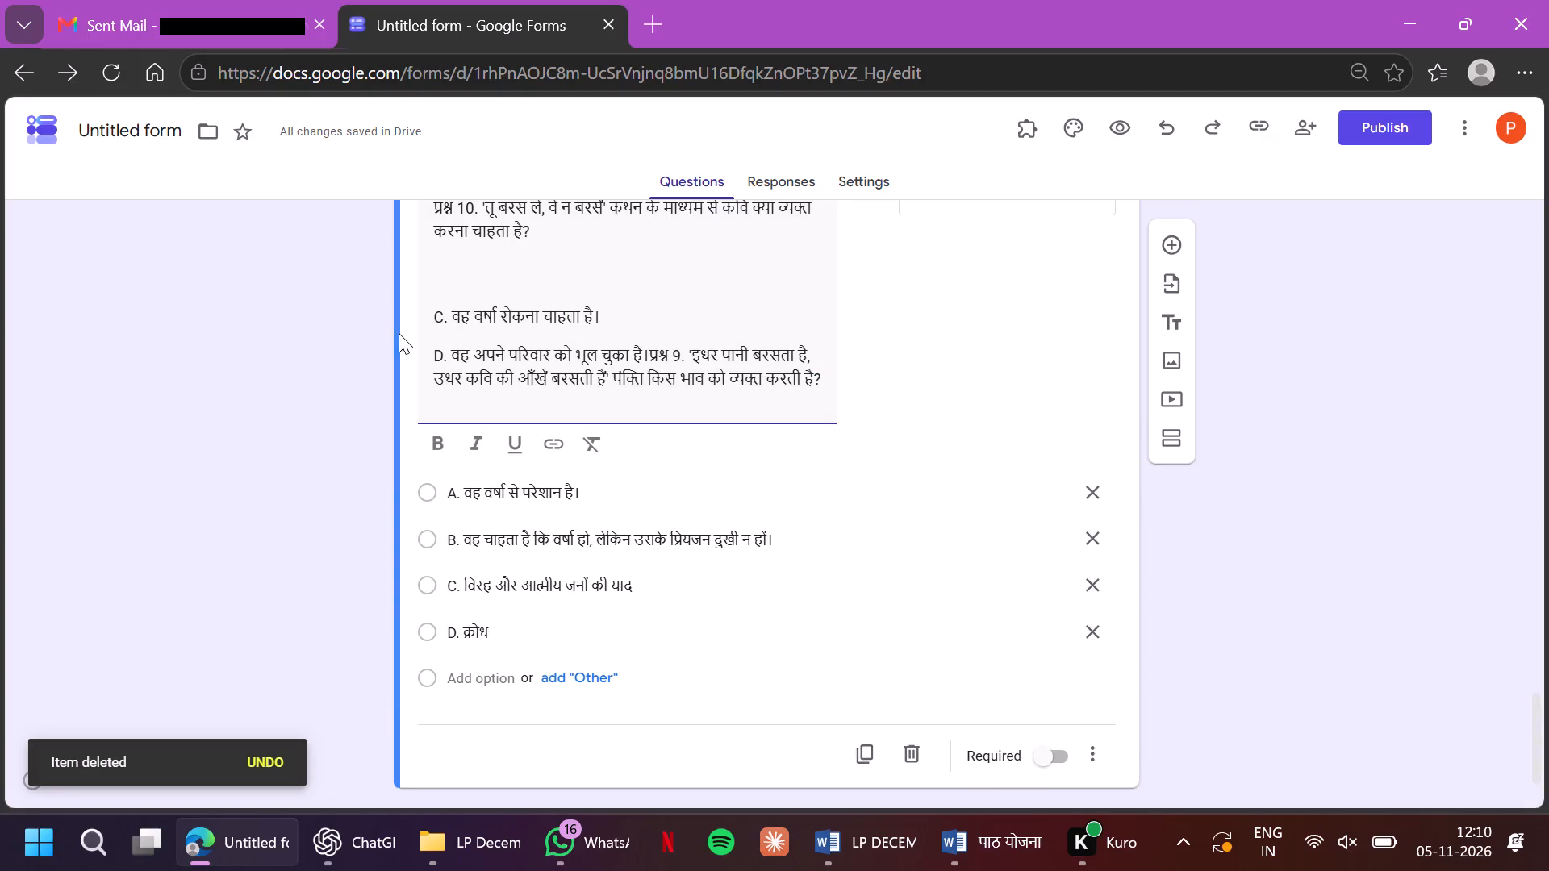
{"action": "left_click_drag", "start_coordinate": [399, 333], "coordinate": [428, 321]}
{"action": "key", "text": "ctrl+x"}
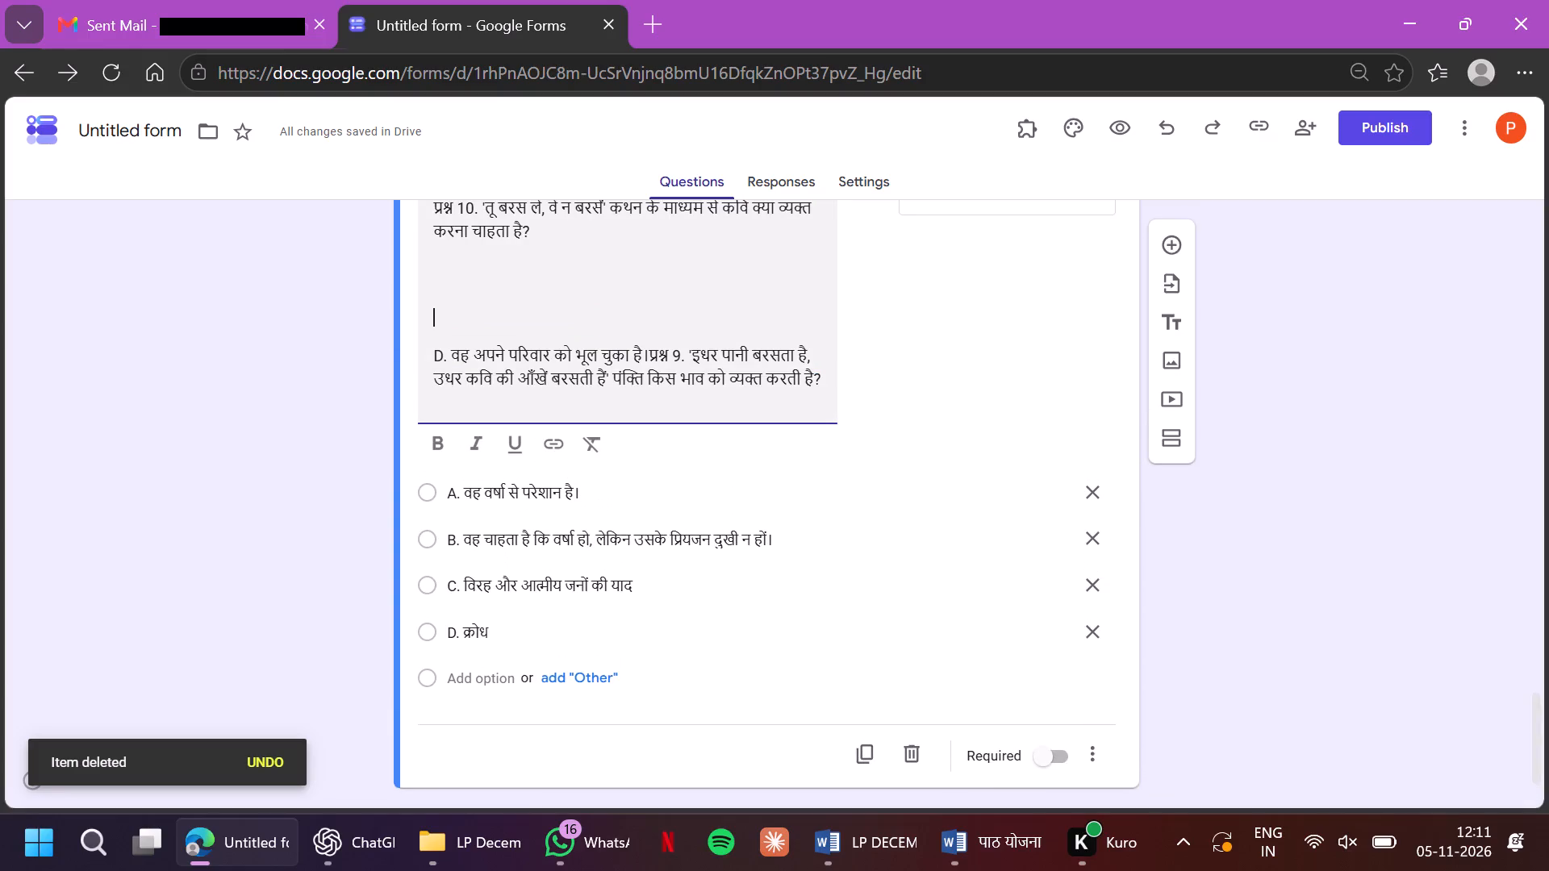
{"action": "left_click", "coordinate": [451, 587]}
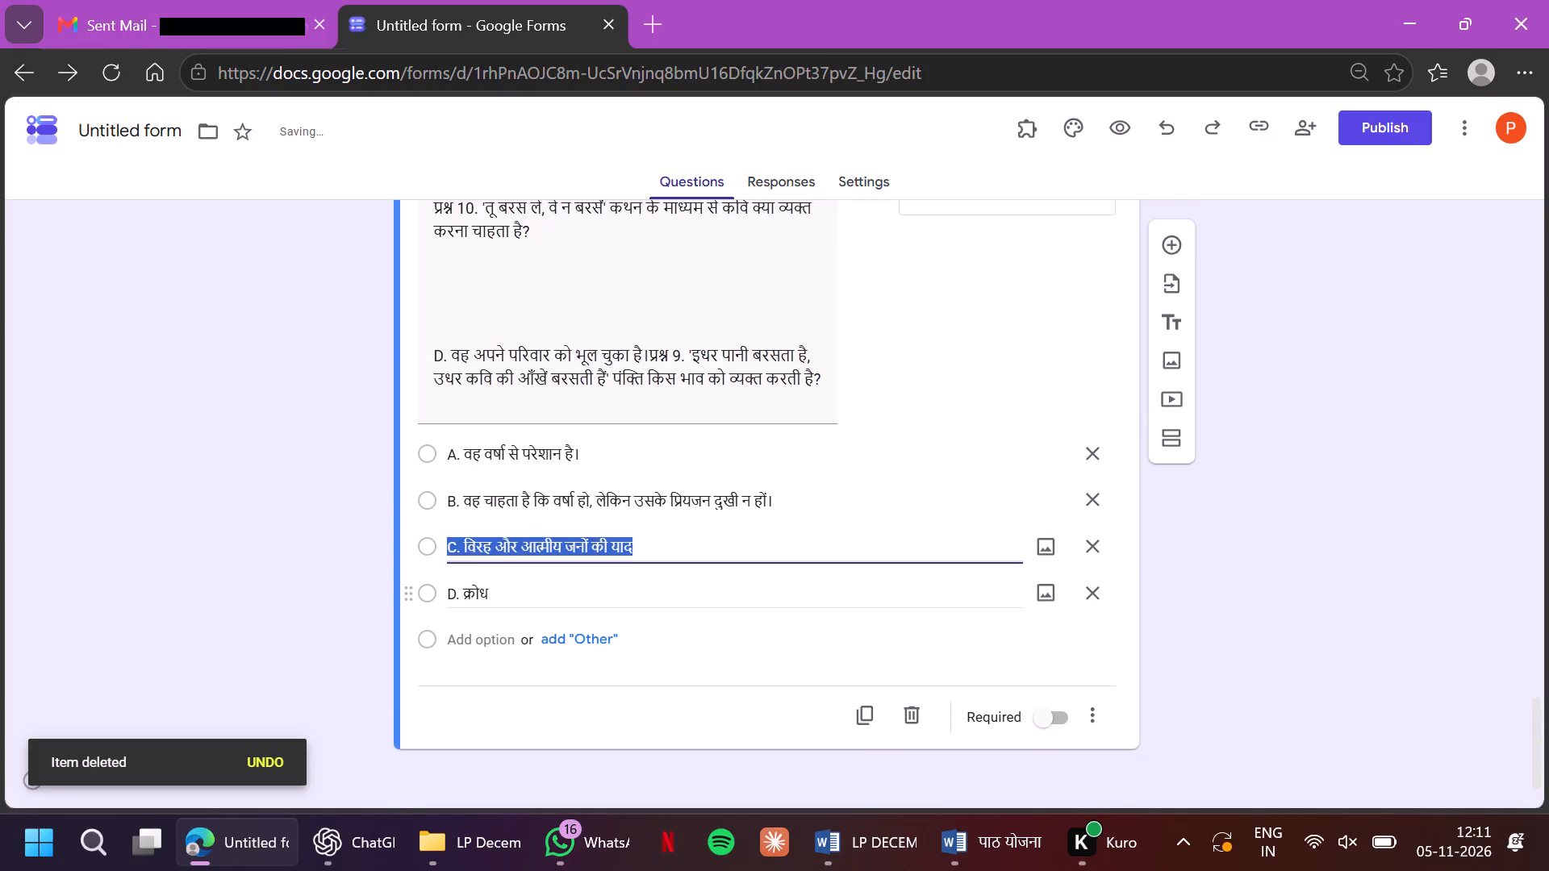
{"action": "key", "text": "ctrl+v"}
Move "D. वह अपने परिवार को भूल चुका है।" from the question text into the fourth answer option, removing the attached प्रश्न 9 text.
{"action": "left_click_drag", "start_coordinate": [823, 378], "coordinate": [505, 315]}
{"action": "left_click", "coordinate": [506, 316]}
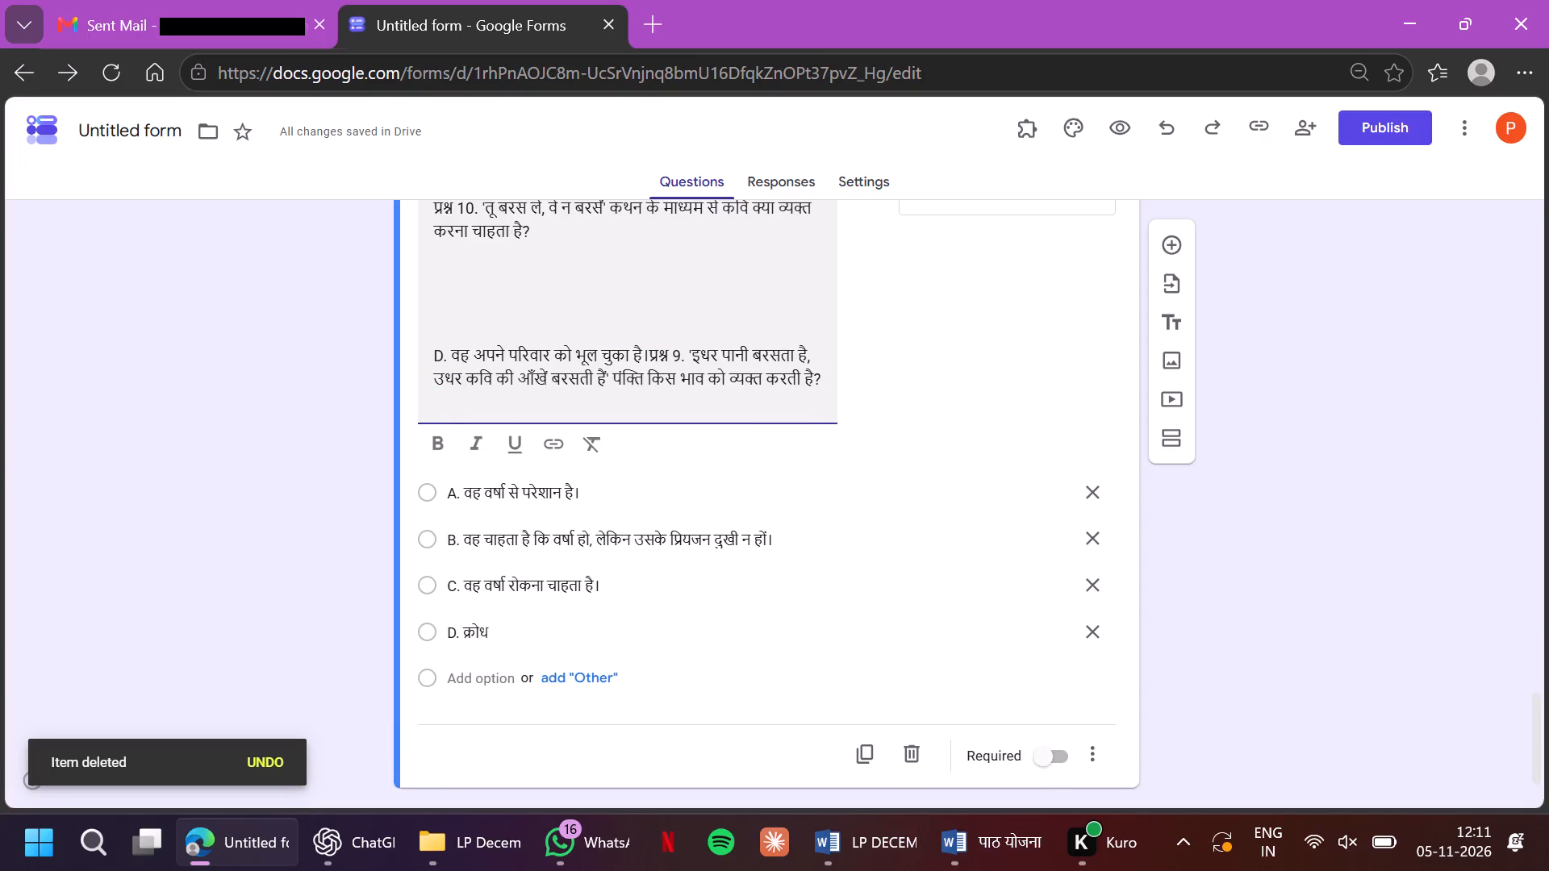
{"action": "left_click_drag", "start_coordinate": [428, 349], "coordinate": [813, 385]}
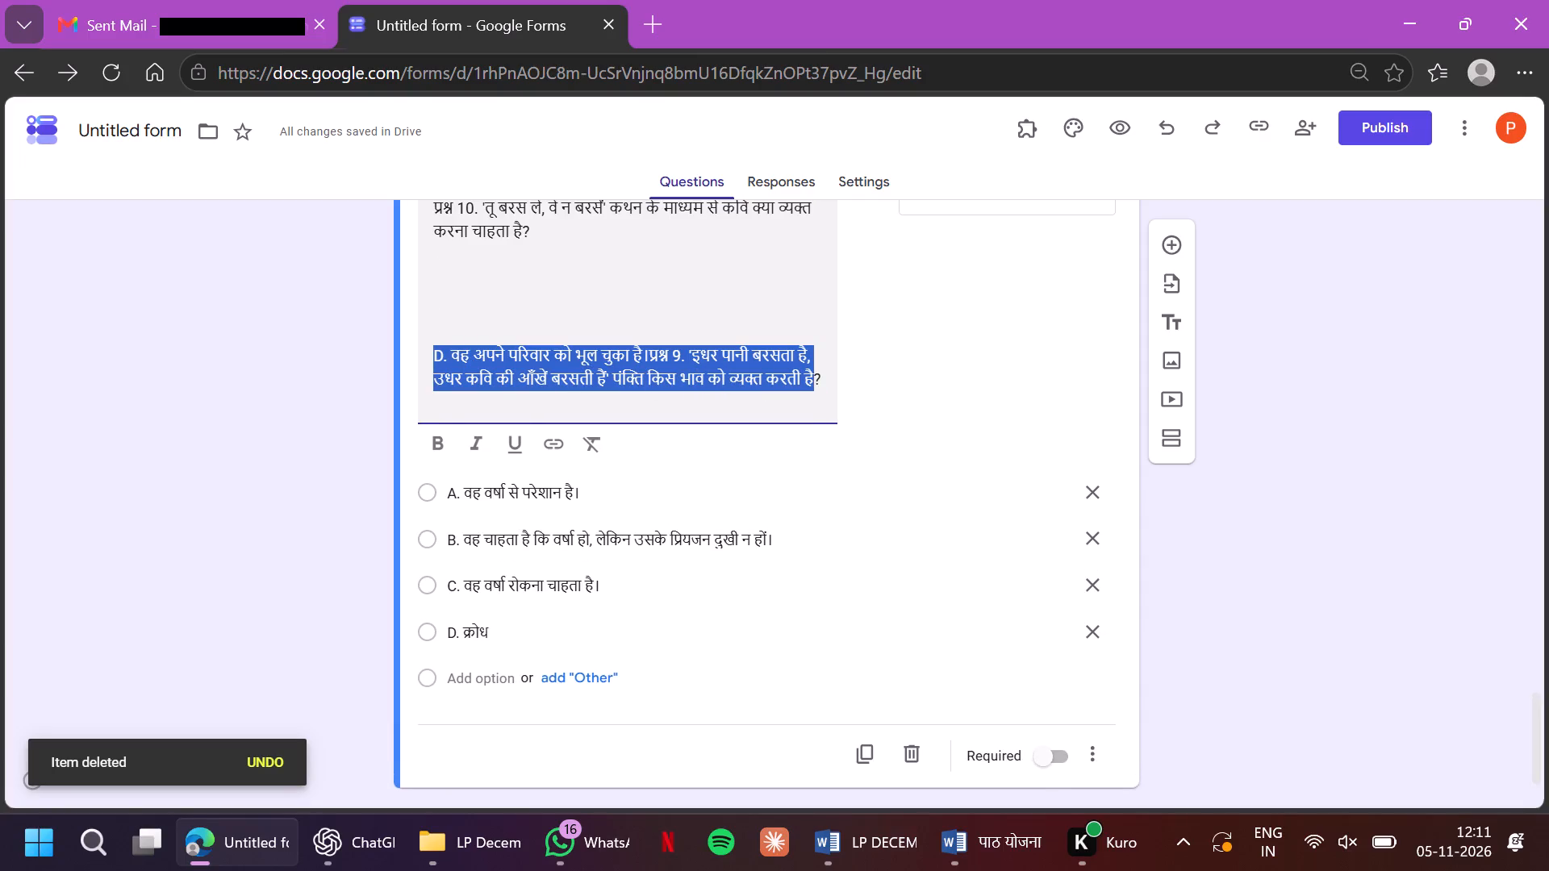
{"action": "left_click_drag", "start_coordinate": [813, 385], "coordinate": [821, 385]}
{"action": "key", "text": "ctrl+x"}
{"action": "left_click", "coordinate": [471, 607]}
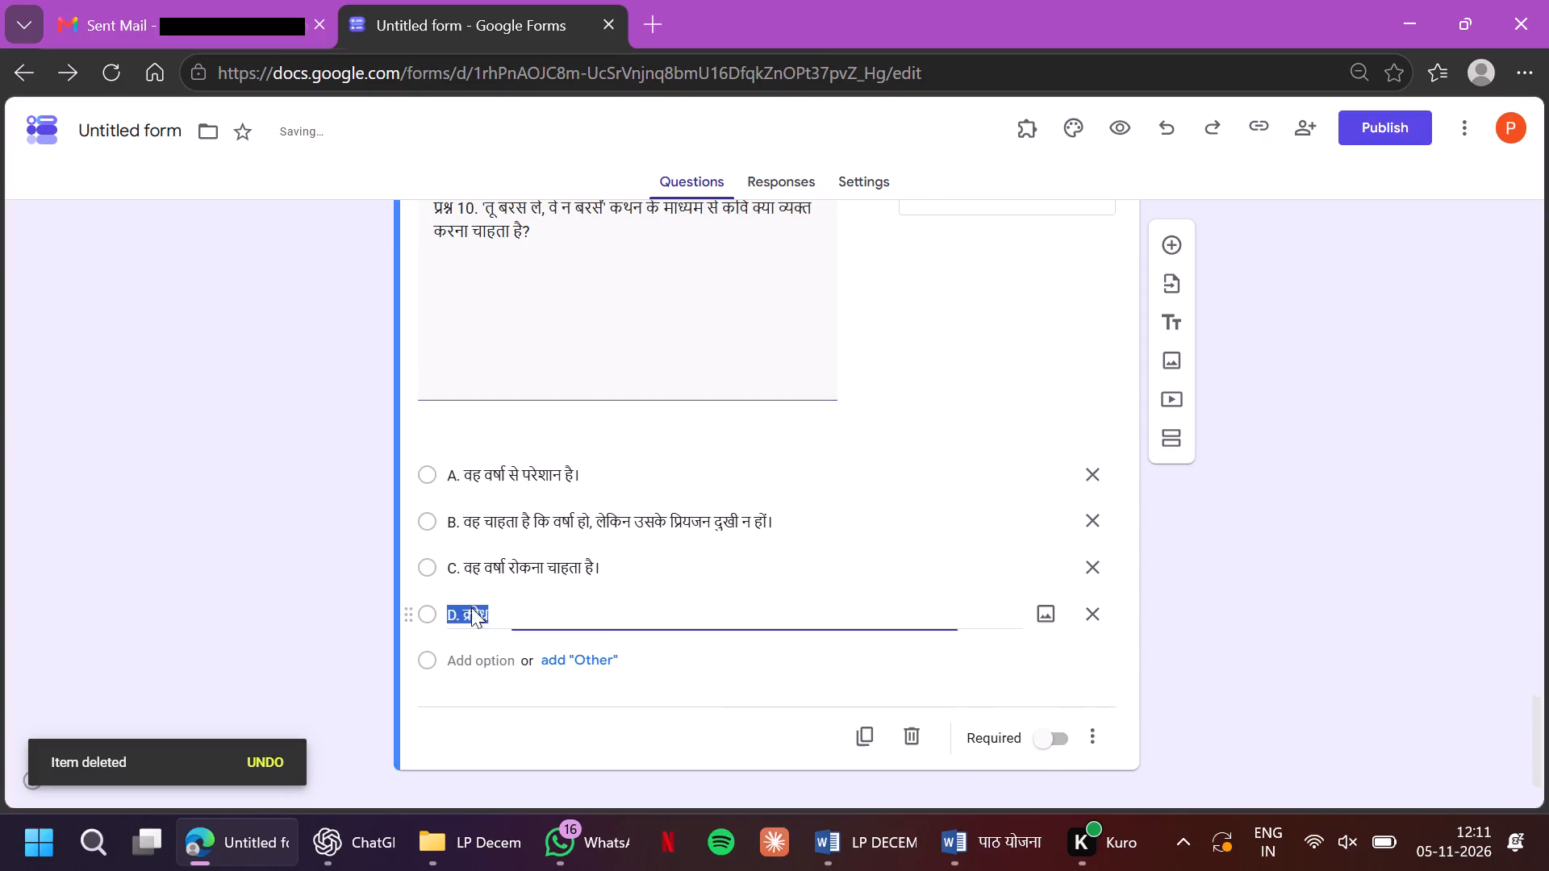
{"action": "key", "text": "ctrl+v"}
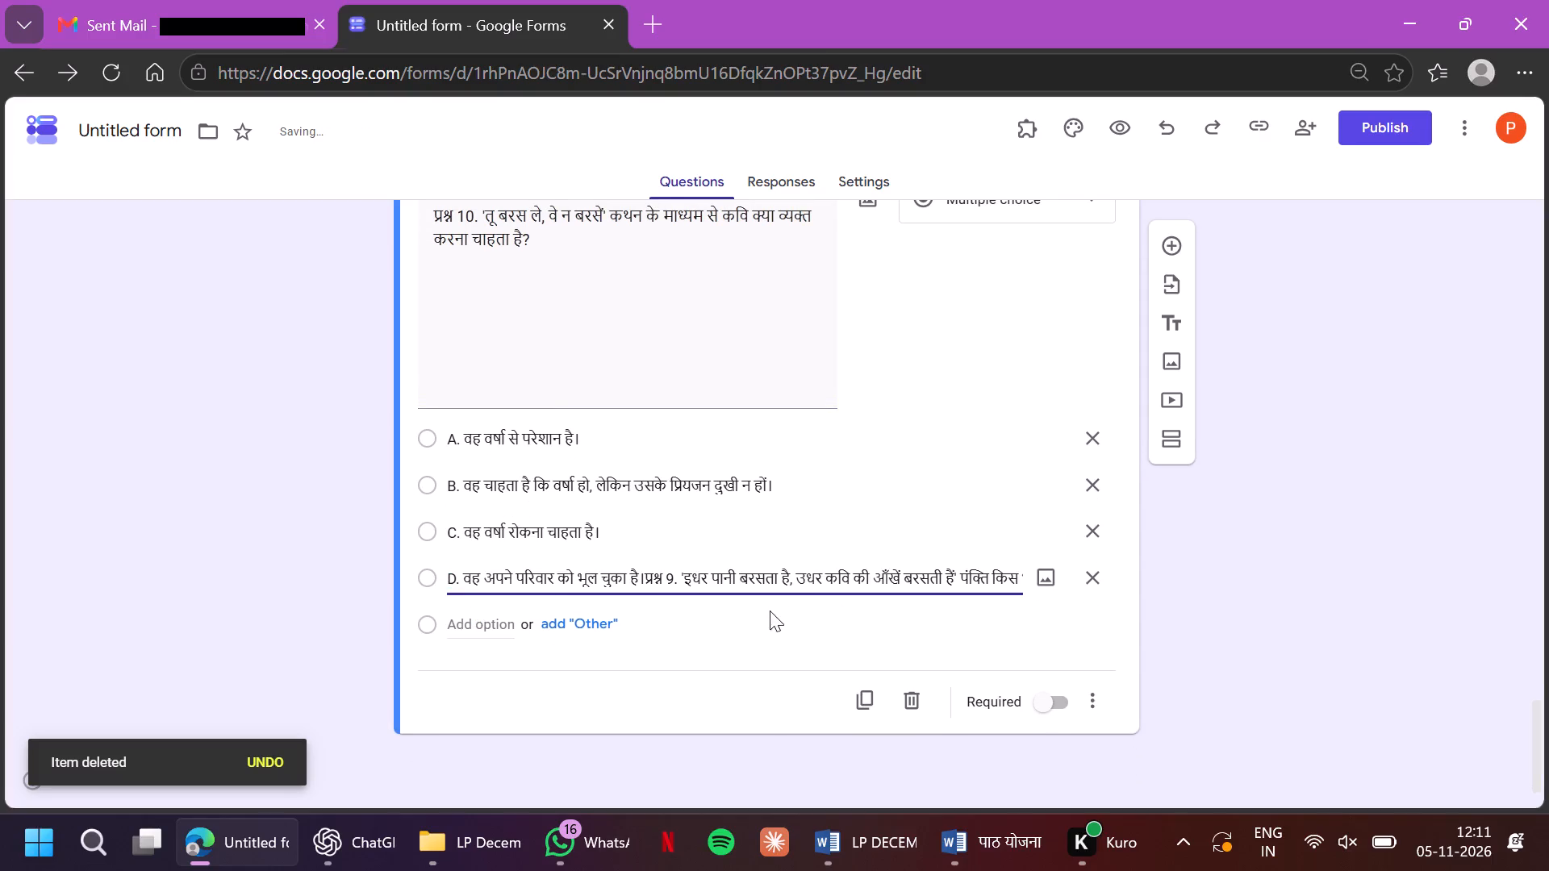
{"action": "left_click_drag", "start_coordinate": [644, 571], "coordinate": [1031, 559]}
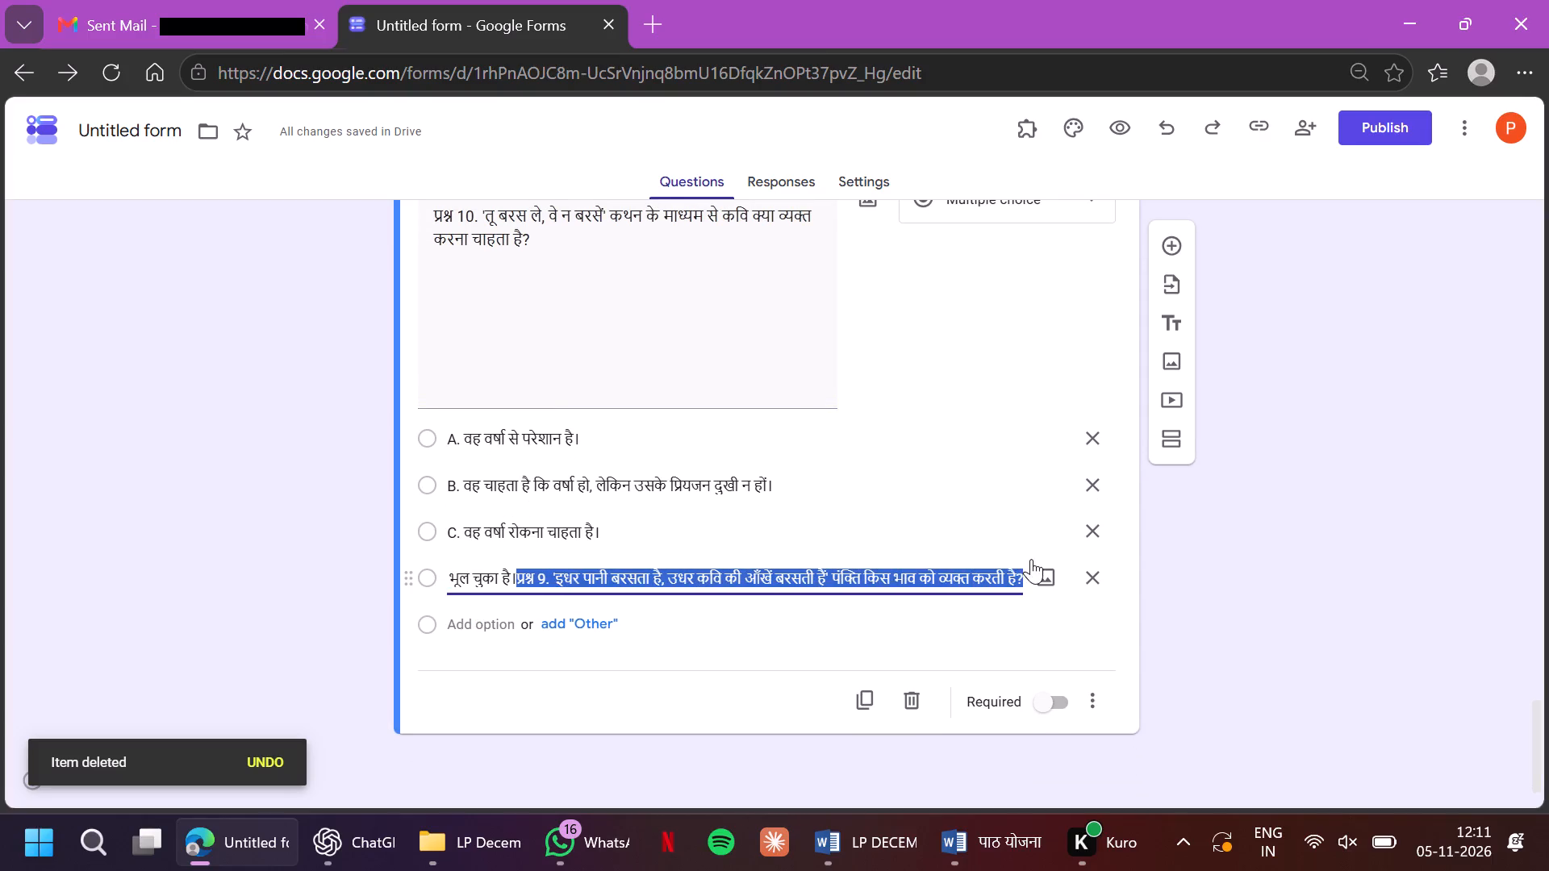
{"action": "left_click_drag", "start_coordinate": [1031, 559], "coordinate": [1011, 569]}
{"action": "key", "text": "BackSpace"}
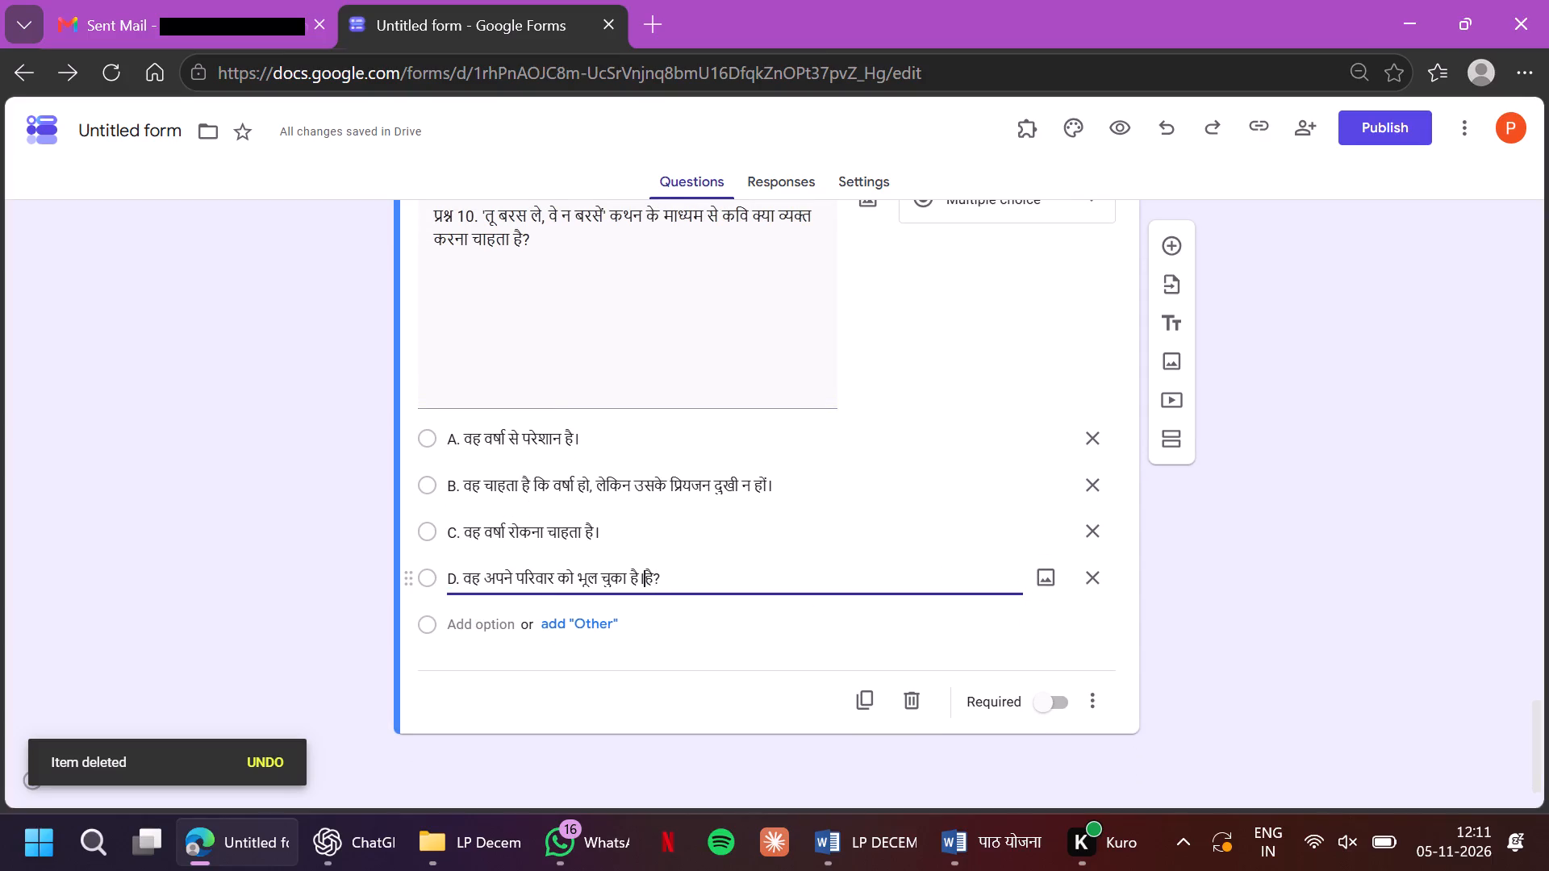
{"action": "left_click", "coordinate": [684, 570]}
{"action": "key", "text": "BackSpace"}
{"action": "key", "text": "BackSpace"}
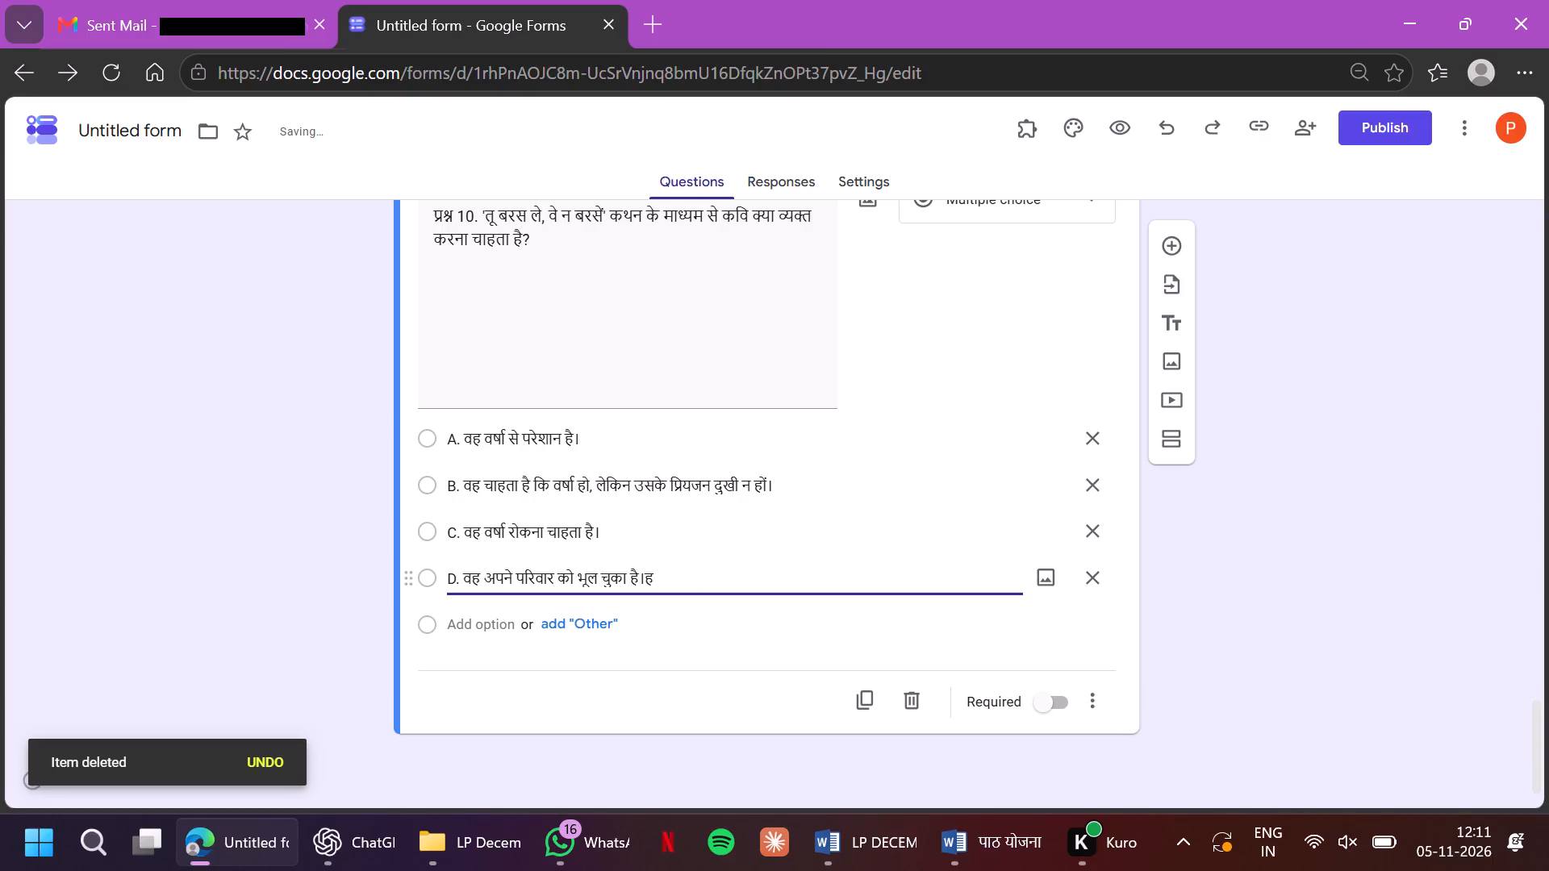
{"action": "key", "text": "BackSpace"}
Delete the surplus blank lines below the प्रश्न 10 question text.
{"action": "left_click", "coordinate": [461, 385]}
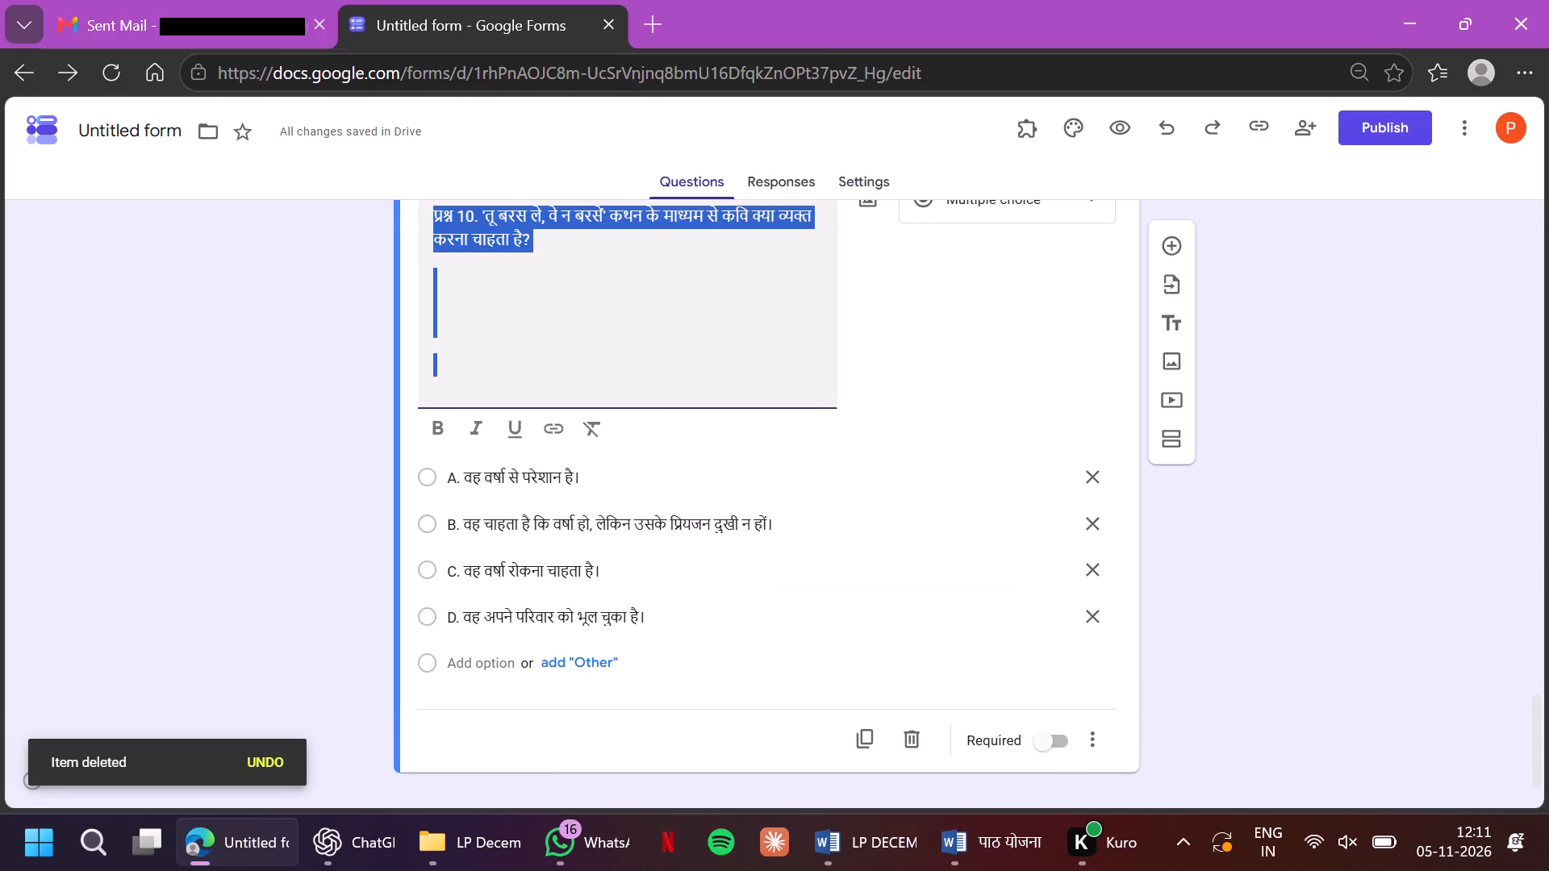
{"action": "left_click", "coordinate": [461, 385]}
{"action": "key", "text": "BackSpace"}
{"action": "key", "text": "BackSpace"}
{"action": "key", "text": "BackSpace"}
{"action": "key", "text": "Down"}
{"action": "key", "text": "BackSpace"}
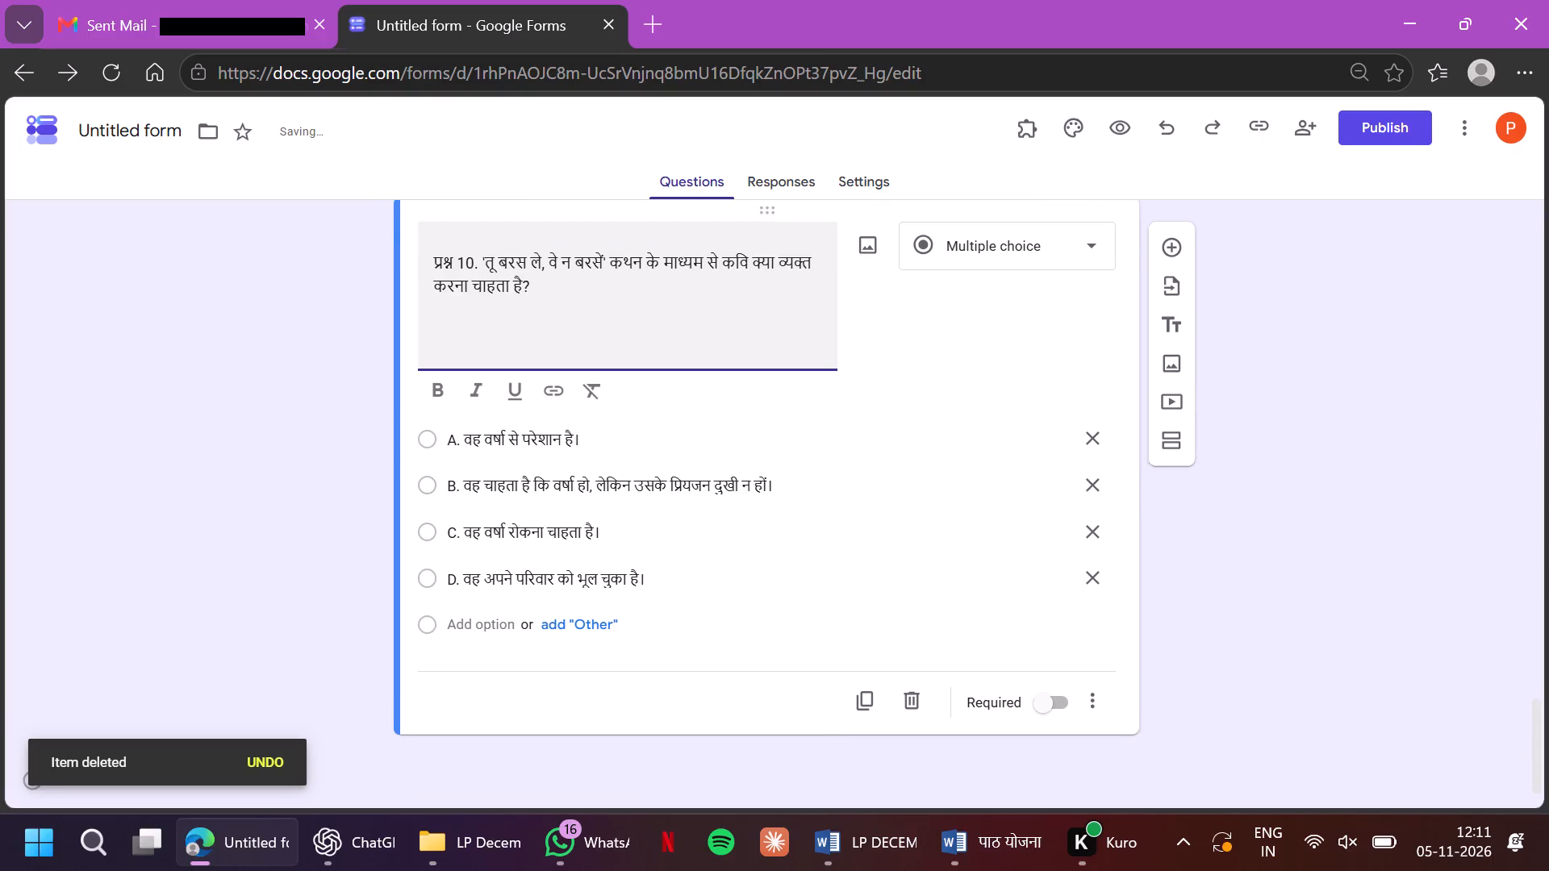
{"action": "key", "text": "Down"}
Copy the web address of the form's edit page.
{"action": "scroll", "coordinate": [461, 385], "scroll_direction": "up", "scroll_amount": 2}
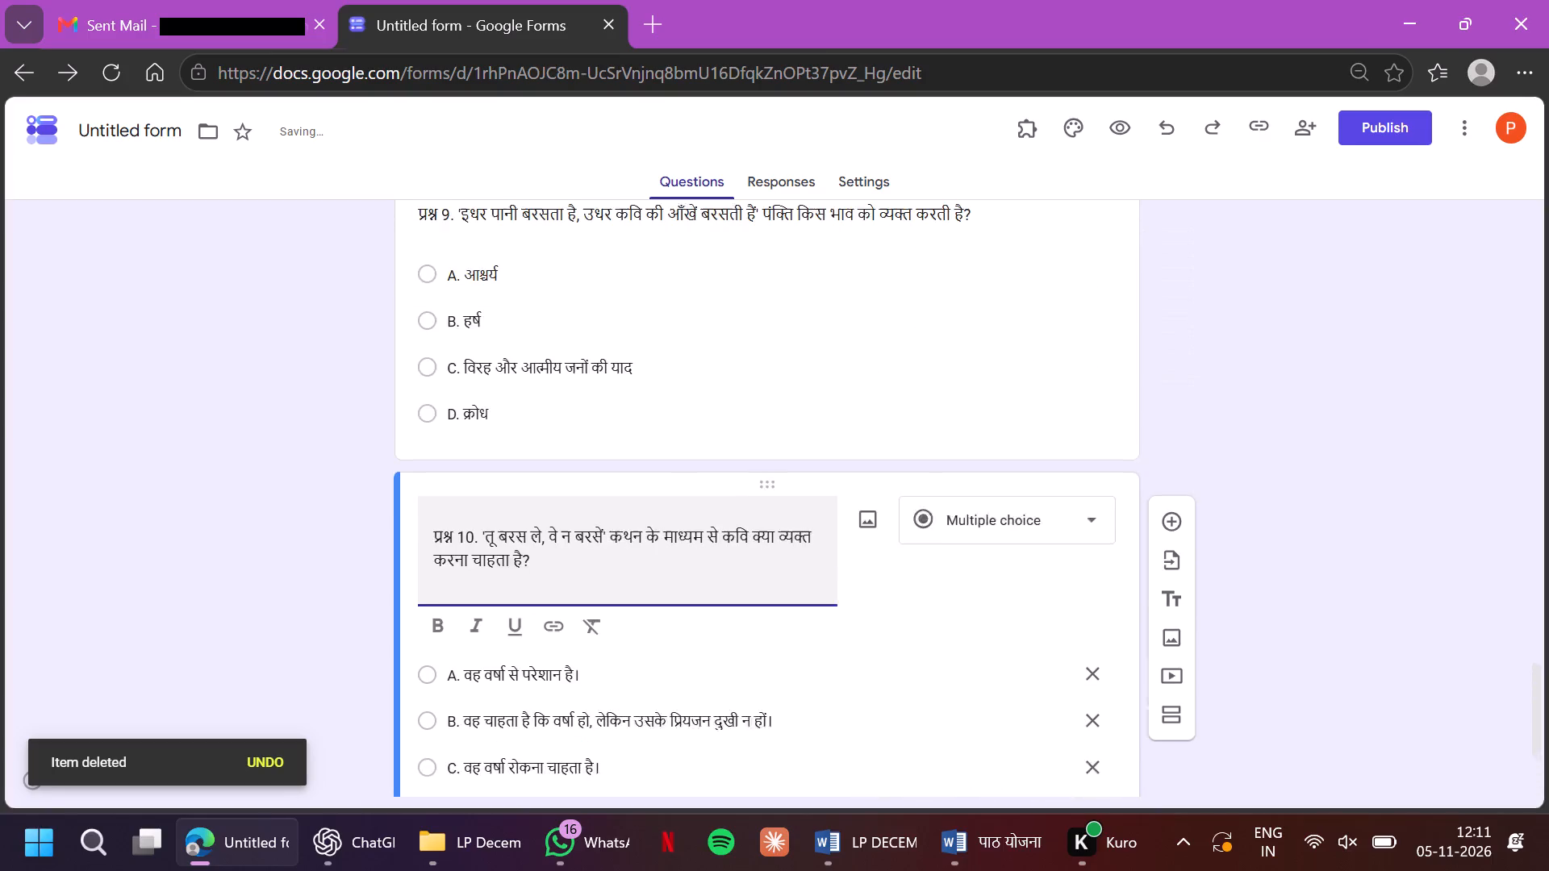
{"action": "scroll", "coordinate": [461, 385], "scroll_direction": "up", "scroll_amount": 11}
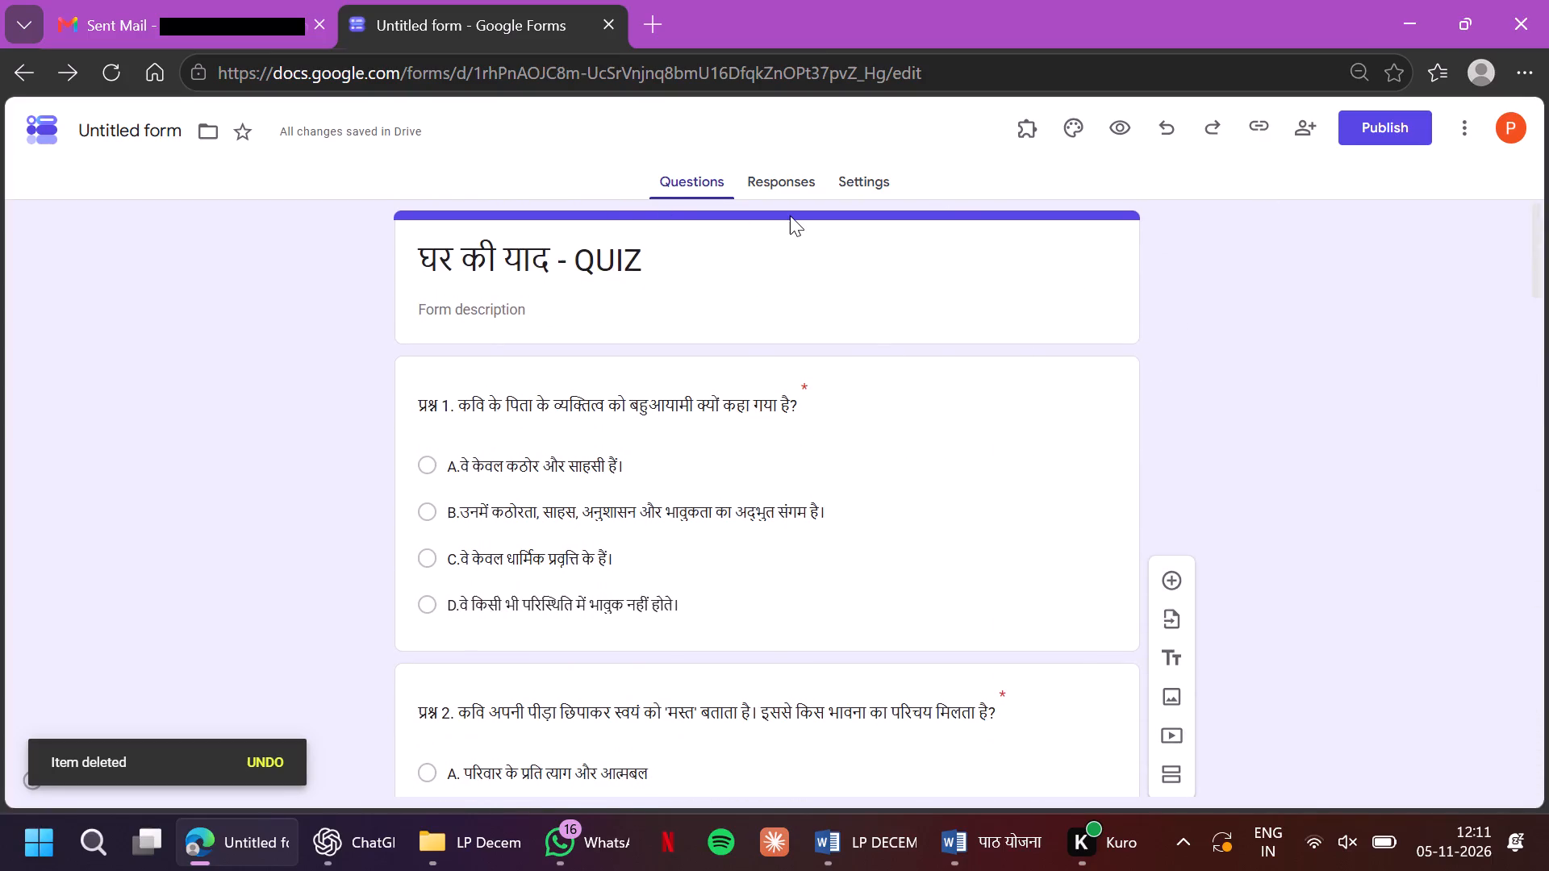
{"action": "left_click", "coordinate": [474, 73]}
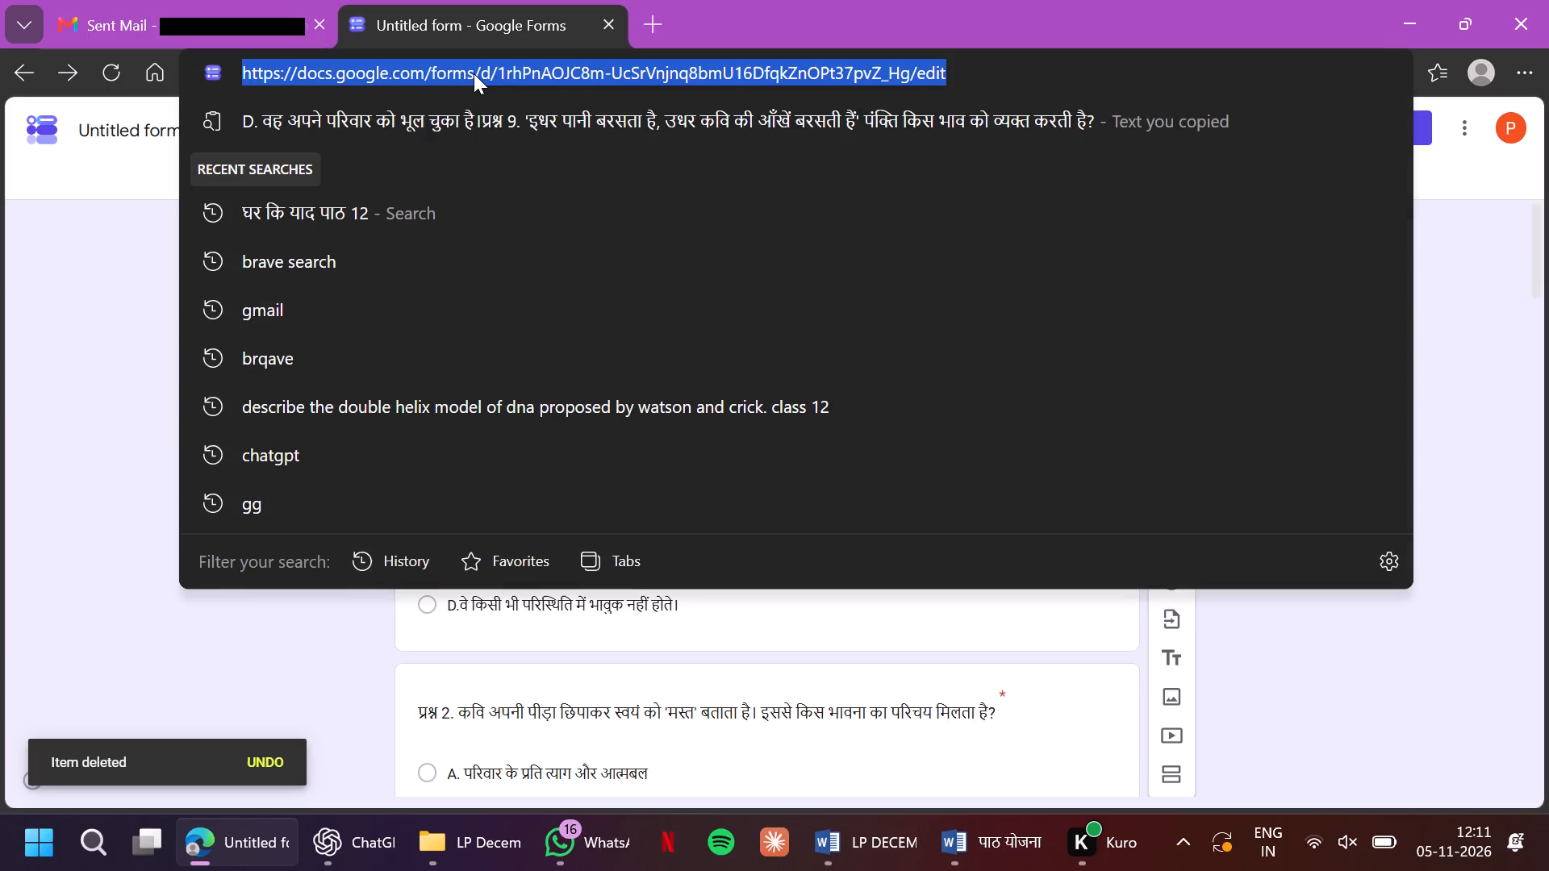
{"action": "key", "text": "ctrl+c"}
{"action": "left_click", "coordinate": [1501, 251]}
Start publishing the form and set its editor view access to Anyone with the link, checking the sharing settings.
{"action": "left_click", "coordinate": [1405, 134]}
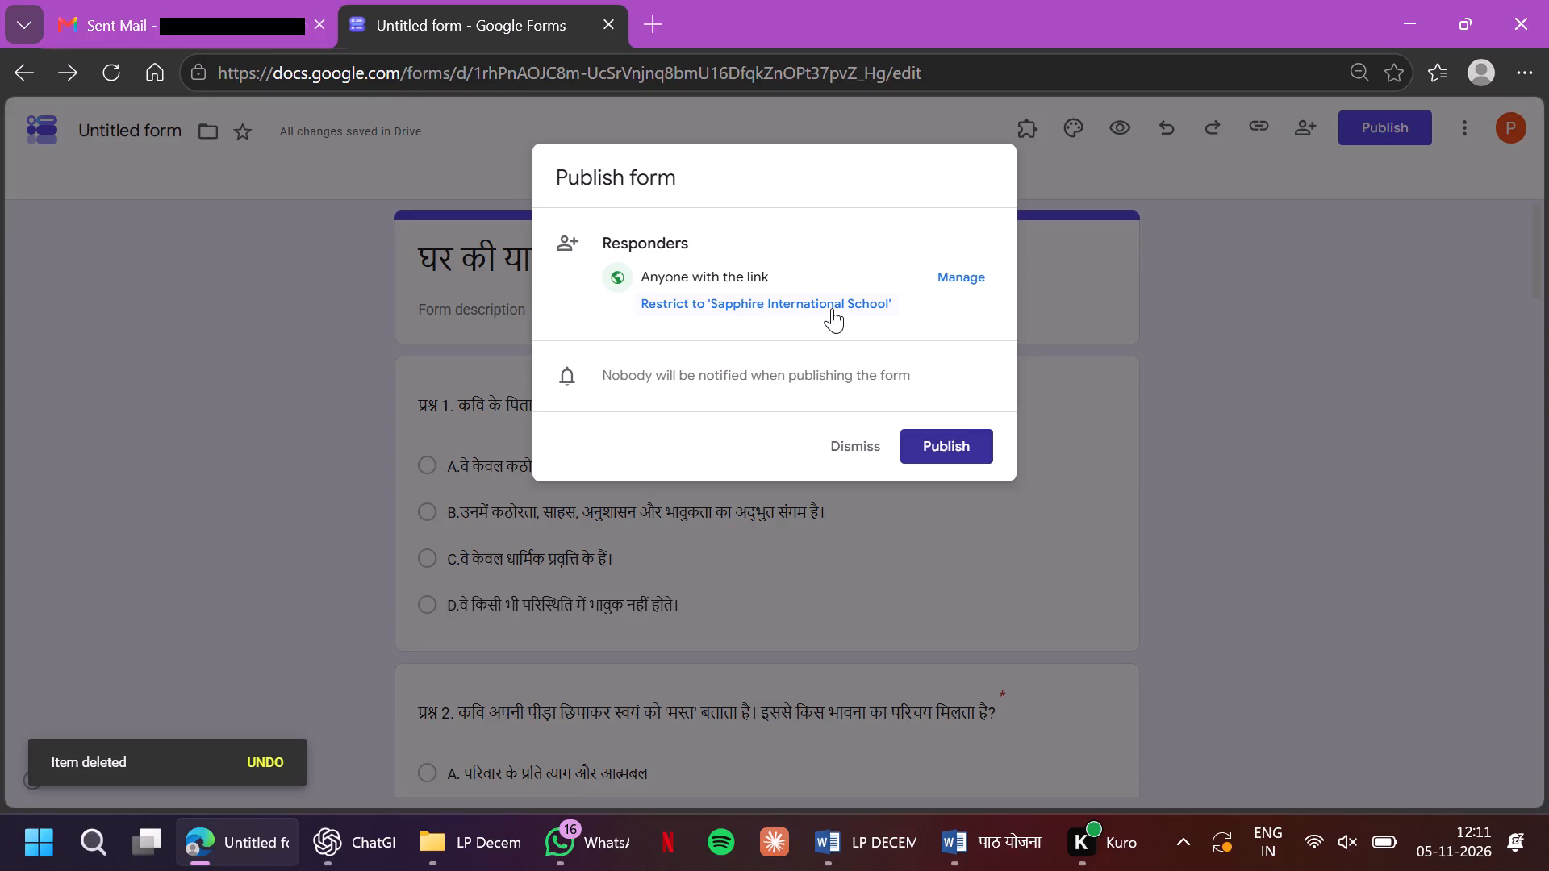
{"action": "left_click", "coordinate": [971, 273]}
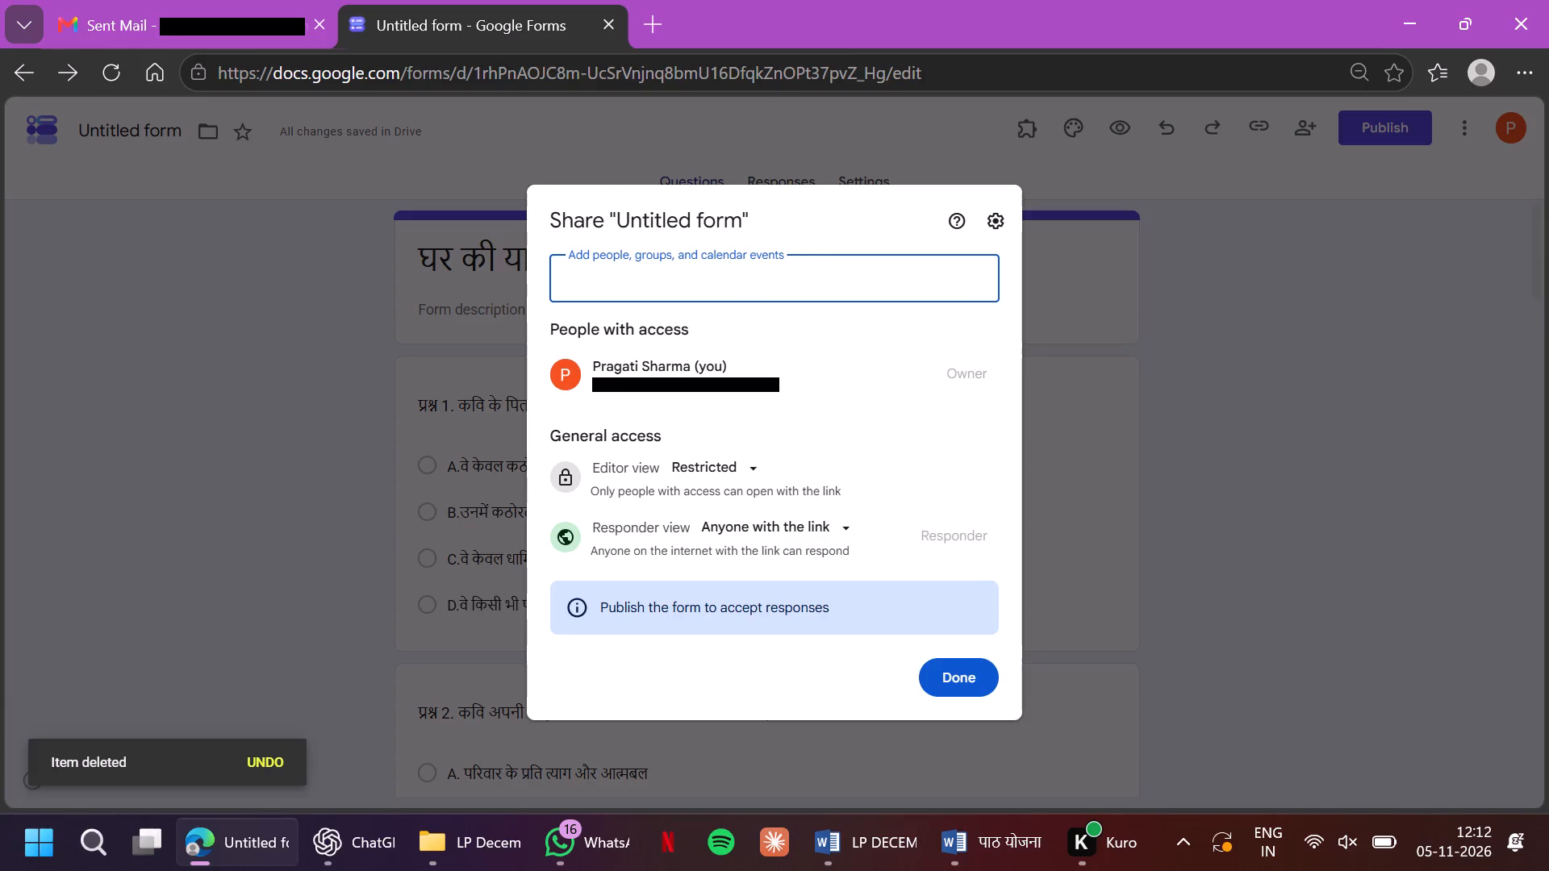
{"action": "left_click", "coordinate": [755, 478]}
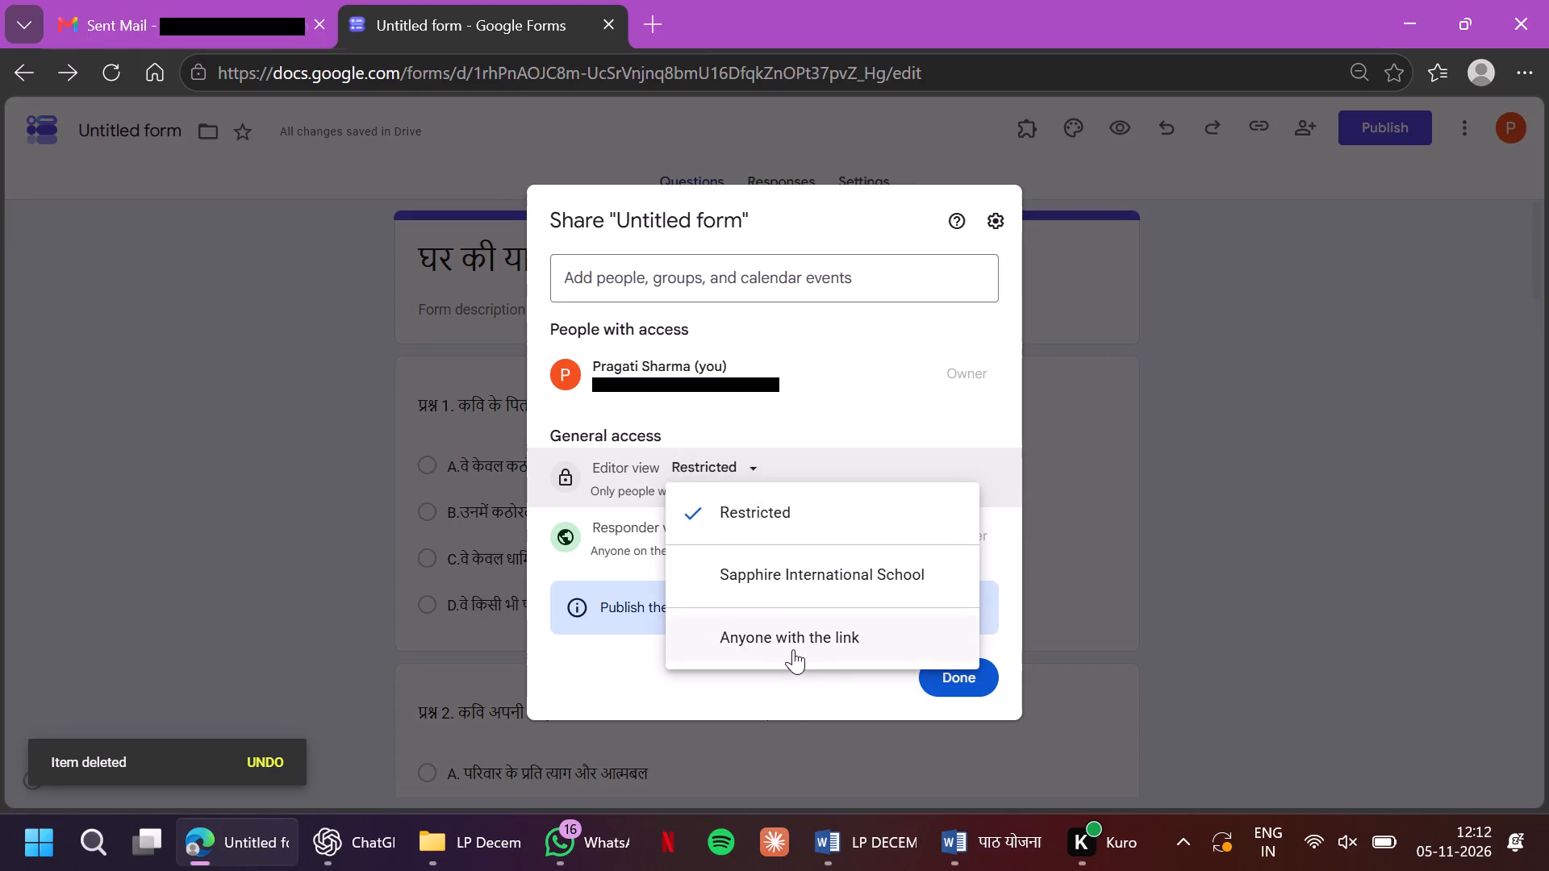
{"action": "left_click", "coordinate": [793, 649]}
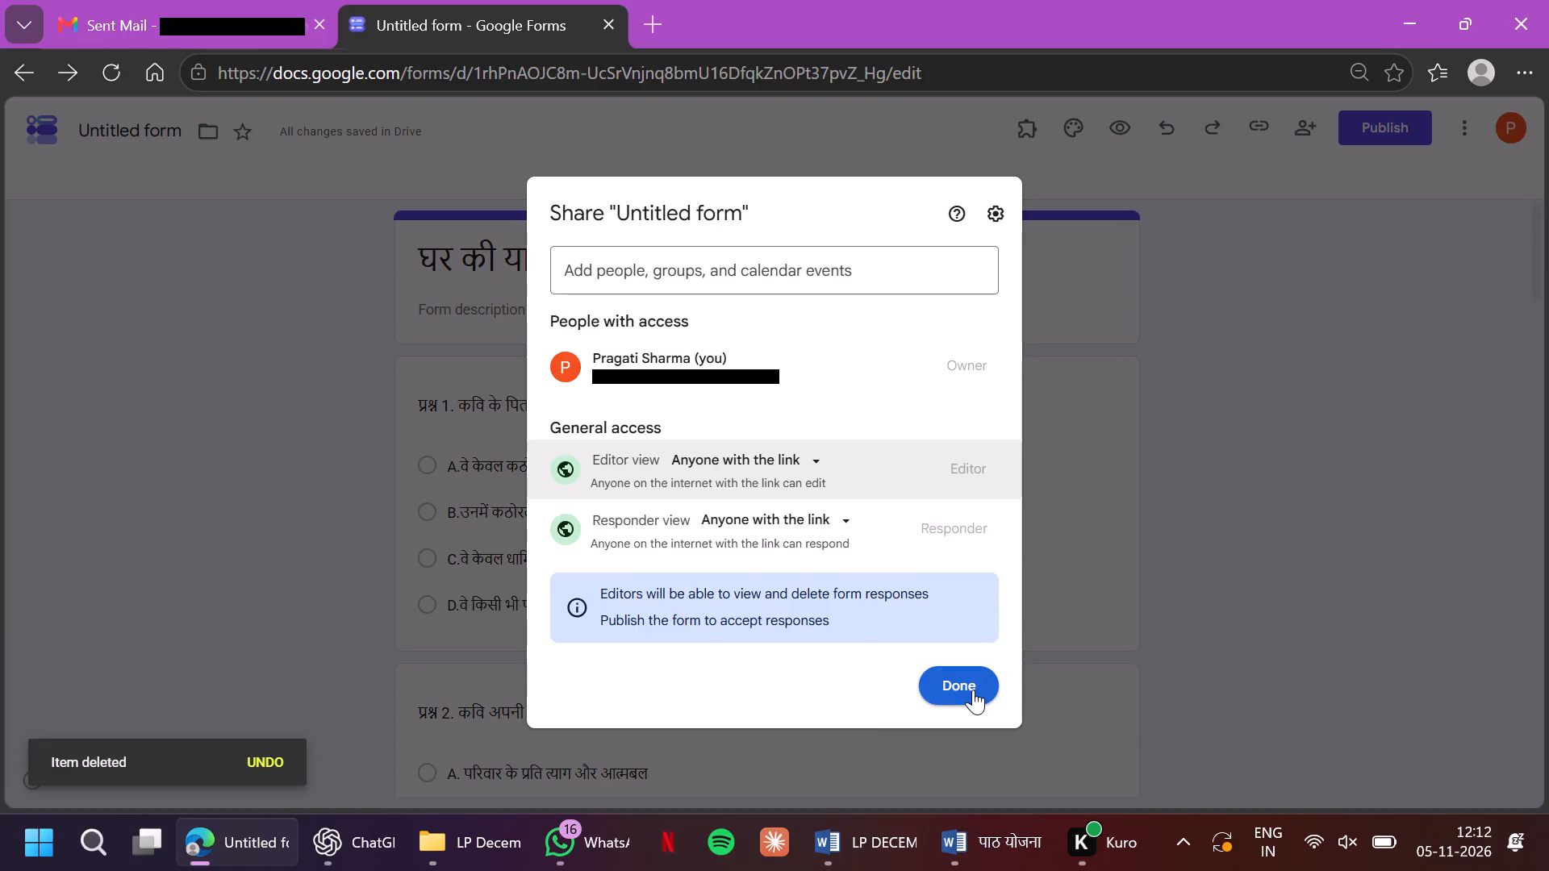
{"action": "left_click", "coordinate": [998, 214]}
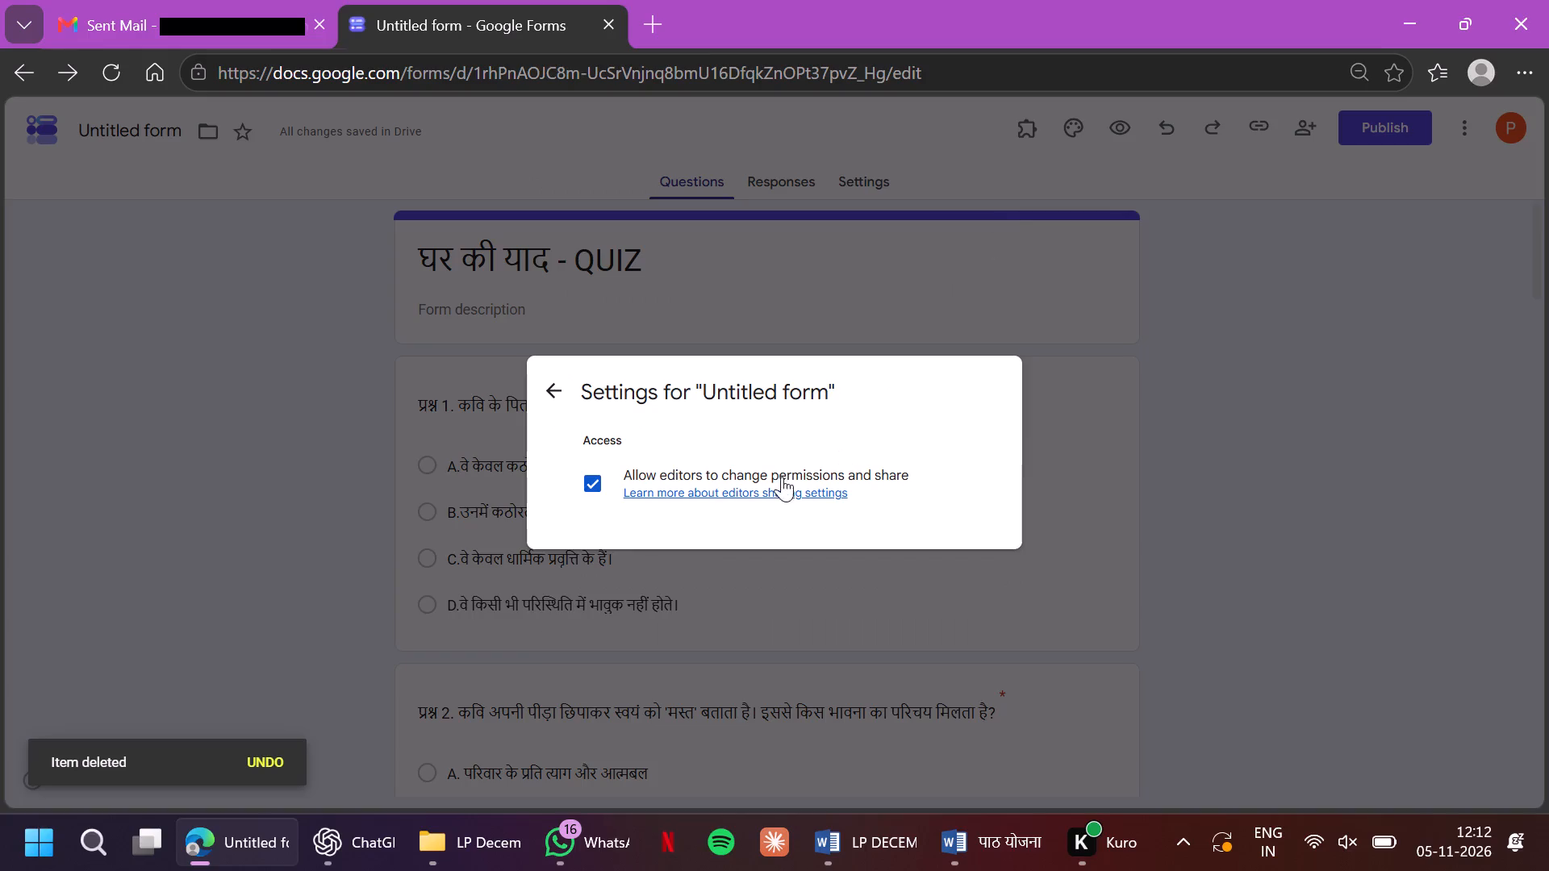
{"action": "left_click", "coordinate": [554, 388]}
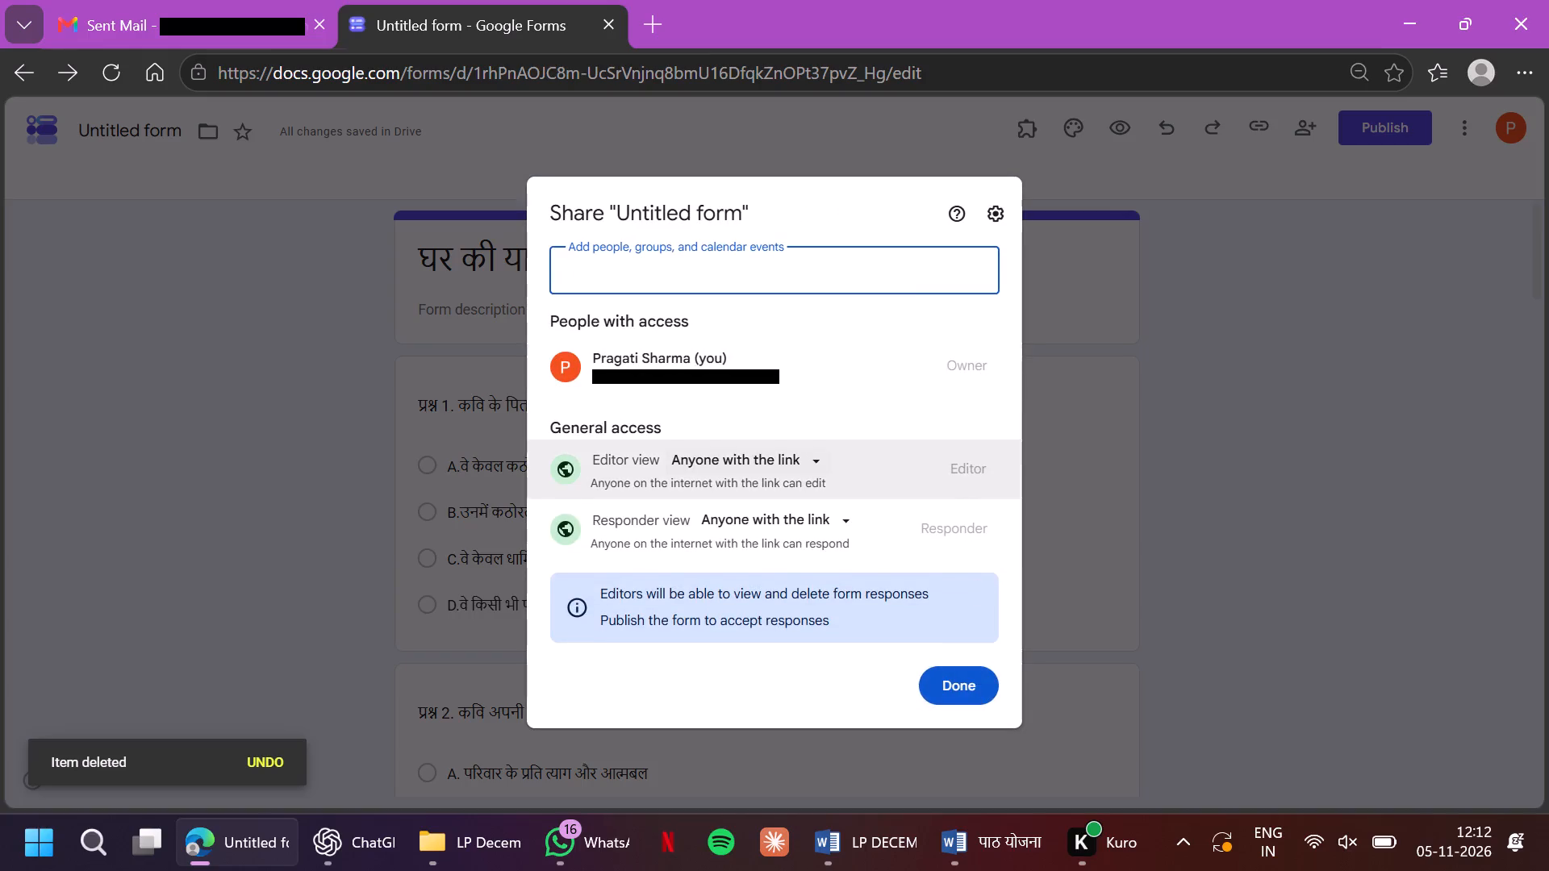
{"action": "left_click", "coordinate": [959, 689]}
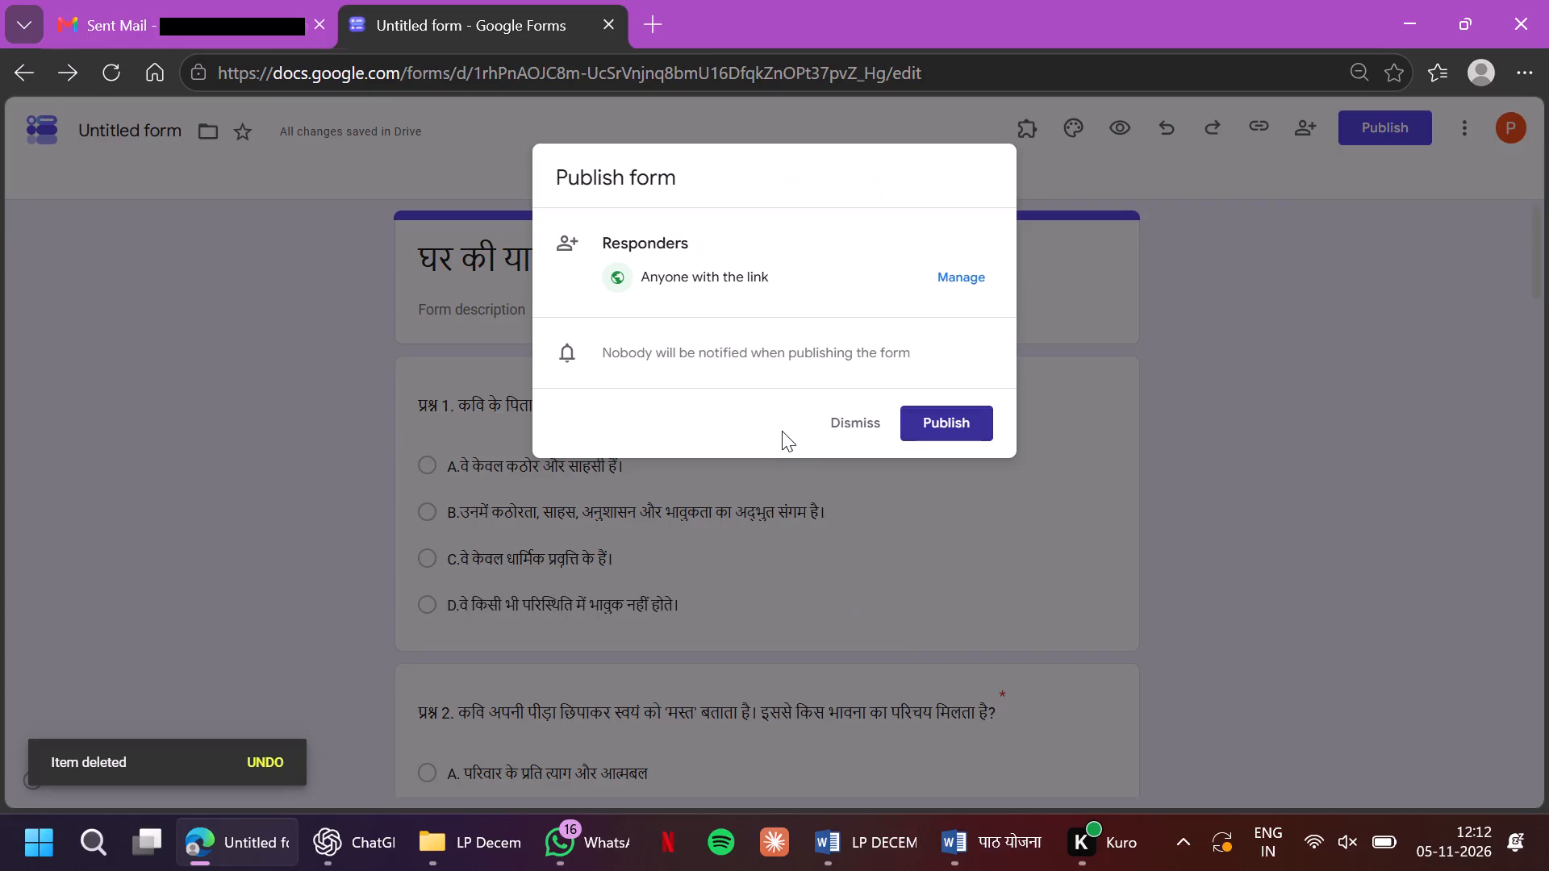
{"action": "left_click", "coordinate": [931, 427]}
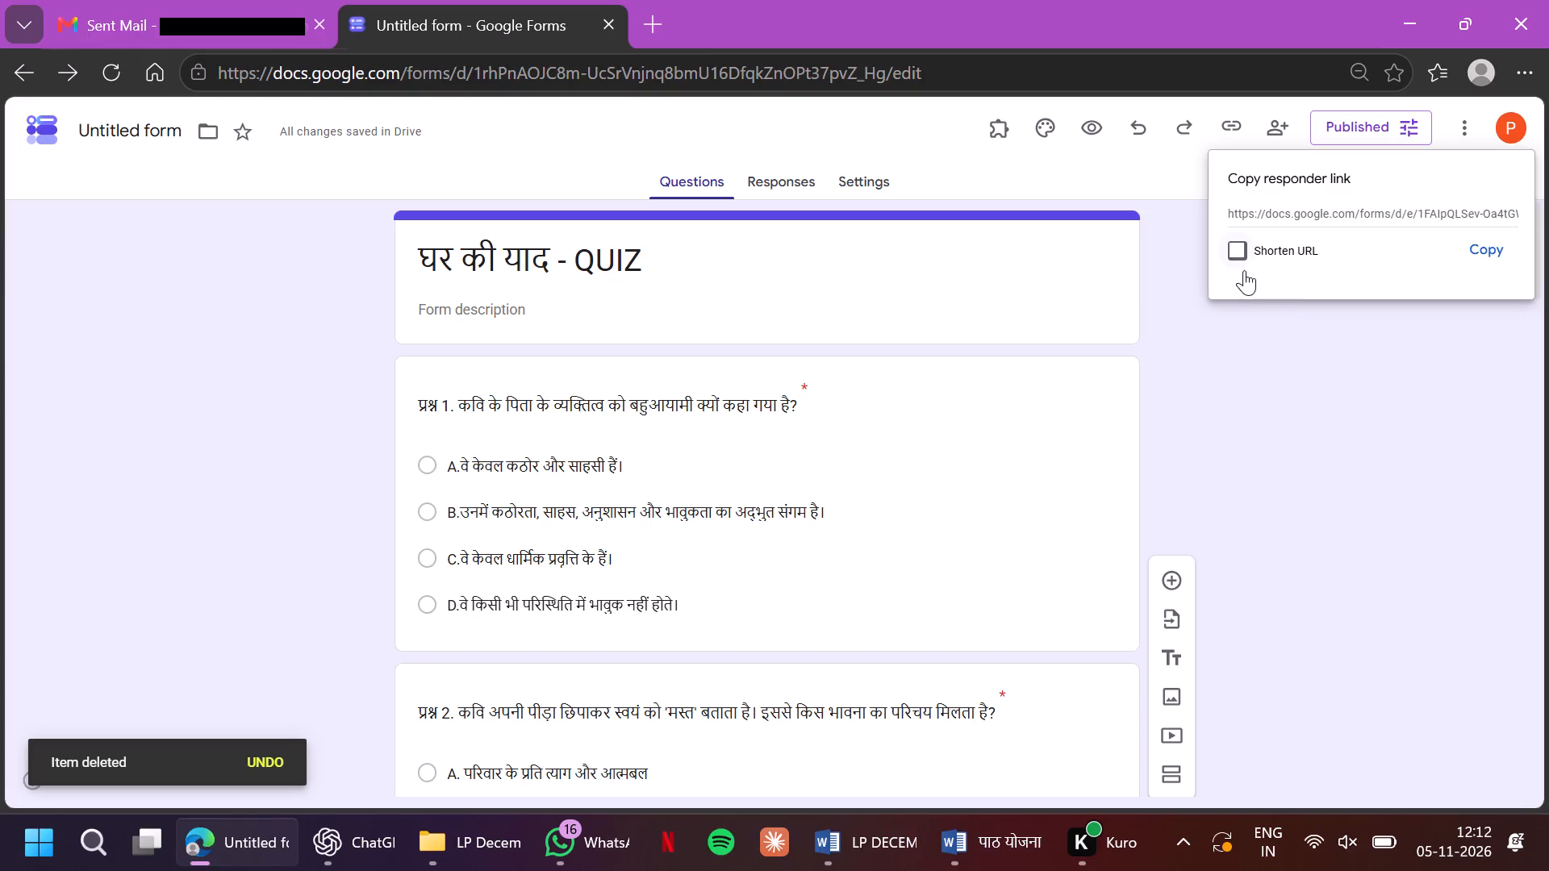
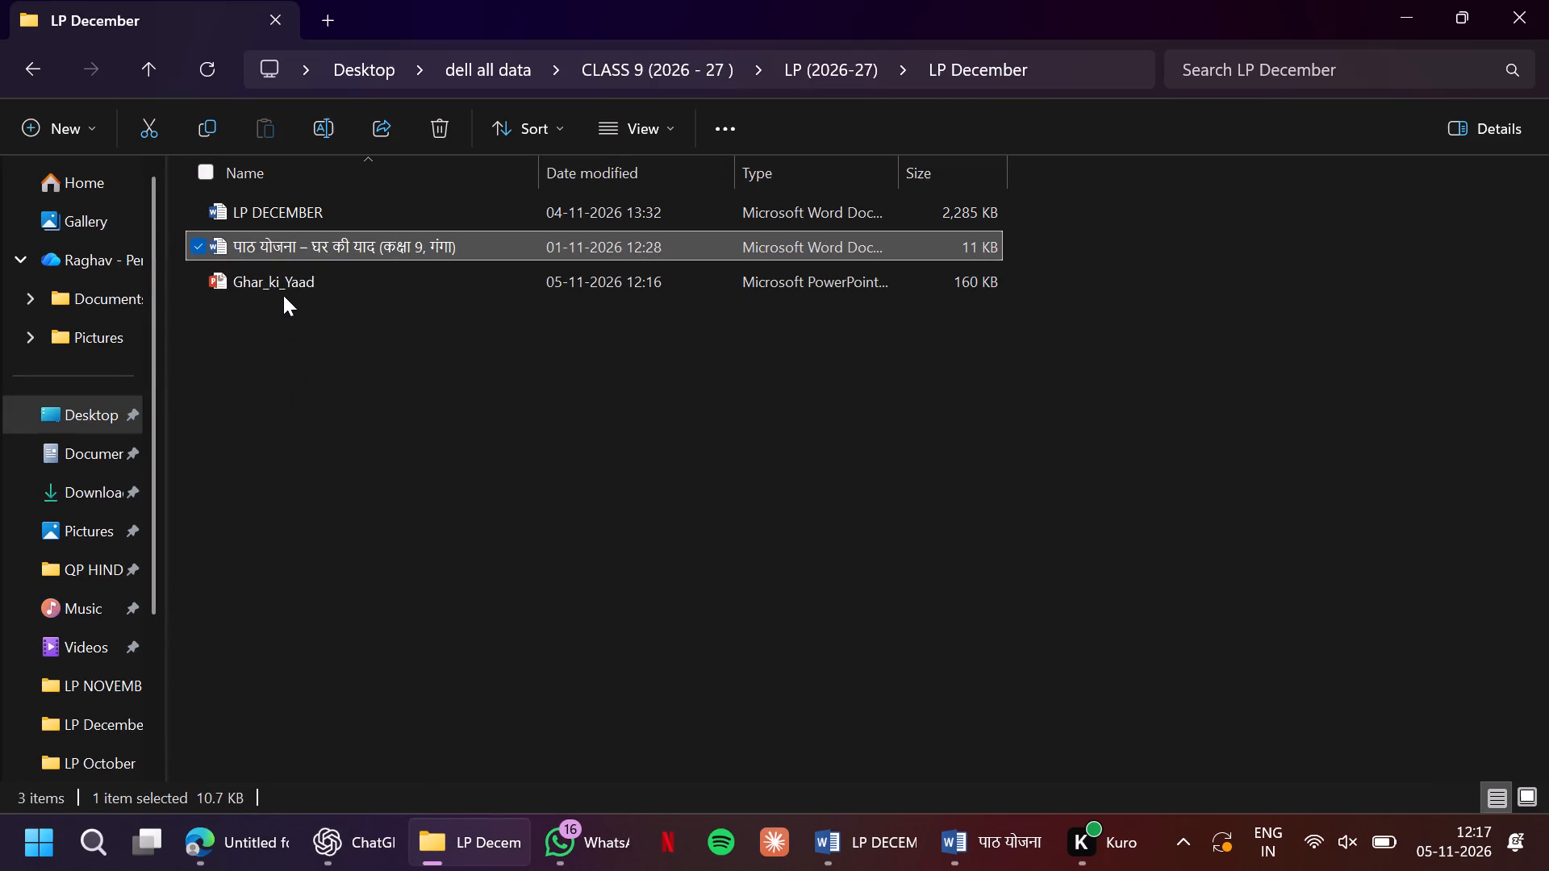
{"action": "right_click", "coordinate": [291, 283]}
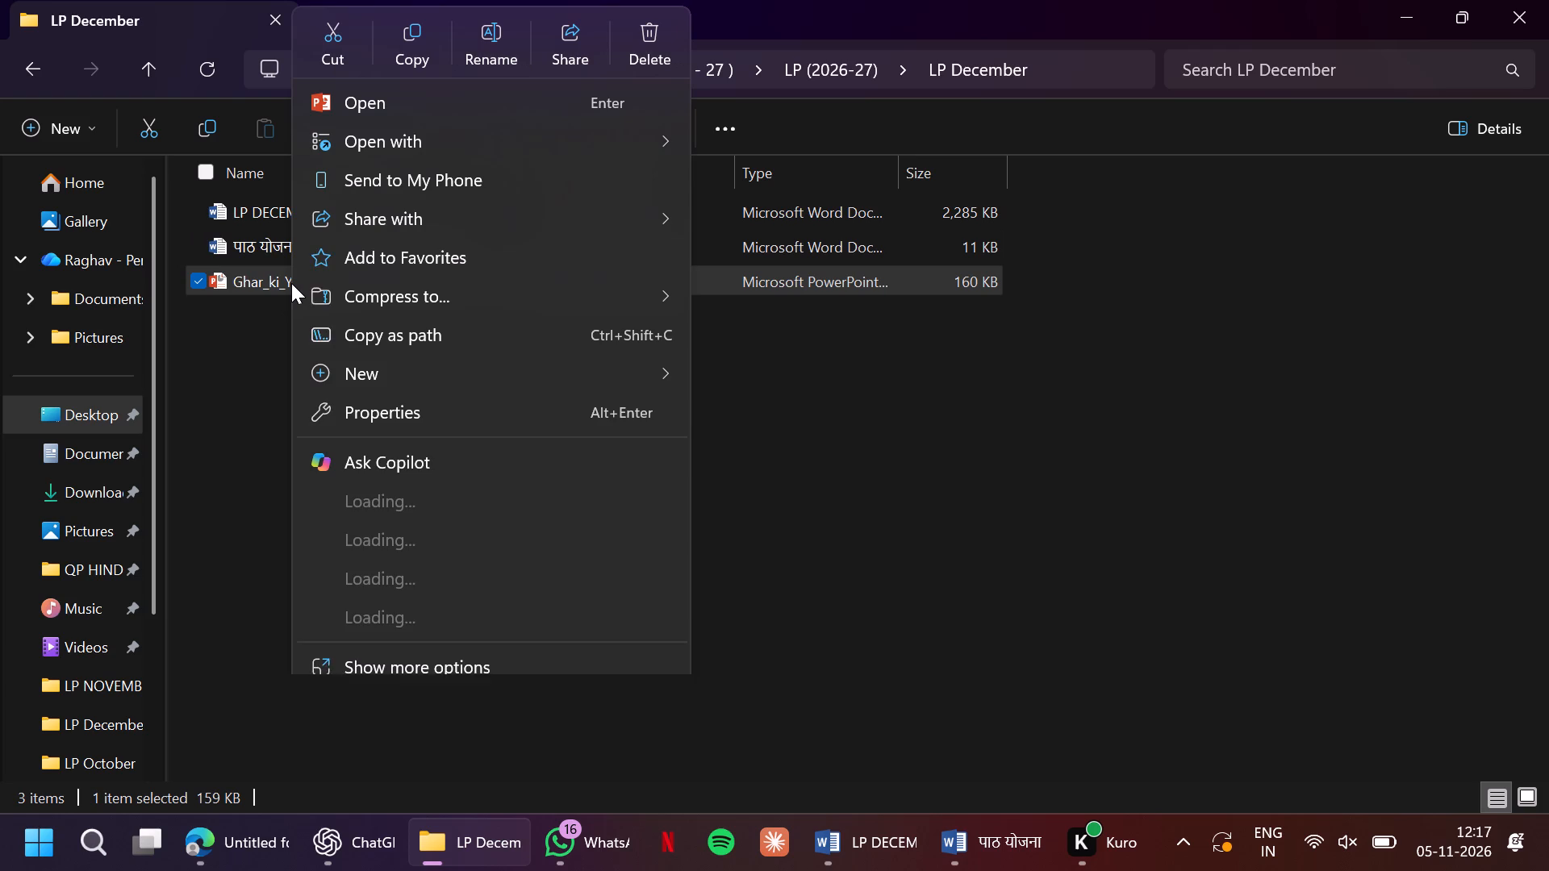
{"action": "left_click", "coordinate": [410, 43]}
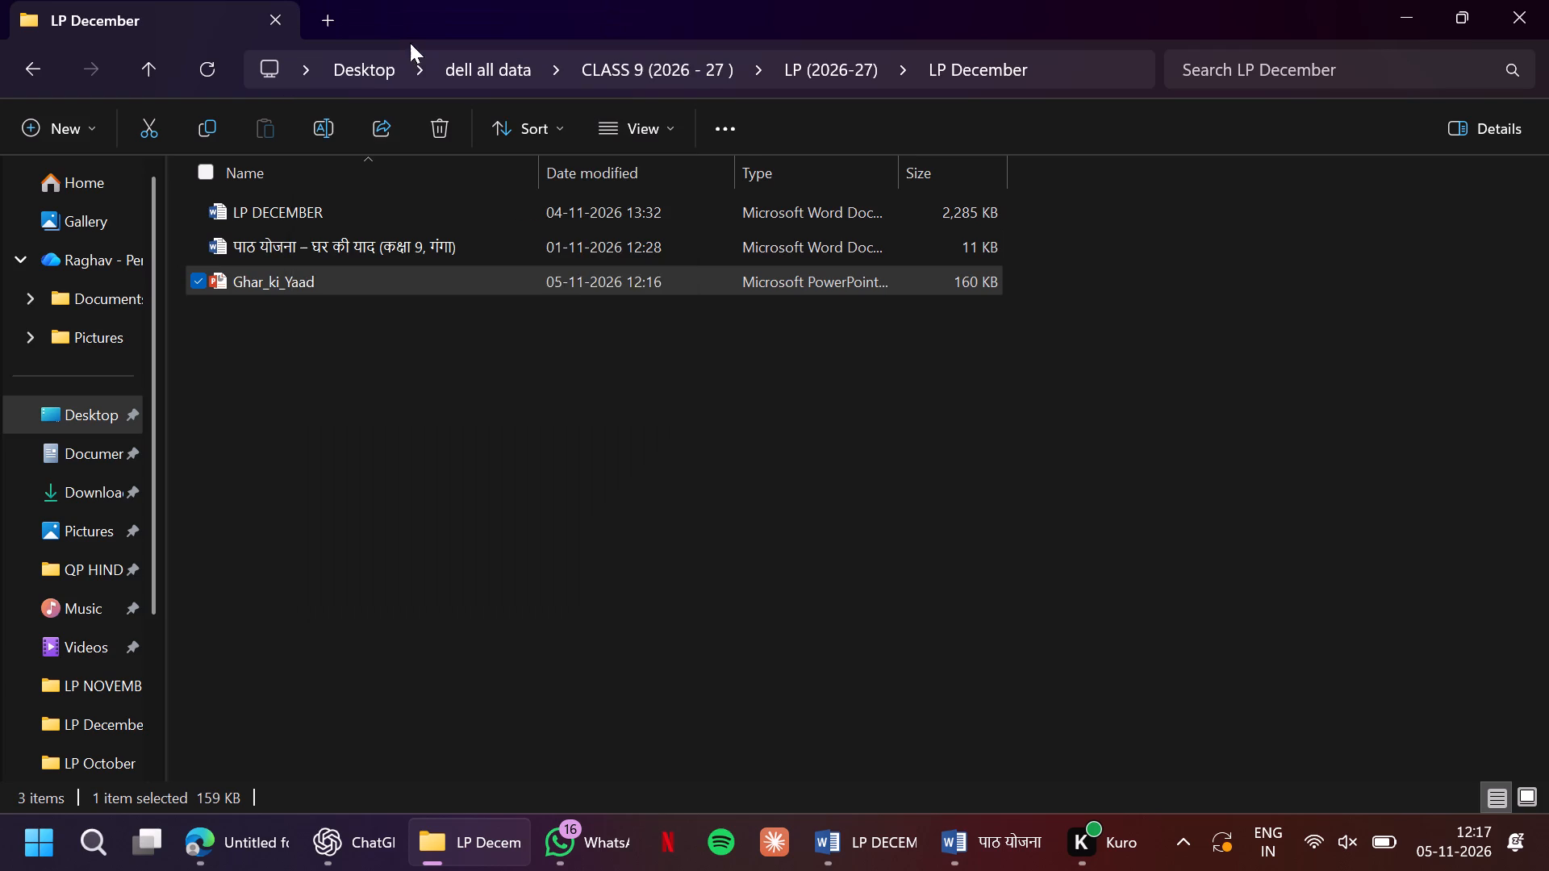
In the LP DECEMBER Word document, add an unbulleted line below the last Reflections bullet and paste the copied Ghar_ki_Yaad presentation there.
{"action": "left_click", "coordinate": [896, 856]}
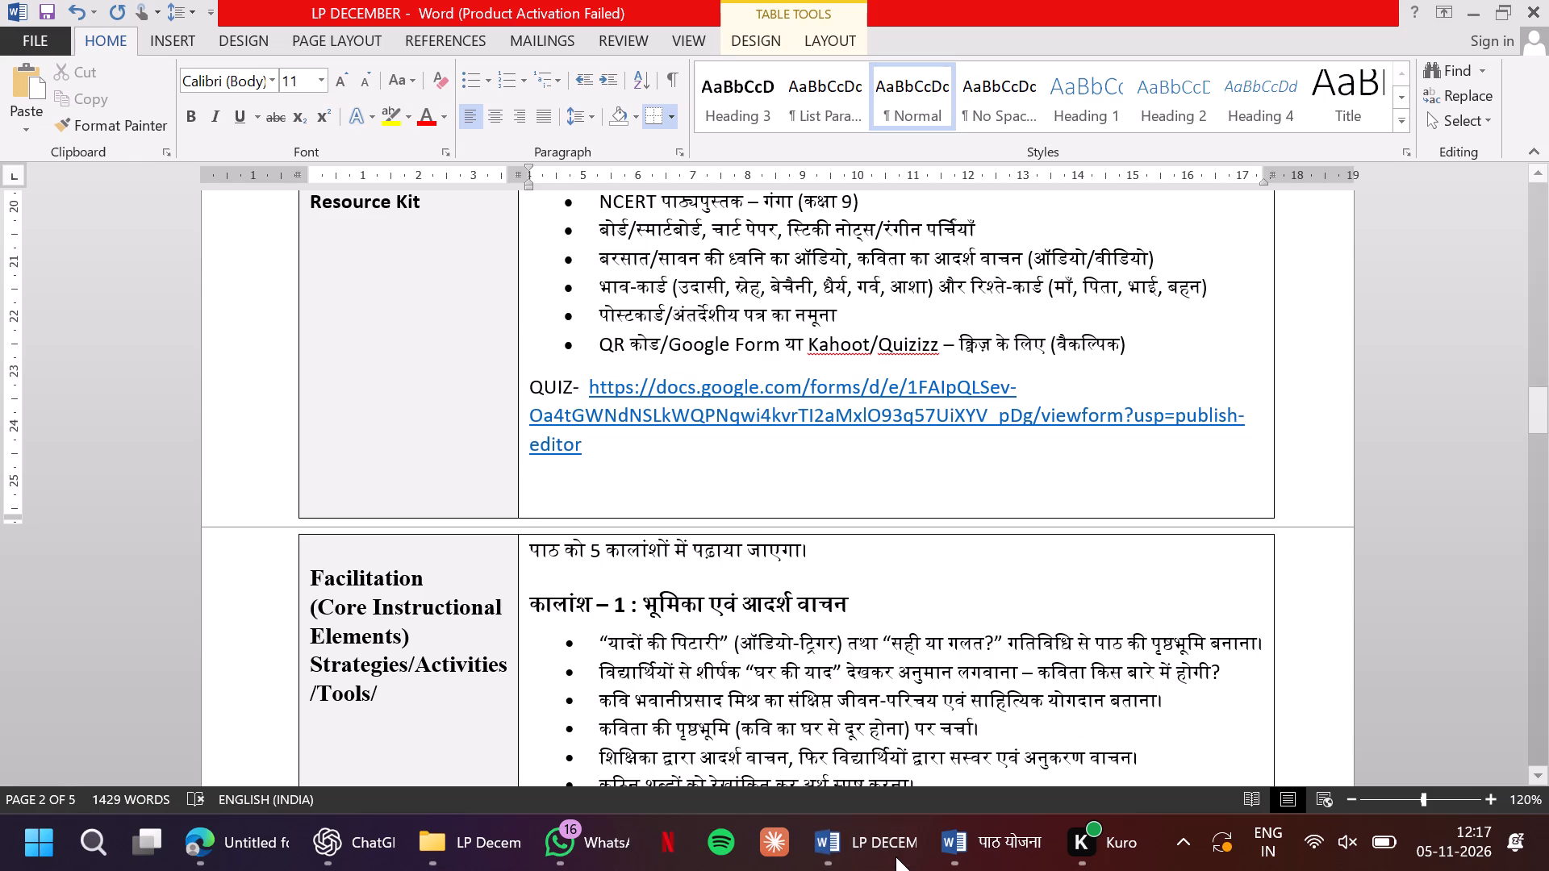
{"action": "scroll", "coordinate": [762, 553], "scroll_direction": "up", "scroll_amount": 2}
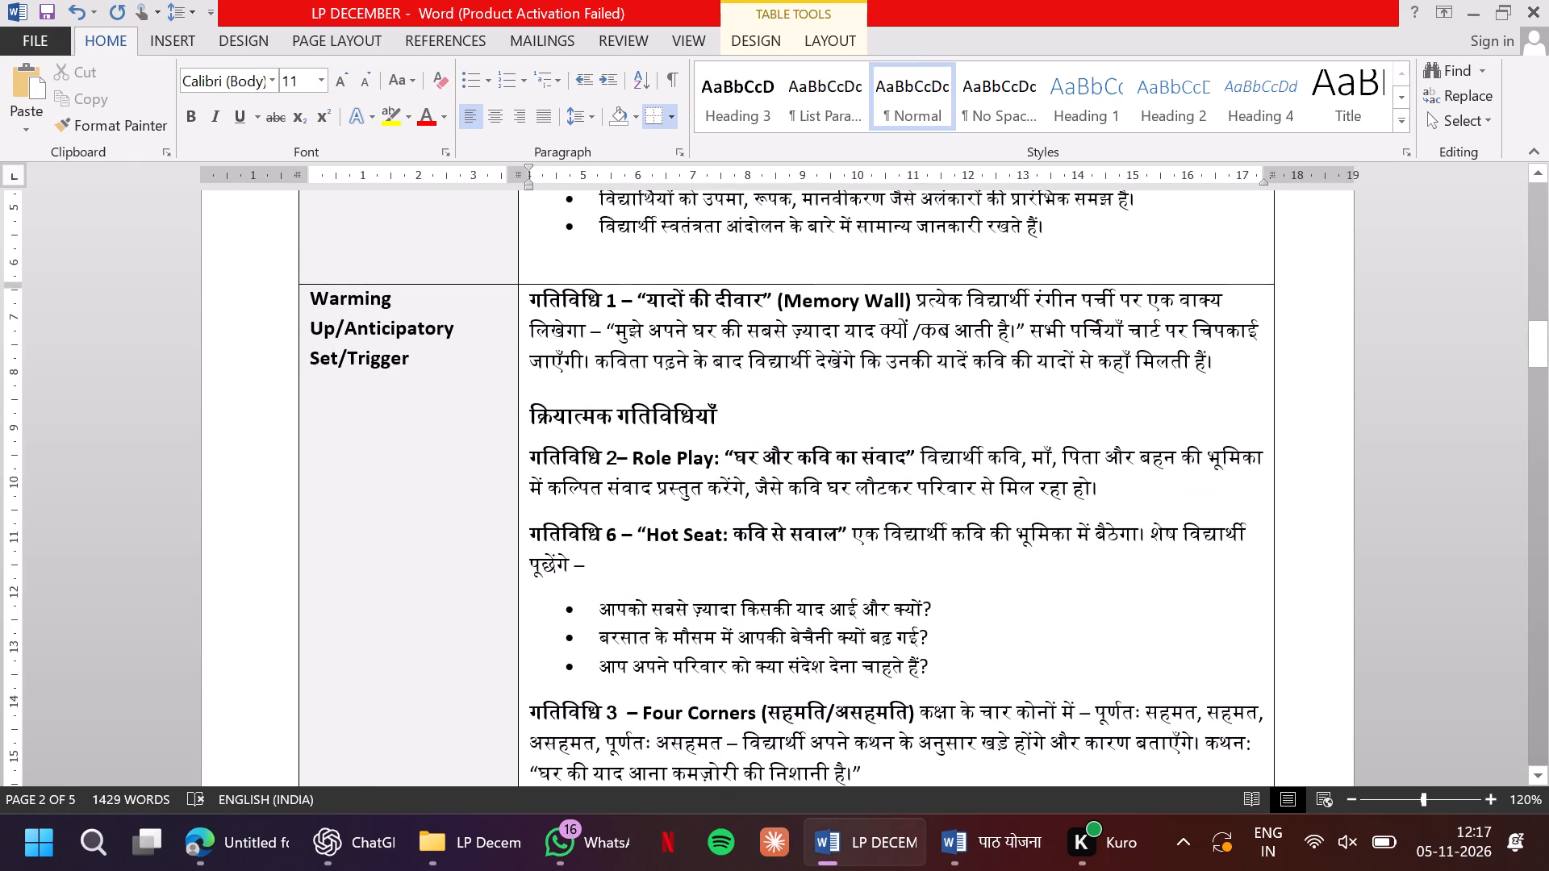
{"action": "scroll", "coordinate": [762, 553], "scroll_direction": "up", "scroll_amount": 4}
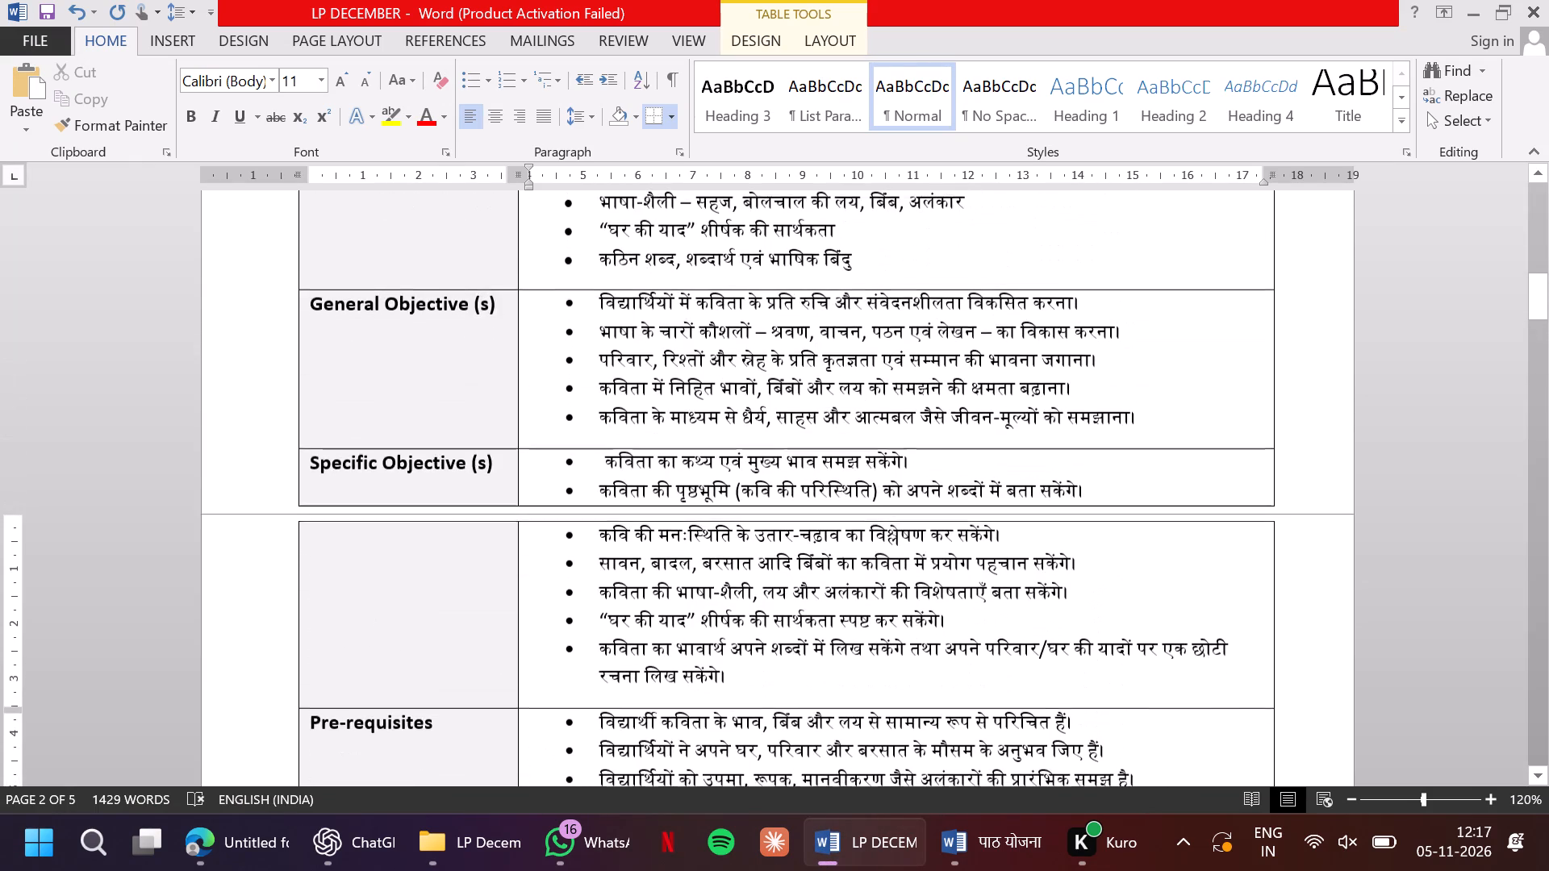
{"action": "scroll", "coordinate": [762, 553], "scroll_direction": "down", "scroll_amount": 5}
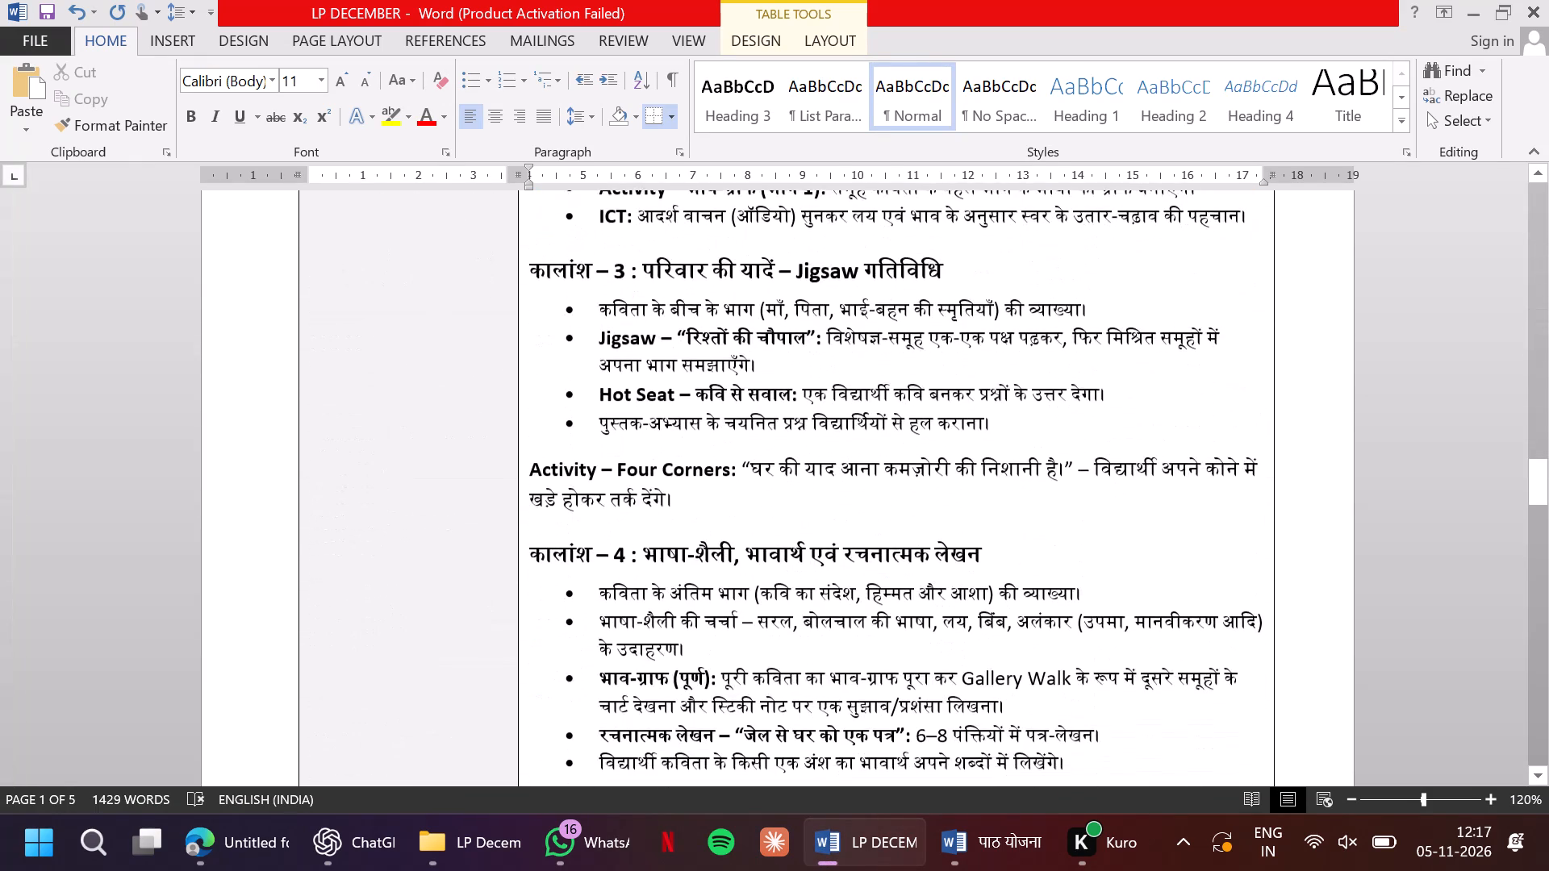
{"action": "scroll", "coordinate": [762, 553], "scroll_direction": "down", "scroll_amount": 3}
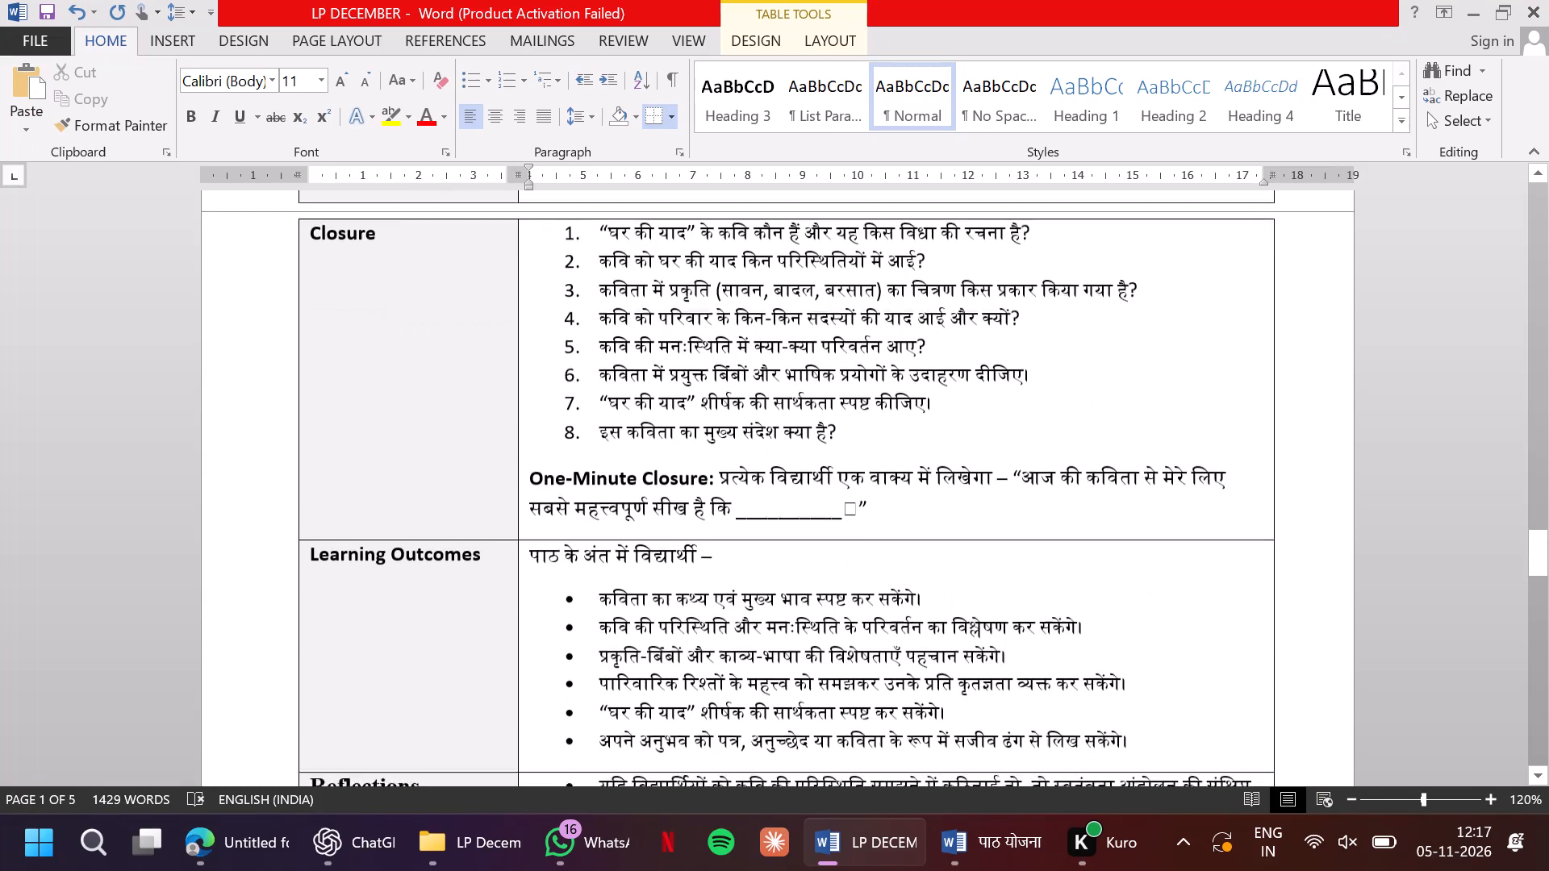
{"action": "scroll", "coordinate": [762, 553], "scroll_direction": "down", "scroll_amount": 1}
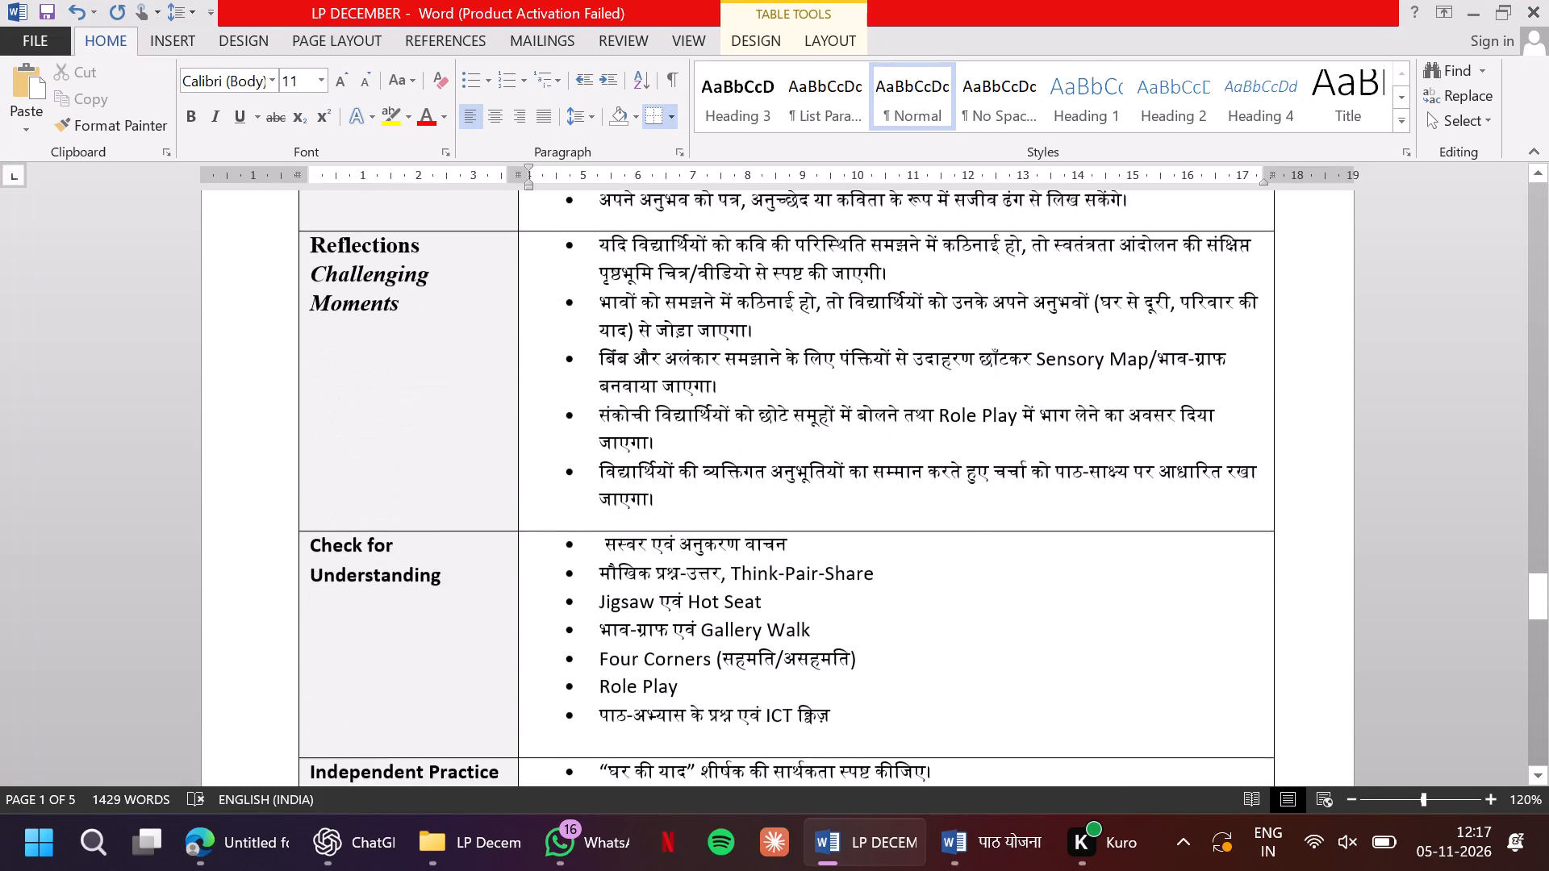
{"action": "scroll", "coordinate": [762, 553], "scroll_direction": "down", "scroll_amount": 2}
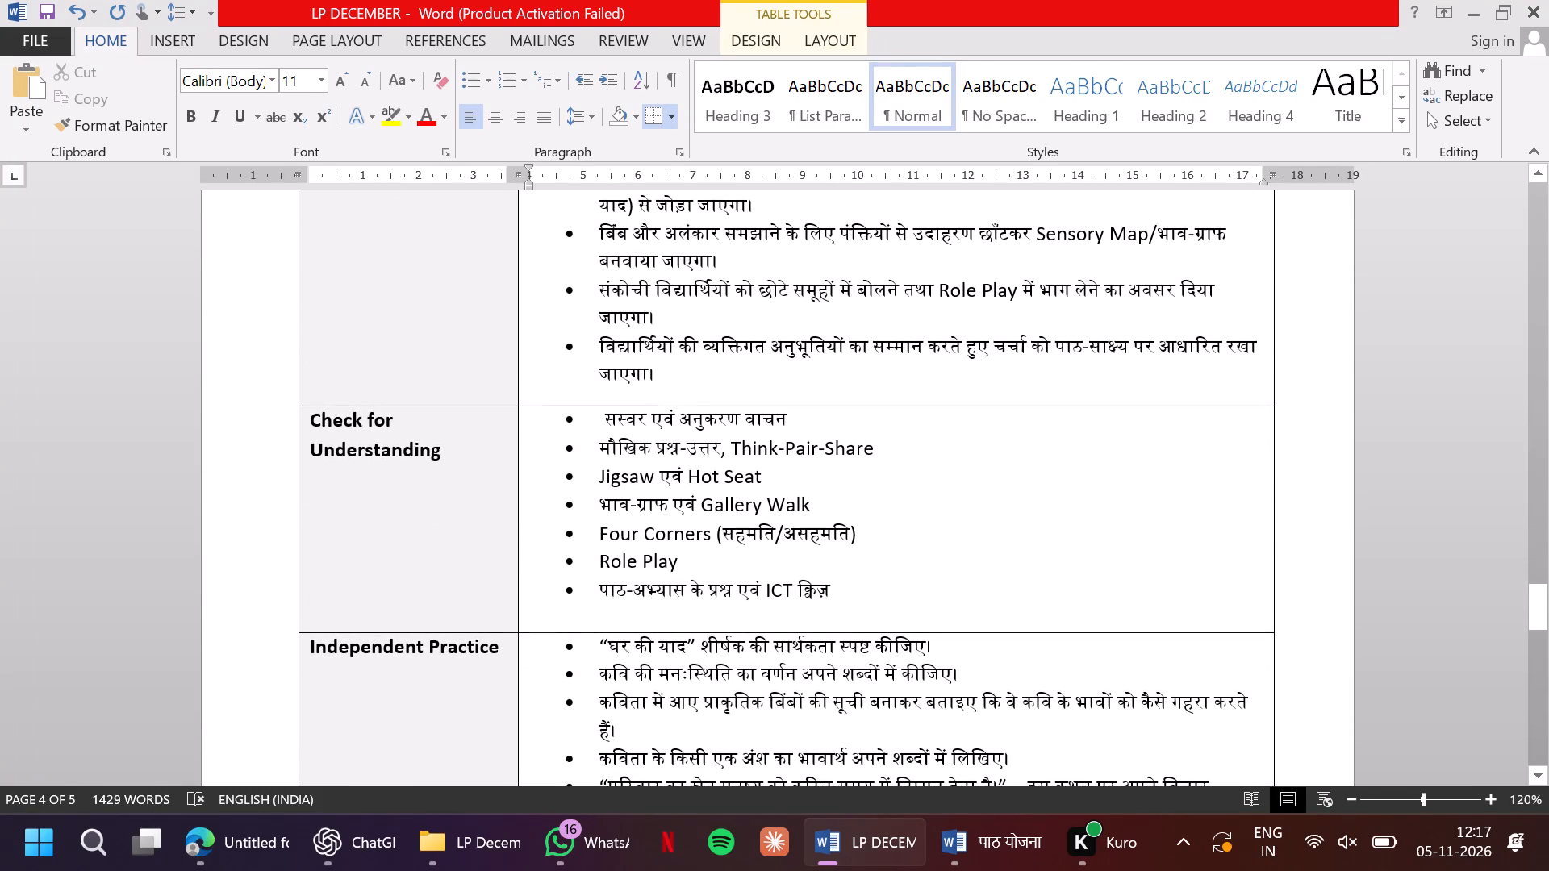
{"action": "left_click", "coordinate": [692, 385]}
{"action": "key", "text": "Return"}
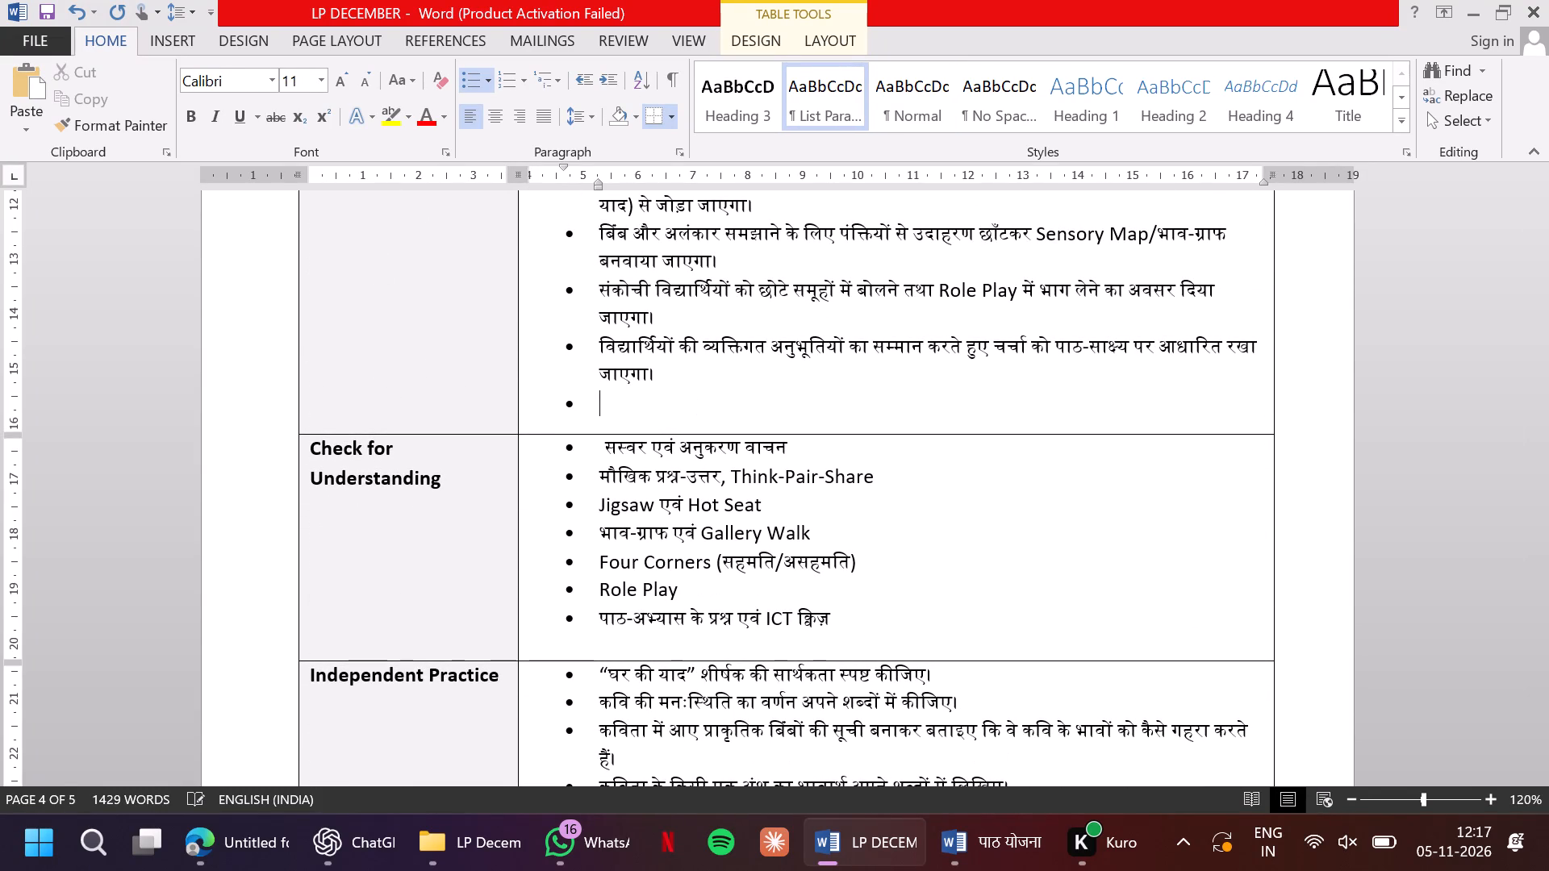
{"action": "key", "text": "BackSpace"}
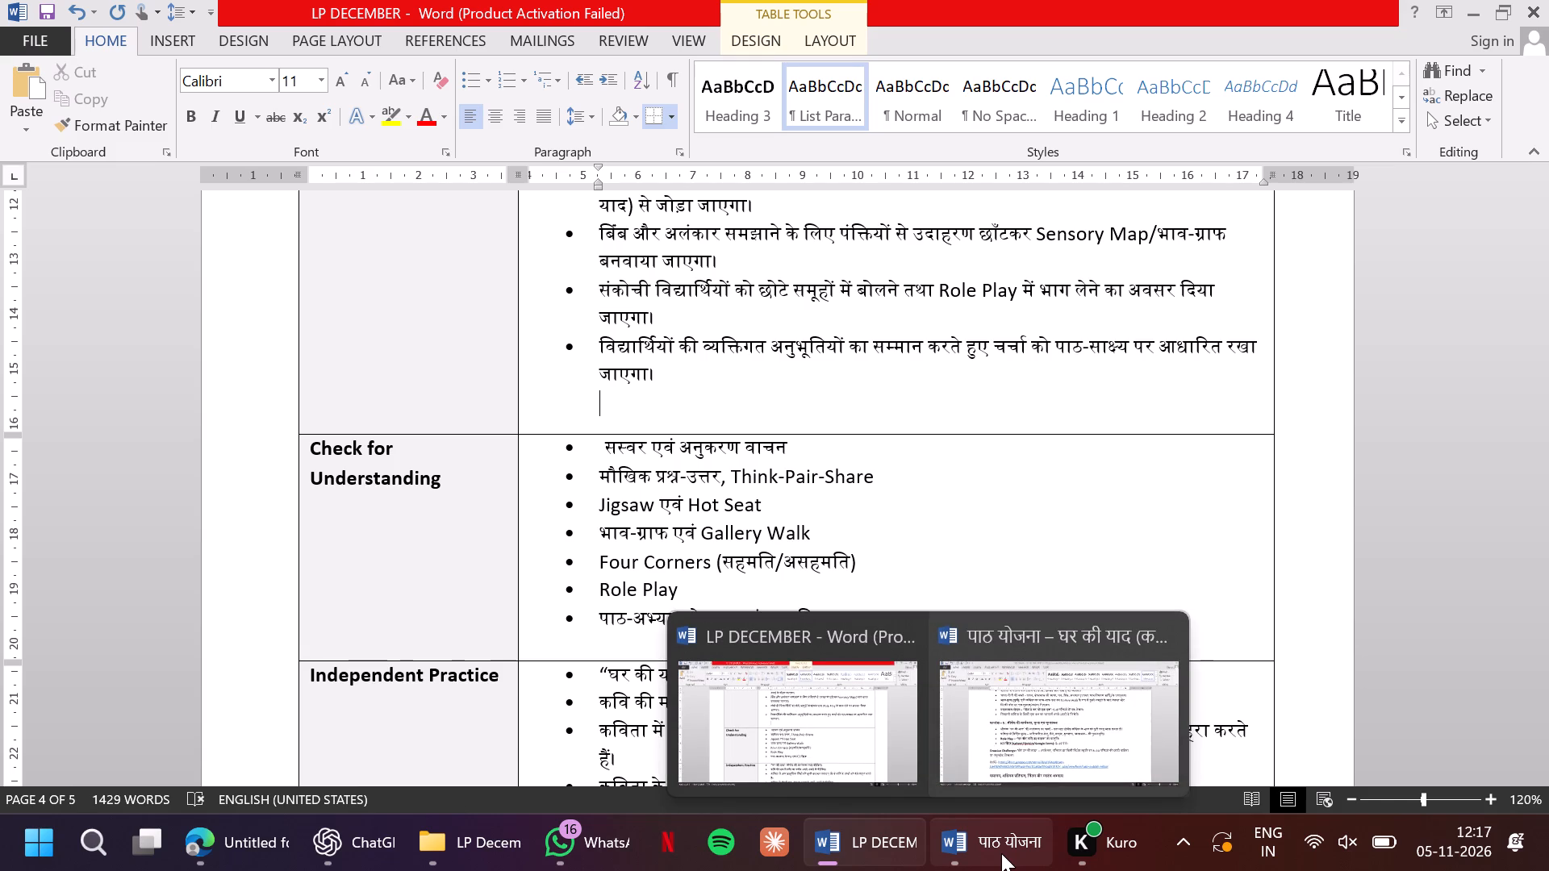
{"action": "left_click", "coordinate": [1001, 853]}
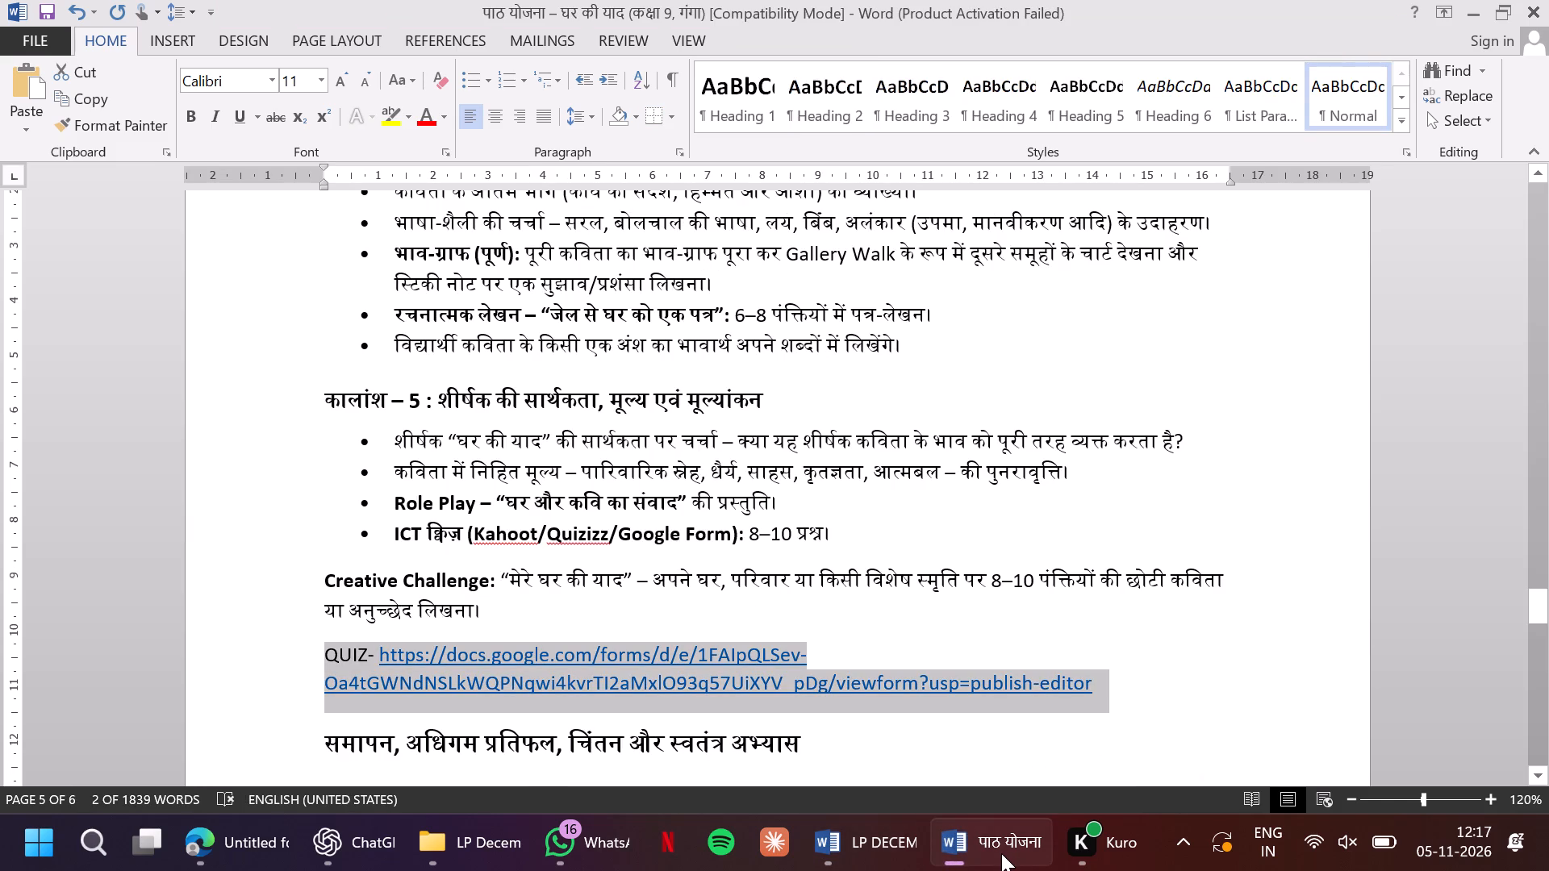
{"action": "left_click", "coordinate": [882, 841]}
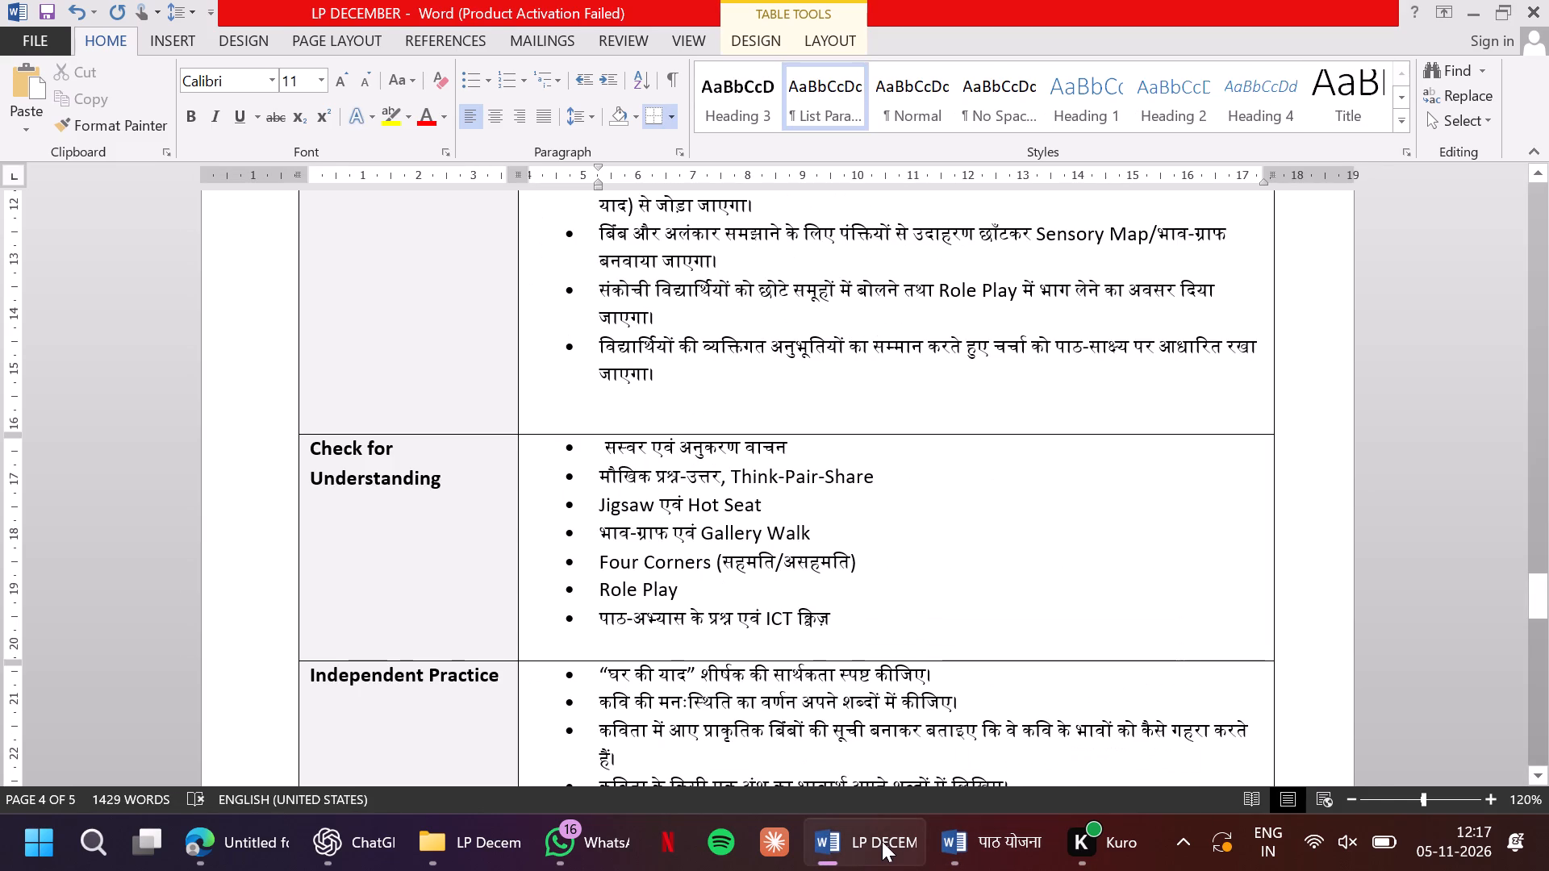
{"action": "key", "text": "ctrl+v"}
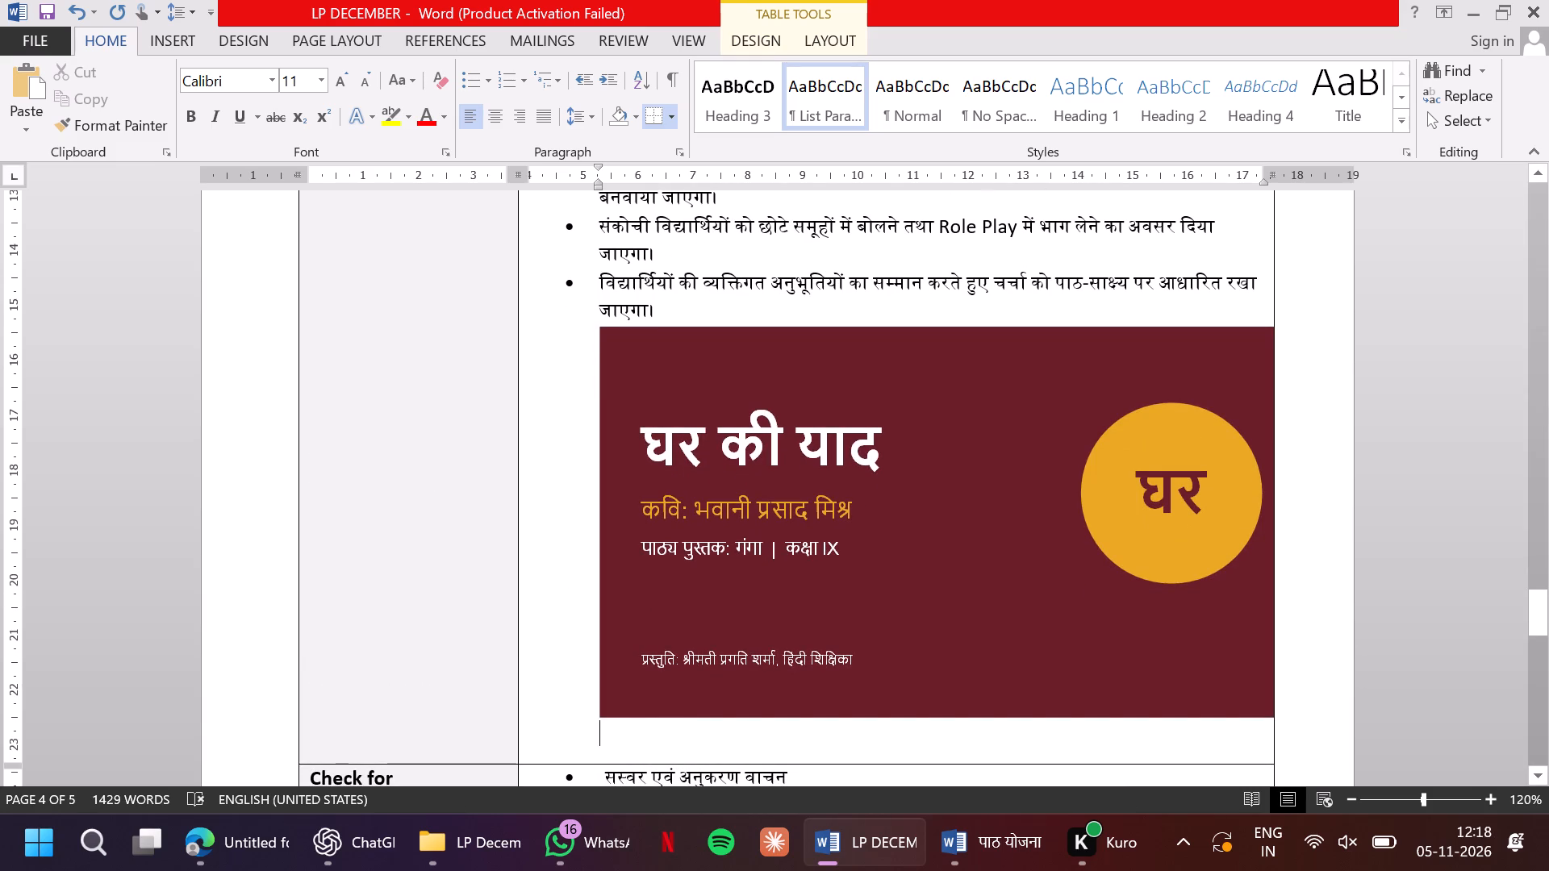
Play the embedded Ghar_ki_Yaad presentation as a slide show through to the closing धन्यवाद slide, and return to the lesson plan.
{"action": "left_click", "coordinate": [872, 581]}
{"action": "double_click", "coordinate": [872, 581]}
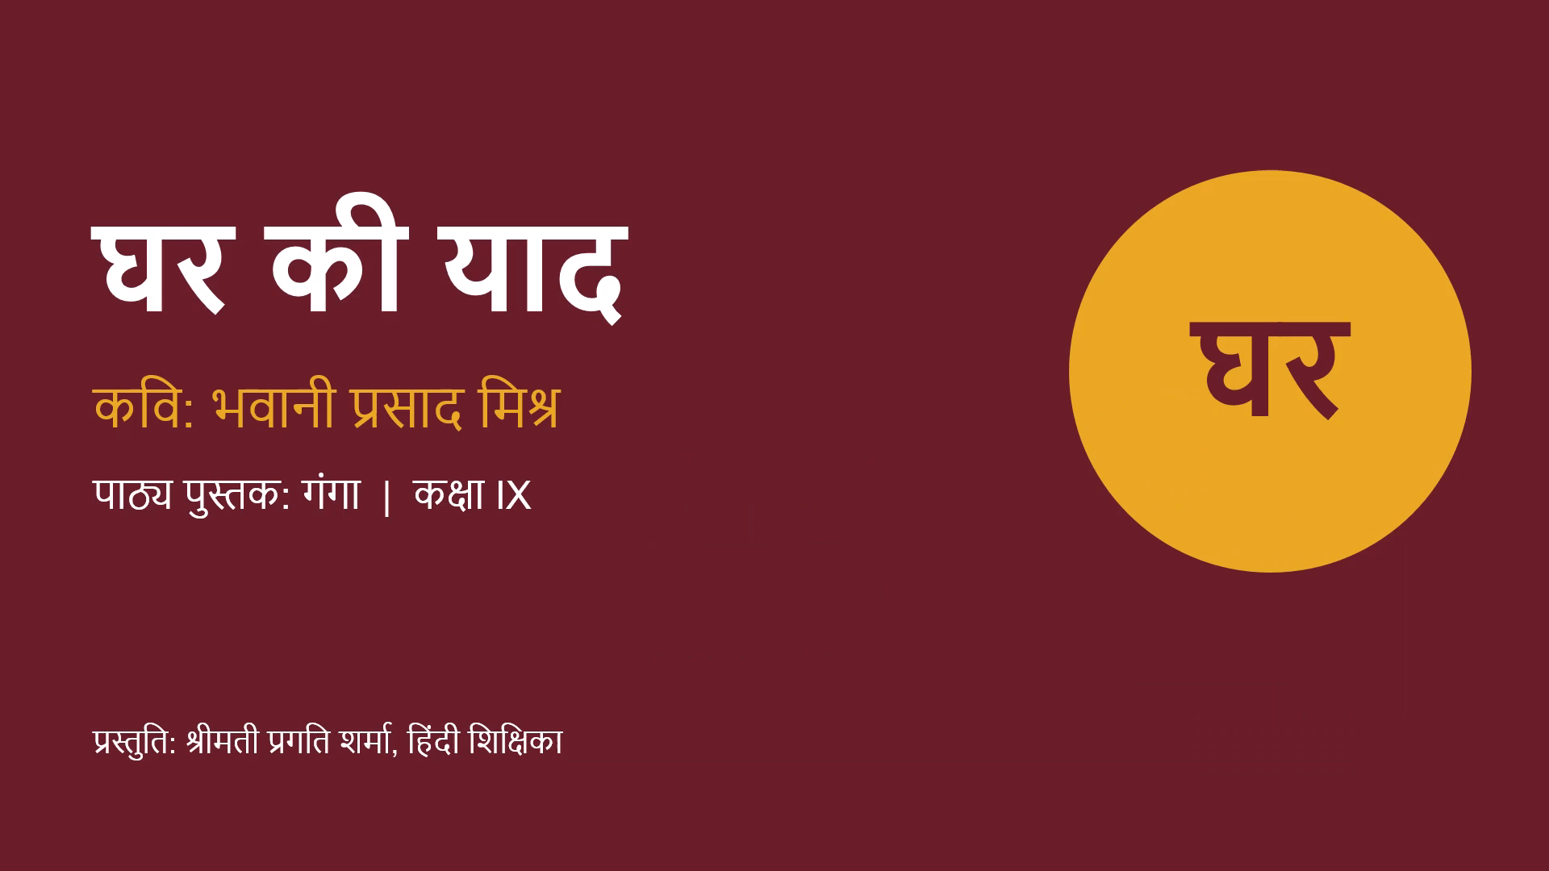
{"action": "key", "text": "Return"}
{"action": "key", "text": "Return"}
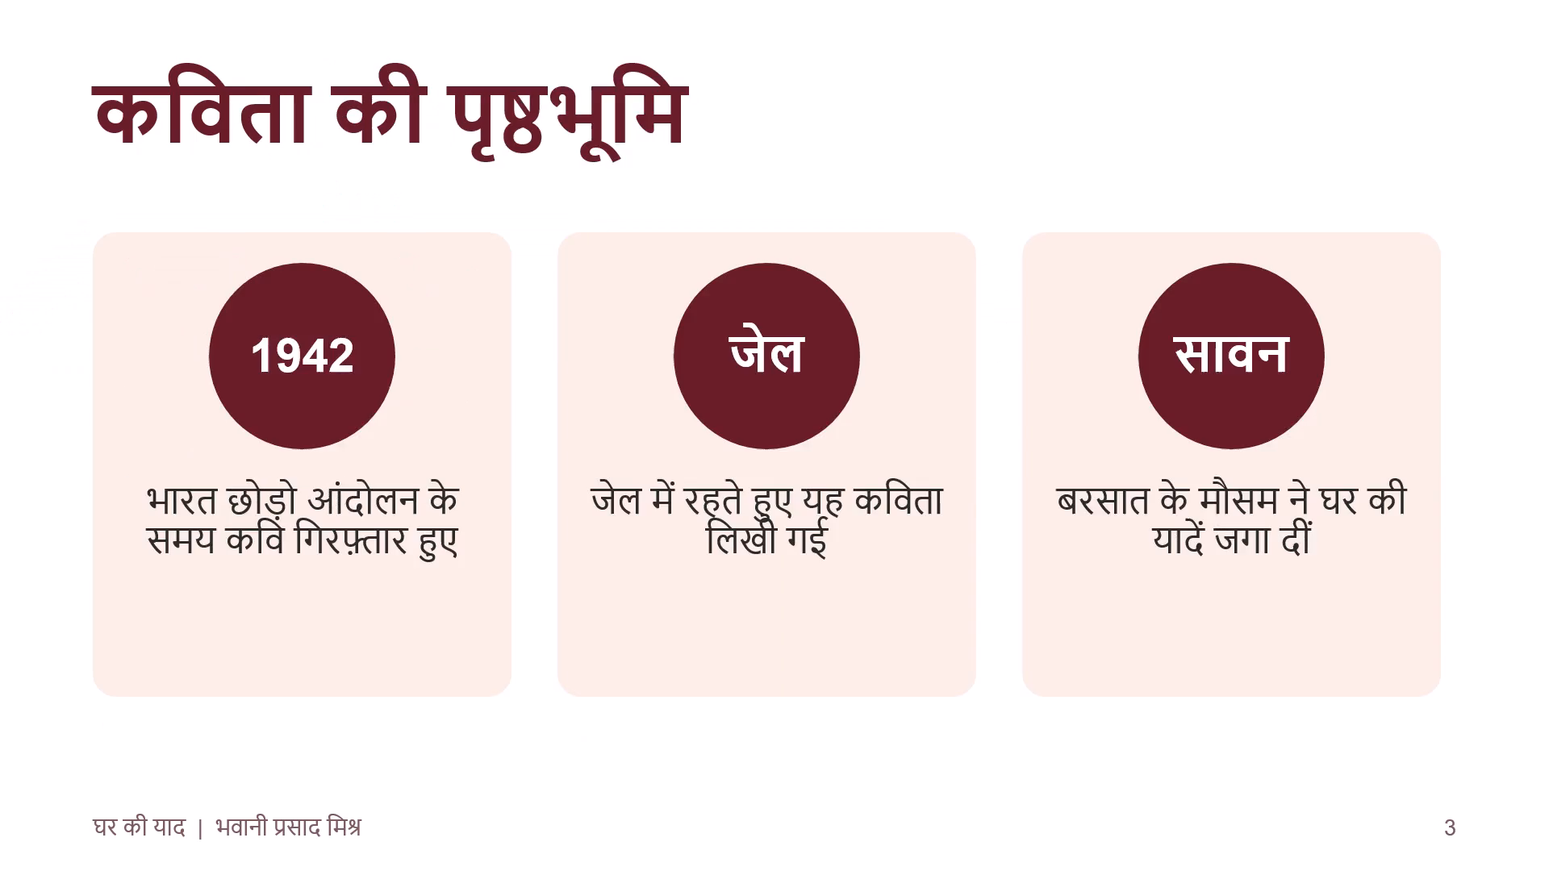
{"action": "key", "text": "Return"}
{"action": "key", "text": "Return"}
{"action": "key", "text": "Return"}
{"action": "key", "text": "Return"}
{"action": "key", "text": "Return"}
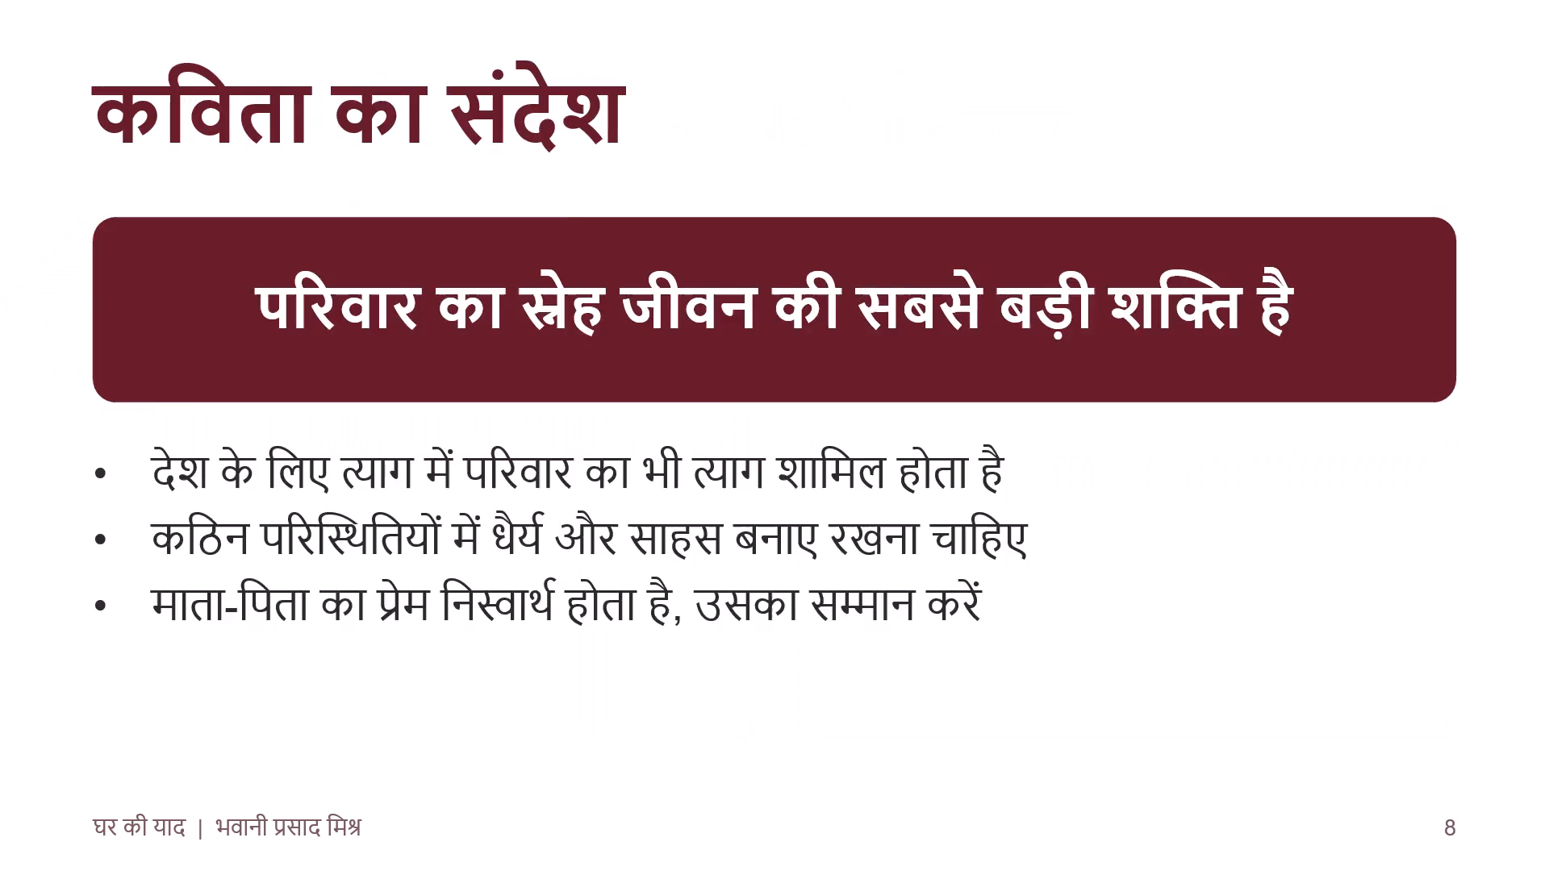
{"action": "key", "text": "Return"}
{"action": "key", "text": "Return"}
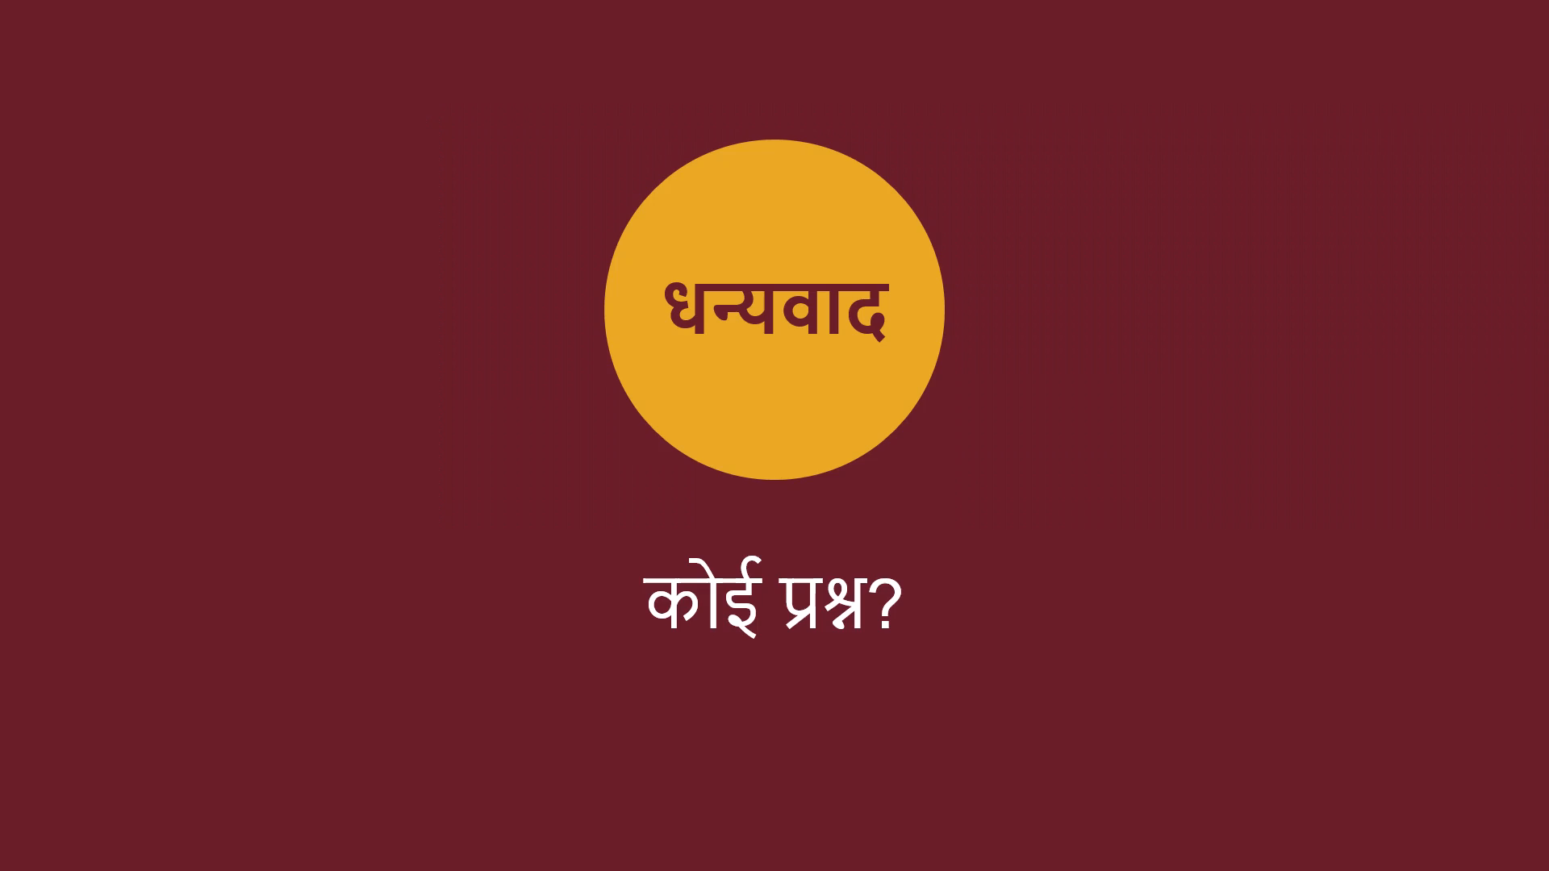
{"action": "double_click", "coordinate": [837, 618]}
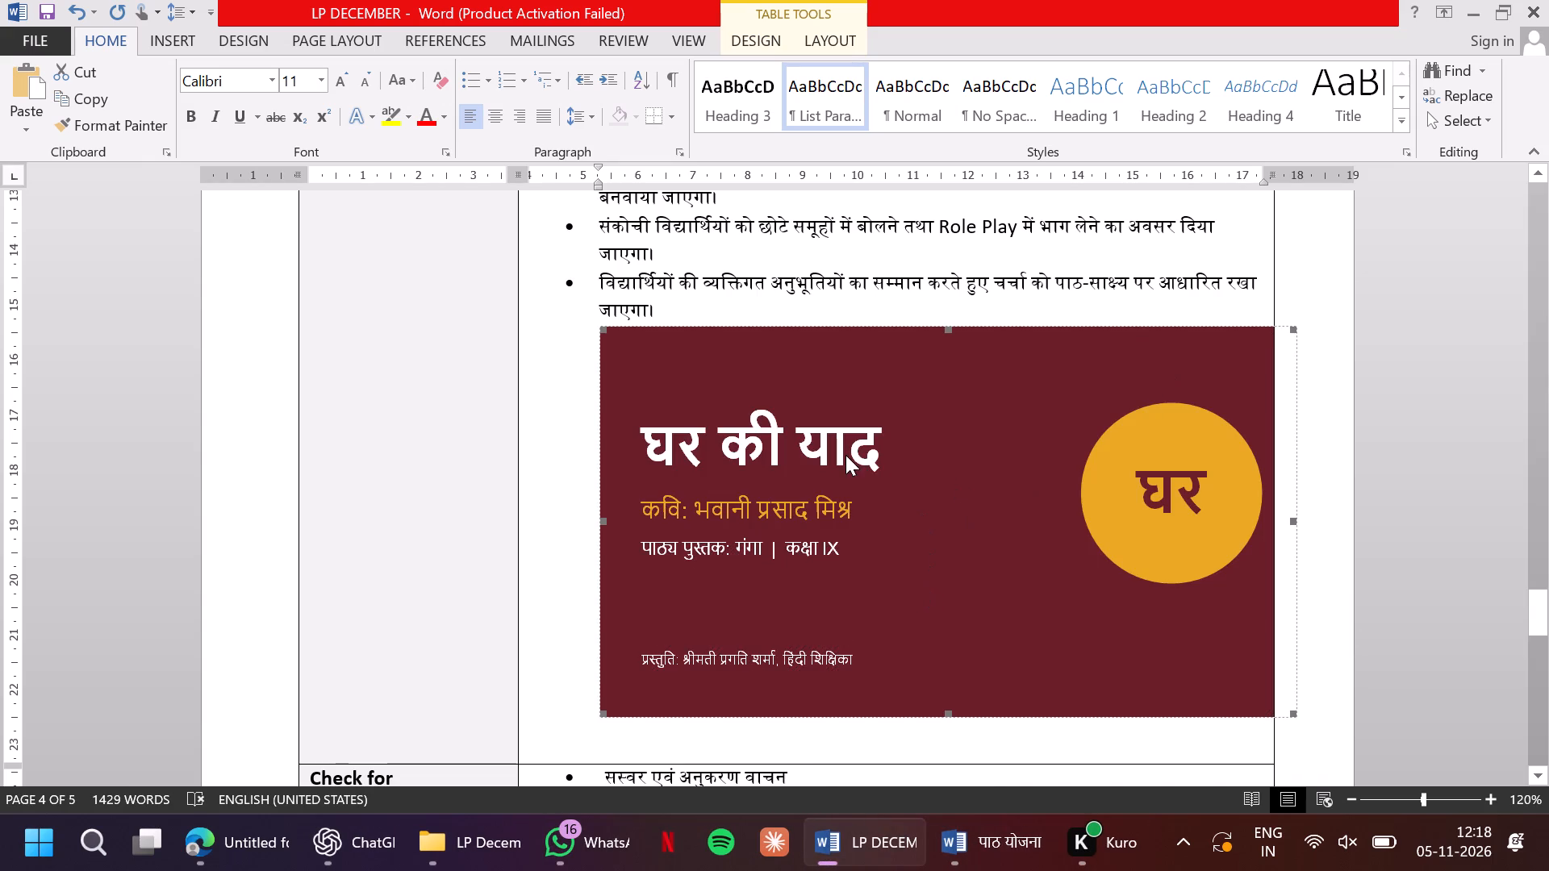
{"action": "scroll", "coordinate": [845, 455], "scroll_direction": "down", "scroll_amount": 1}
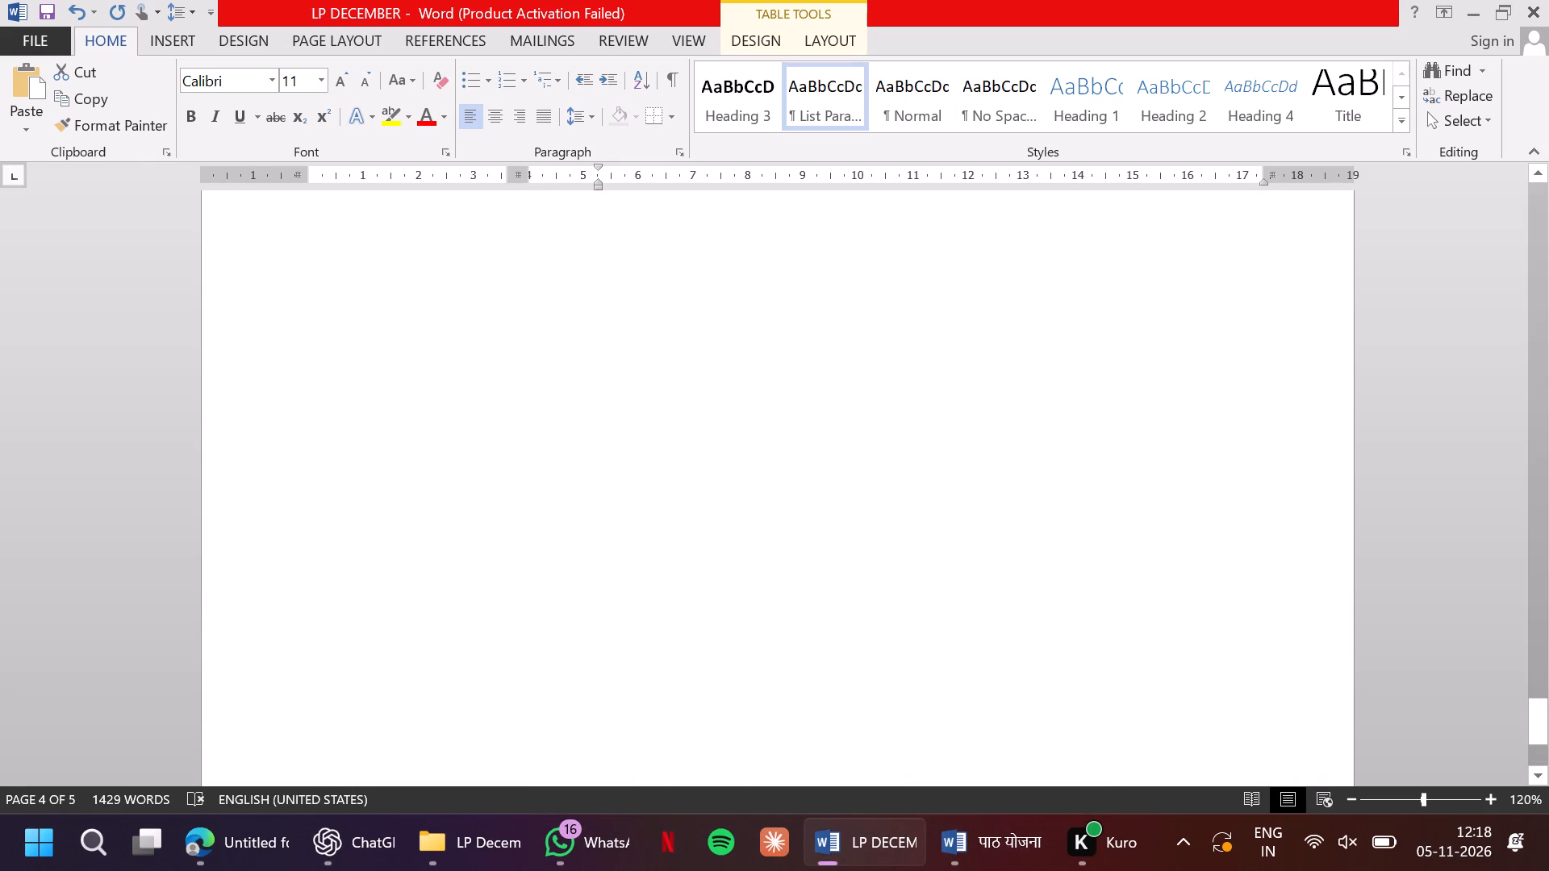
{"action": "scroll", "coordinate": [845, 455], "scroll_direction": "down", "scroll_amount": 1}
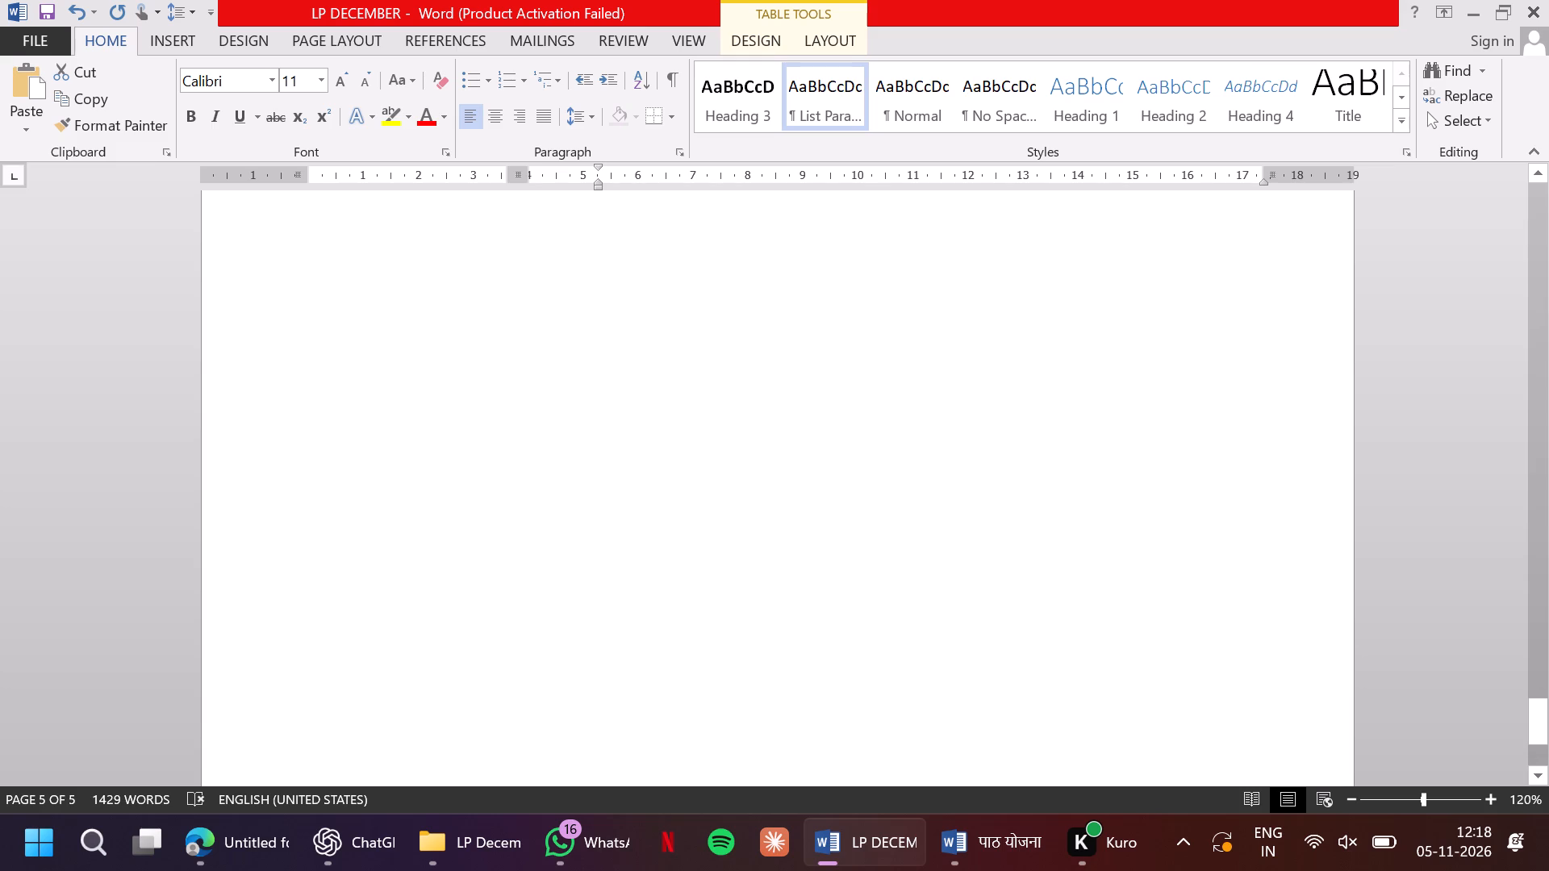
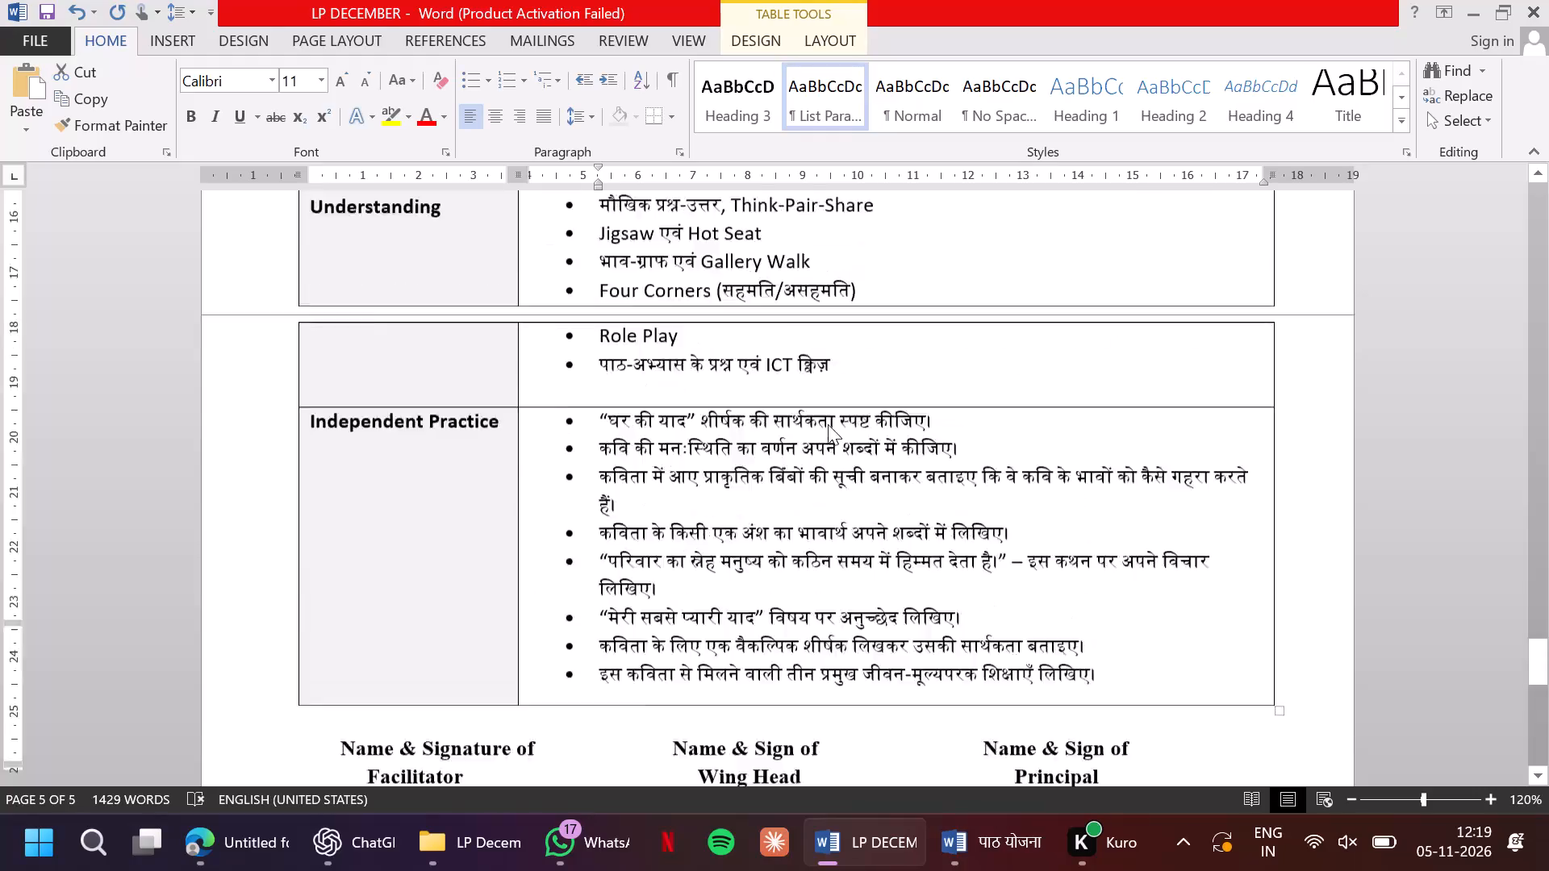
Compare the closing sections of the LP DECEMBER lesson plan with the source document पाठ योजना – घर की याद (कक्षा 9, गंगा).
{"action": "scroll", "coordinate": [828, 424], "scroll_direction": "down", "scroll_amount": 4}
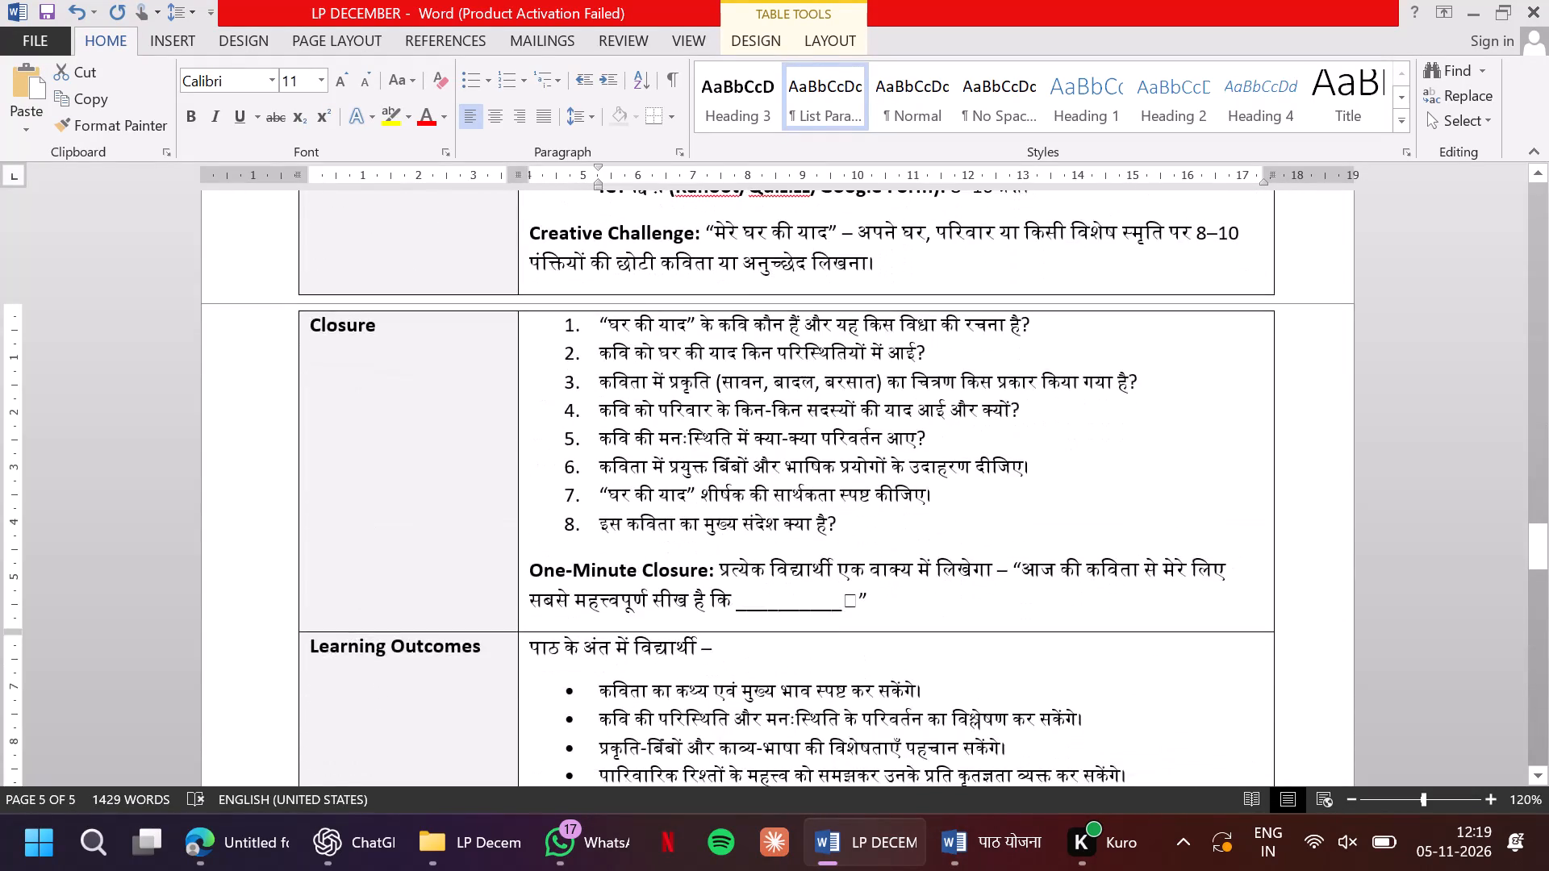
{"action": "scroll", "coordinate": [828, 424], "scroll_direction": "down", "scroll_amount": 3}
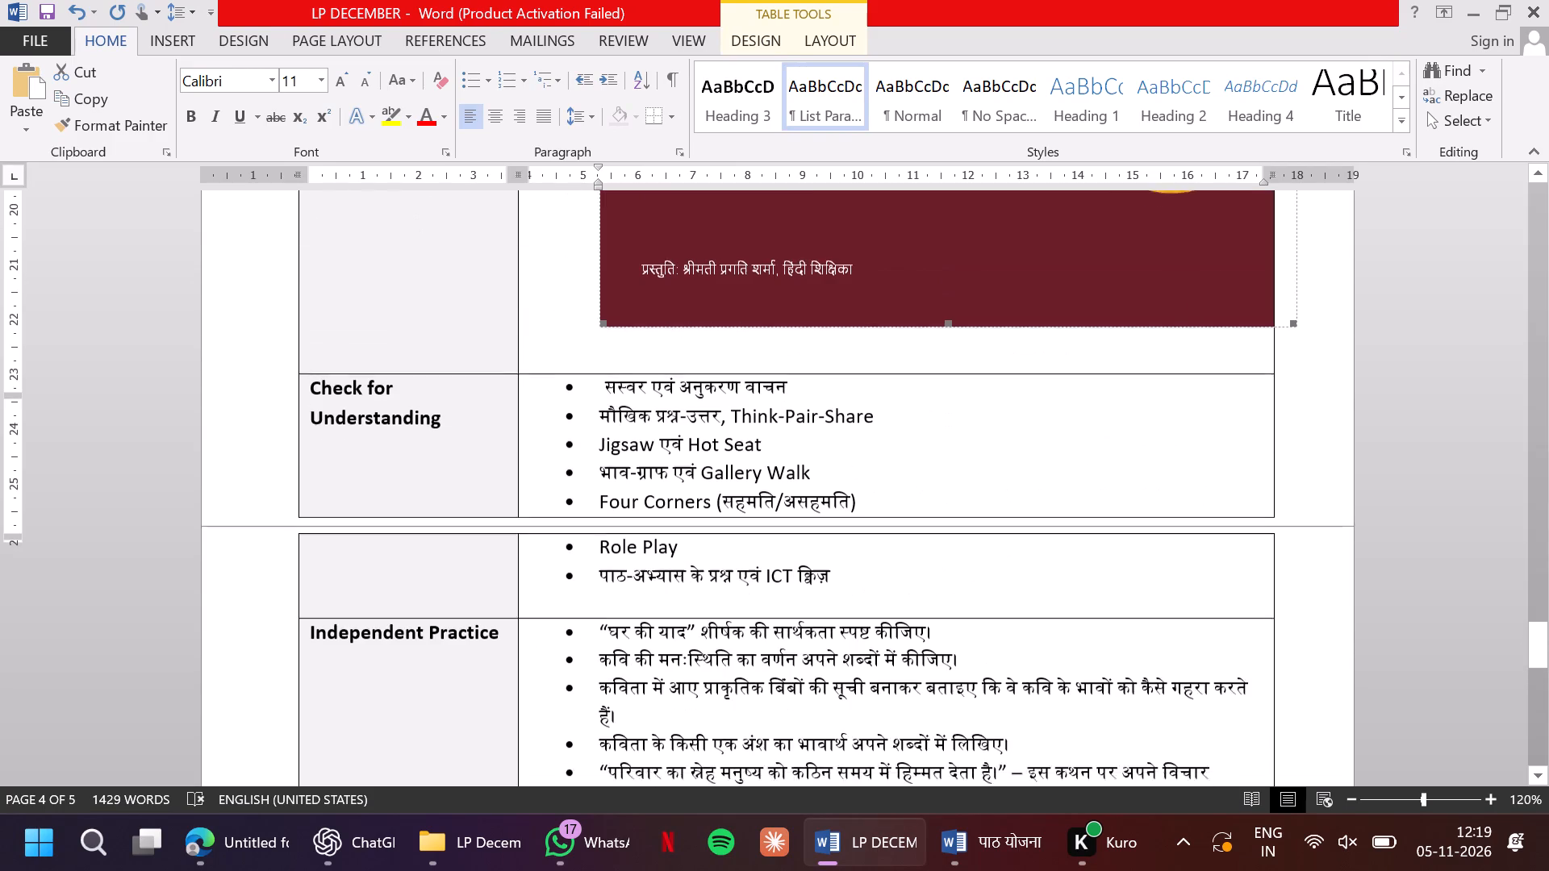
{"action": "left_click", "coordinate": [857, 863]}
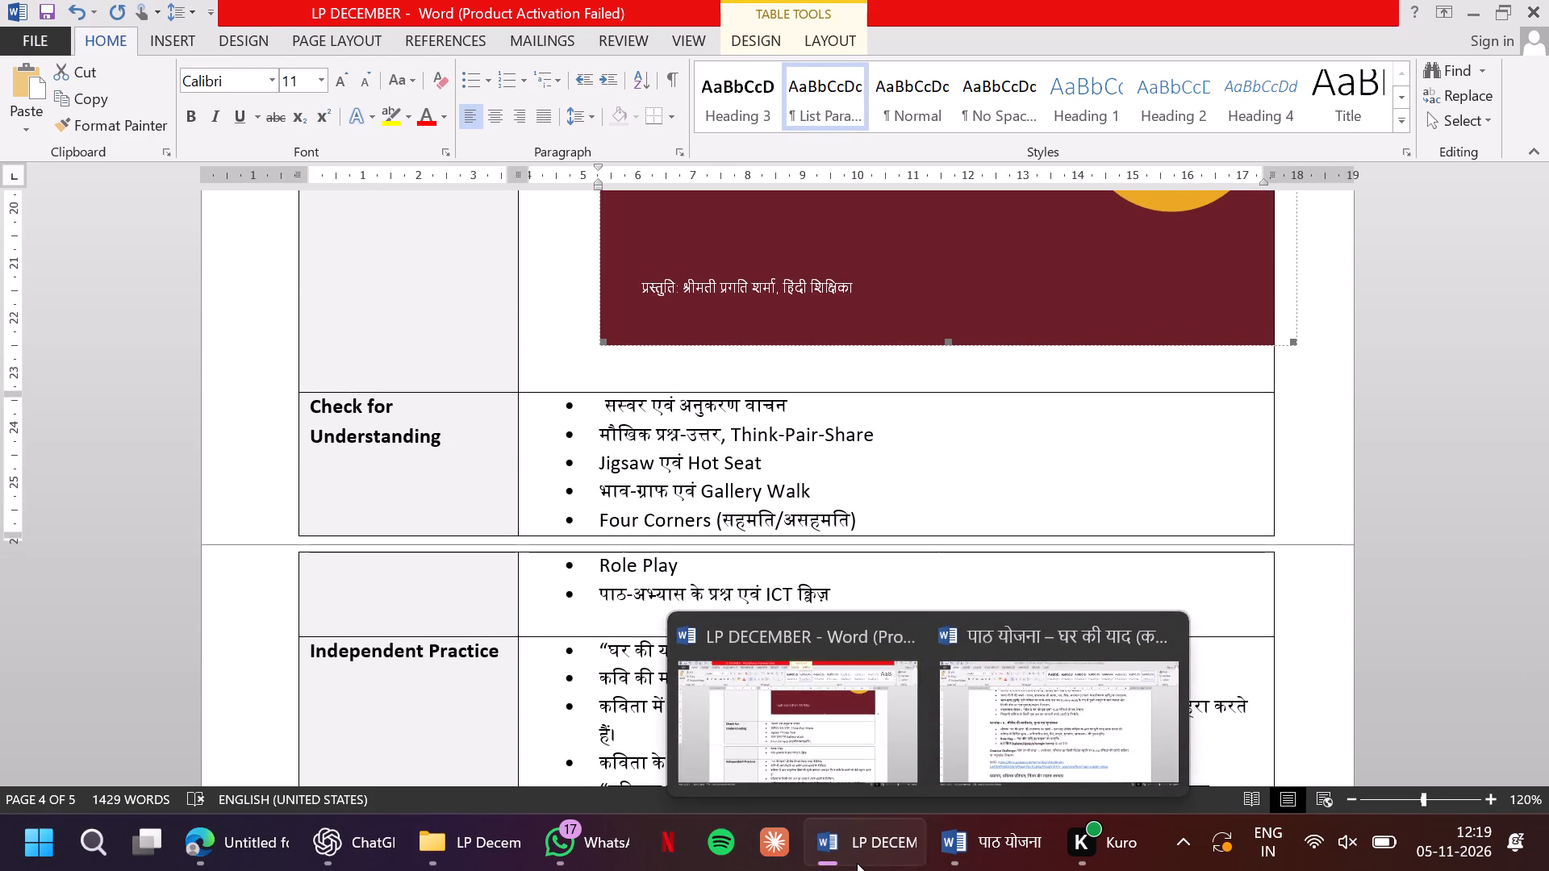
{"action": "scroll", "coordinate": [656, 564], "scroll_direction": "up", "scroll_amount": 5}
{"action": "scroll", "coordinate": [656, 564], "scroll_direction": "up", "scroll_amount": 16}
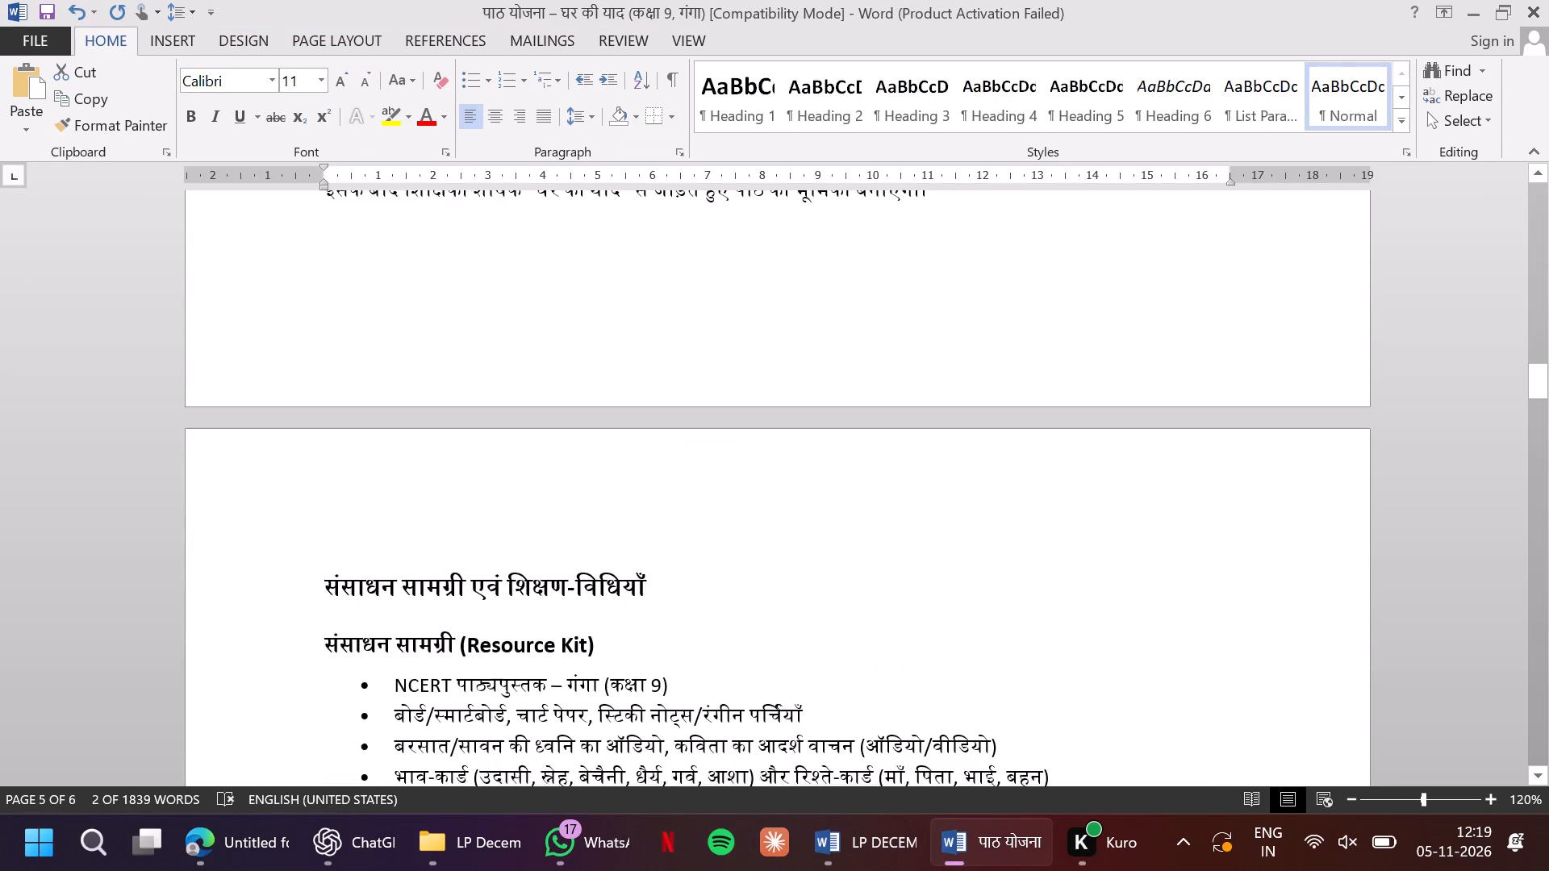
{"action": "scroll", "coordinate": [656, 564], "scroll_direction": "up", "scroll_amount": 18}
{"action": "scroll", "coordinate": [656, 564], "scroll_direction": "right", "scroll_amount": 1}
{"action": "scroll", "coordinate": [656, 564], "scroll_direction": "up", "scroll_amount": 1}
{"action": "scroll", "coordinate": [656, 564], "scroll_direction": "right", "scroll_amount": 1}
{"action": "scroll", "coordinate": [656, 564], "scroll_direction": "up", "scroll_amount": 4}
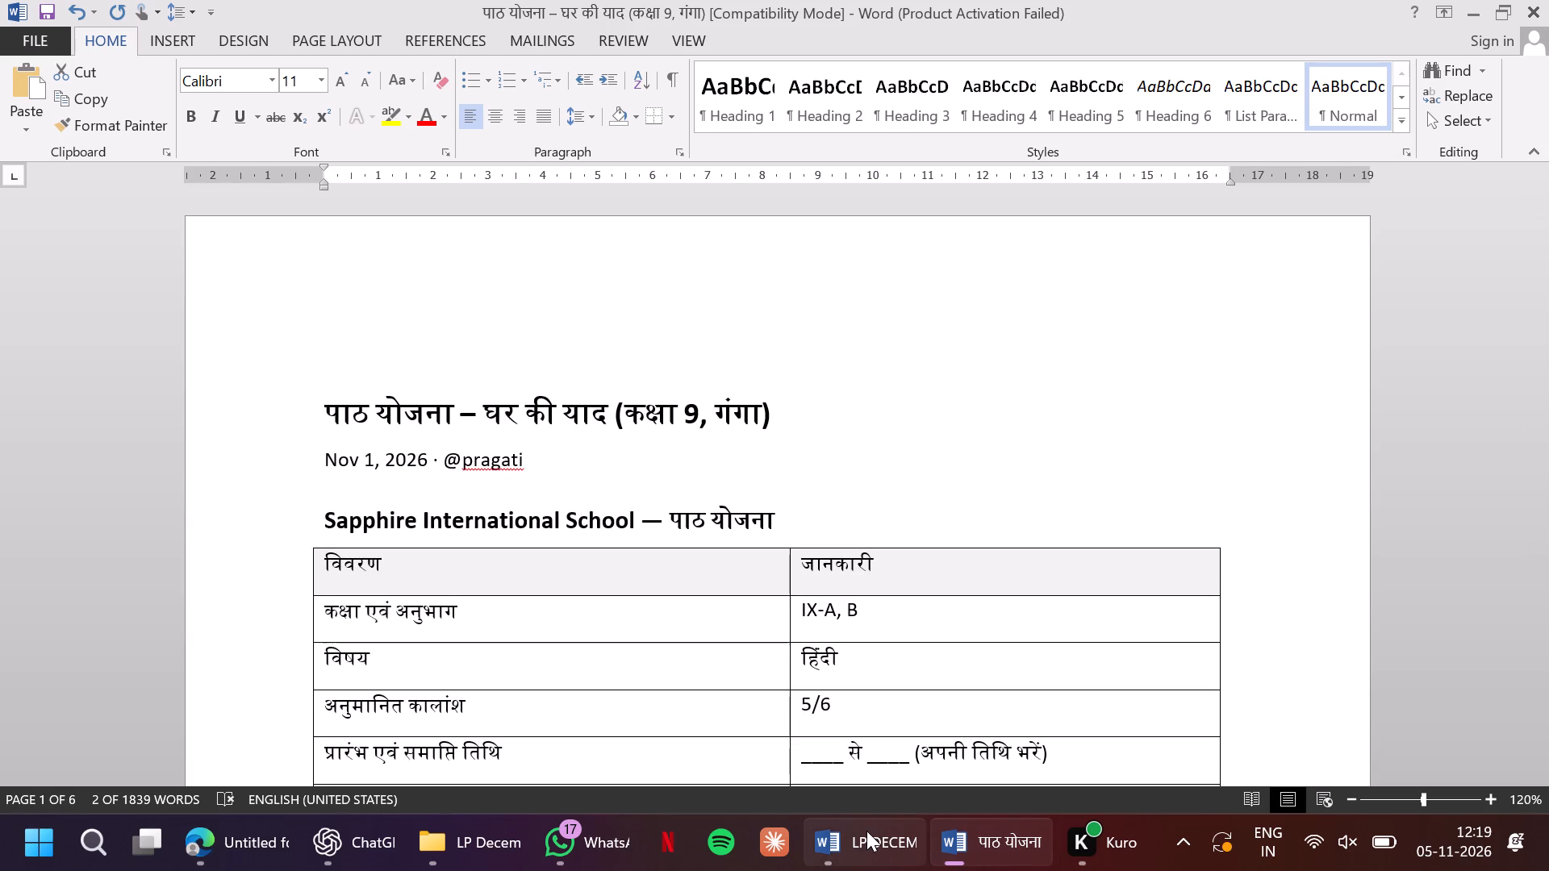
{"action": "left_click", "coordinate": [866, 831]}
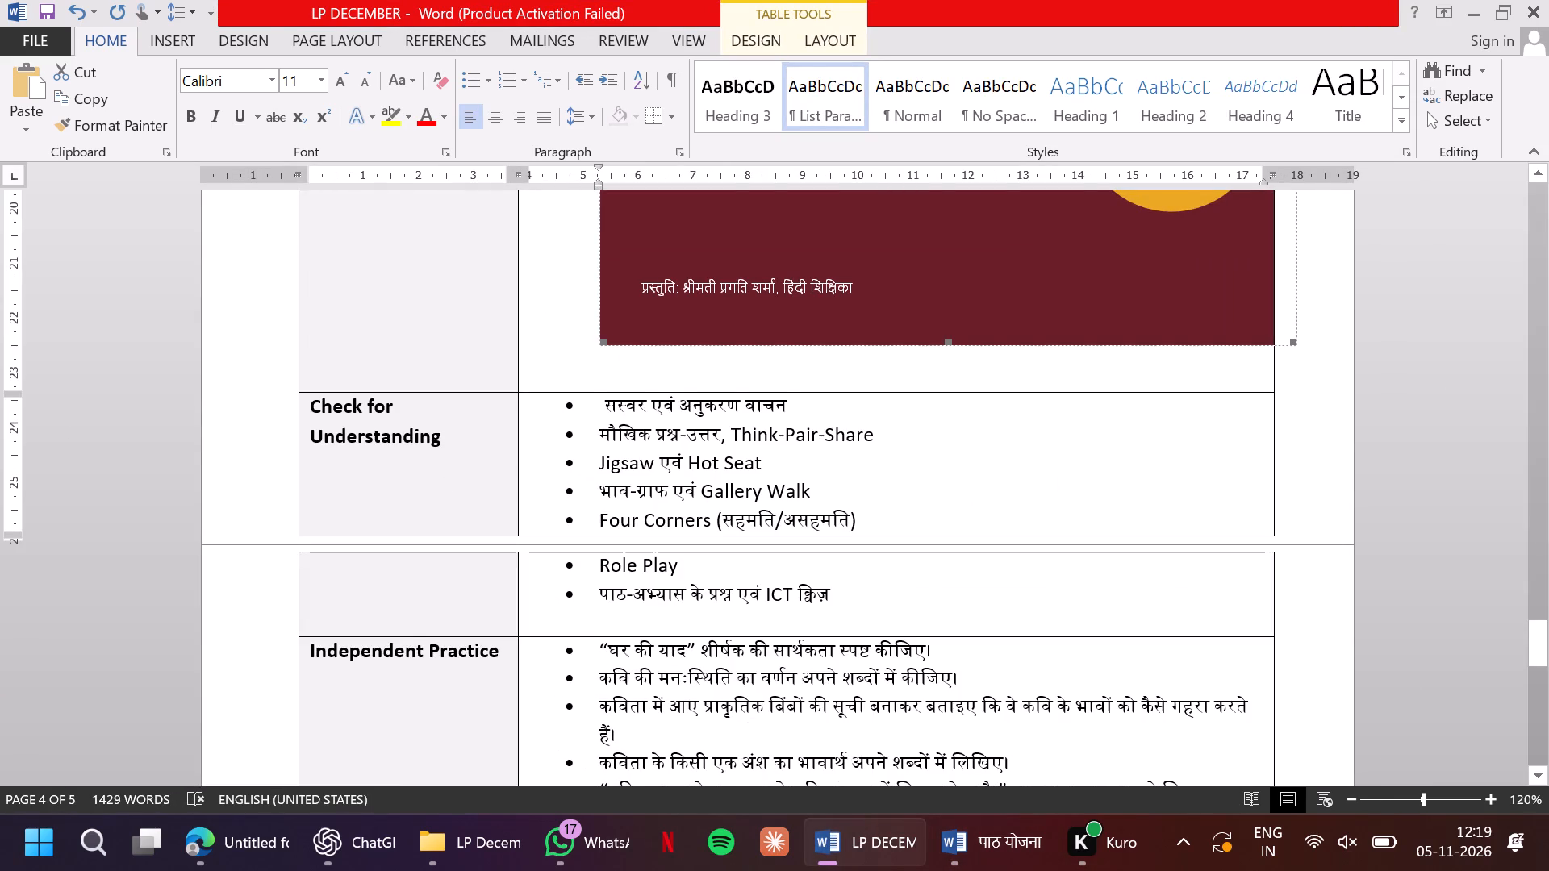
{"action": "scroll", "coordinate": [781, 624], "scroll_direction": "down", "scroll_amount": 1}
{"action": "scroll", "coordinate": [781, 624], "scroll_direction": "left", "scroll_amount": 2}
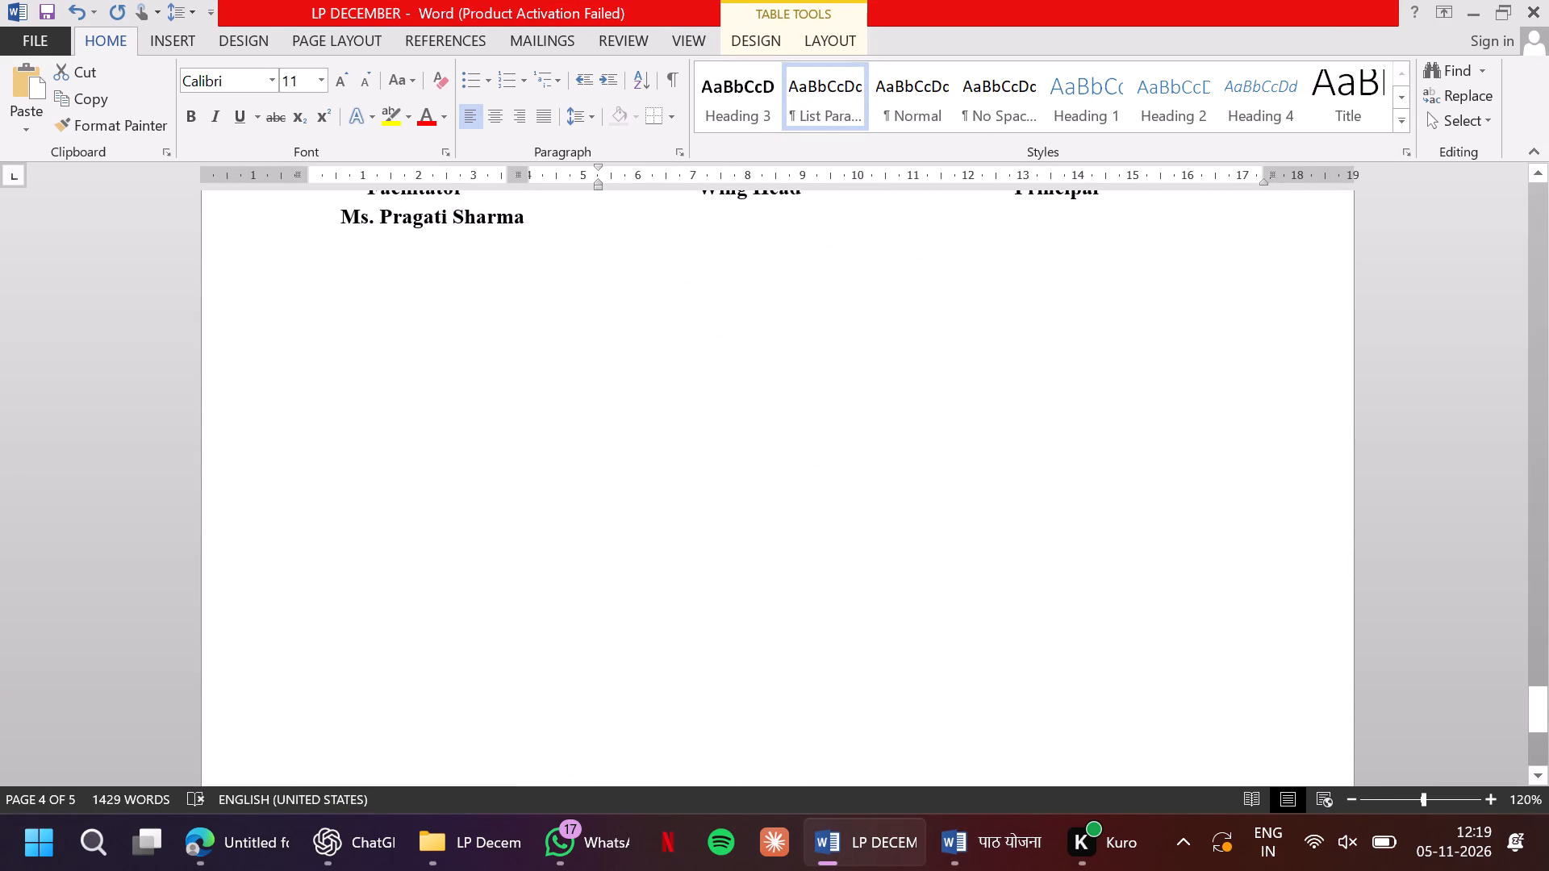
{"action": "scroll", "coordinate": [781, 624], "scroll_direction": "left", "scroll_amount": 1}
{"action": "left_click", "coordinate": [994, 844]}
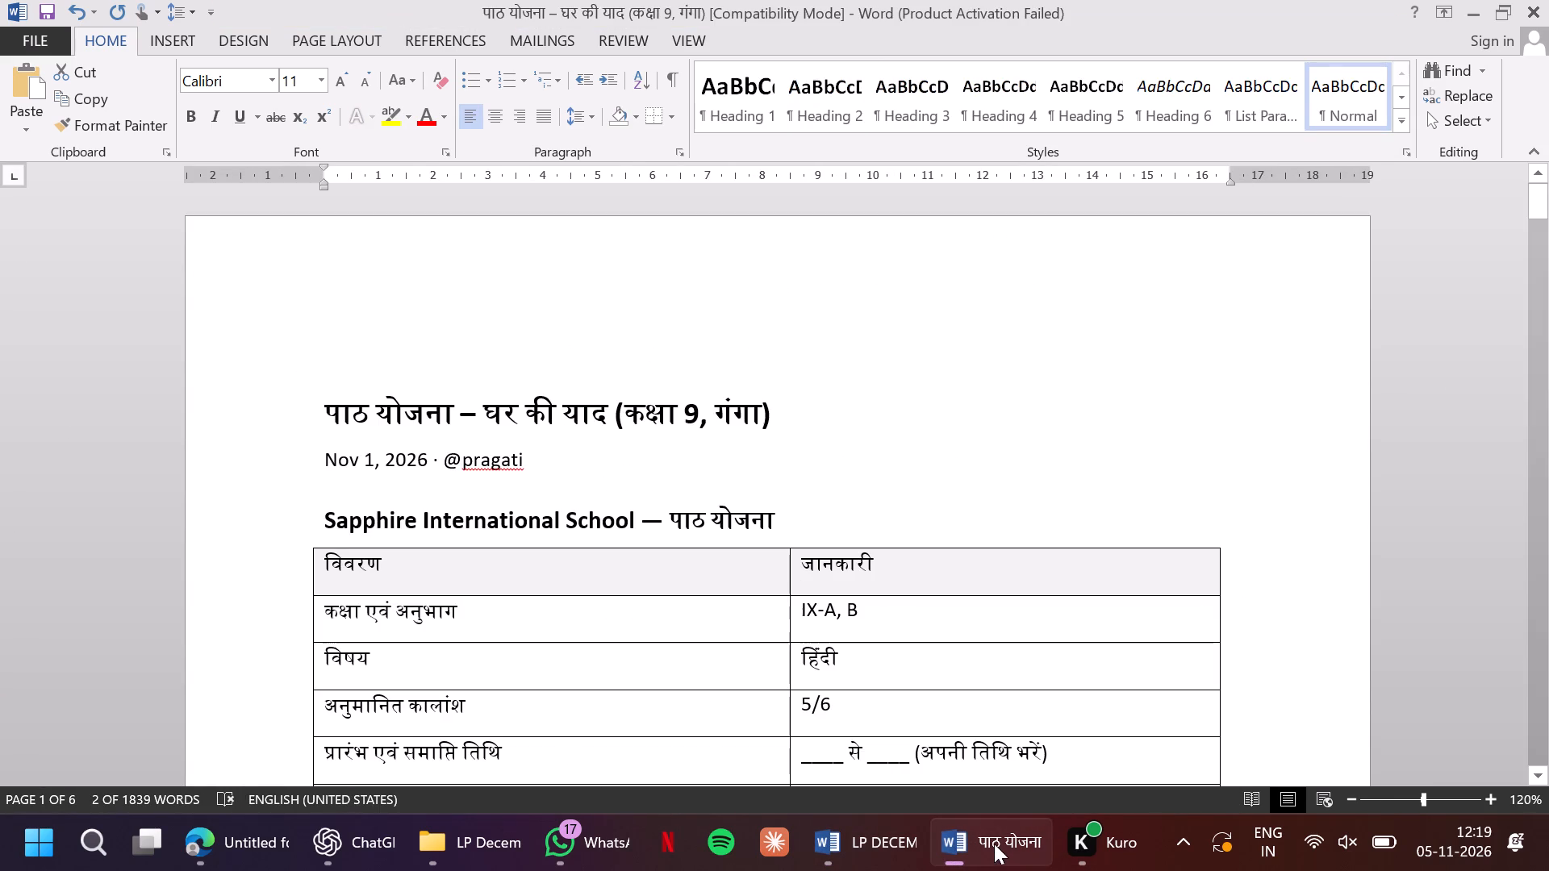
{"action": "scroll", "coordinate": [740, 690], "scroll_direction": "down", "scroll_amount": 15}
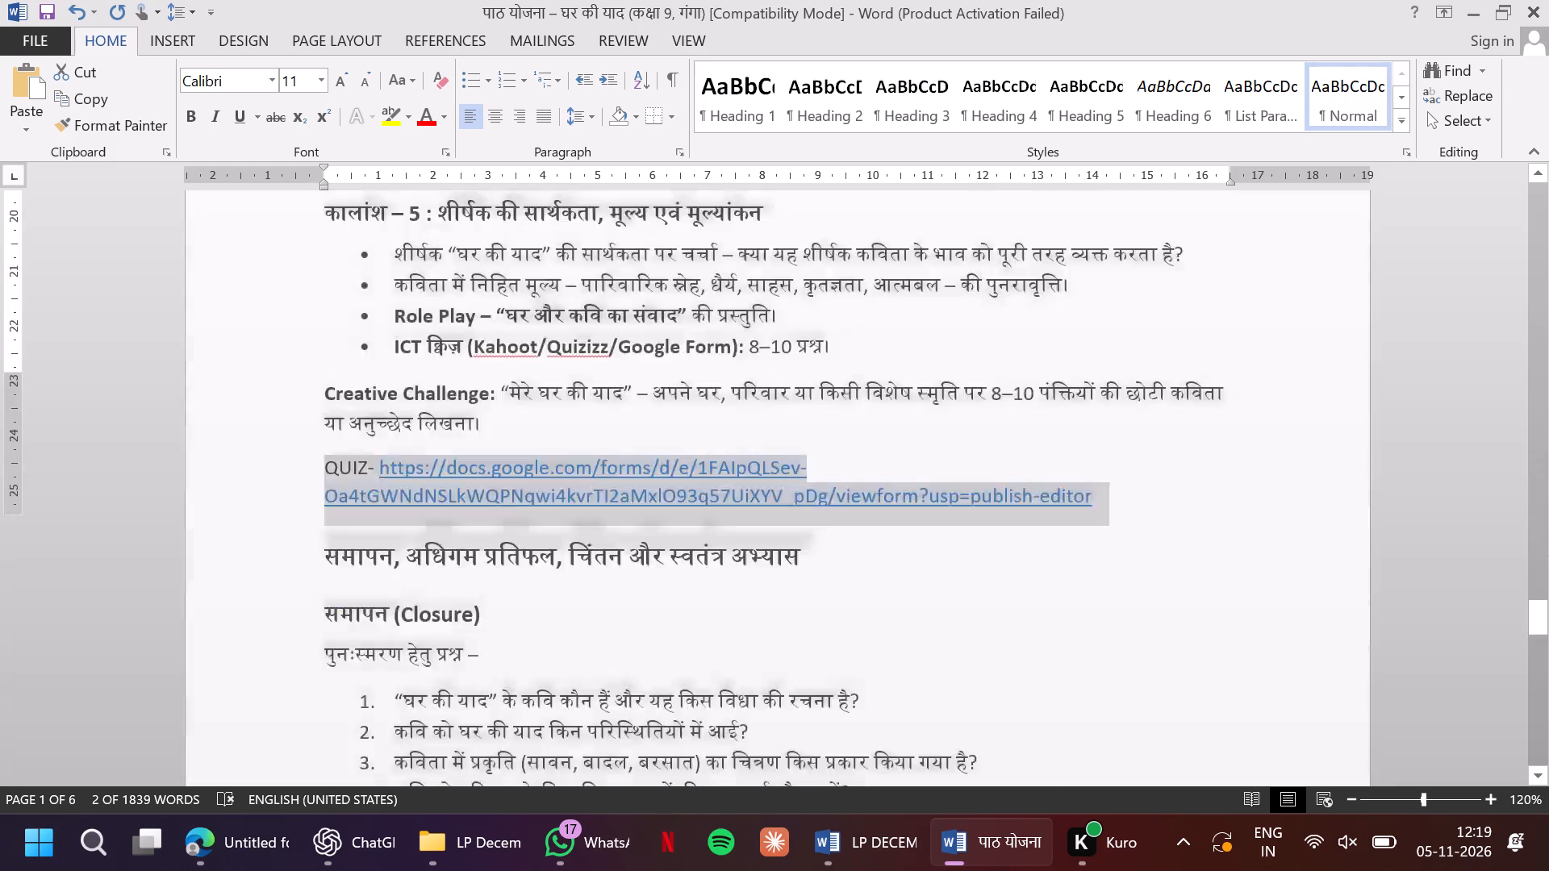
{"action": "scroll", "coordinate": [740, 690], "scroll_direction": "up", "scroll_amount": 1}
{"action": "scroll", "coordinate": [740, 690], "scroll_direction": "down", "scroll_amount": 6}
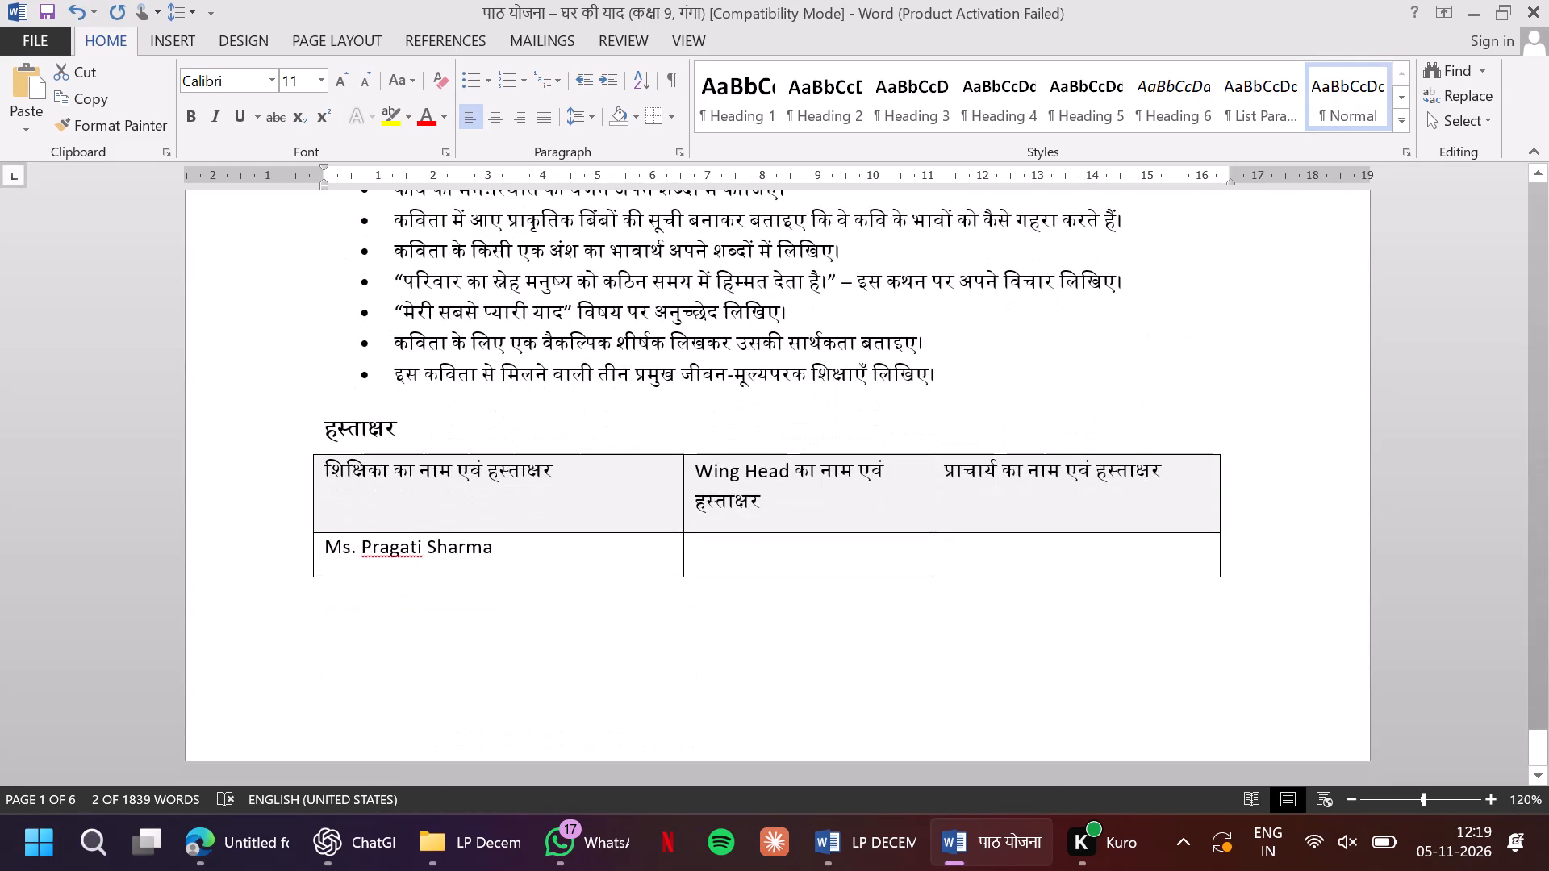
{"action": "scroll", "coordinate": [740, 690], "scroll_direction": "up", "scroll_amount": 20}
{"action": "scroll", "coordinate": [740, 690], "scroll_direction": "up", "scroll_amount": 20}
{"action": "scroll", "coordinate": [740, 690], "scroll_direction": "up", "scroll_amount": 4}
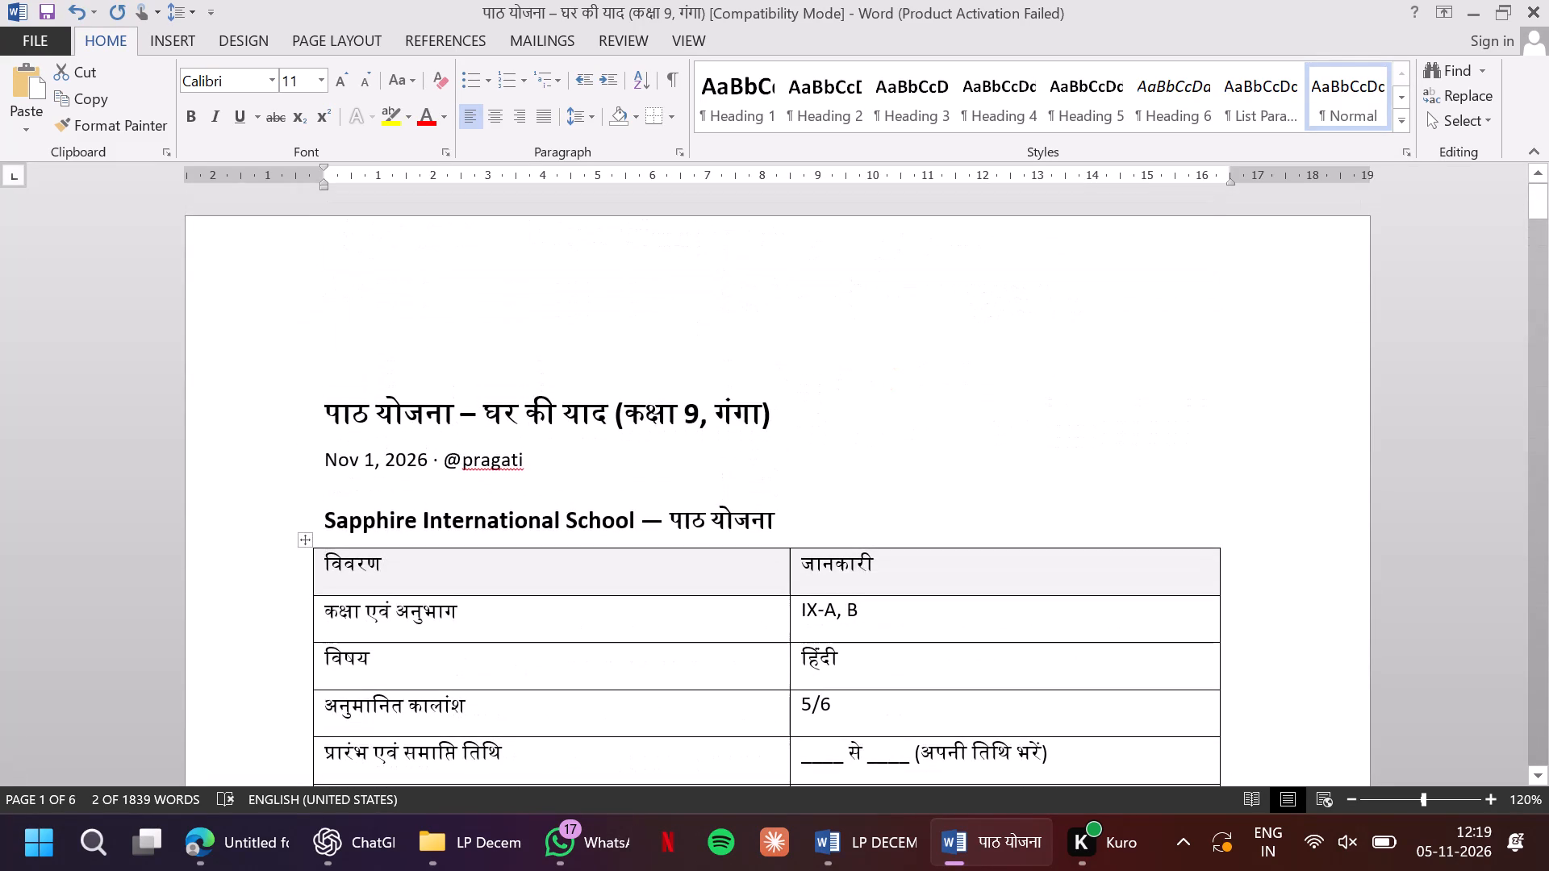
Review the whole LP DECEMBER lesson plan from the school letterhead through to the signature block.
{"action": "left_click", "coordinate": [836, 855]}
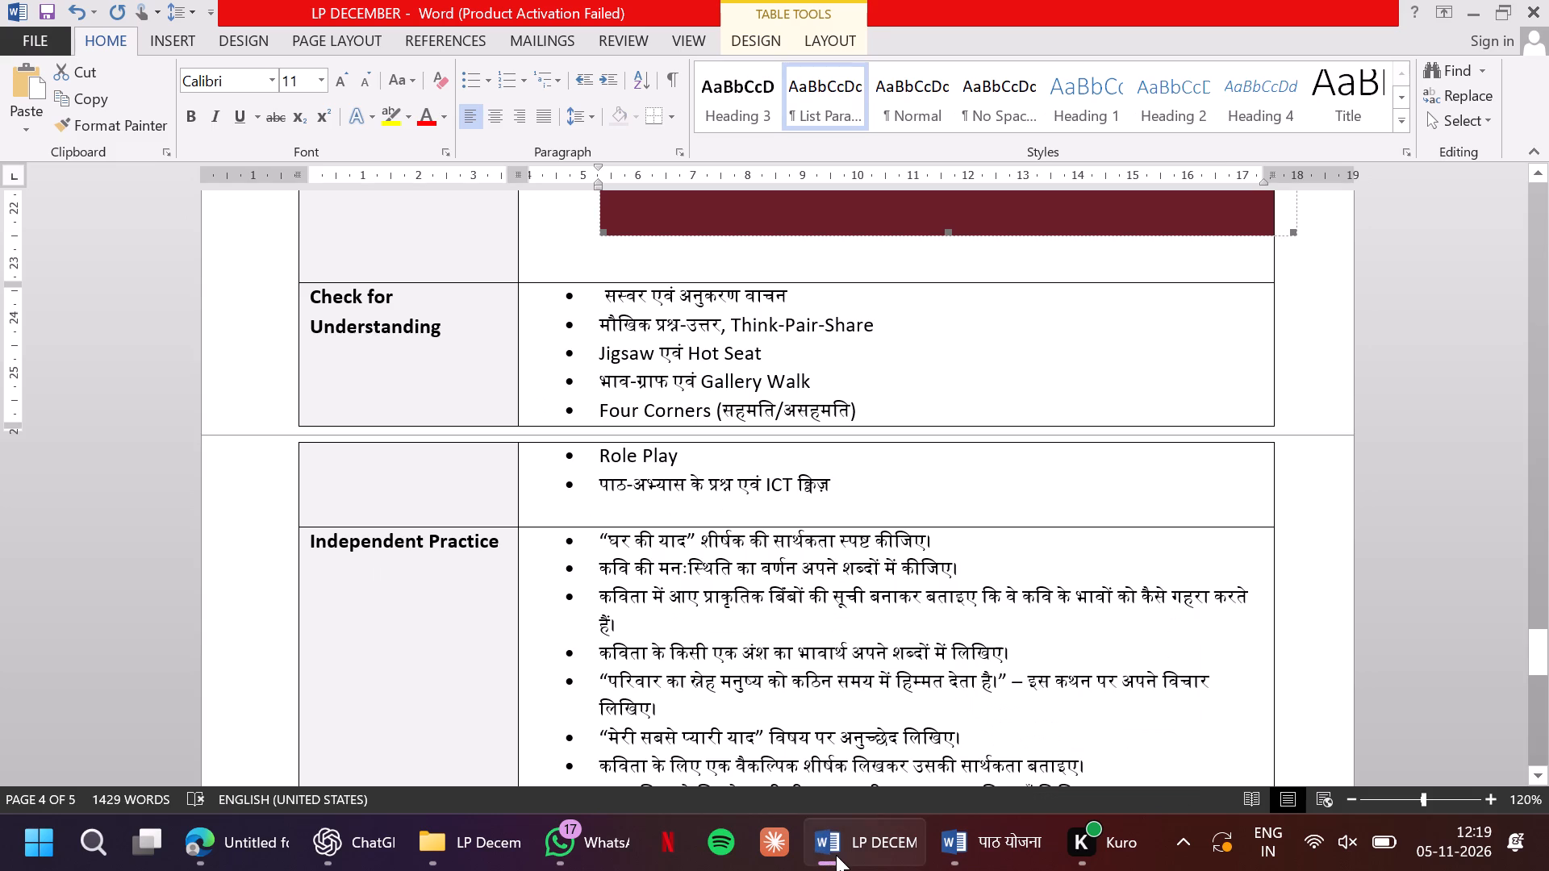
{"action": "left_click", "coordinate": [799, 520]}
{"action": "scroll", "coordinate": [799, 520], "scroll_direction": "up", "scroll_amount": 20}
{"action": "scroll", "coordinate": [799, 520], "scroll_direction": "up", "scroll_amount": 20}
{"action": "scroll", "coordinate": [799, 520], "scroll_direction": "up", "scroll_amount": 2}
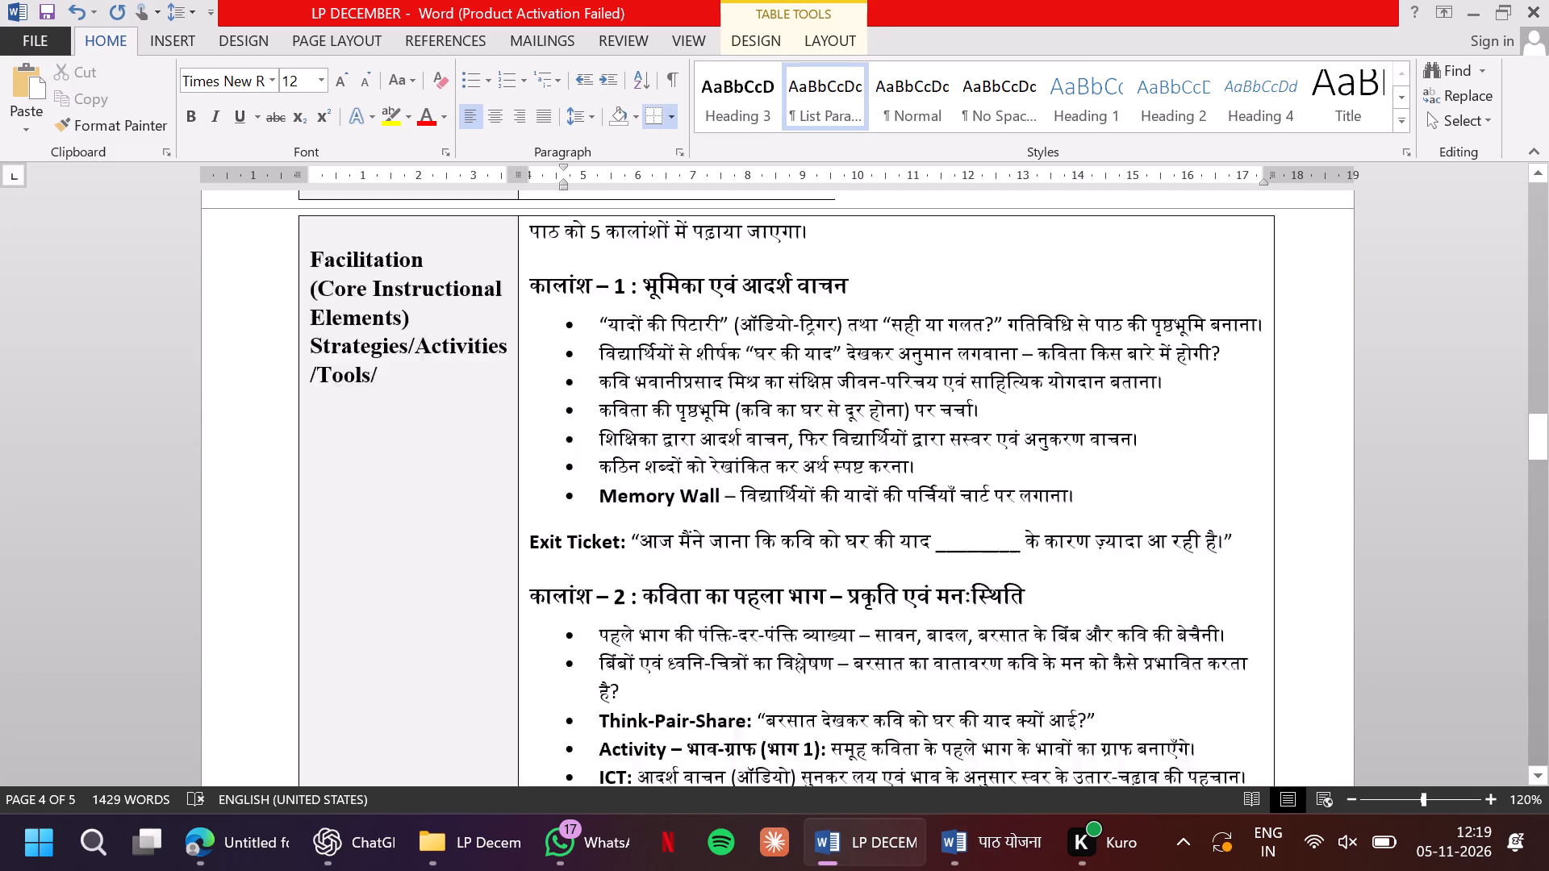
{"action": "scroll", "coordinate": [799, 520], "scroll_direction": "up", "scroll_amount": 20}
{"action": "scroll", "coordinate": [799, 520], "scroll_direction": "up", "scroll_amount": 20}
{"action": "scroll", "coordinate": [799, 520], "scroll_direction": "up", "scroll_amount": 20}
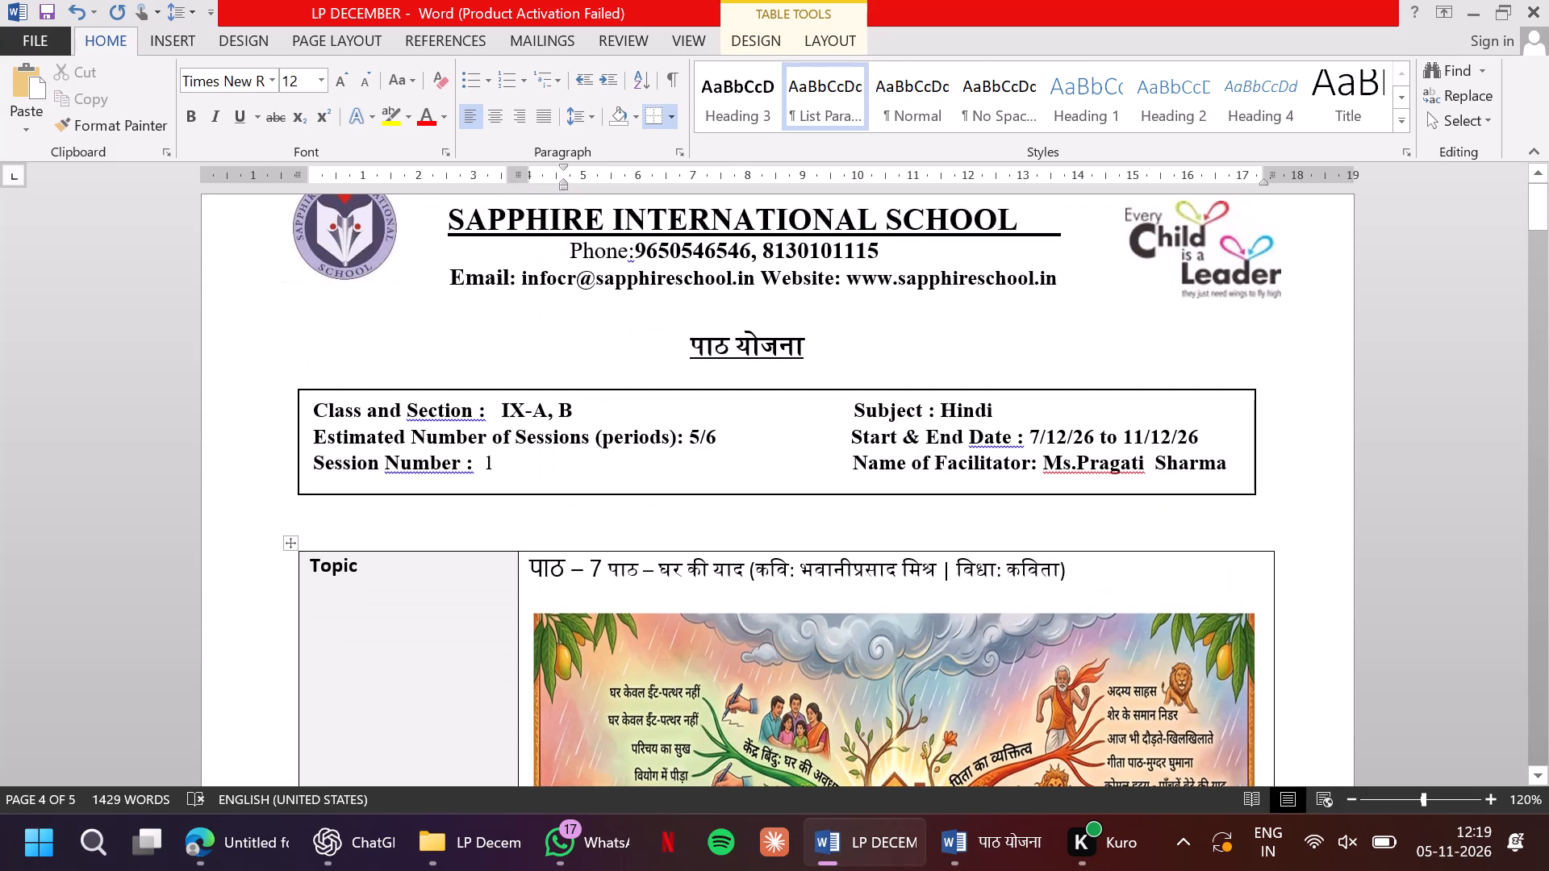
{"action": "scroll", "coordinate": [799, 520], "scroll_direction": "down", "scroll_amount": 5}
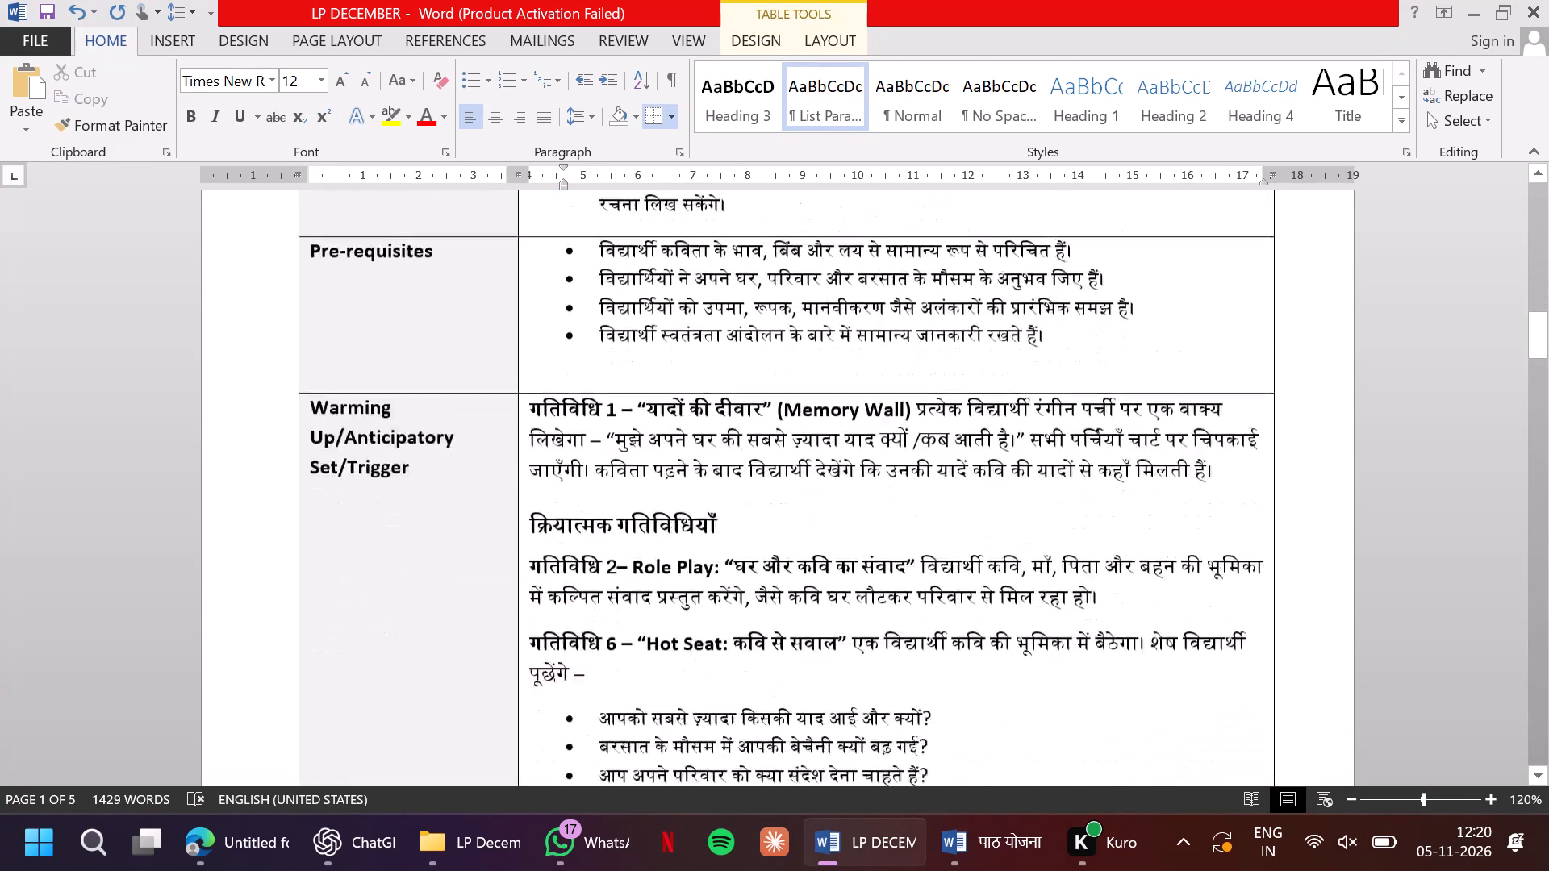
{"action": "scroll", "coordinate": [799, 520], "scroll_direction": "down", "scroll_amount": 8}
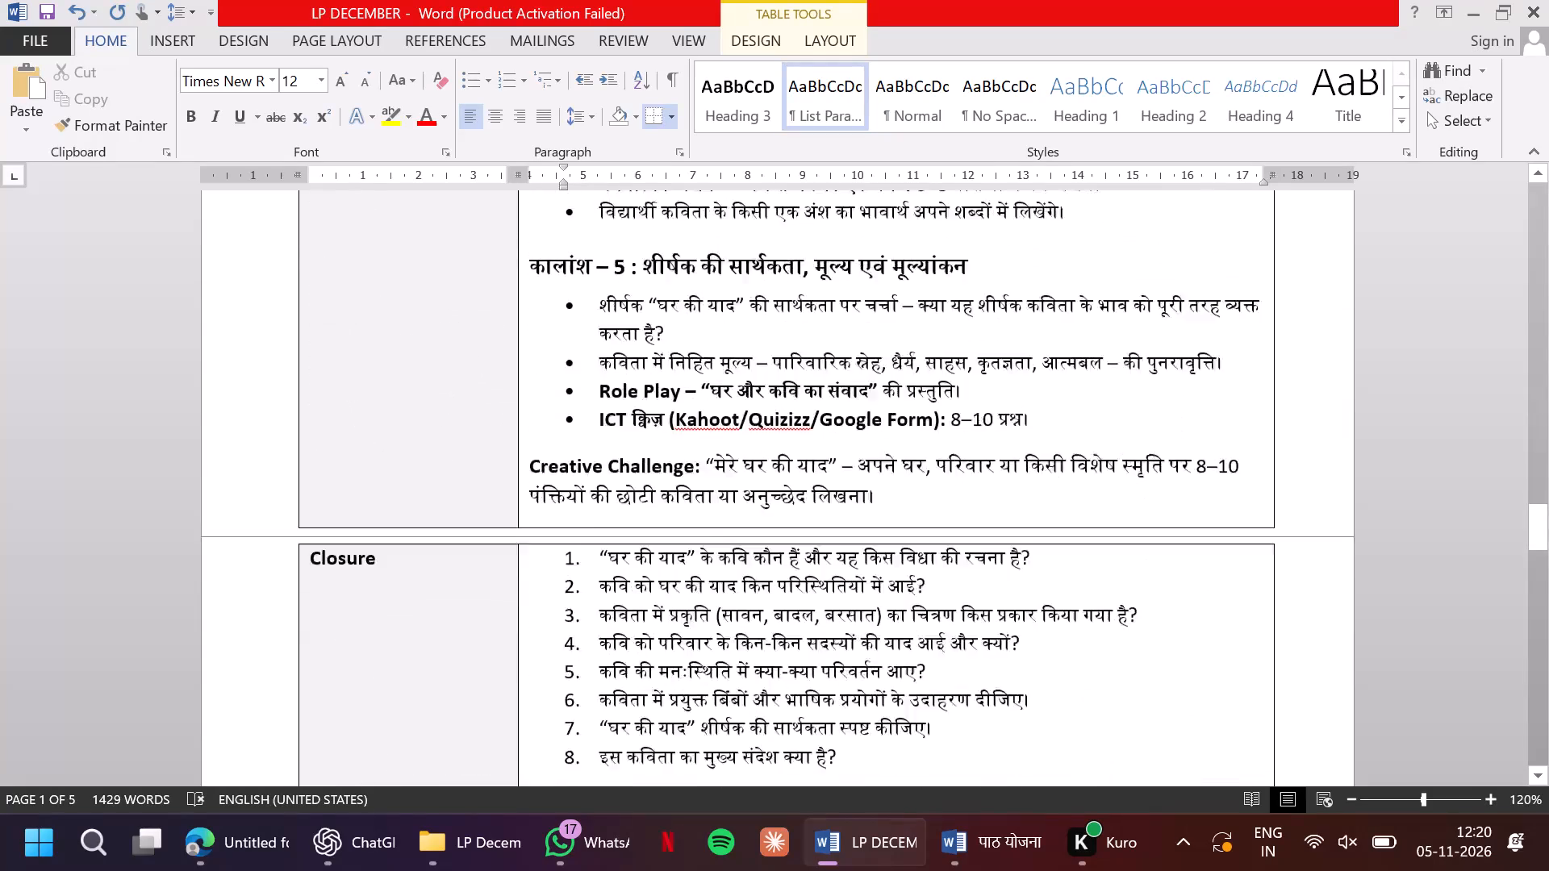
{"action": "scroll", "coordinate": [799, 520], "scroll_direction": "down", "scroll_amount": 5}
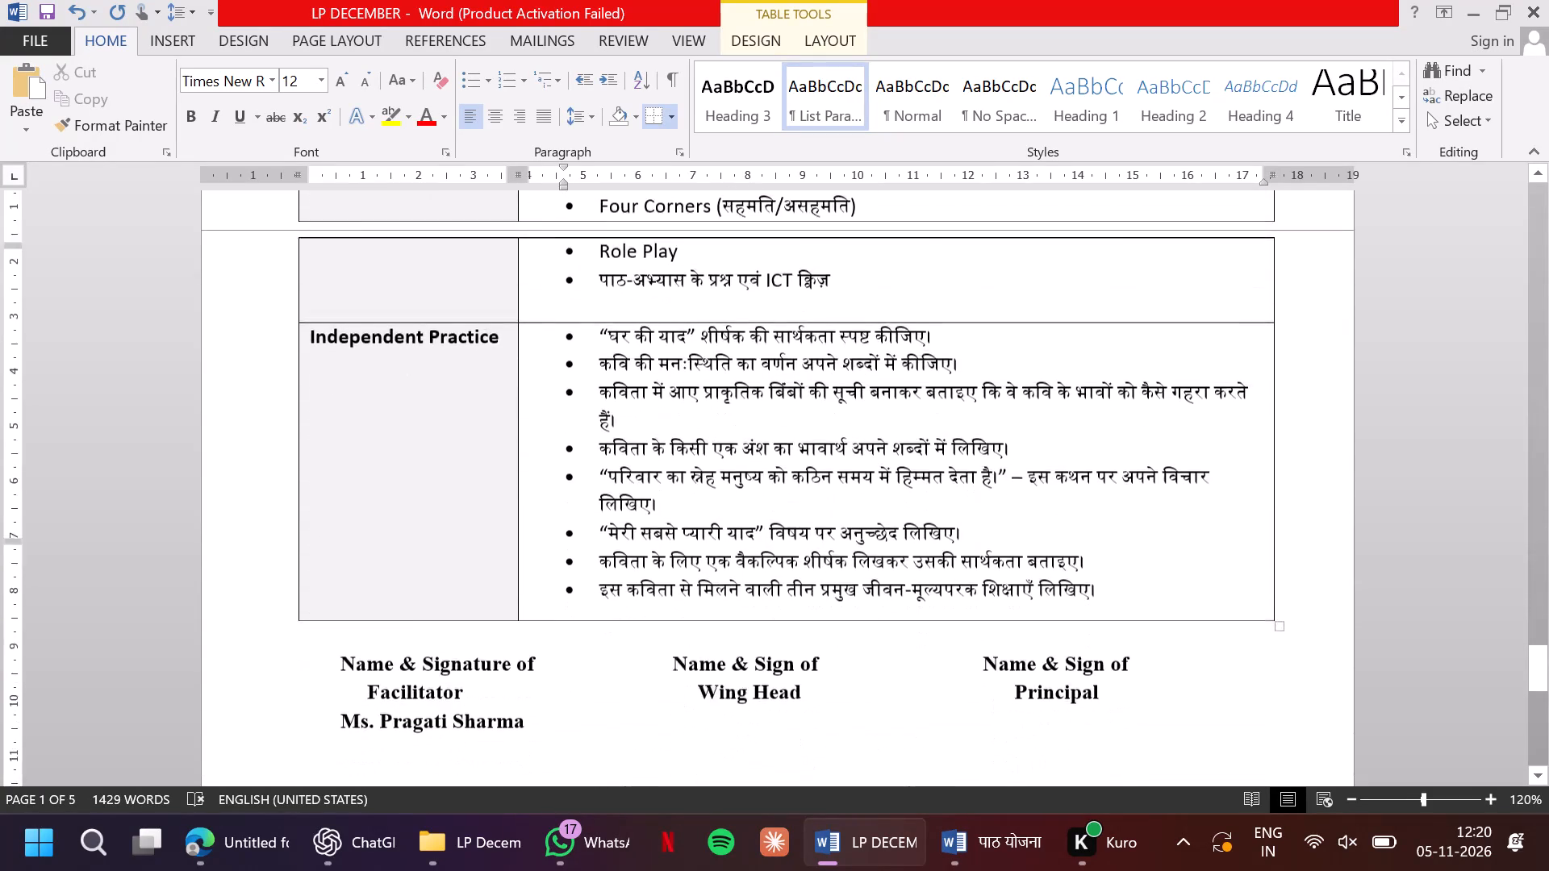
{"action": "scroll", "coordinate": [799, 520], "scroll_direction": "down", "scroll_amount": 2}
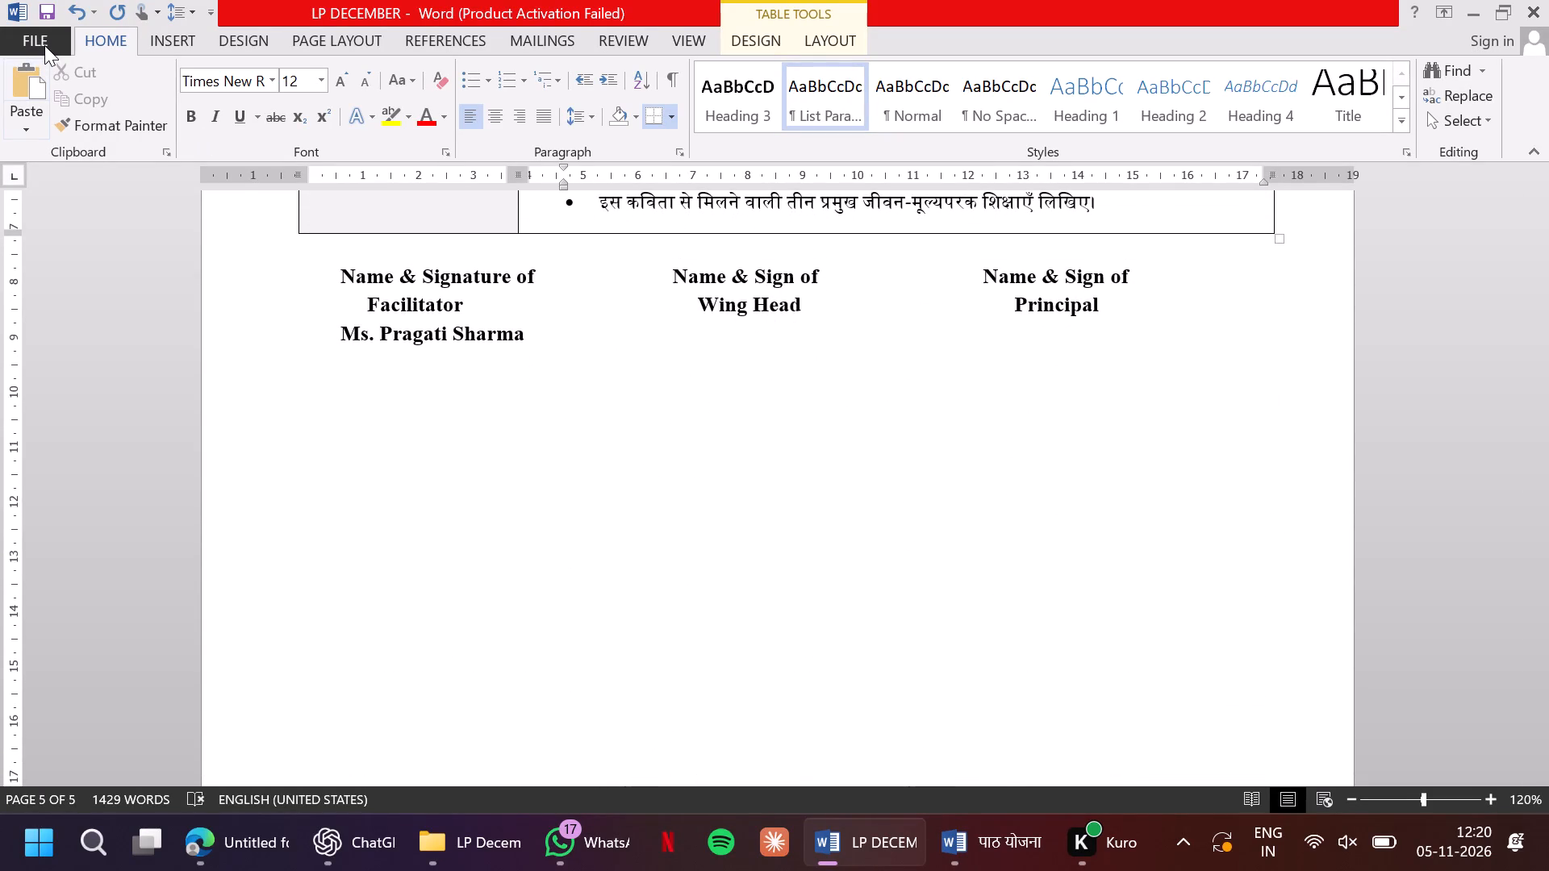
Export the lesson plan as a PDF named LP DECEMBER into the LP December folder under CLASS 9 (2026 - 27), LP (2026-27).
{"action": "left_click", "coordinate": [44, 45]}
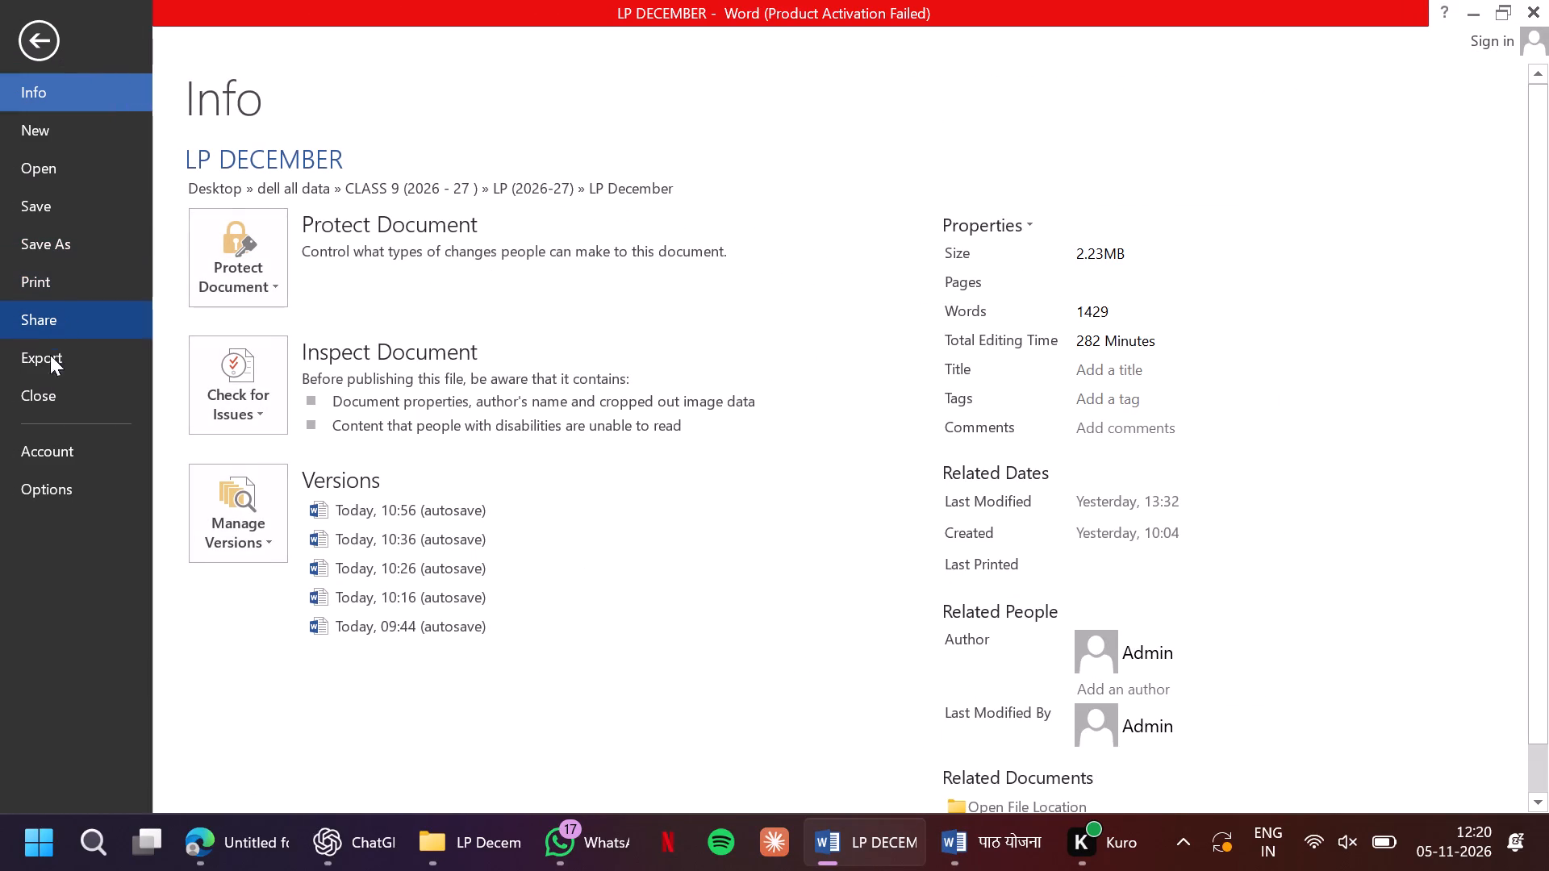
{"action": "left_click", "coordinate": [63, 359]}
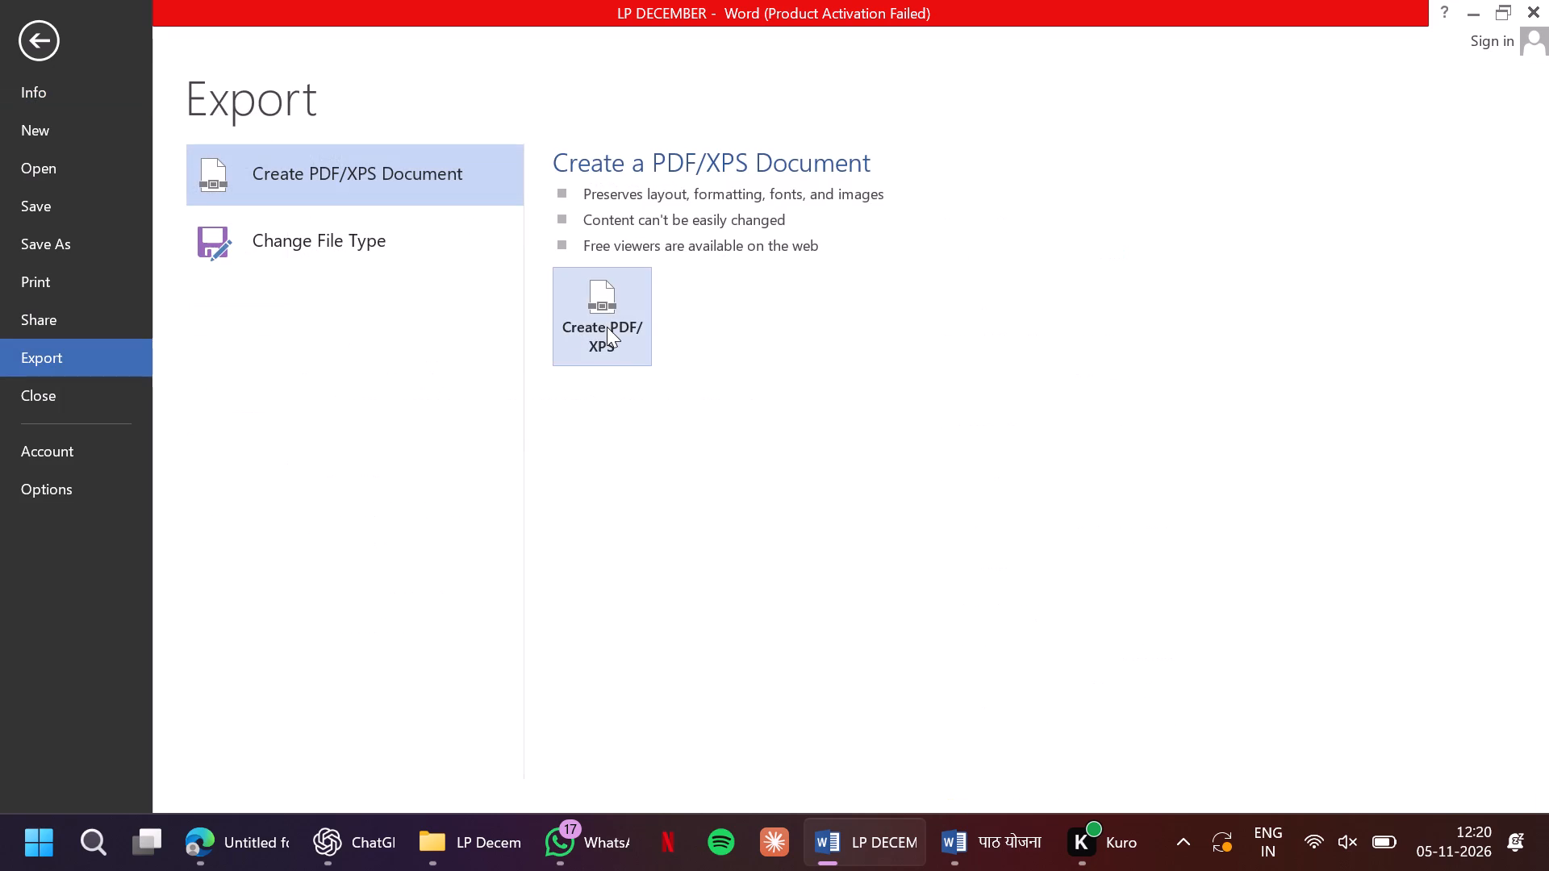
{"action": "left_click", "coordinate": [606, 327]}
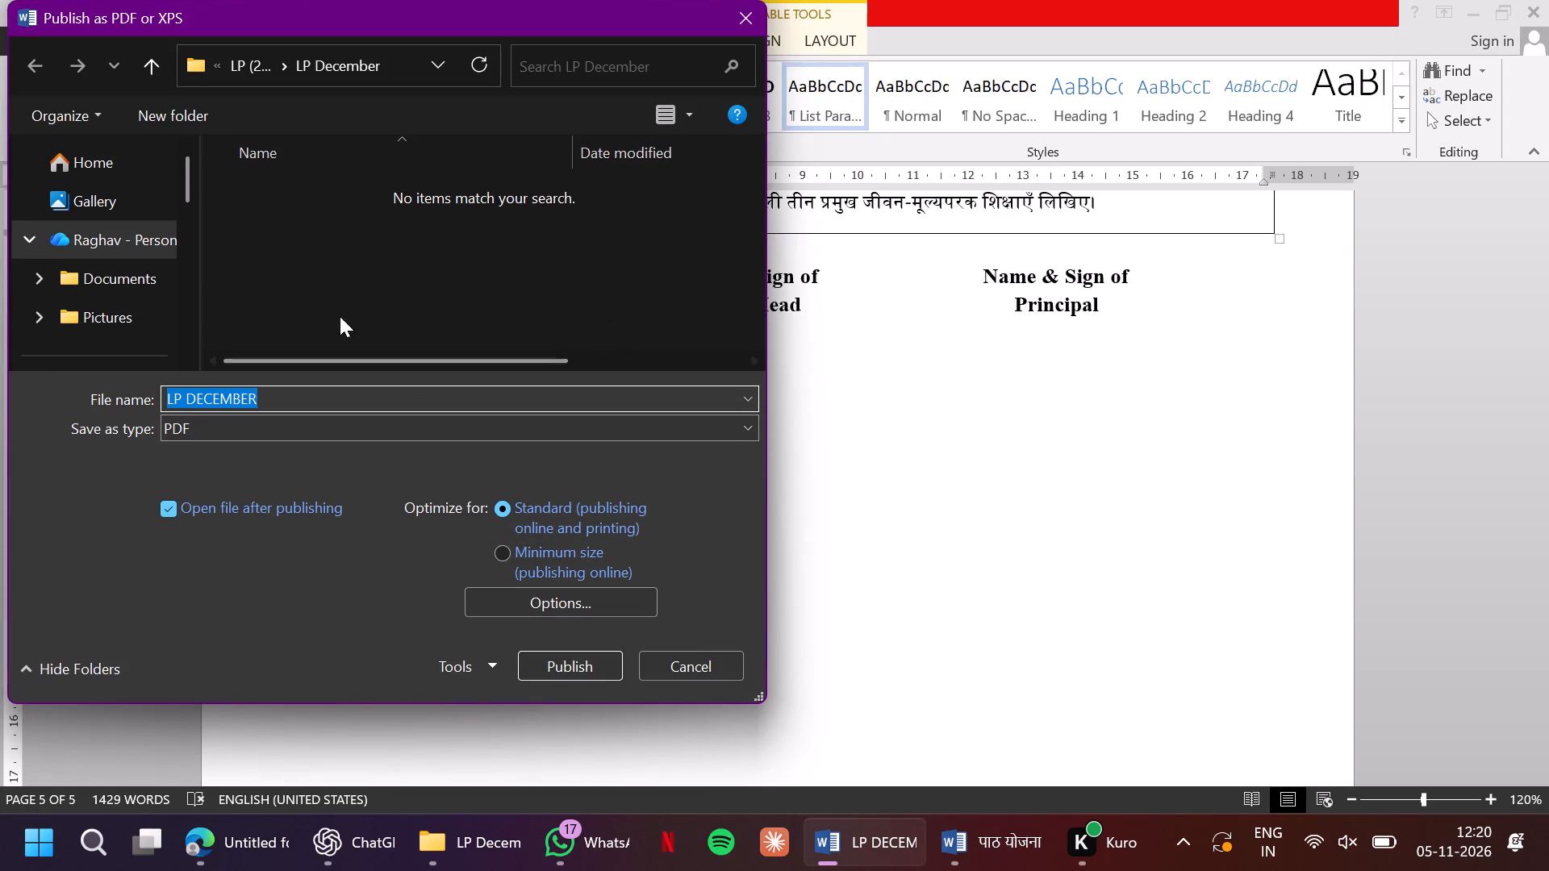
{"action": "left_click", "coordinate": [189, 224]}
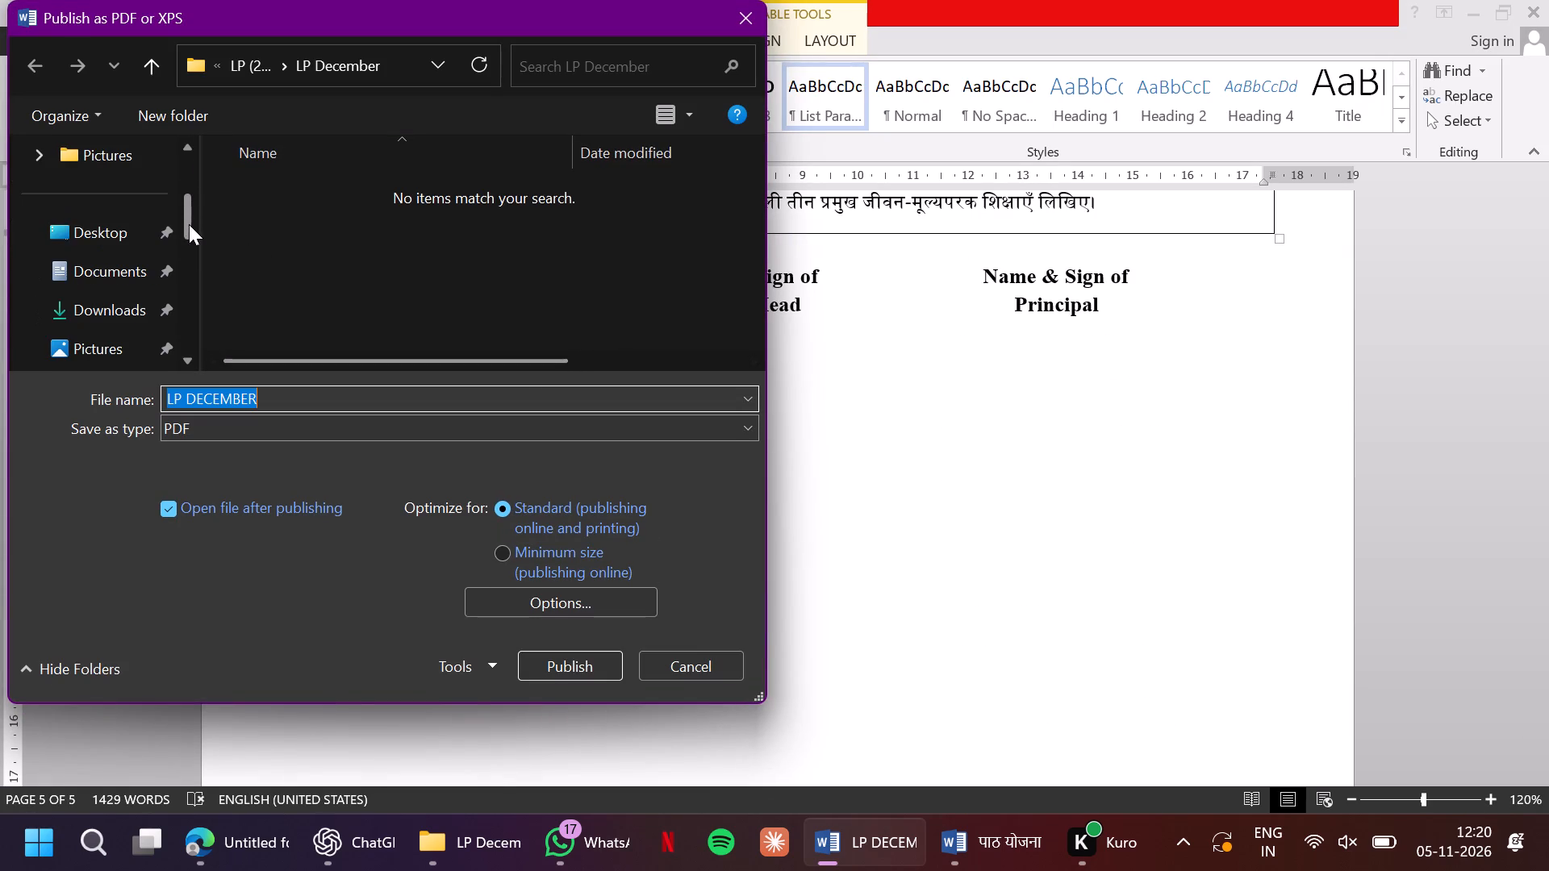
{"action": "double_click", "coordinate": [157, 225]}
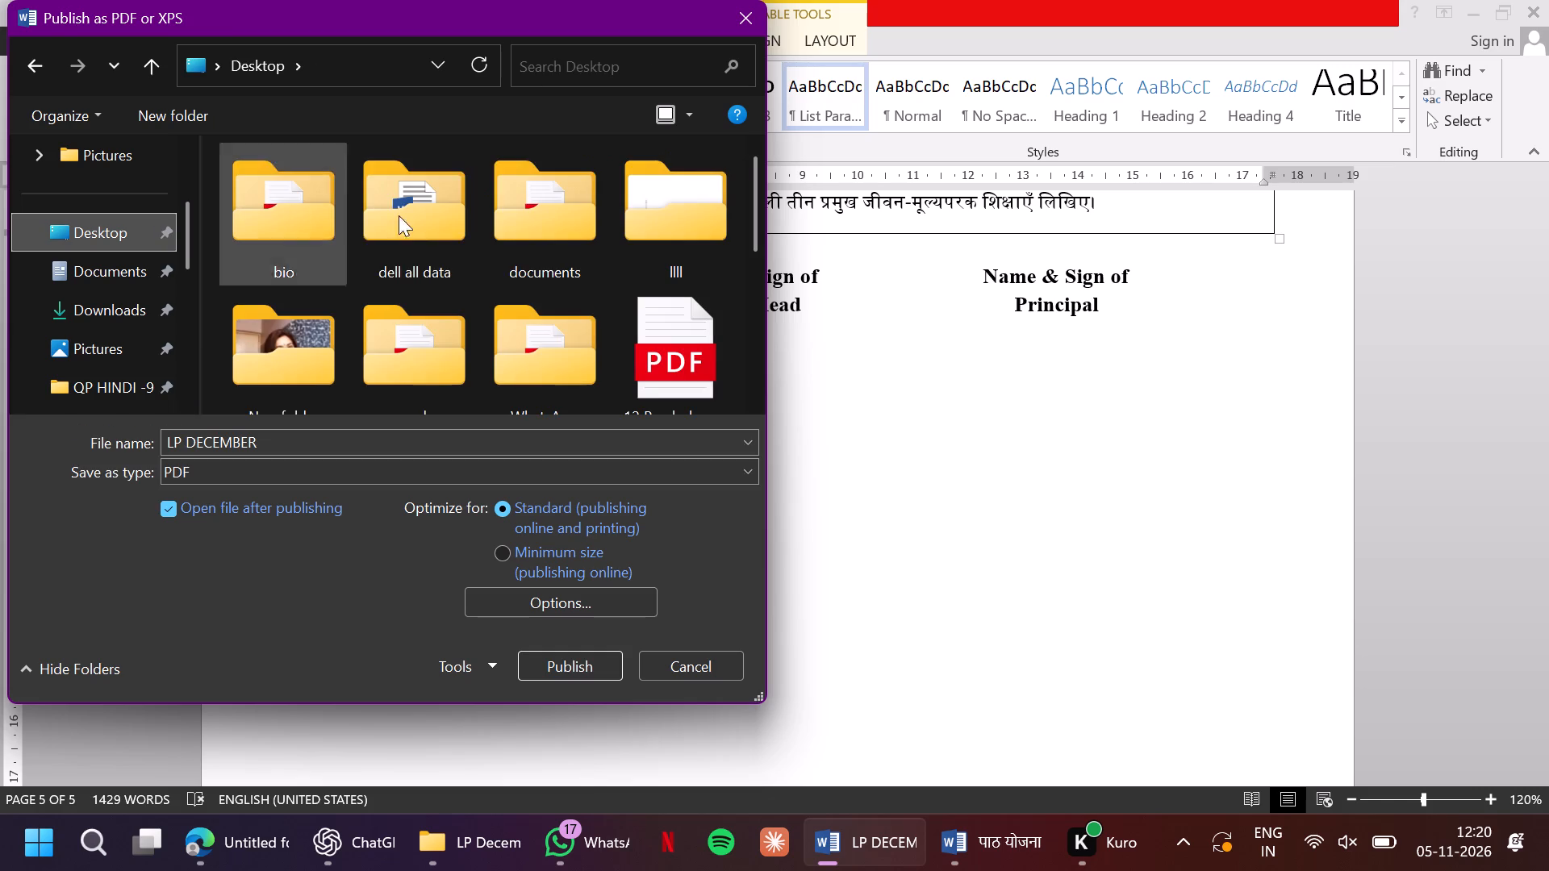
{"action": "left_click", "coordinate": [406, 225]}
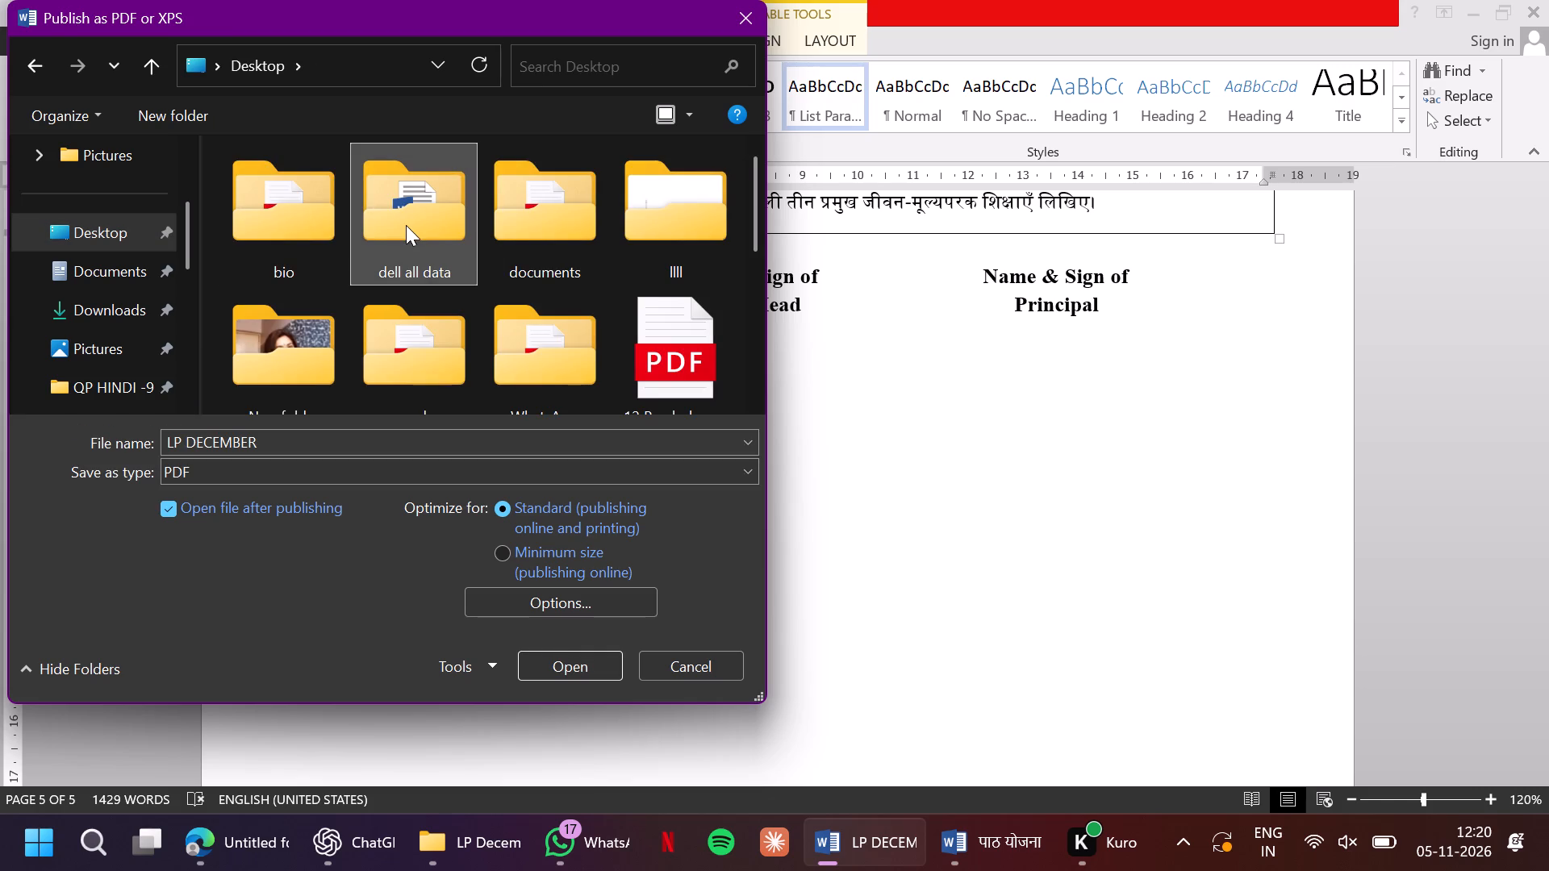
{"action": "double_click", "coordinate": [422, 240]}
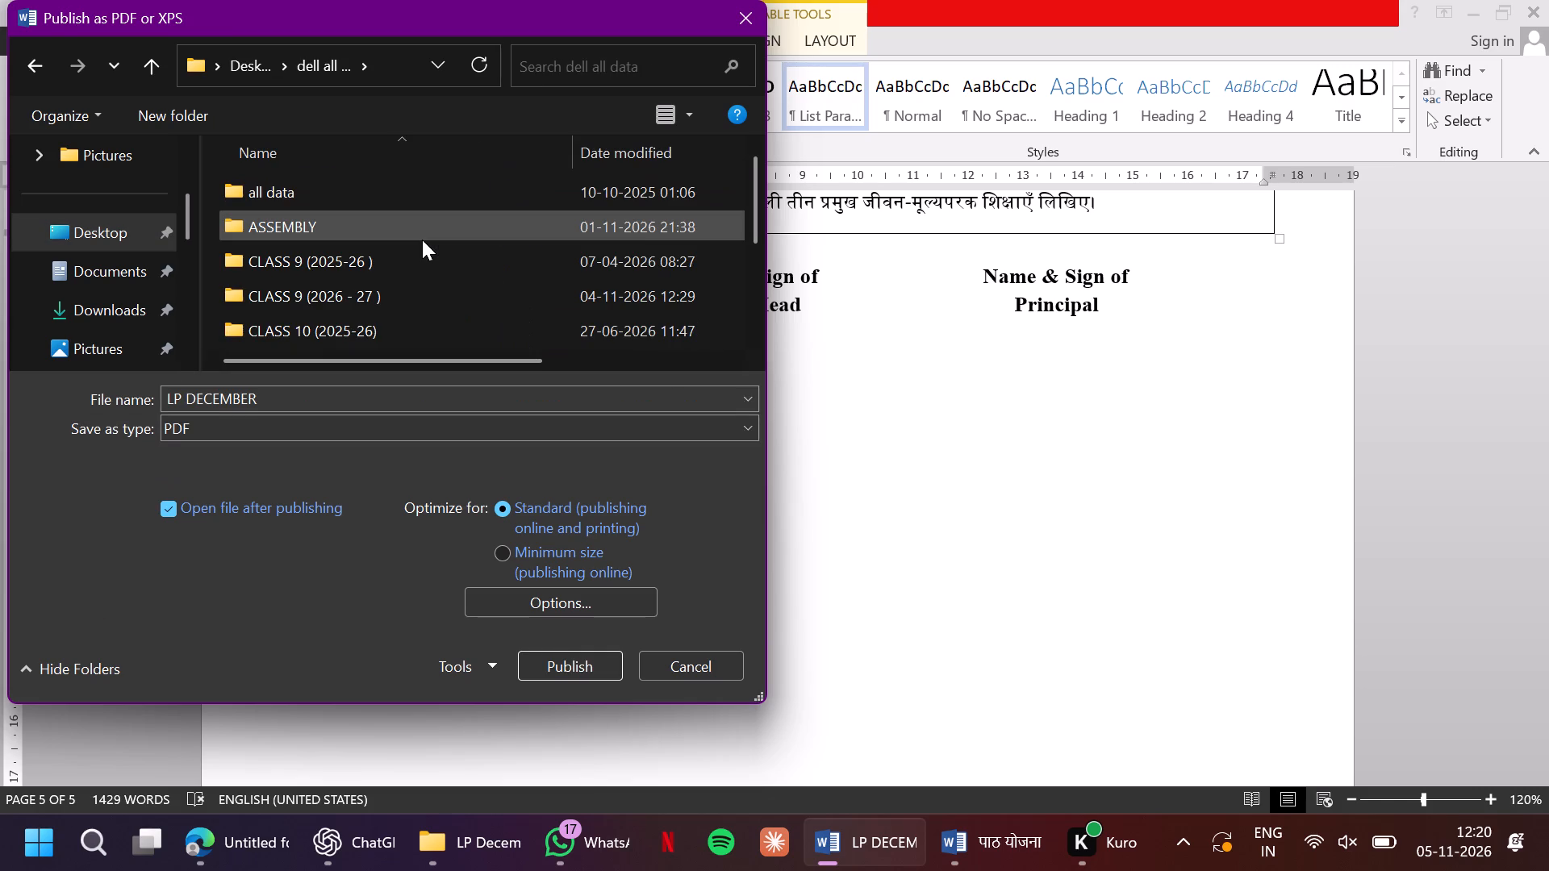
{"action": "double_click", "coordinate": [350, 295]}
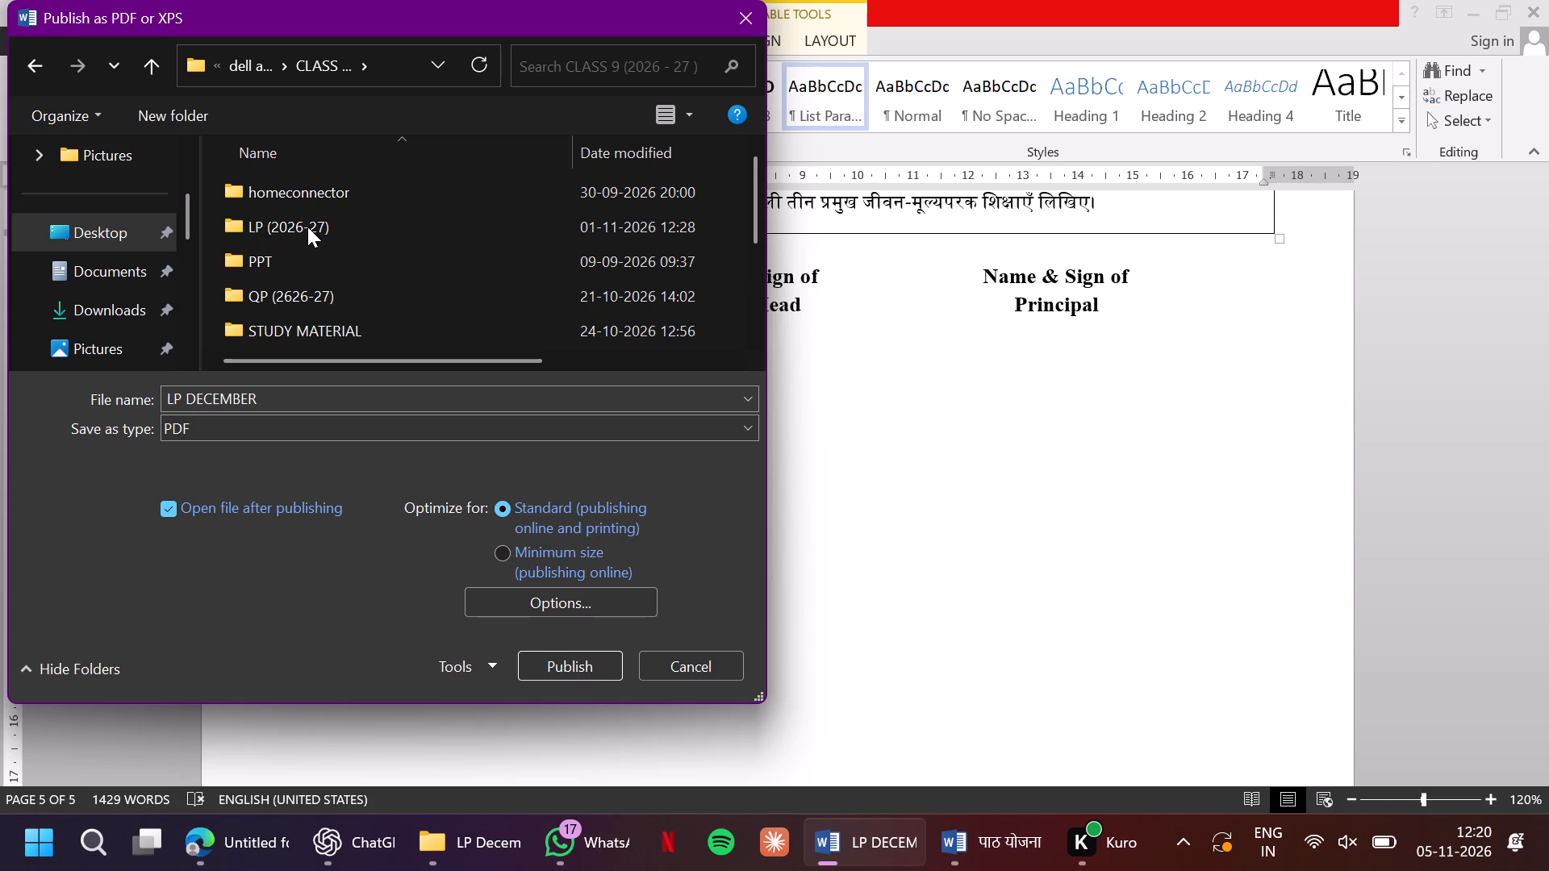
{"action": "double_click", "coordinate": [307, 227]}
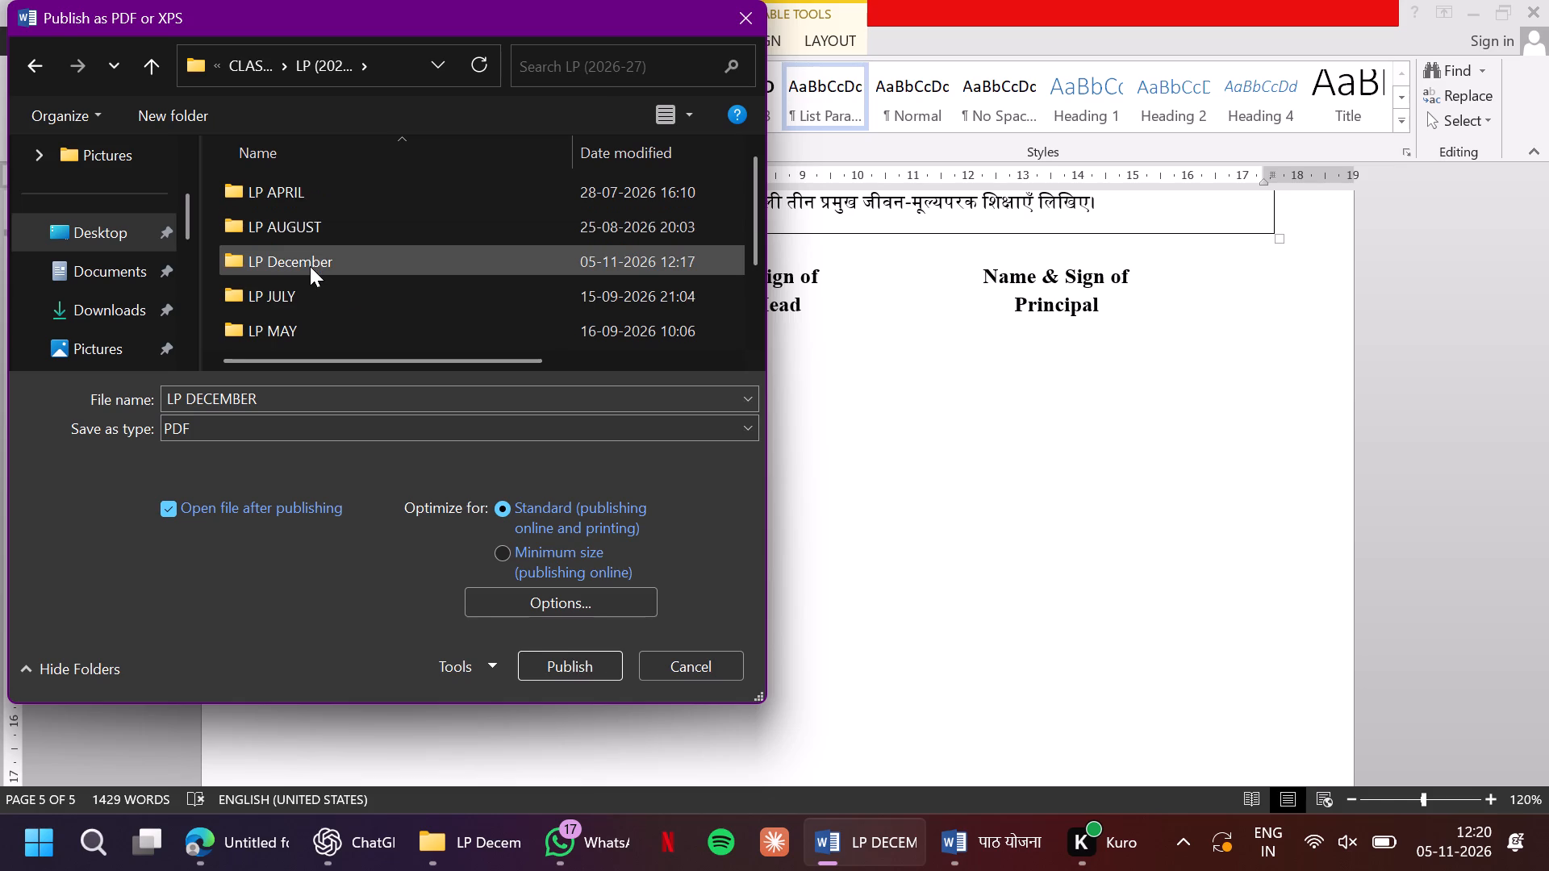
{"action": "double_click", "coordinate": [310, 266]}
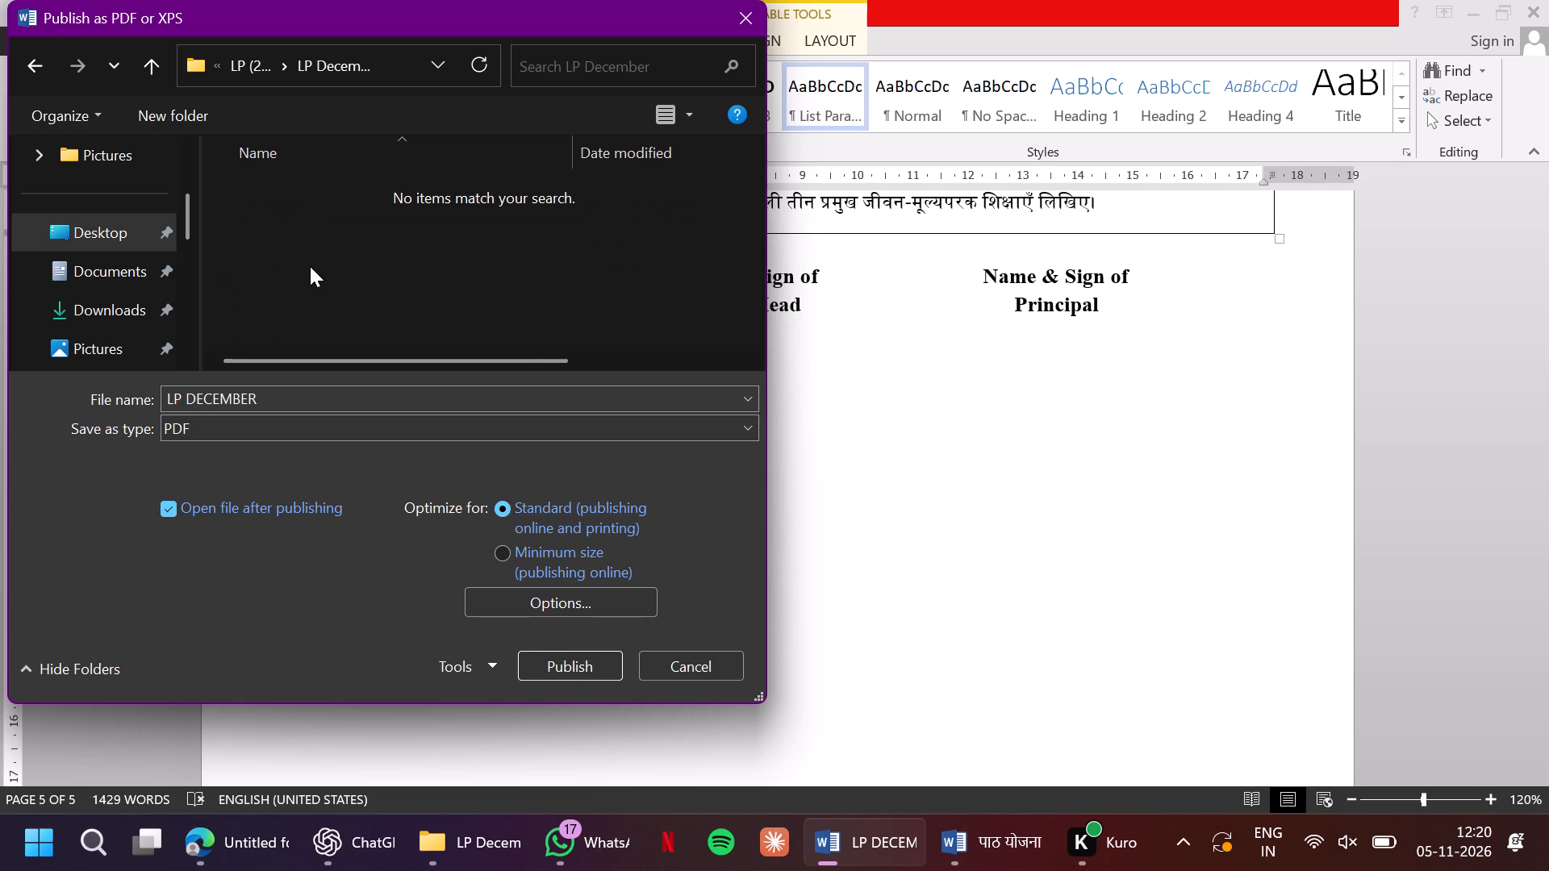
{"action": "left_click", "coordinate": [567, 664]}
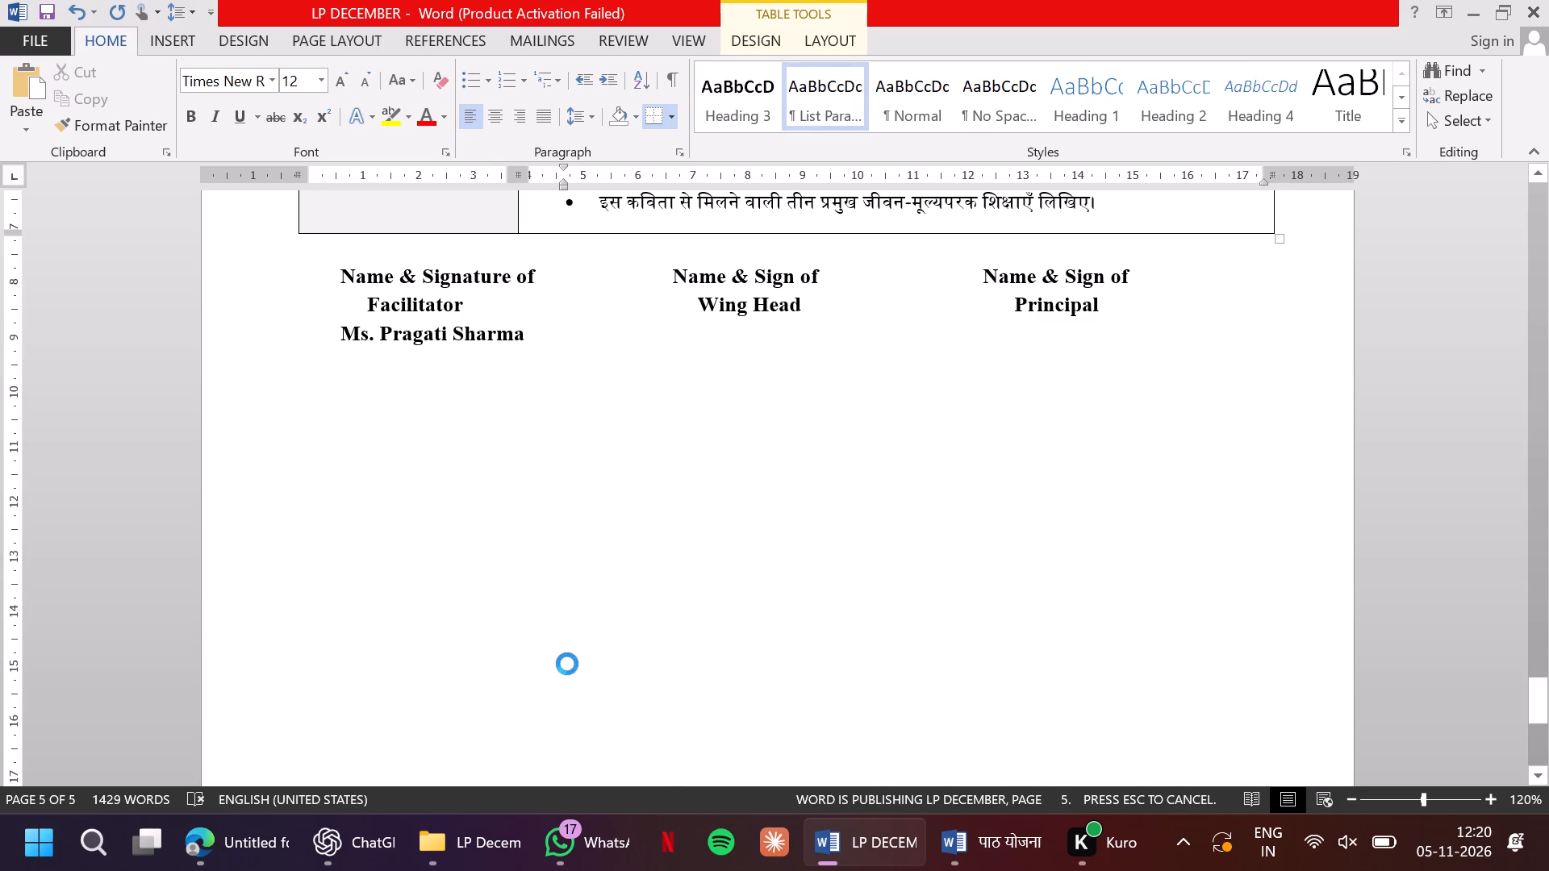
Close the source Word document पाठ योजना – घर की याद (कक्षा 9, गंगा).
{"action": "left_click", "coordinate": [975, 870]}
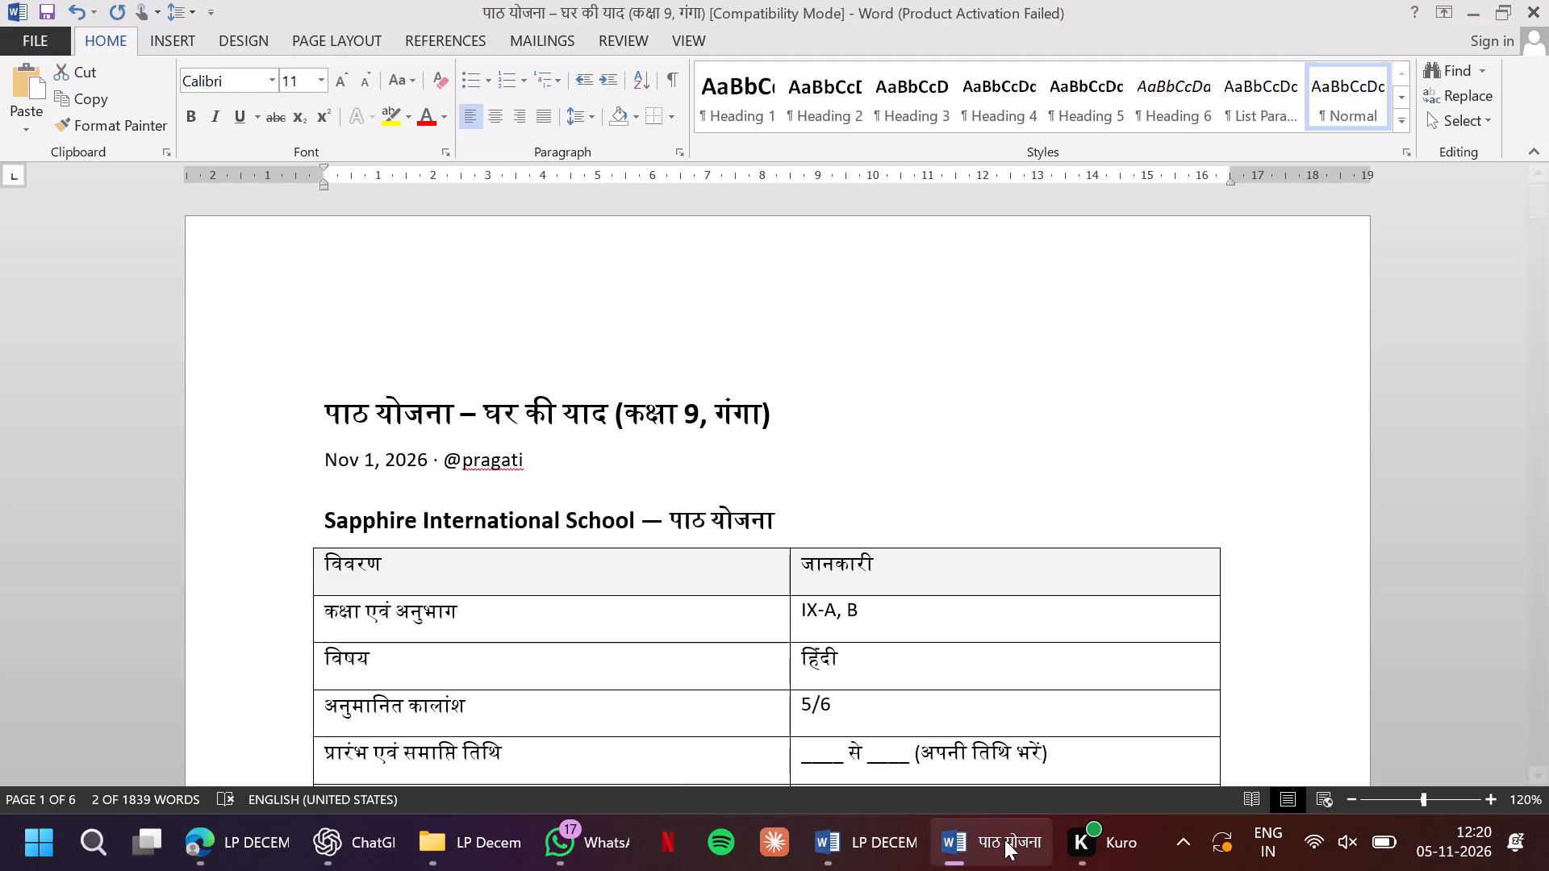
{"action": "left_click", "coordinate": [1167, 632]}
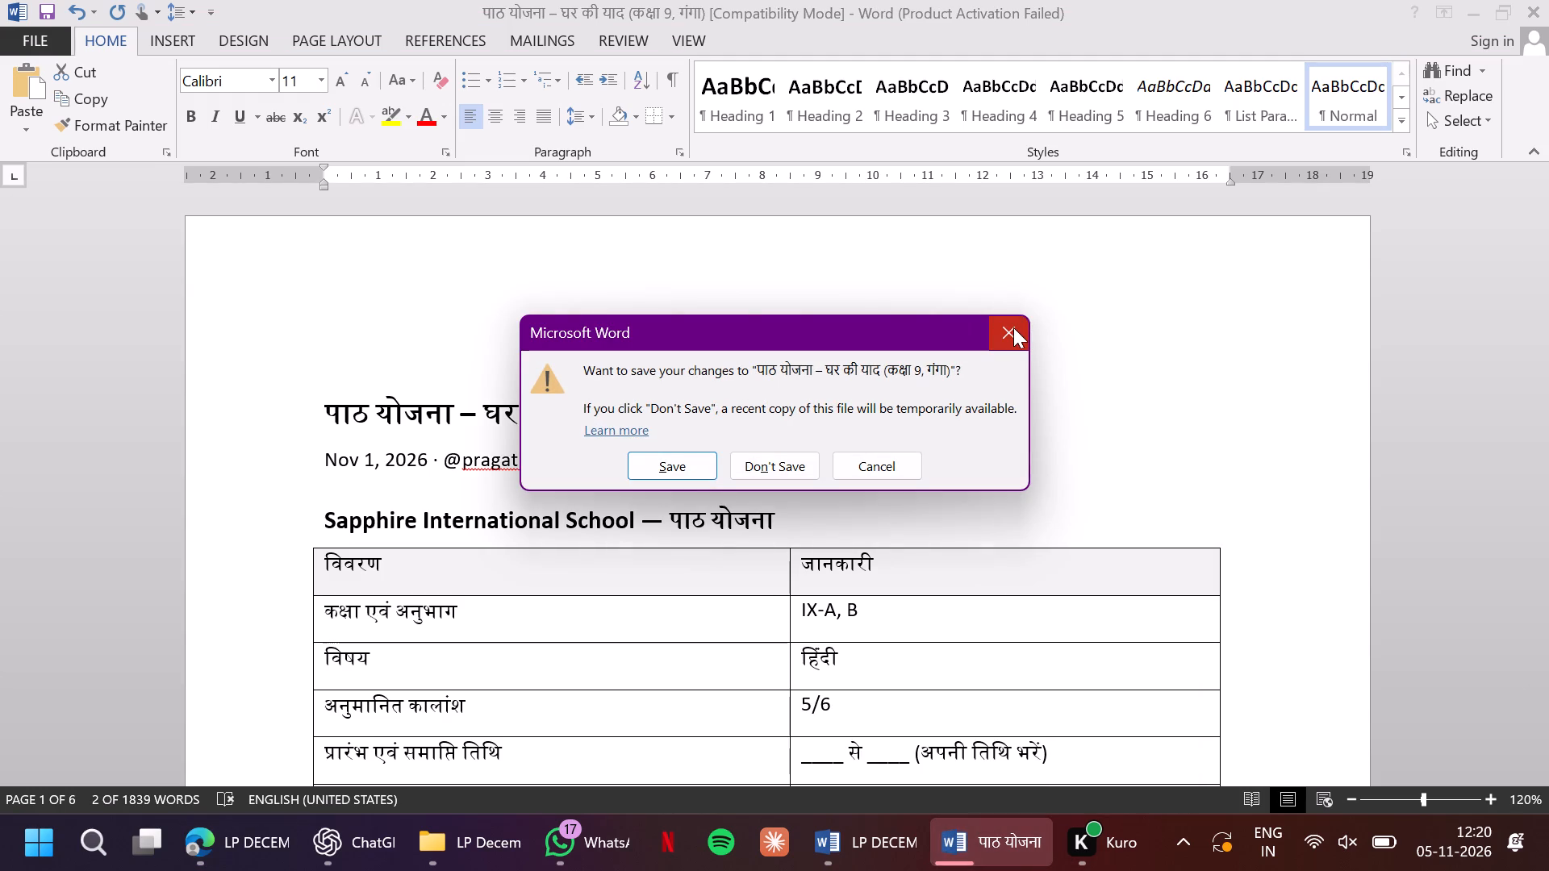
{"action": "left_click", "coordinate": [1013, 328]}
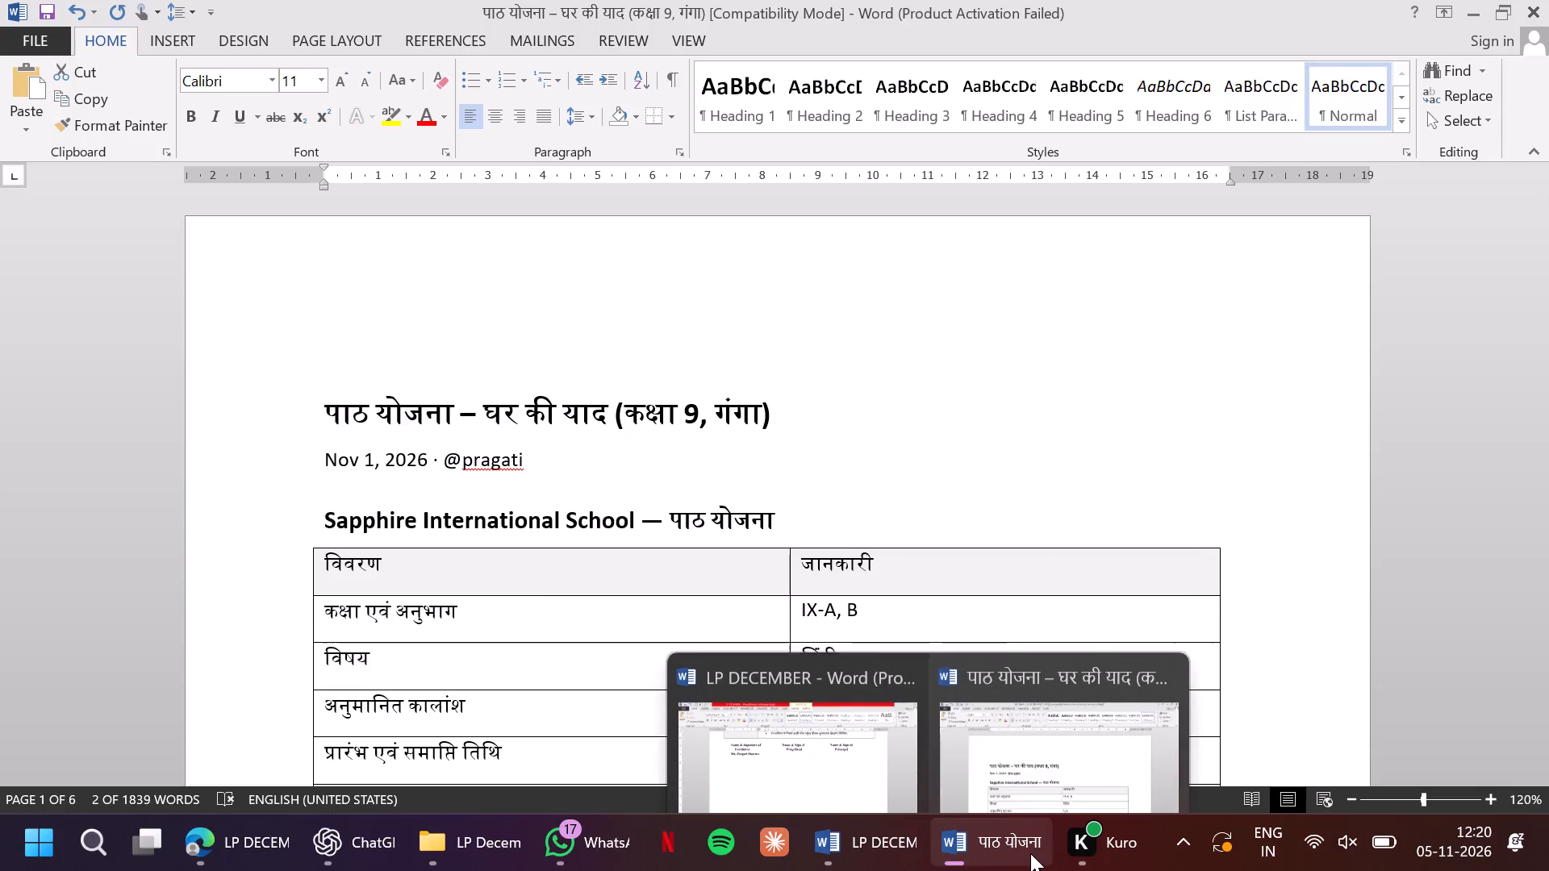
{"action": "left_click", "coordinate": [1030, 853]}
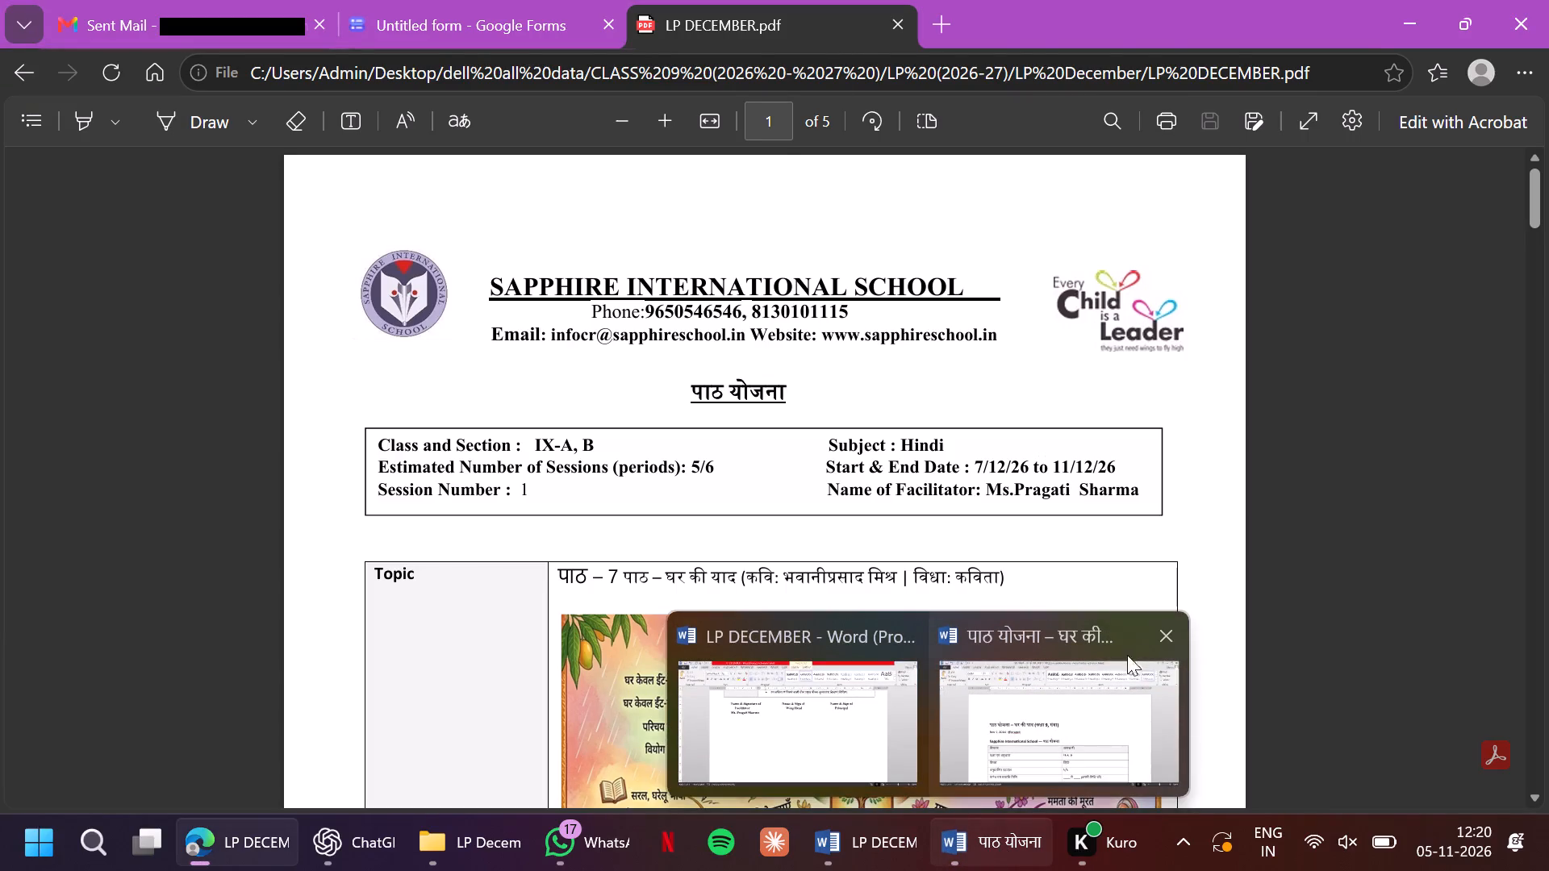
{"action": "left_click", "coordinate": [1164, 636]}
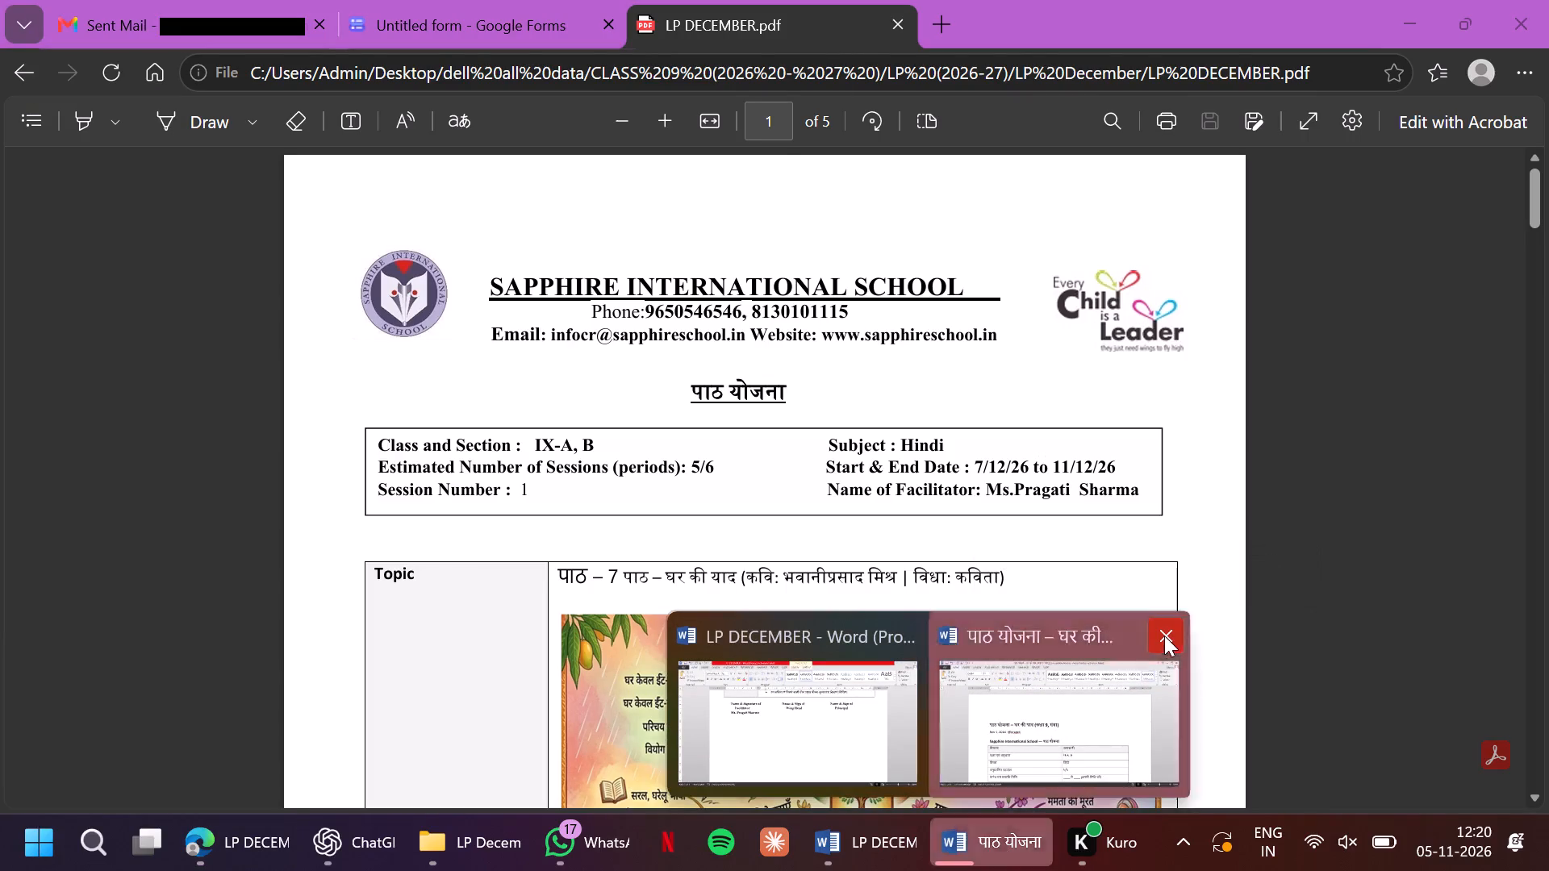
Close the source Word document पाठ योजना – घर की याद (कक्षा 9, गंगा).
{"action": "left_click", "coordinate": [1164, 636]}
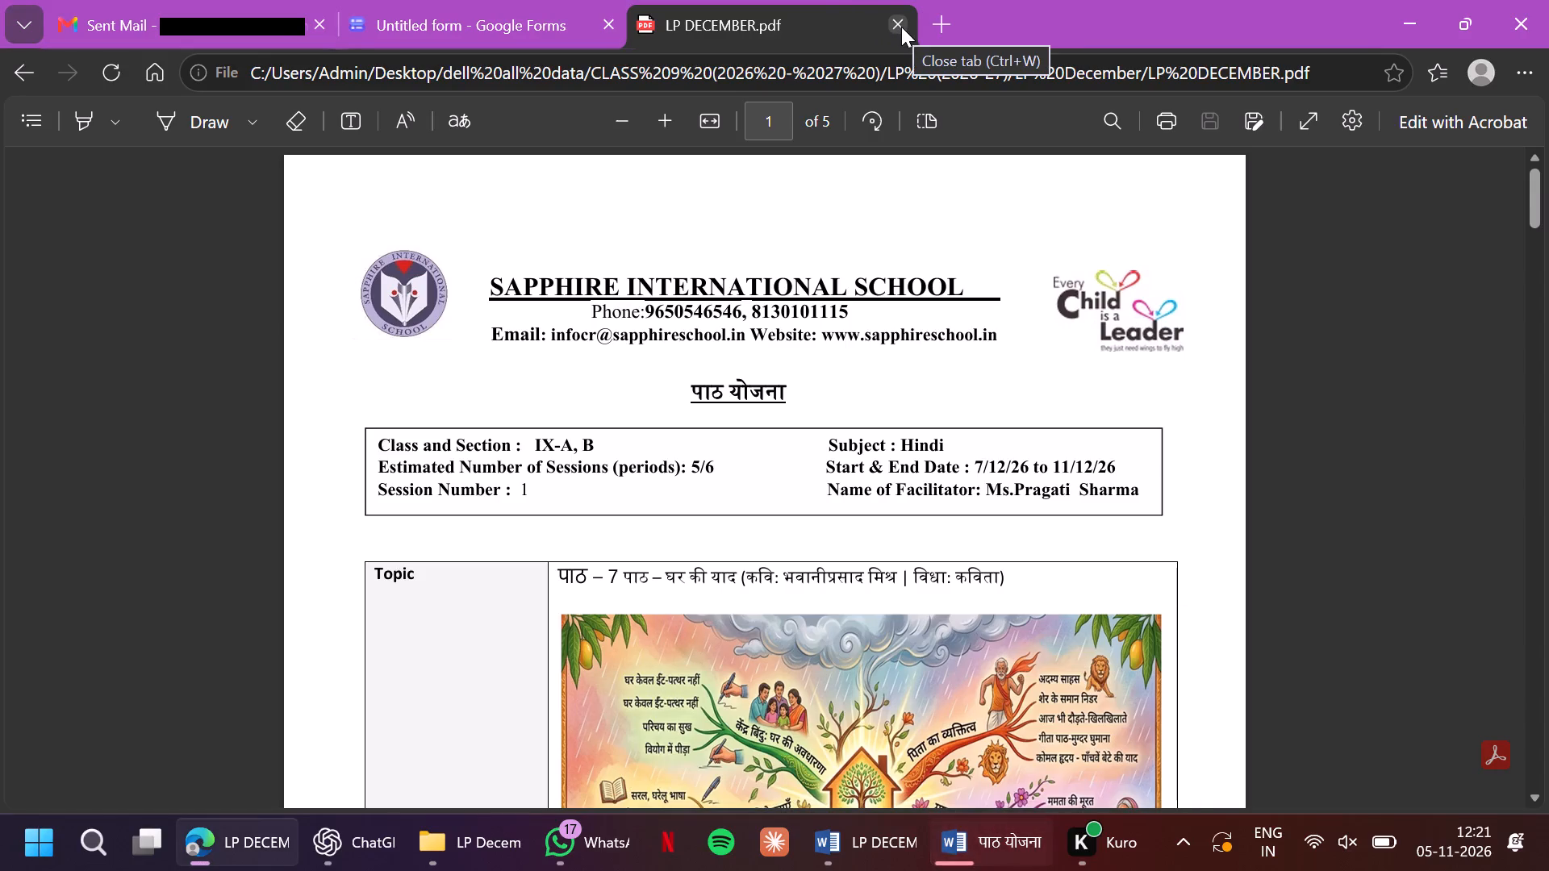
Close the LP DECEMBER.pdf preview, the घर की याद - QUIZ form and the Sent Mail page in the browser.
{"action": "left_click", "coordinate": [901, 27]}
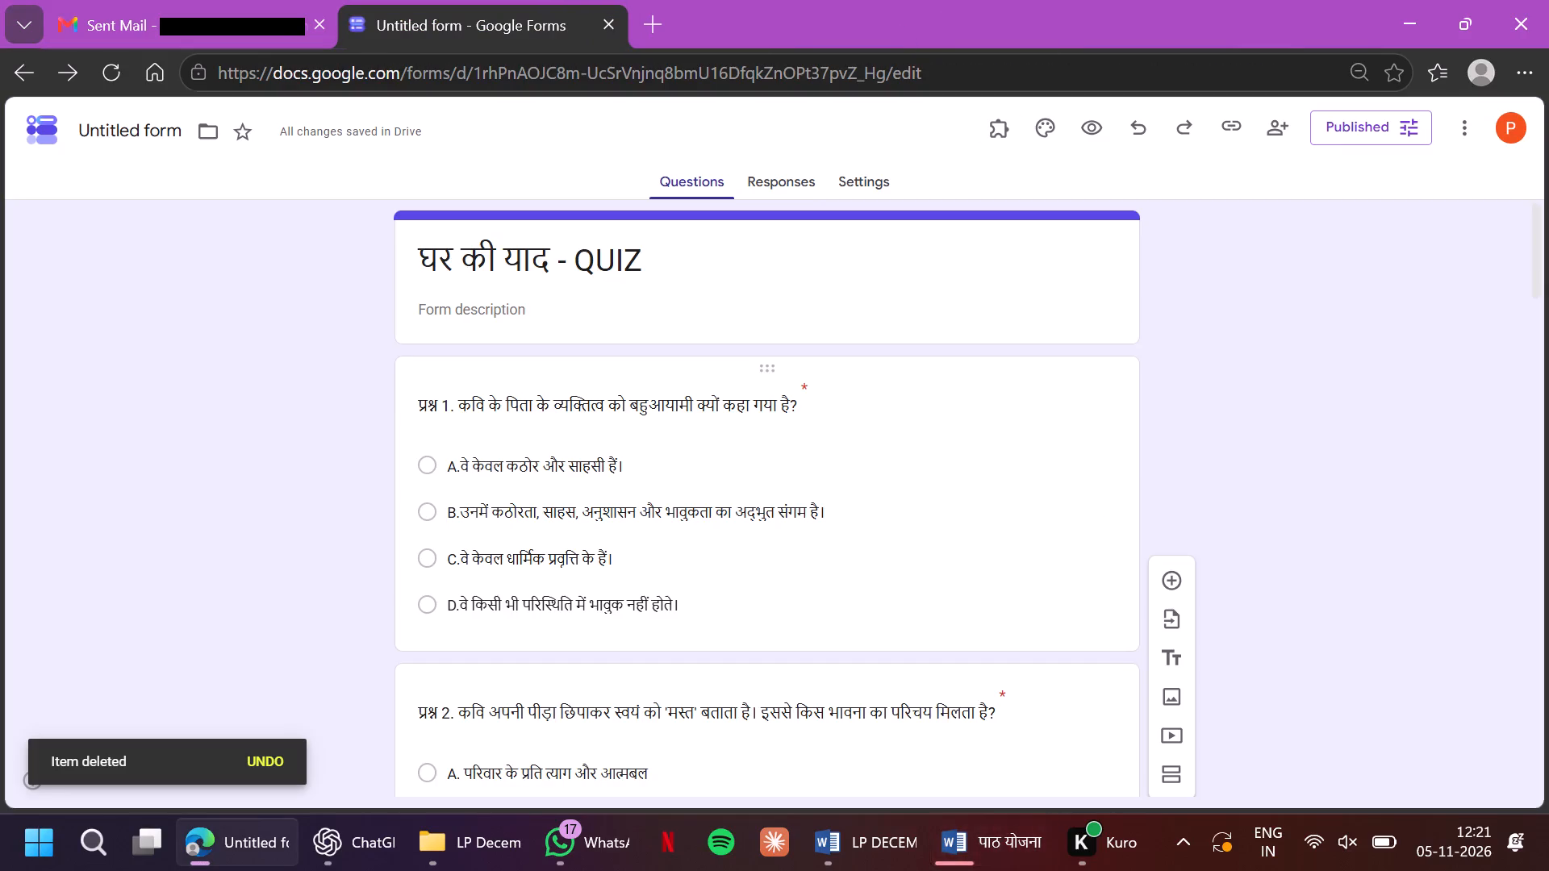
{"action": "left_click", "coordinate": [607, 23]}
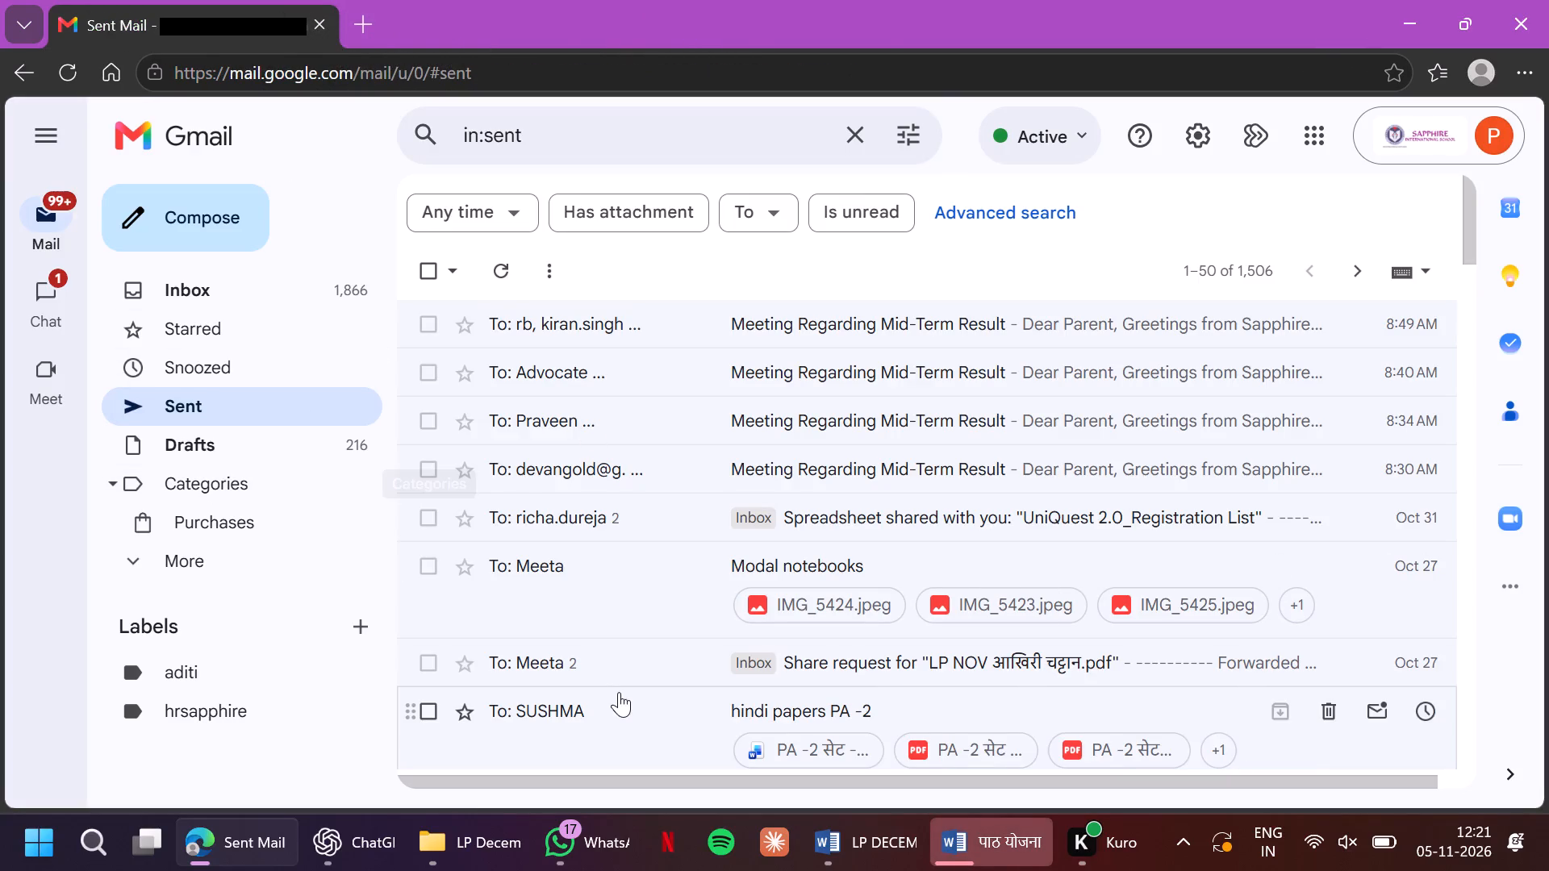
{"action": "left_click", "coordinate": [316, 15]}
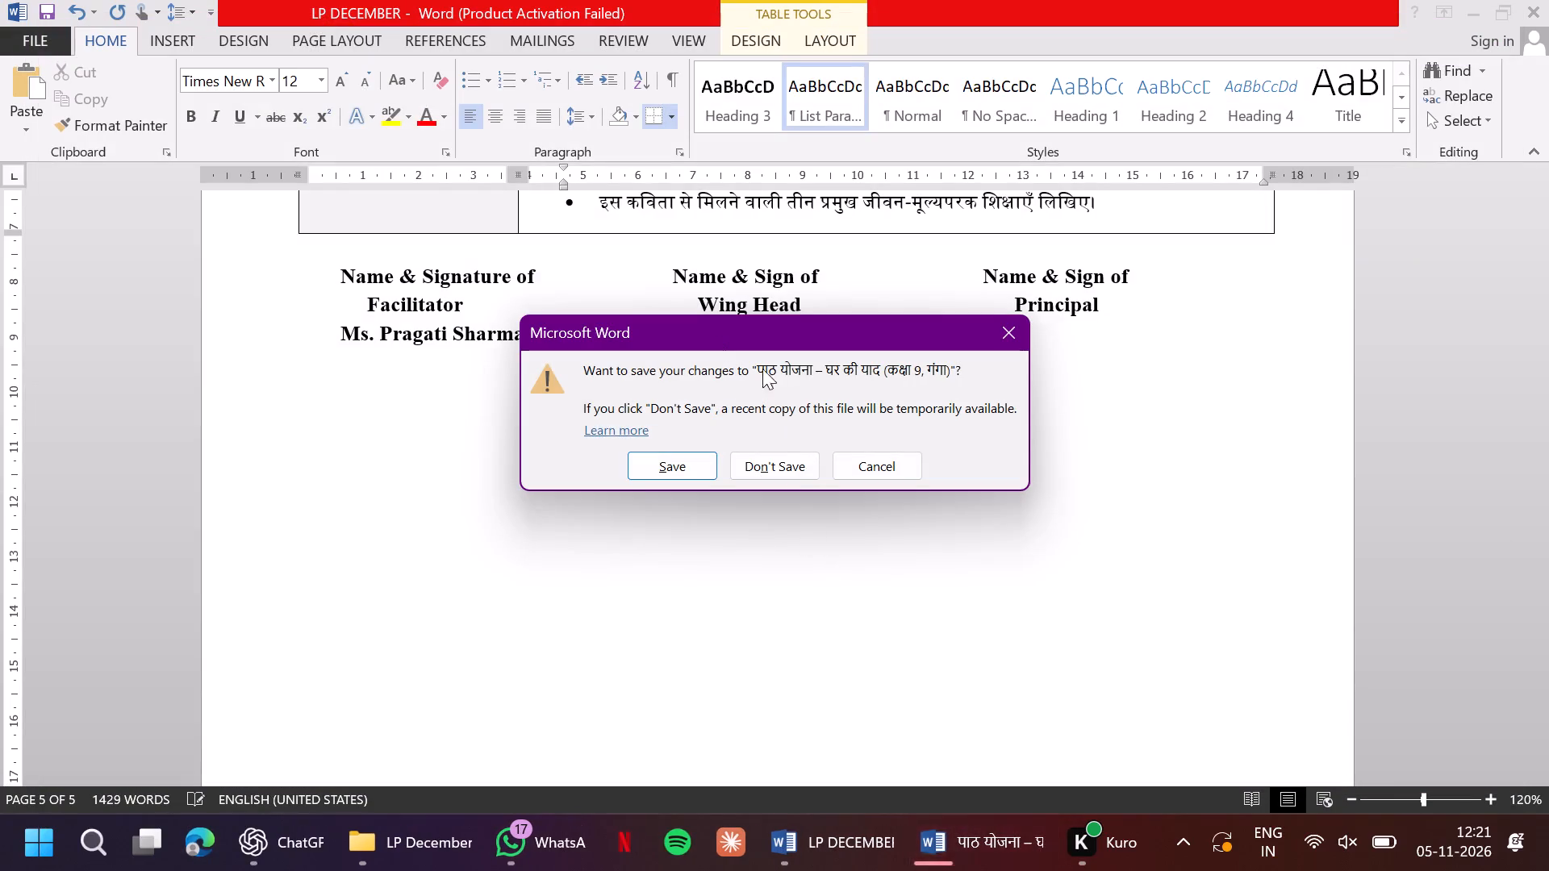
Save the changes to the source document पाठ योजना – घर की याद (कक्षा 9, गंगा) as it closes.
{"action": "left_click", "coordinate": [669, 456]}
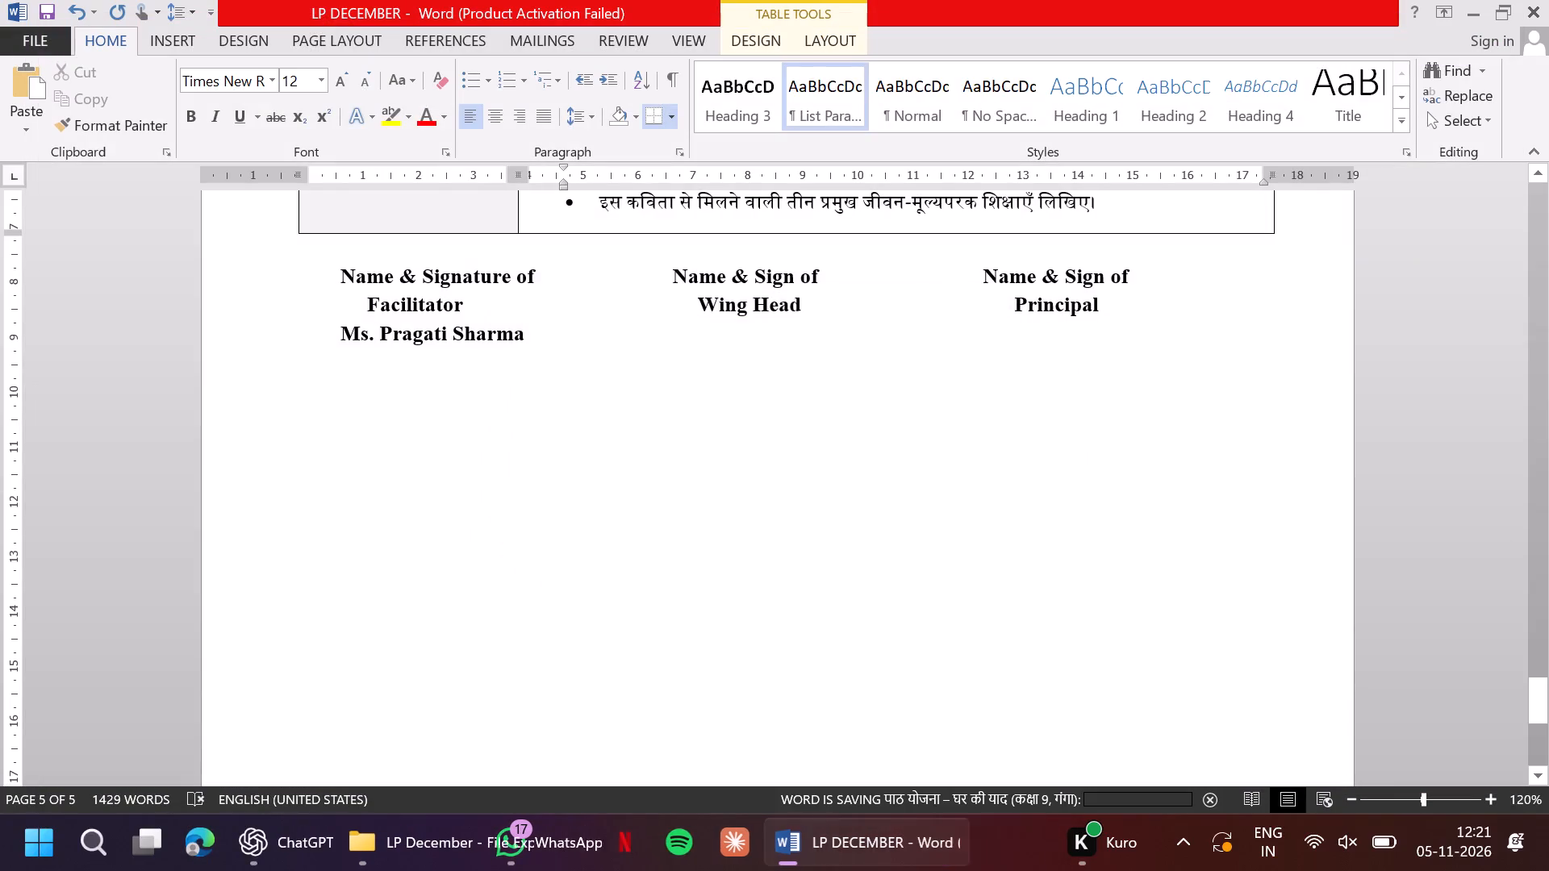
Return to the first page of the LP DECEMBER lesson plan and close the document.
{"action": "scroll", "coordinate": [905, 574], "scroll_direction": "up", "scroll_amount": 20}
{"action": "scroll", "coordinate": [905, 574], "scroll_direction": "up", "scroll_amount": 20}
{"action": "scroll", "coordinate": [905, 574], "scroll_direction": "up", "scroll_amount": 20}
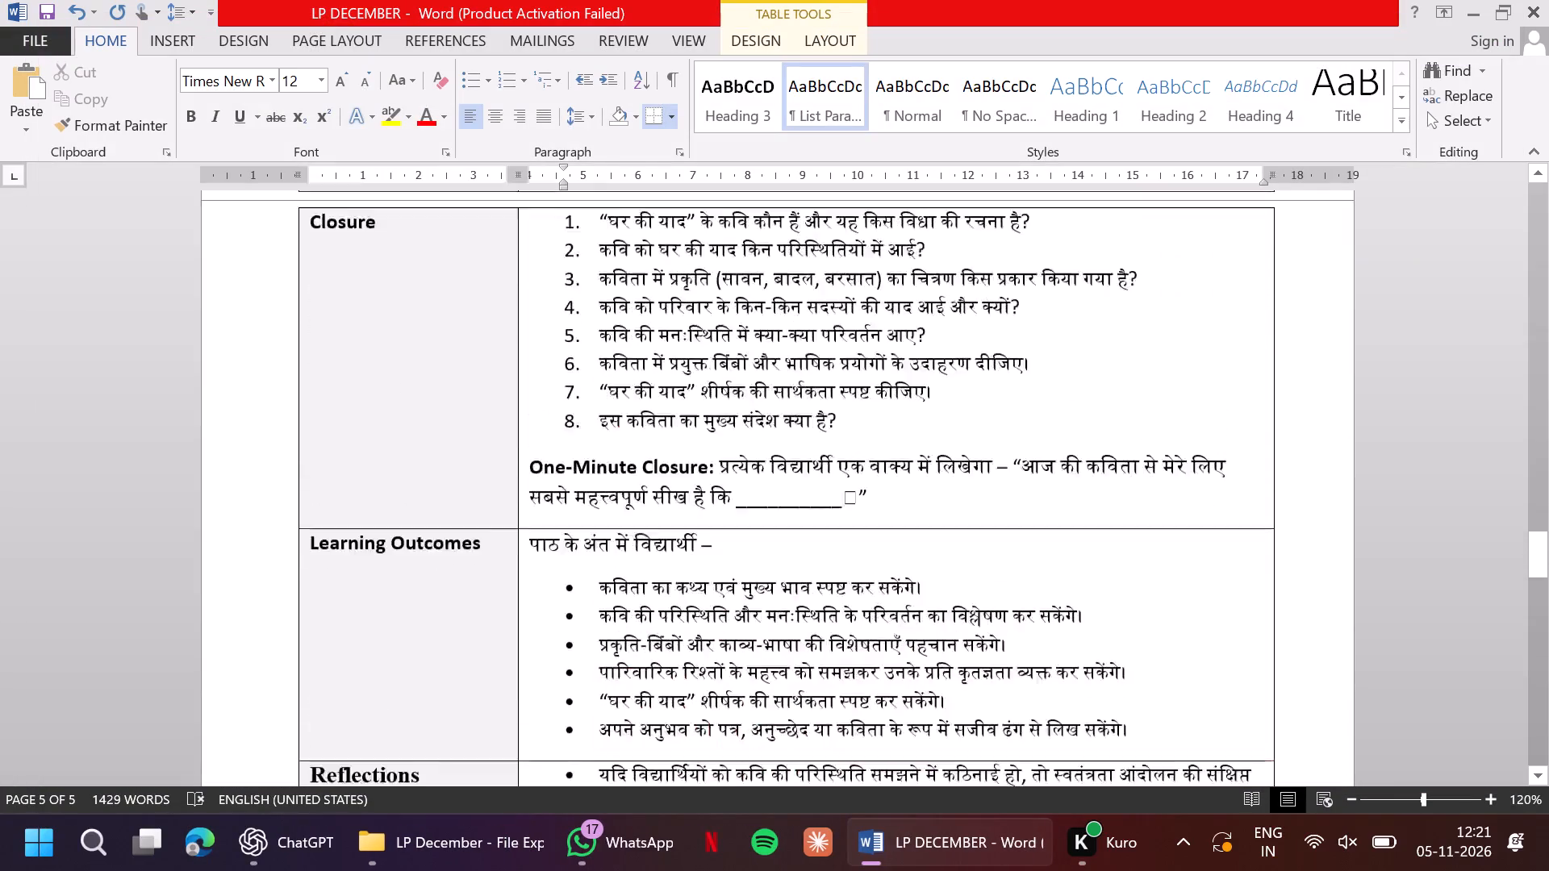
{"action": "scroll", "coordinate": [905, 574], "scroll_direction": "up", "scroll_amount": 19}
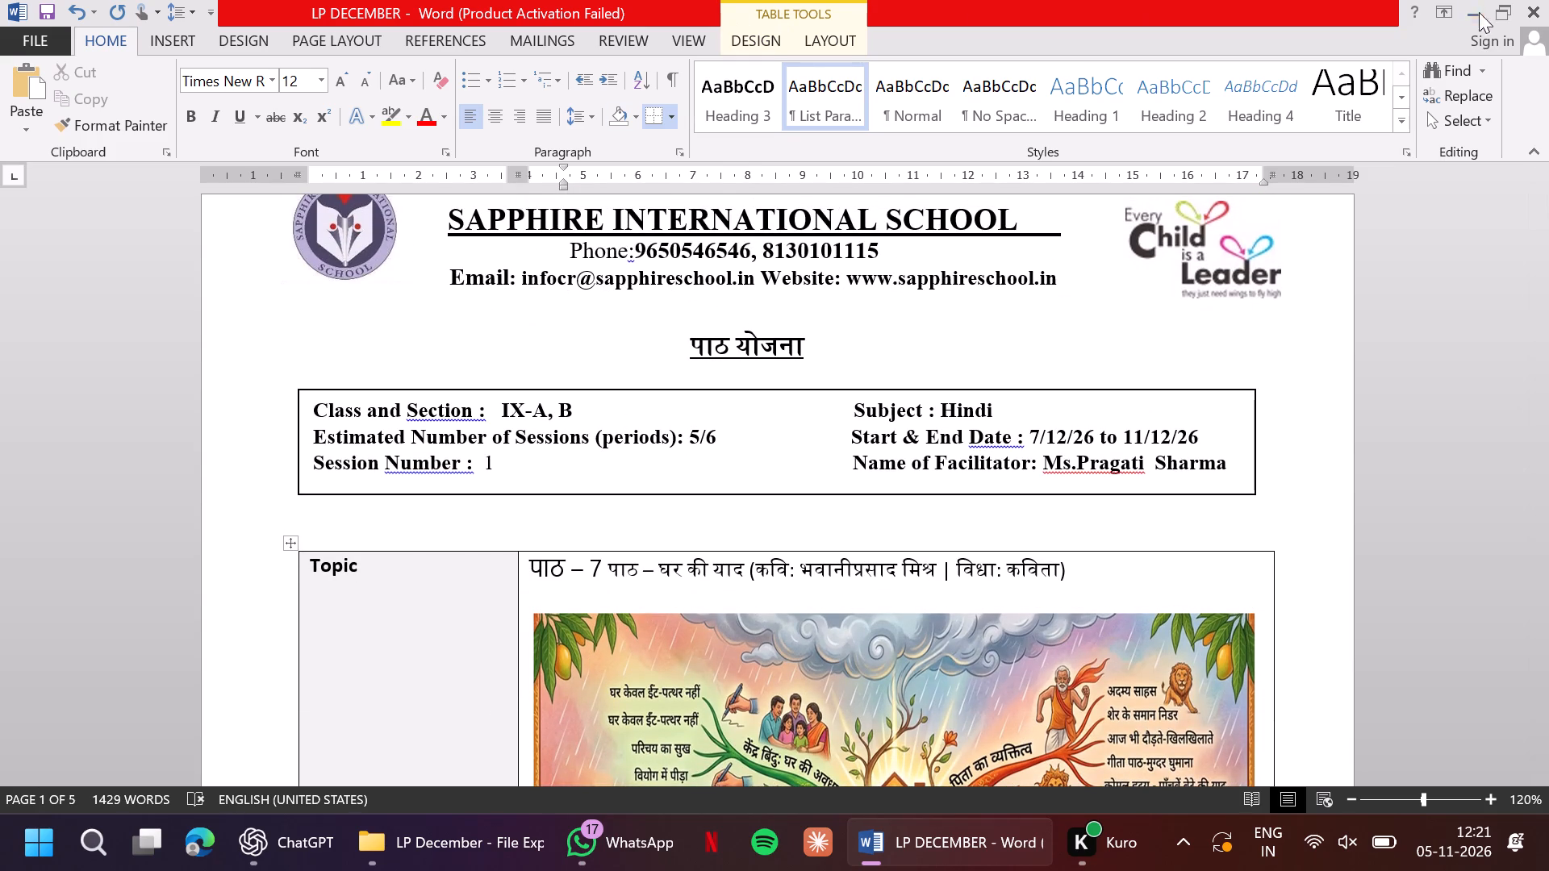
{"action": "left_click", "coordinate": [1530, 10]}
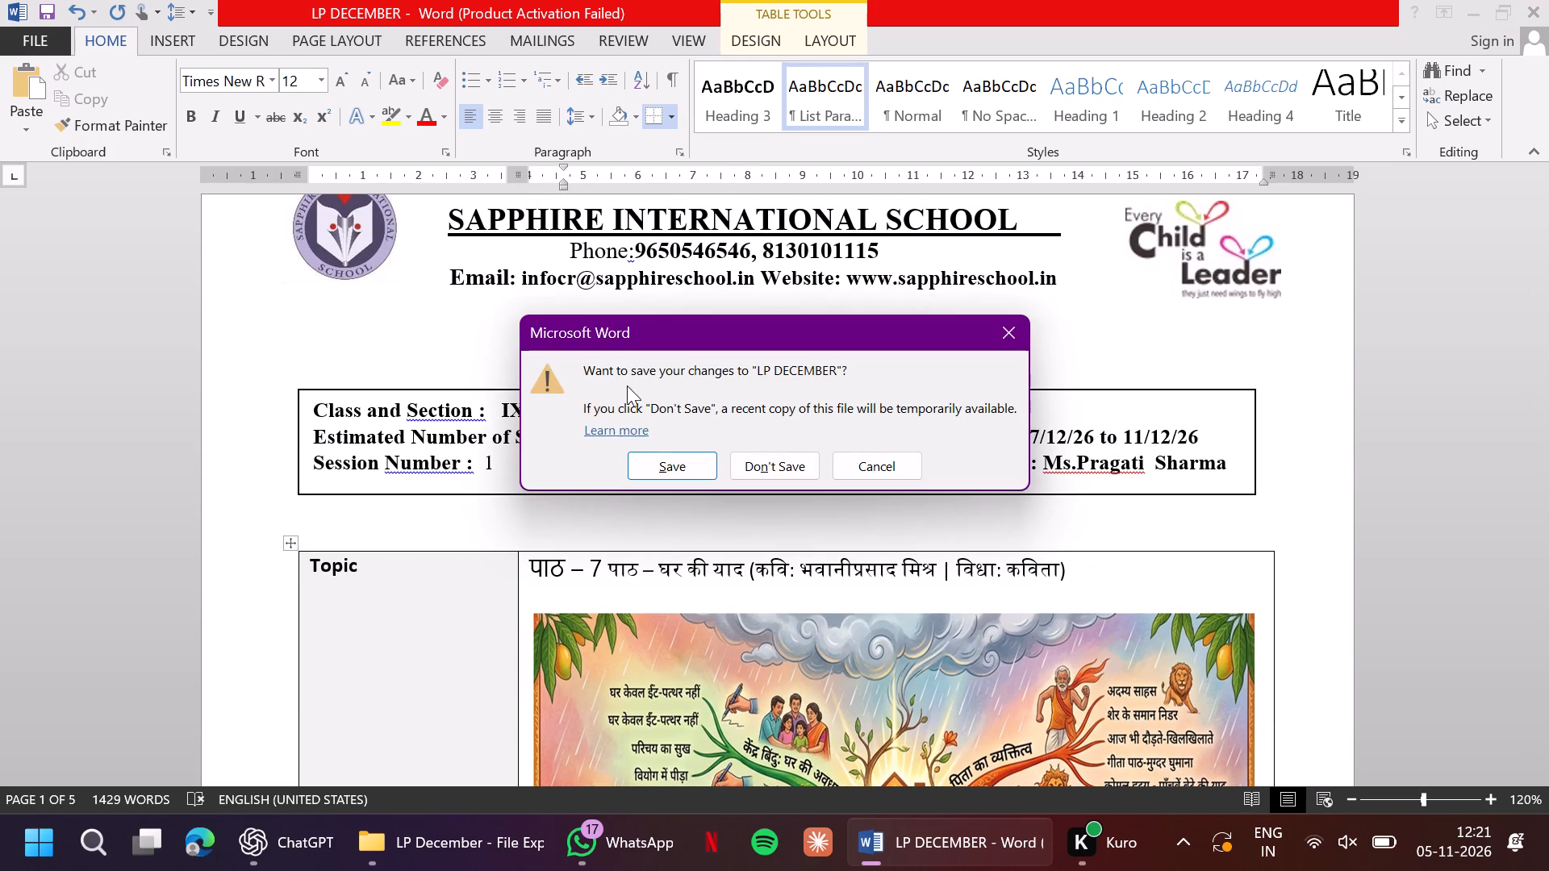
Save the changes to the LP DECEMBER document as it closes.
{"action": "left_click", "coordinate": [662, 459]}
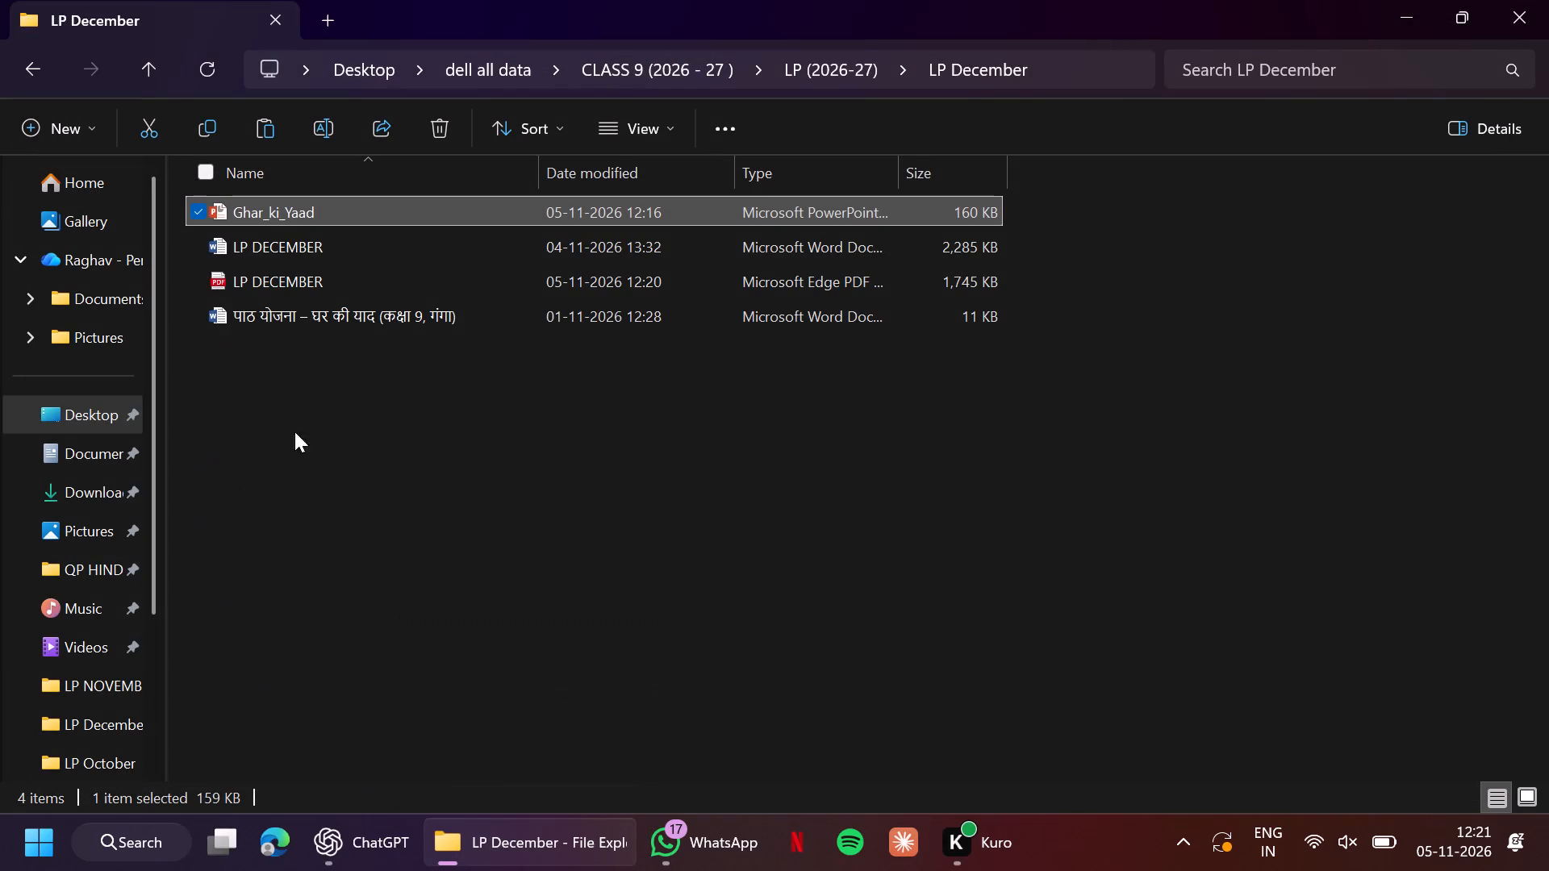
Open the exported LP DECEMBER PDF in Edge and check all its pages, including the quiz link and the embedded presentation slide.
{"action": "double_click", "coordinate": [335, 285]}
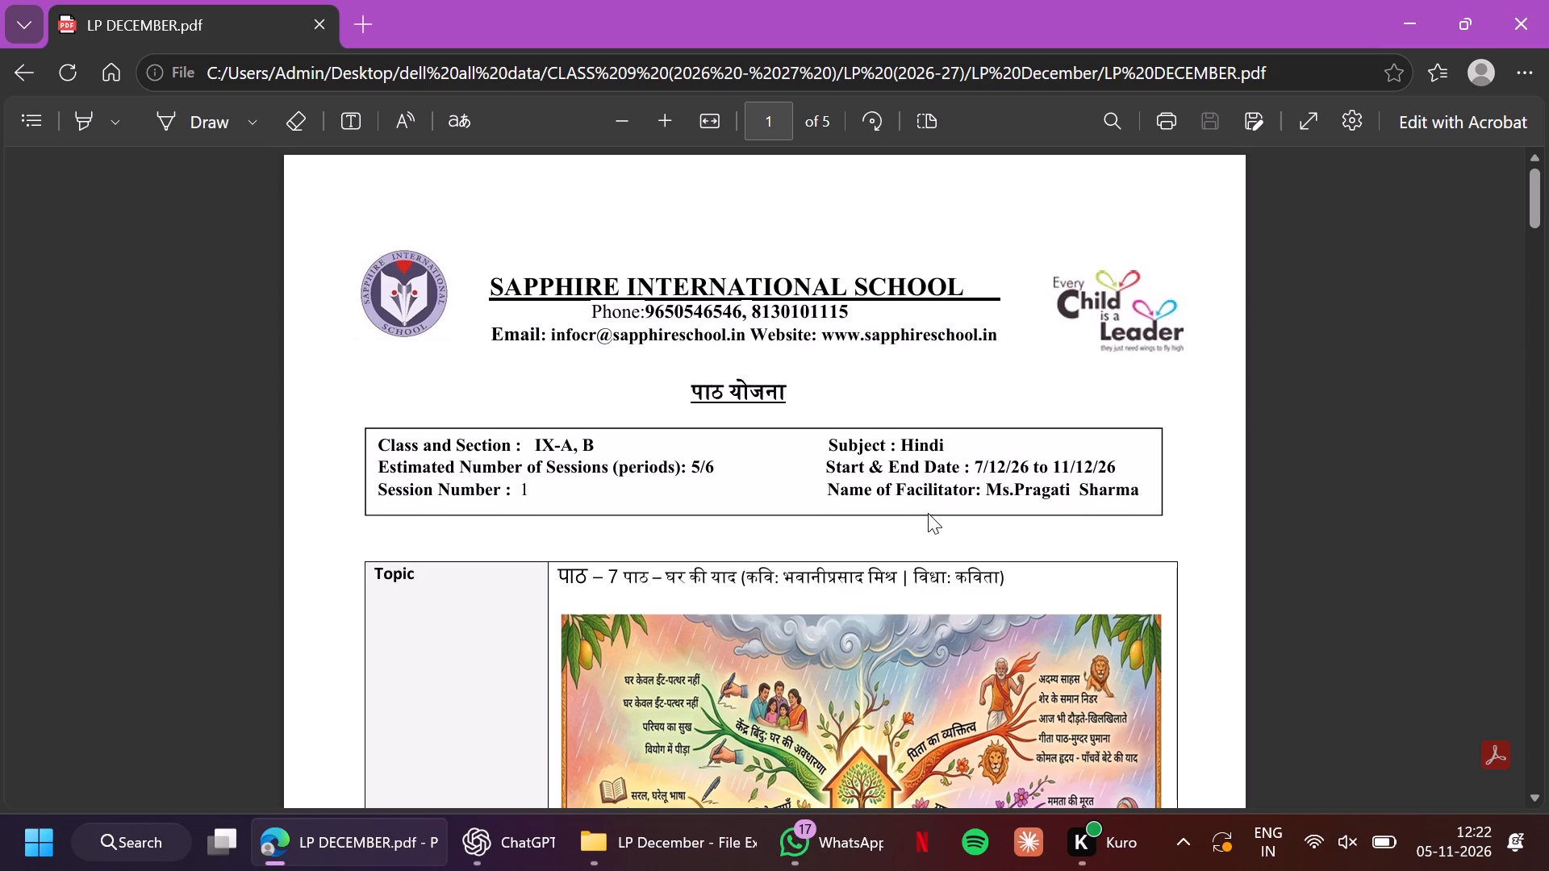
{"action": "scroll", "coordinate": [928, 513], "scroll_direction": "down", "scroll_amount": 8}
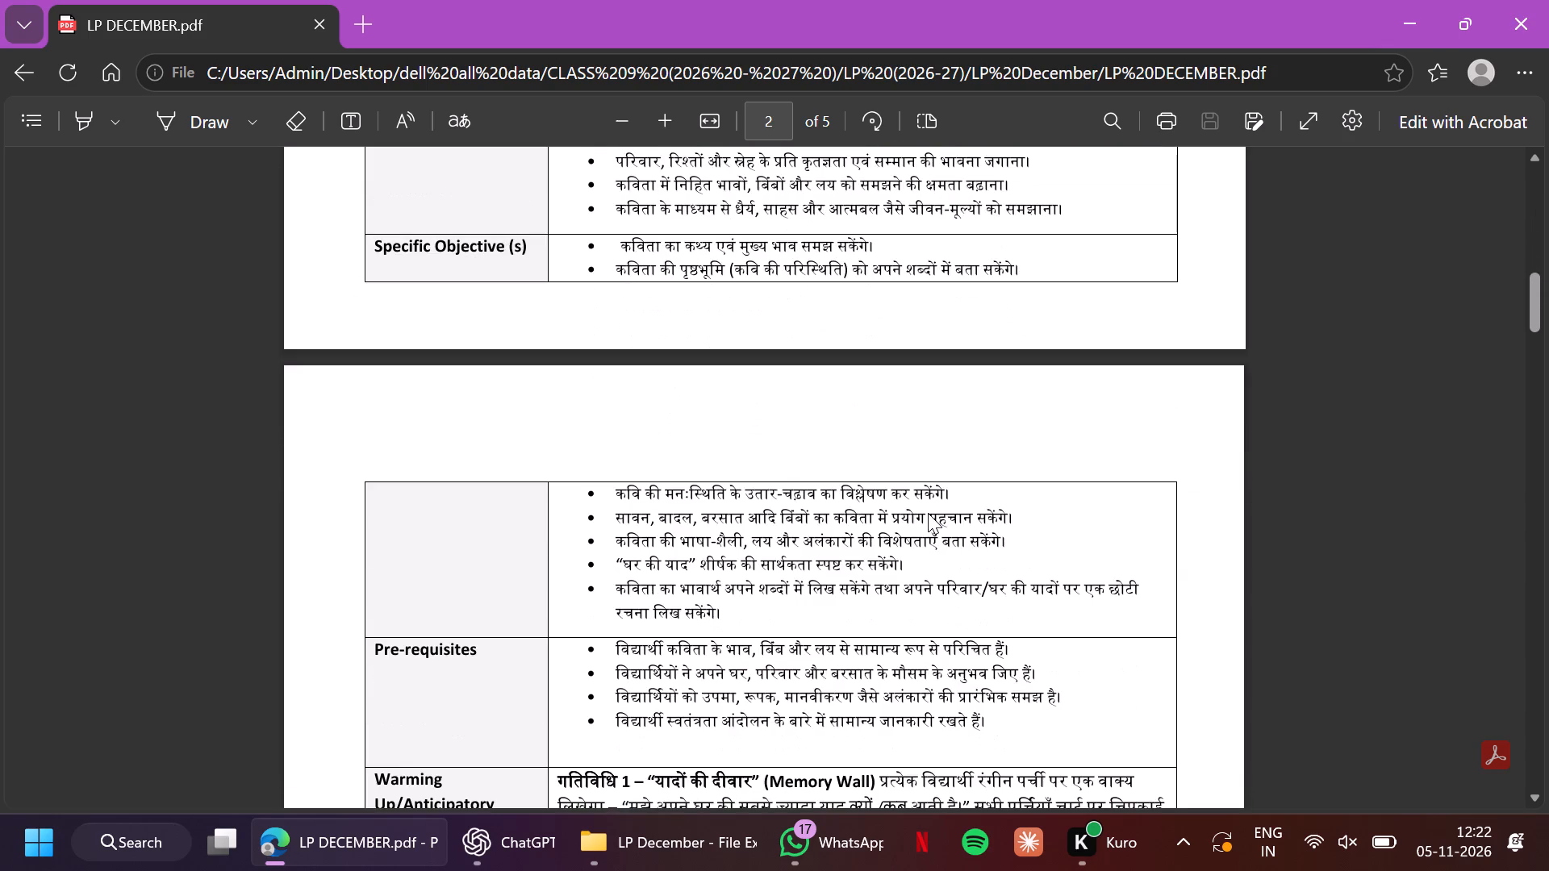
{"action": "scroll", "coordinate": [929, 501], "scroll_direction": "down", "scroll_amount": 6}
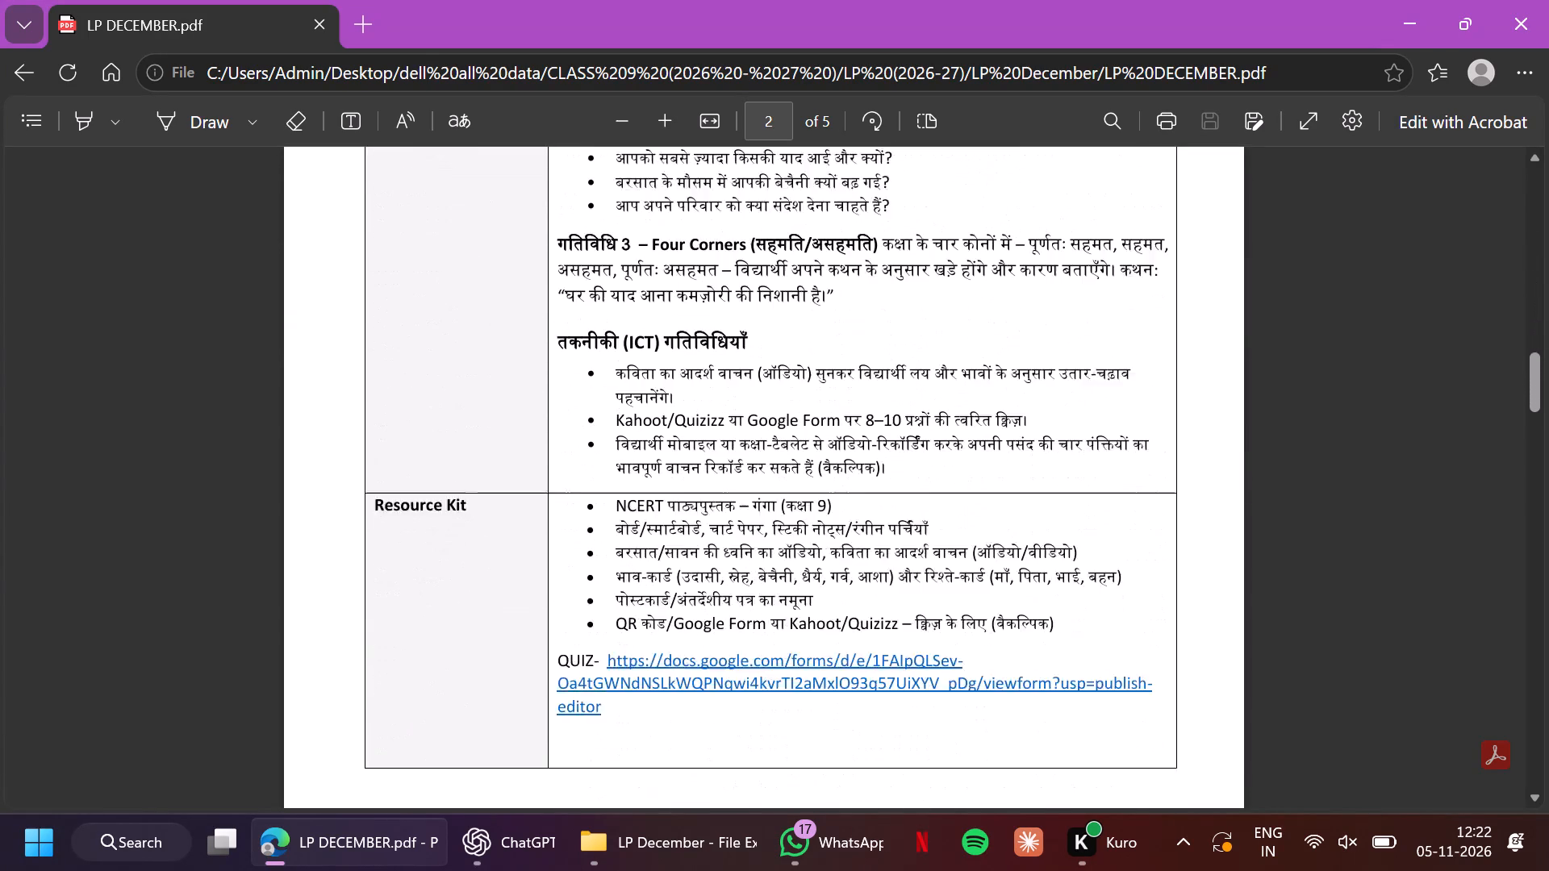
{"action": "scroll", "coordinate": [929, 501], "scroll_direction": "down", "scroll_amount": 8}
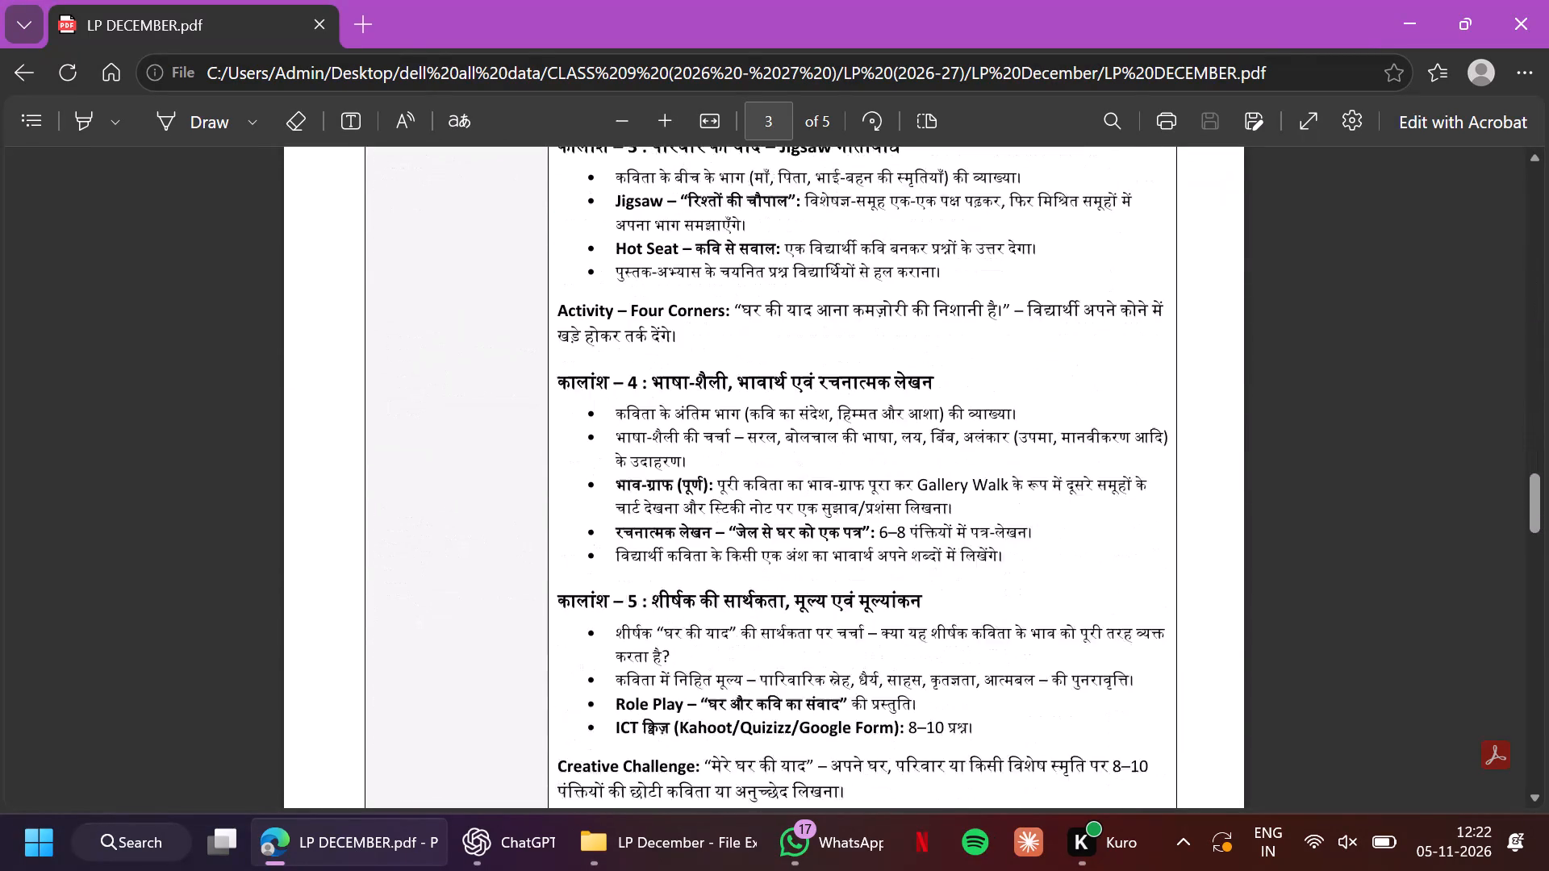
{"action": "scroll", "coordinate": [929, 501], "scroll_direction": "down", "scroll_amount": 9}
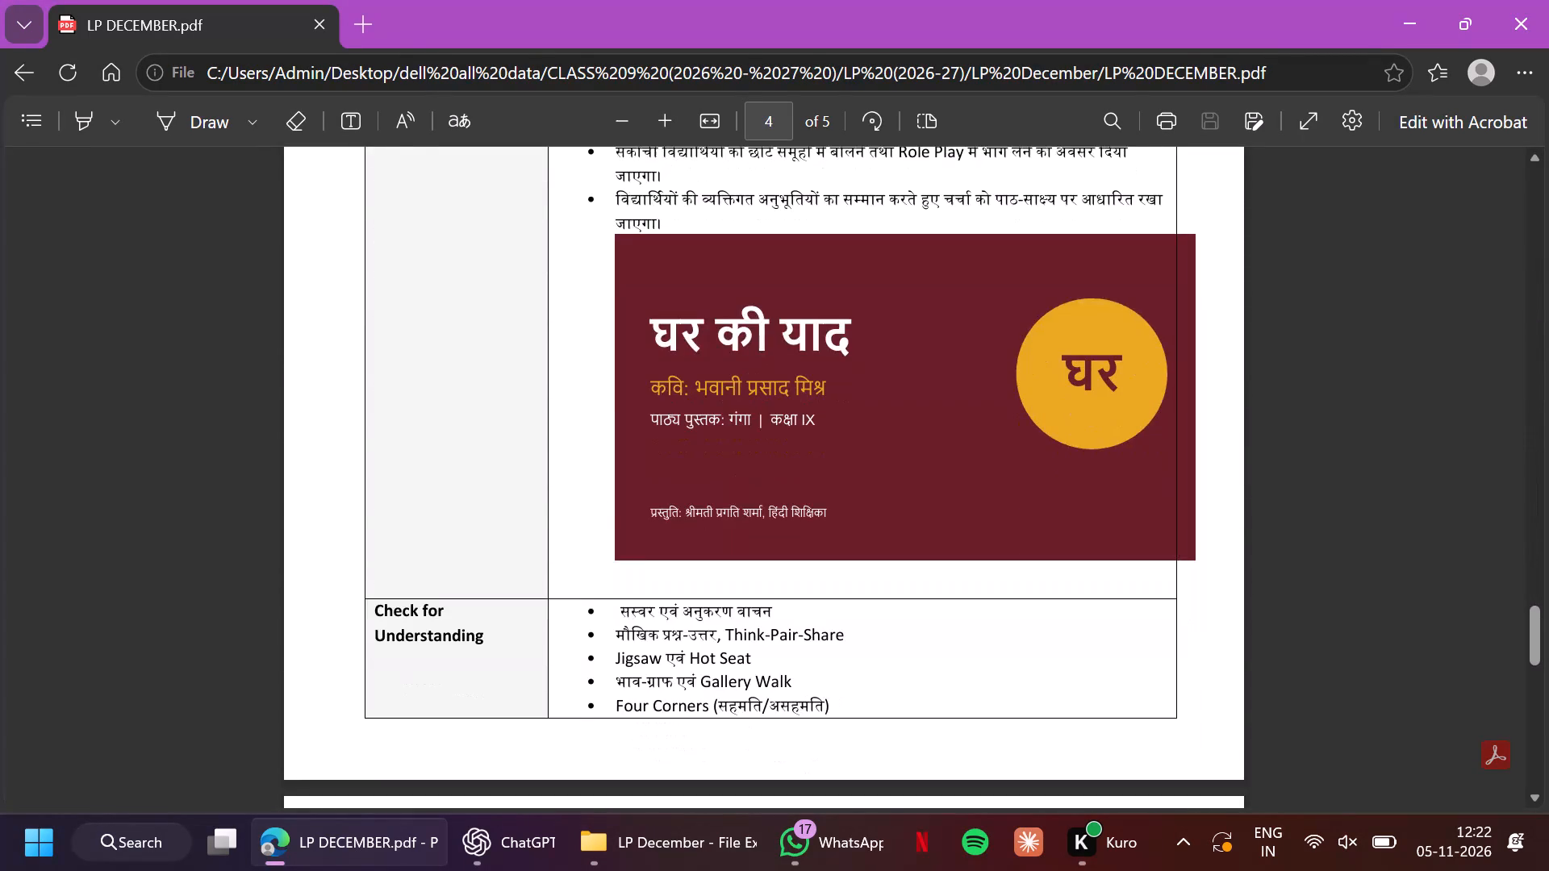
{"action": "scroll", "coordinate": [929, 501], "scroll_direction": "down", "scroll_amount": 9}
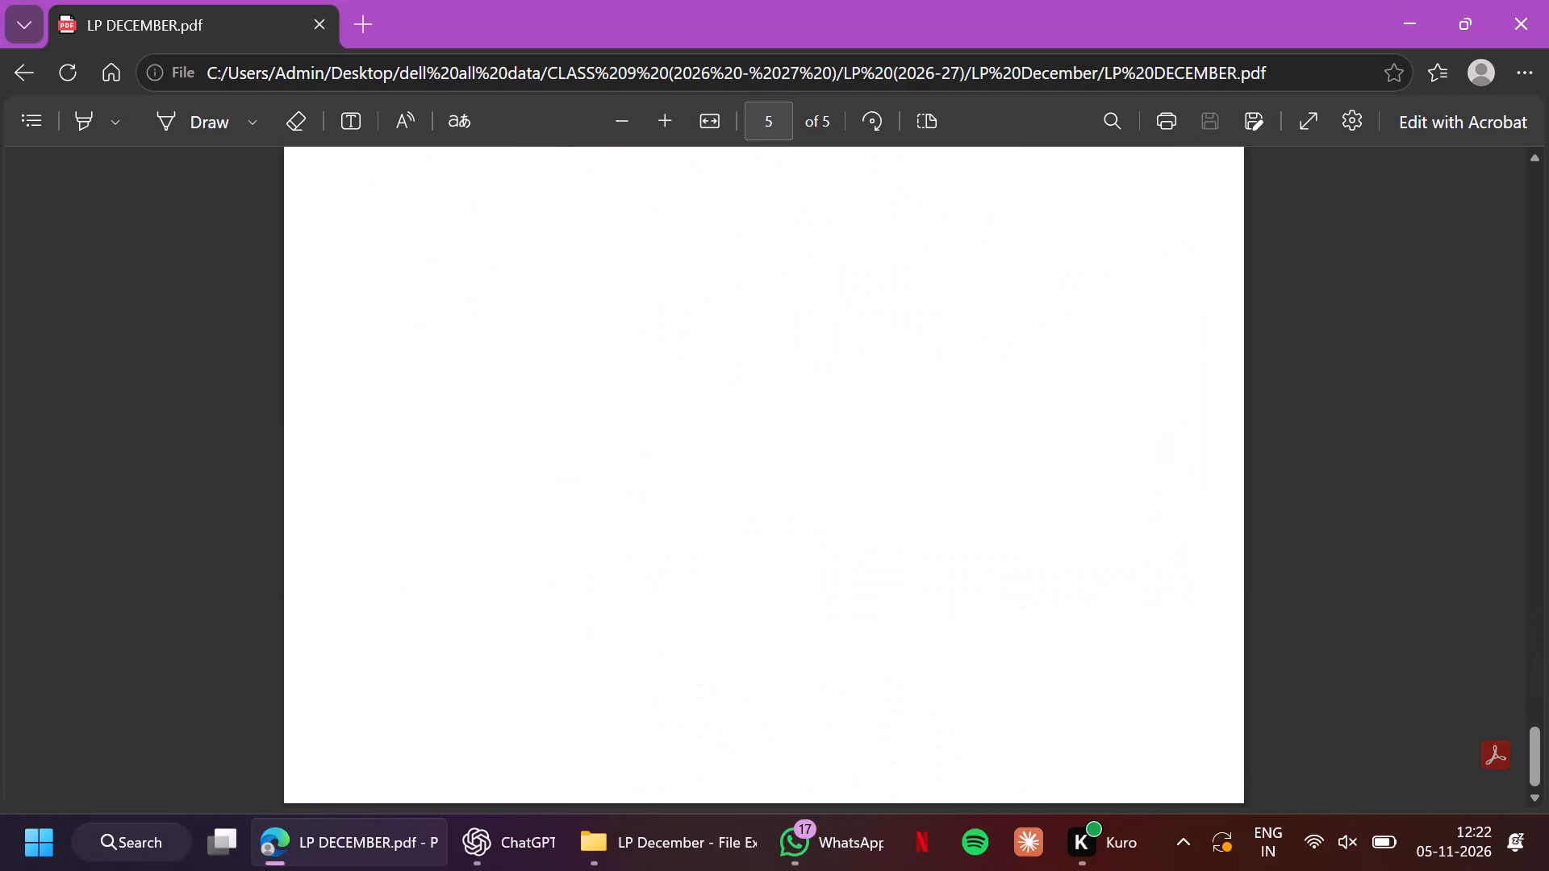
{"action": "scroll", "coordinate": [929, 501], "scroll_direction": "up", "scroll_amount": 11}
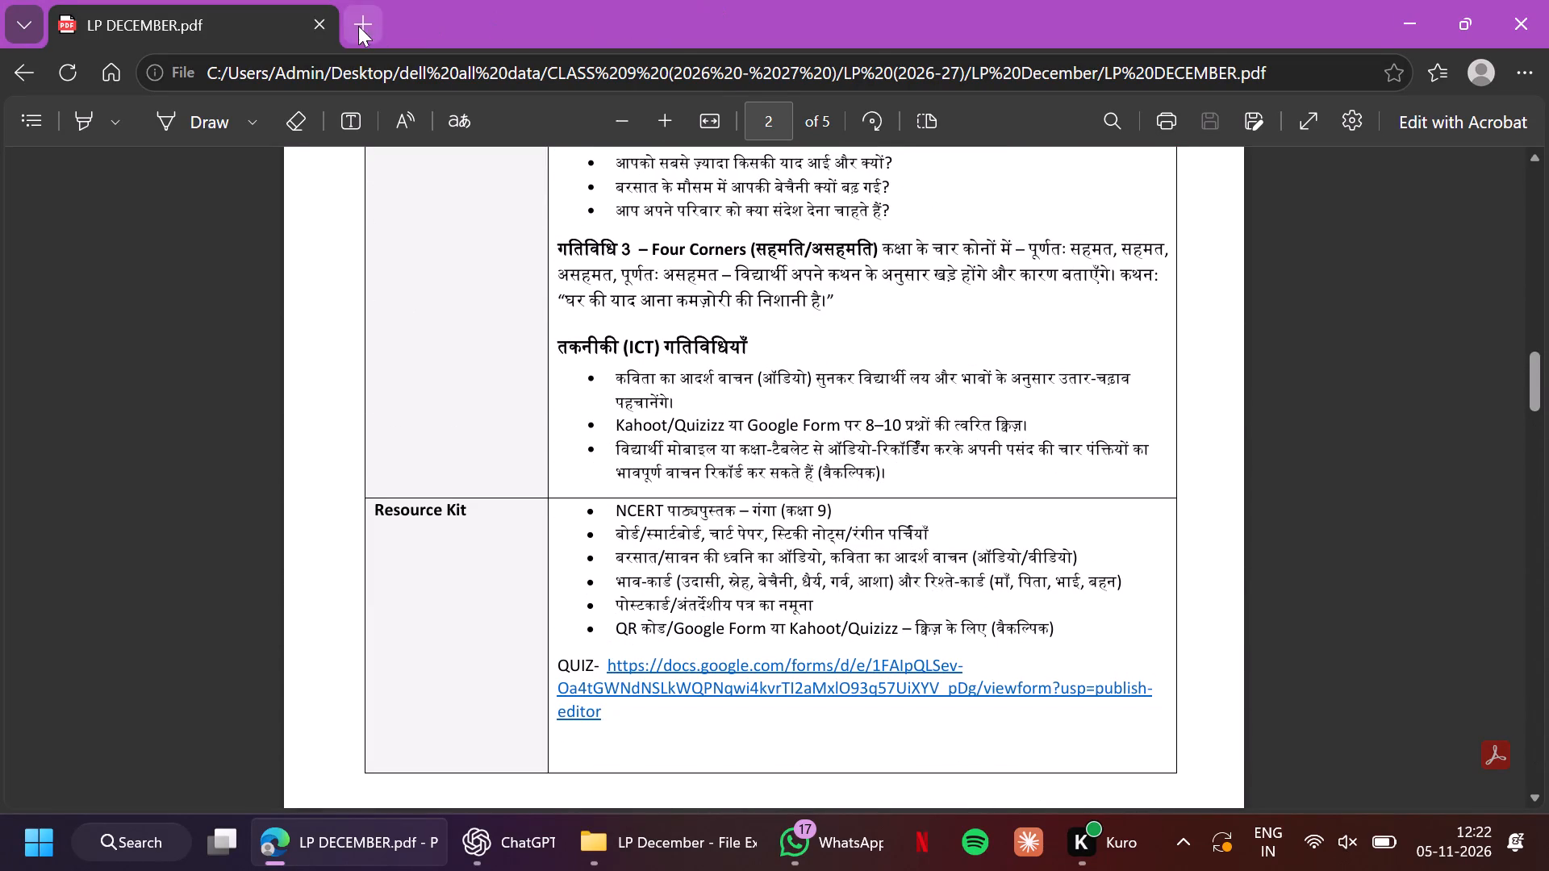
Close the LP DECEMBER PDF open in Edge.
{"action": "left_click", "coordinate": [311, 19]}
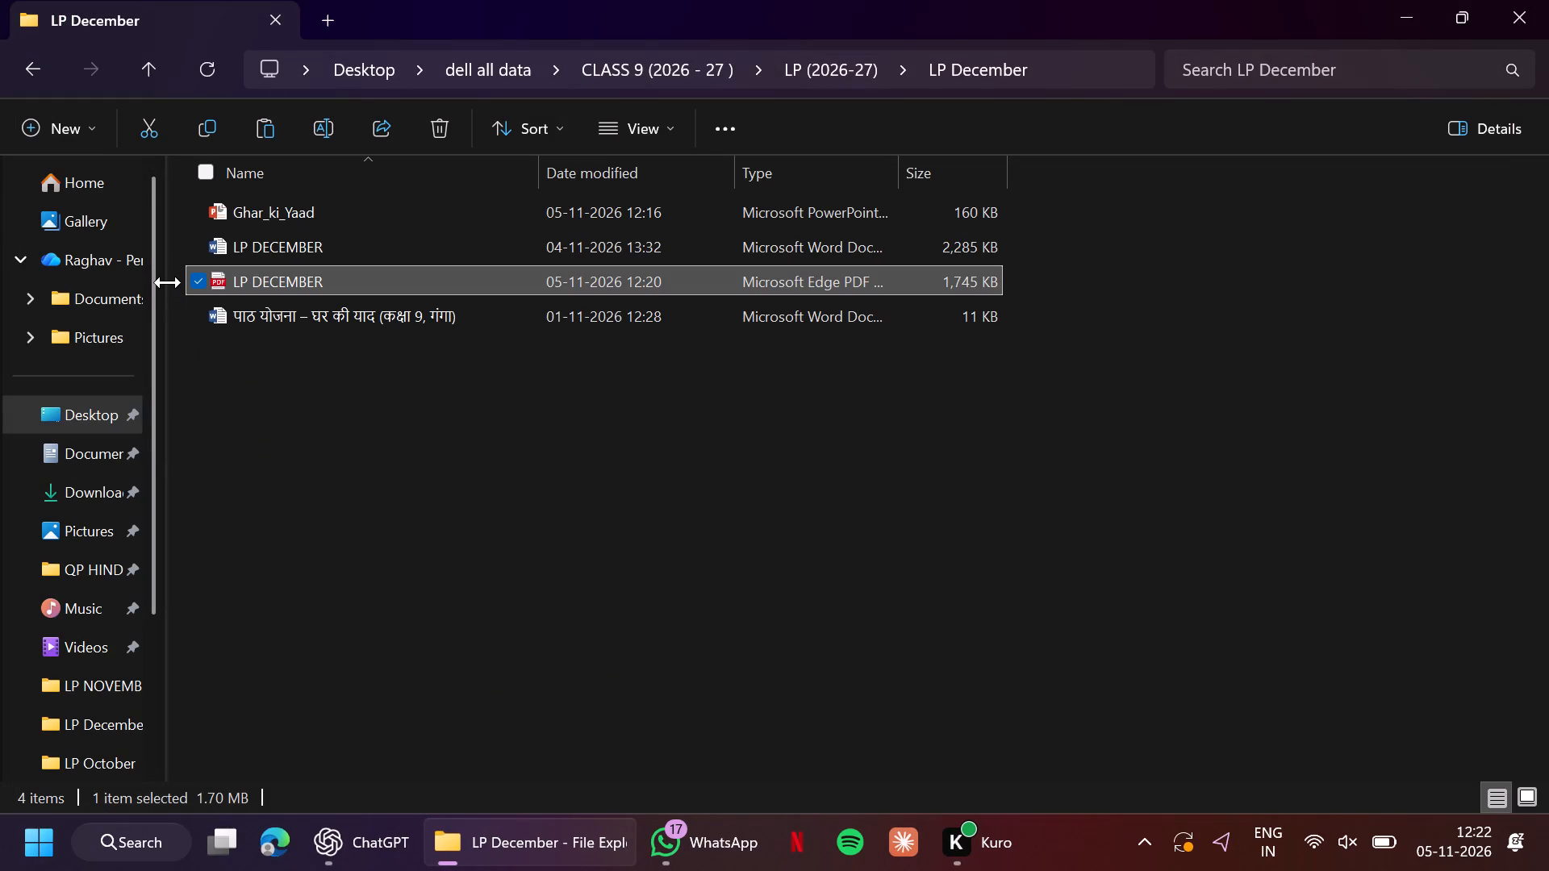
Copy the LP DECEMBER PDF file from the LP December folder.
{"action": "right_click", "coordinate": [274, 277]}
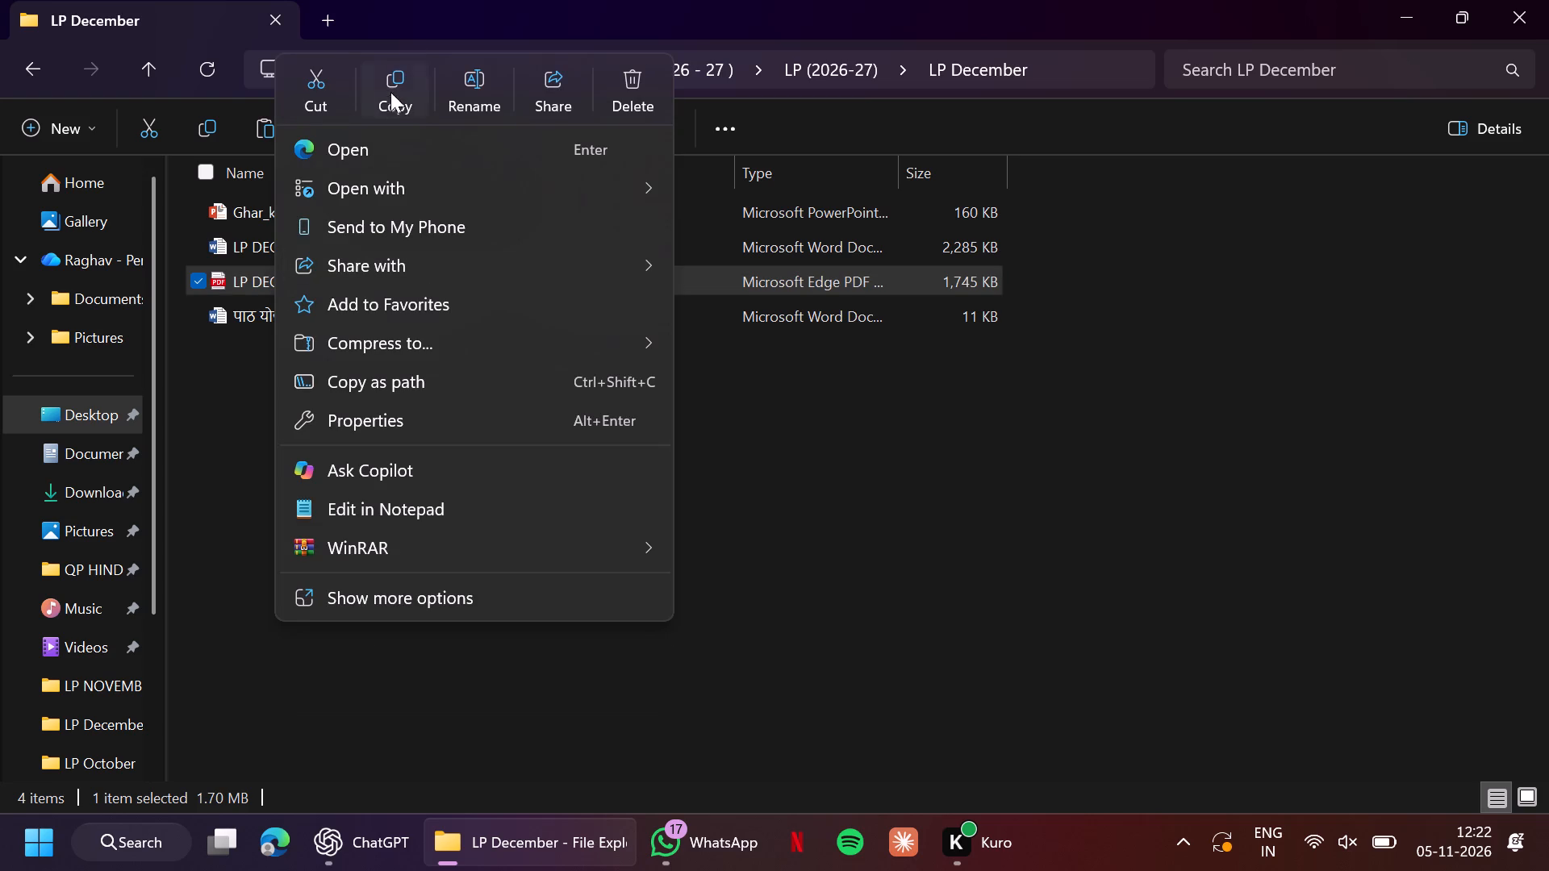
{"action": "left_click", "coordinate": [386, 98]}
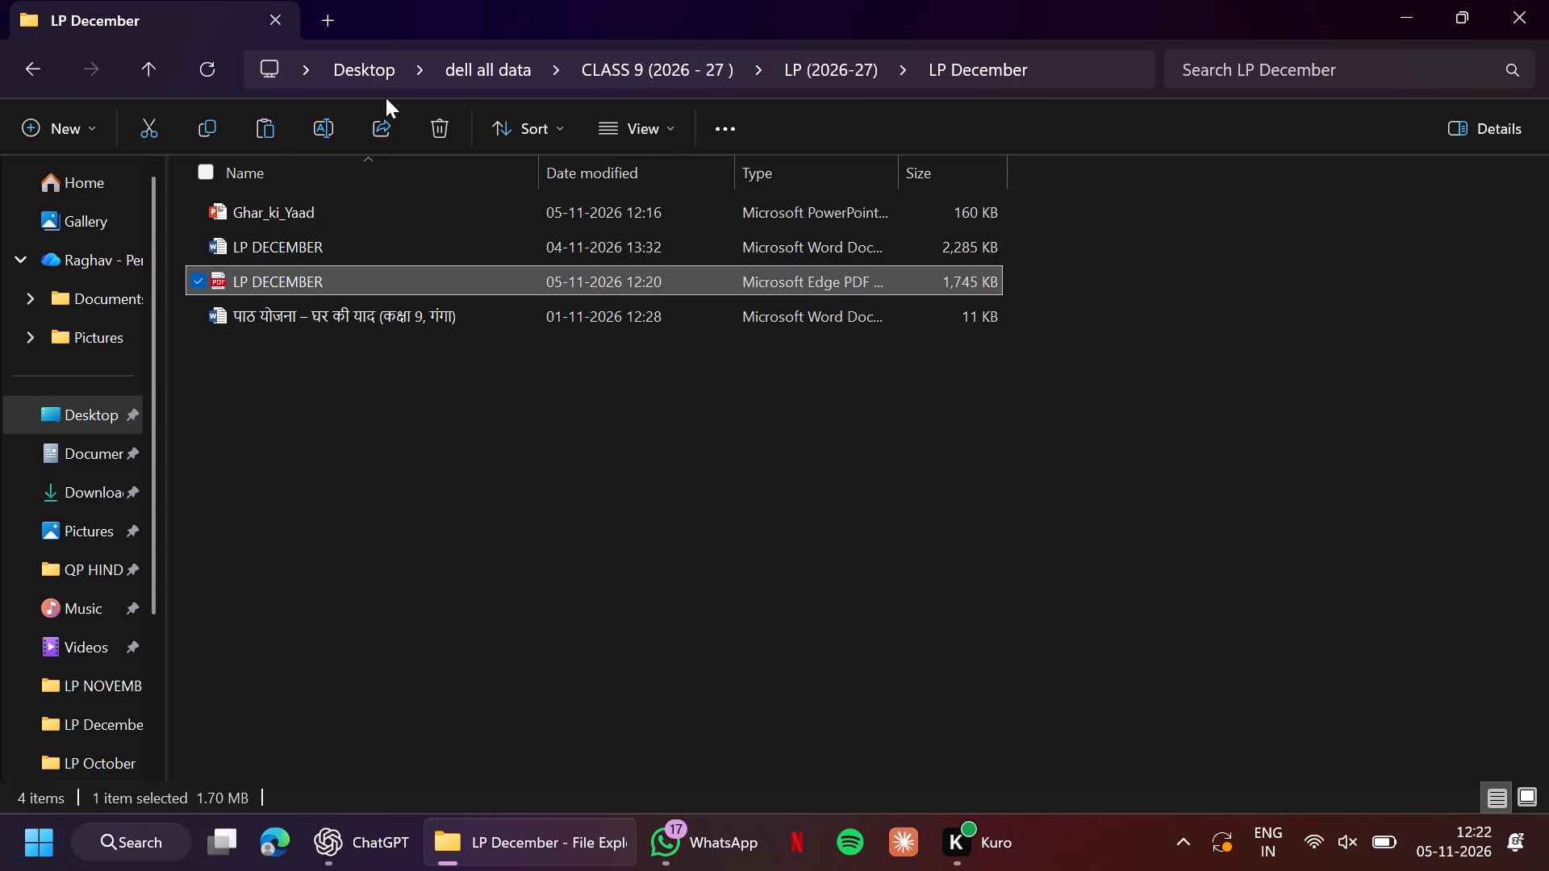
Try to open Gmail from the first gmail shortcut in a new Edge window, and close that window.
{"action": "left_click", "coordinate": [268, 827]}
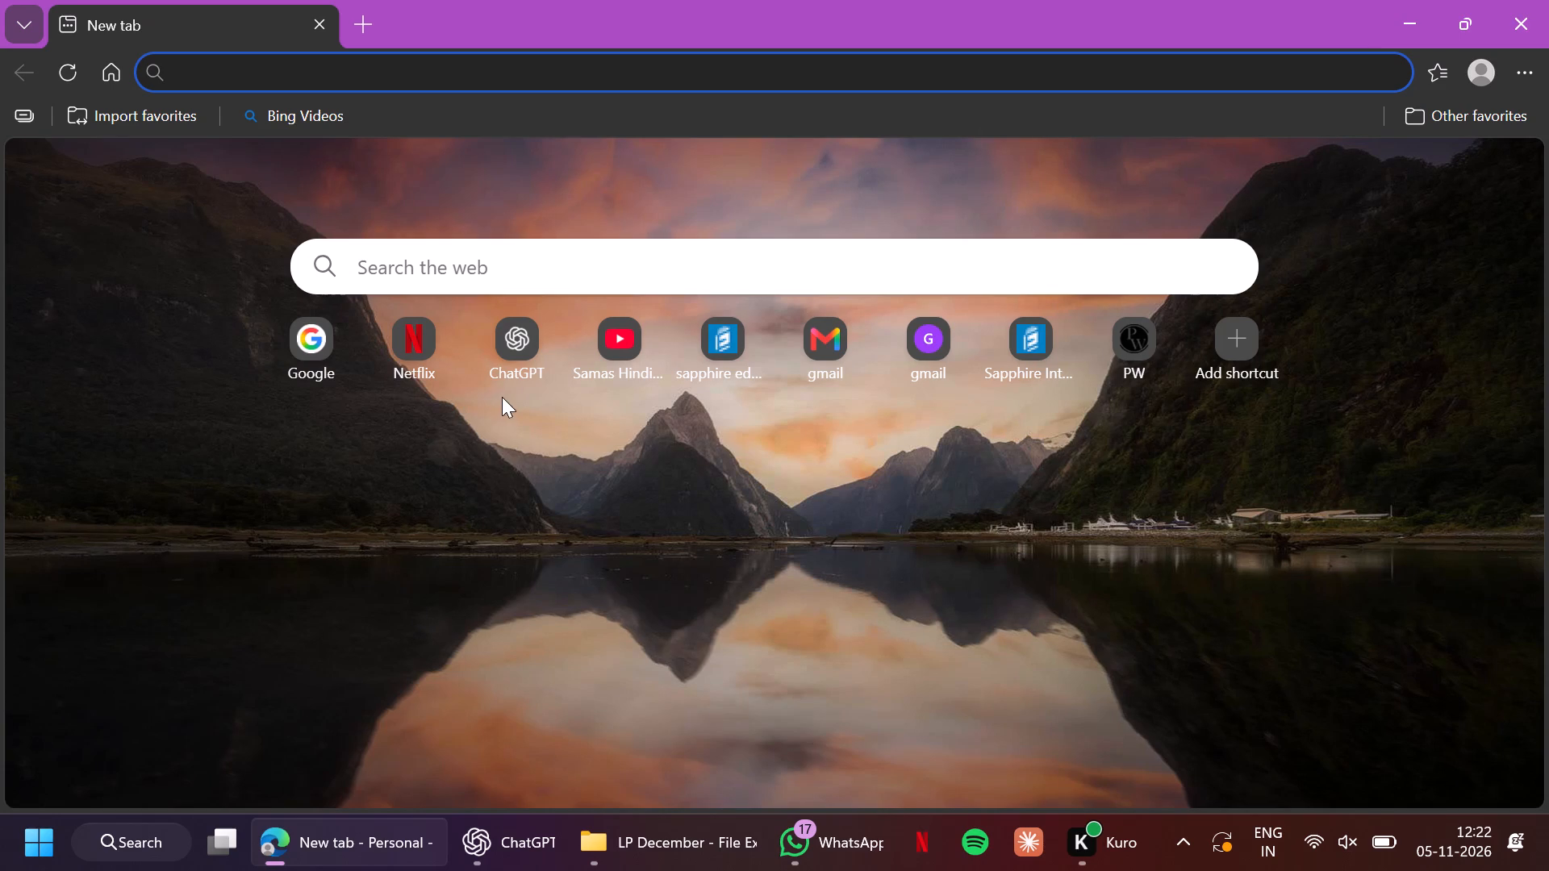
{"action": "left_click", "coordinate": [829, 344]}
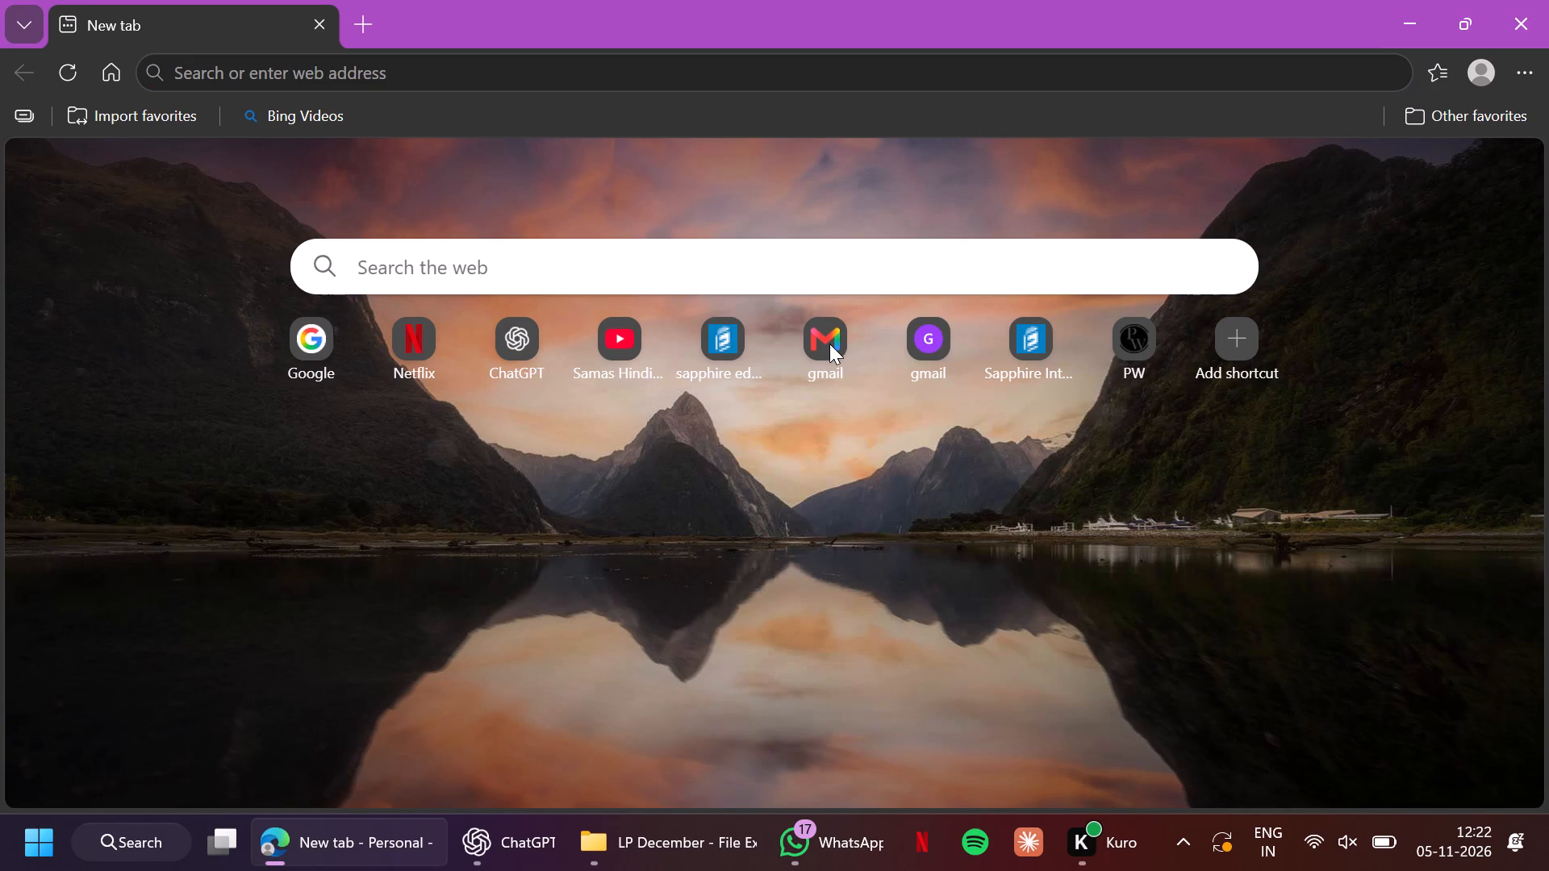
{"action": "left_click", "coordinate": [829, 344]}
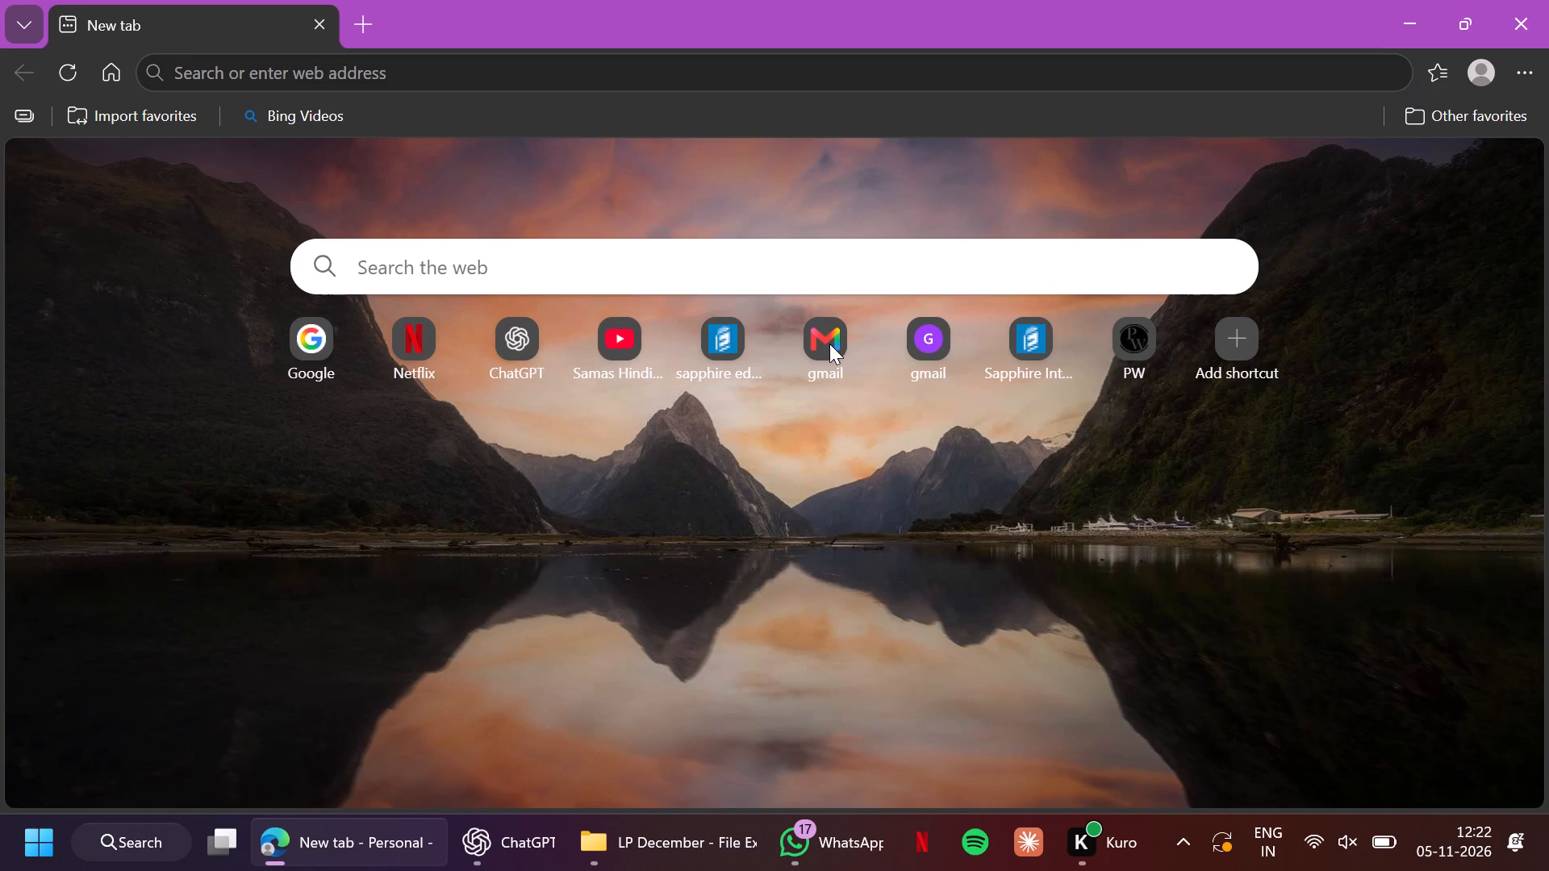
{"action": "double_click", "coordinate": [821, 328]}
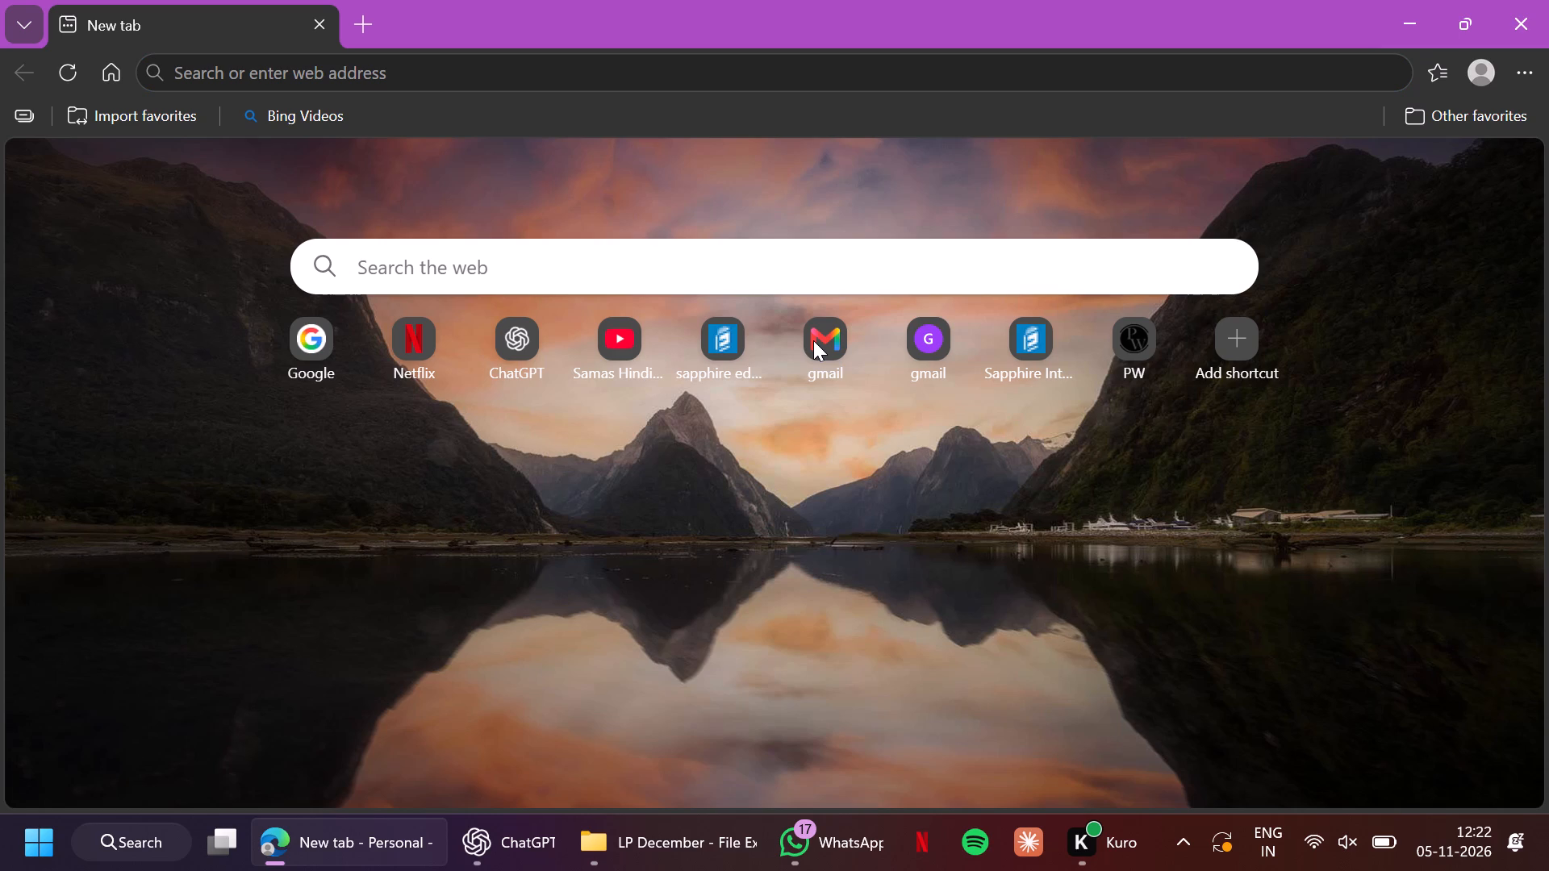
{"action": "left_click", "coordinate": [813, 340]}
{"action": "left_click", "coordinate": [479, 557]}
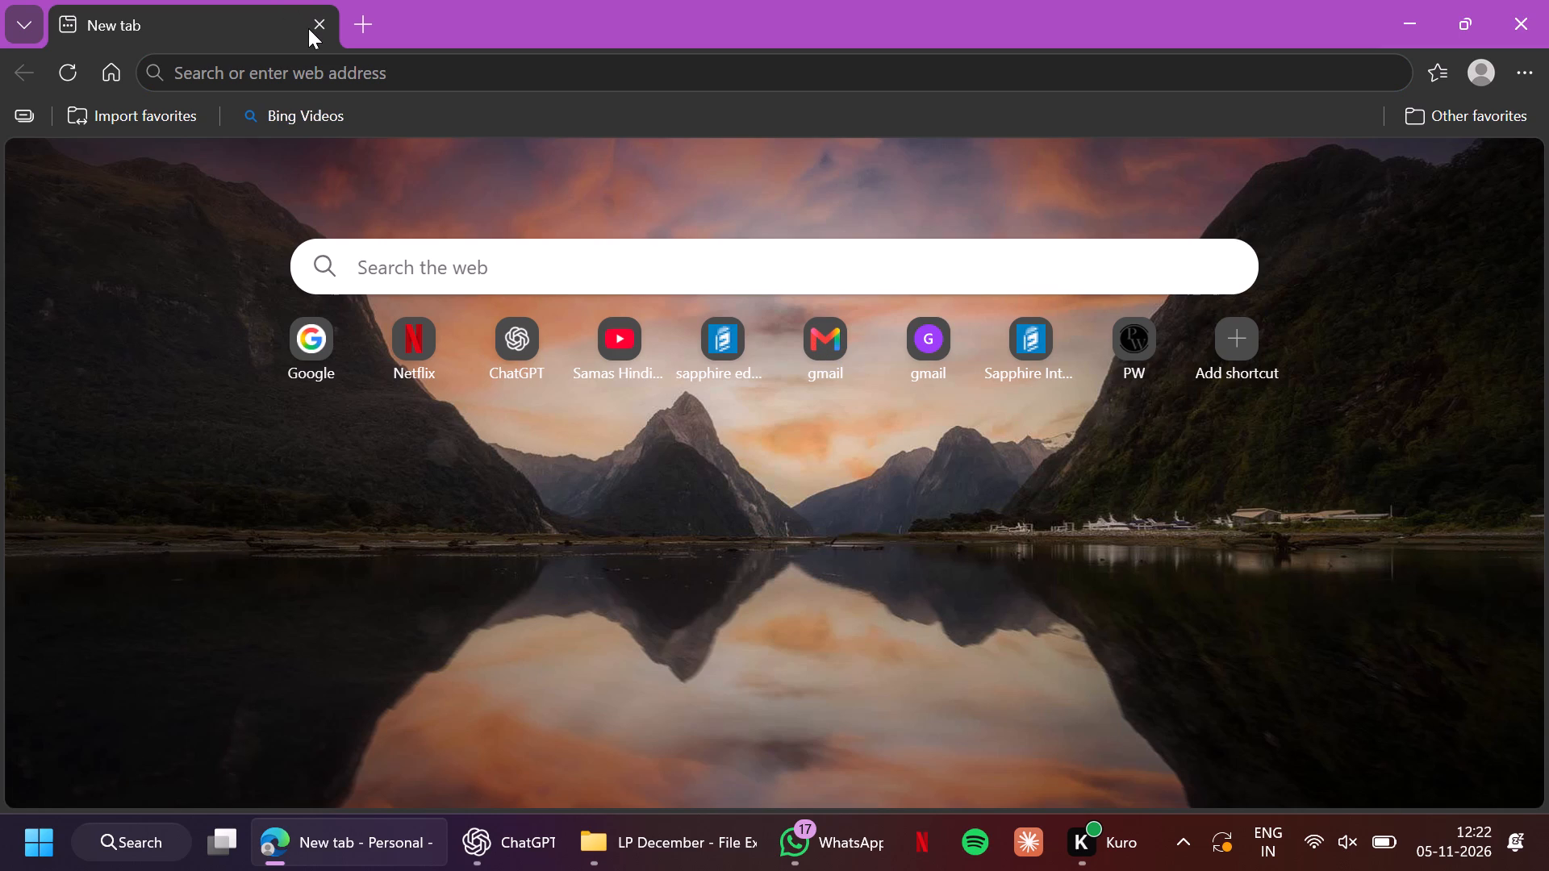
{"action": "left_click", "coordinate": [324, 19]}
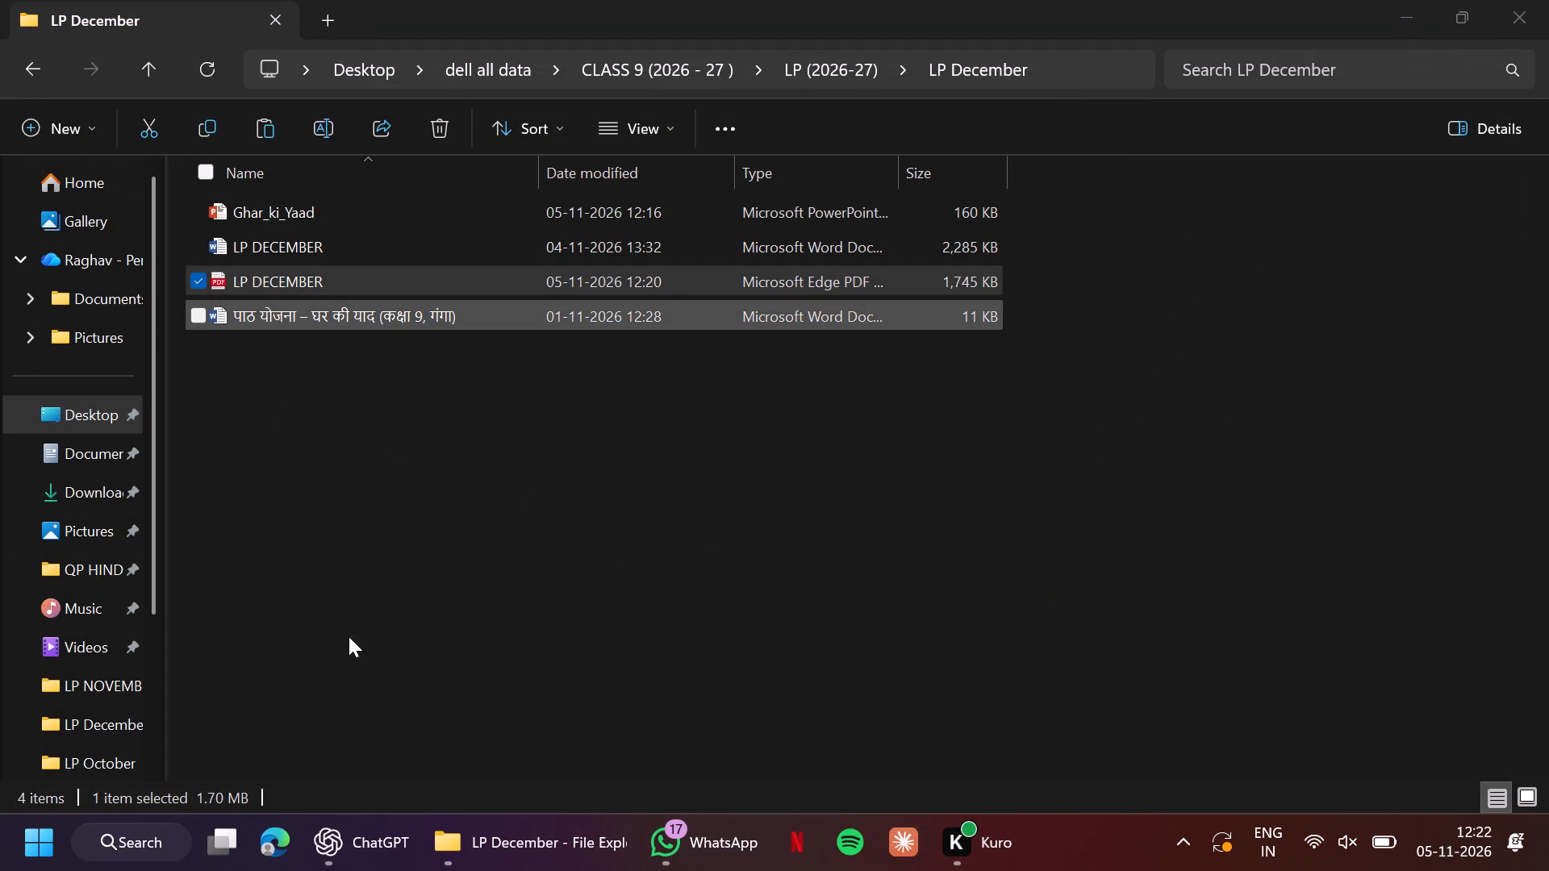
Open a new Edge browser window again.
{"action": "left_click", "coordinate": [286, 831]}
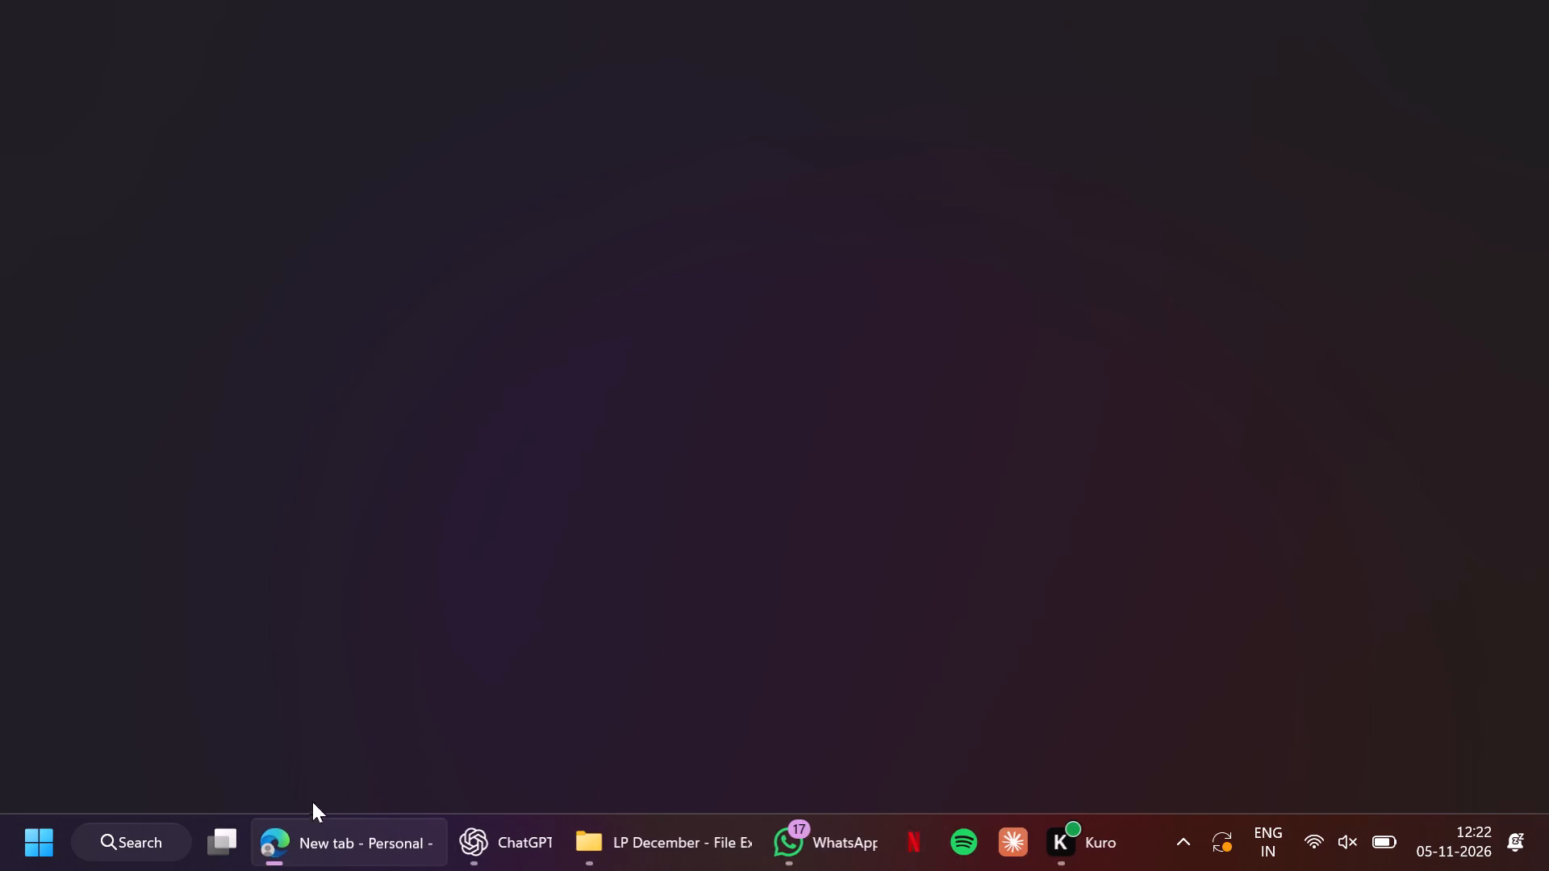
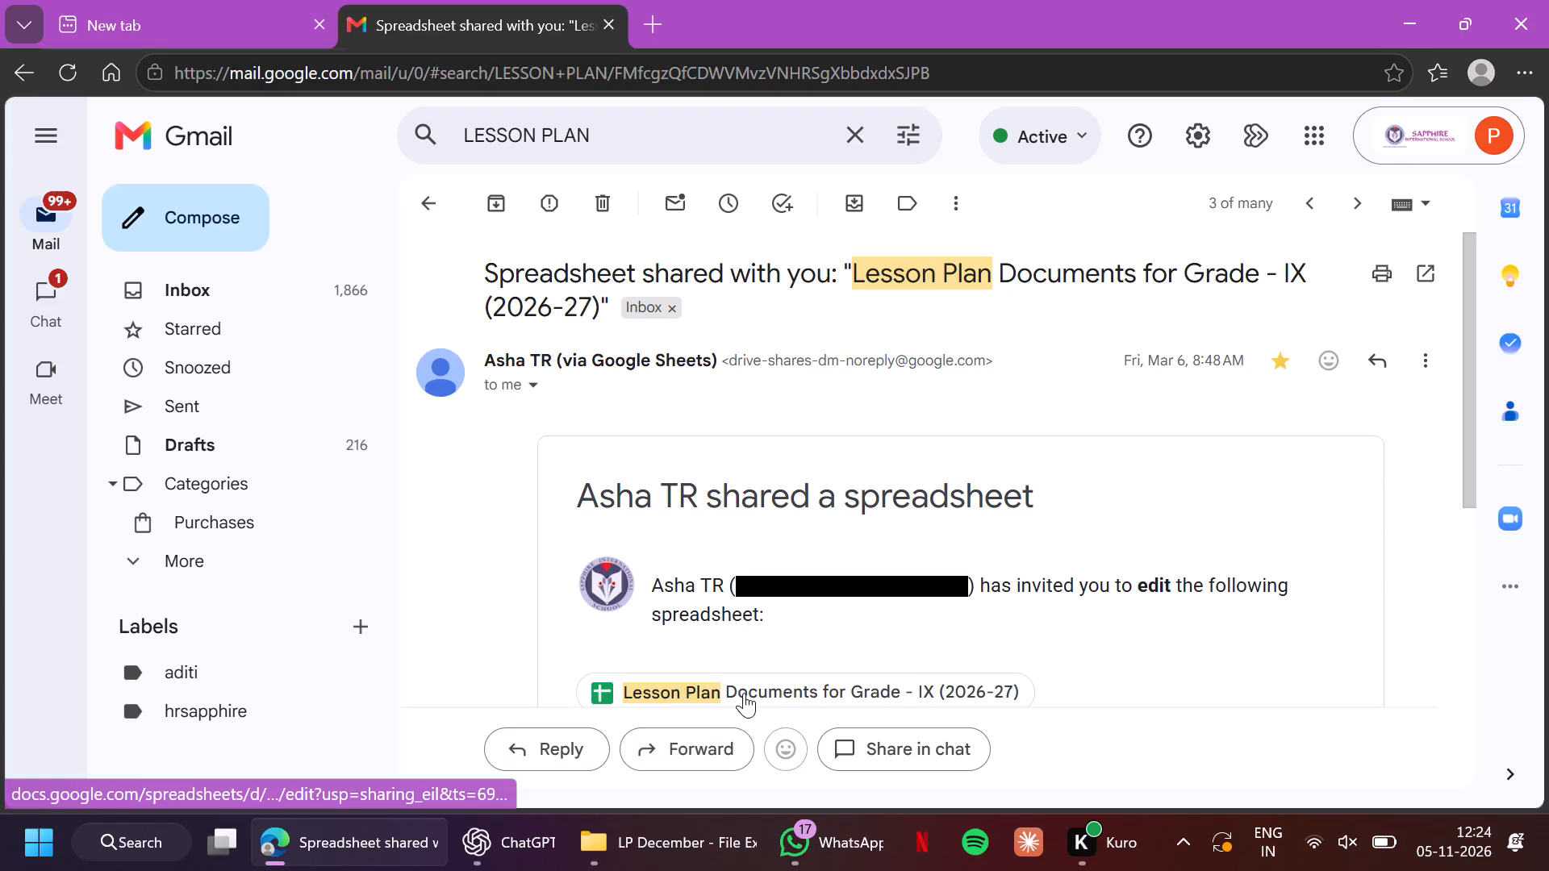
Open the shared Lesson Plan Documents for Grade - IX (2026-27) spreadsheet from the email and look for the December Hindi lesson plan row.
{"action": "left_click", "coordinate": [745, 692]}
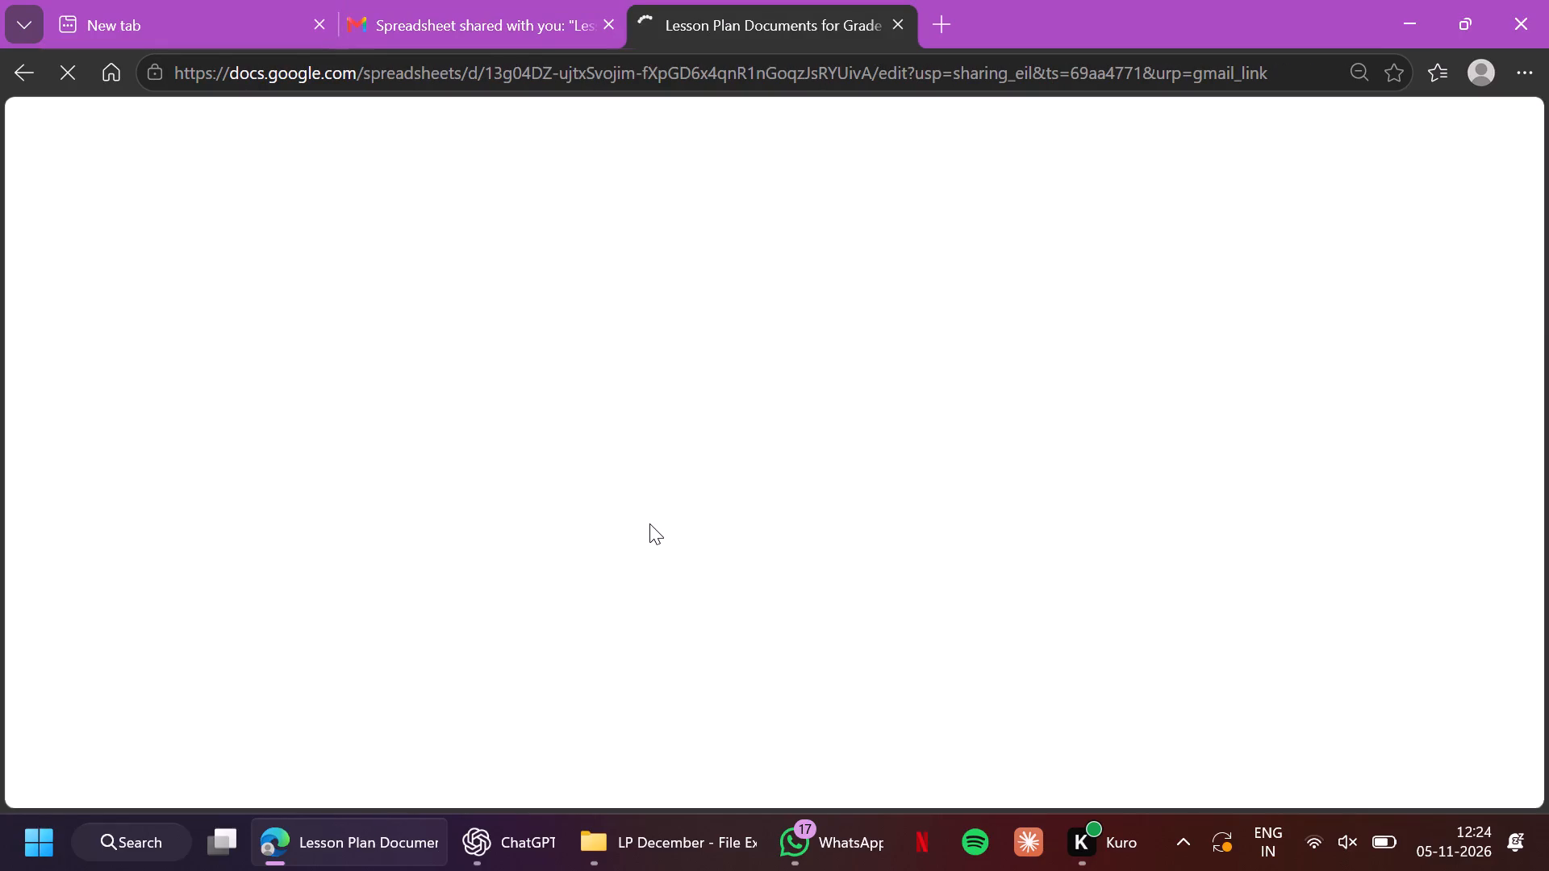
{"action": "scroll", "coordinate": [636, 528], "scroll_direction": "down", "scroll_amount": 2}
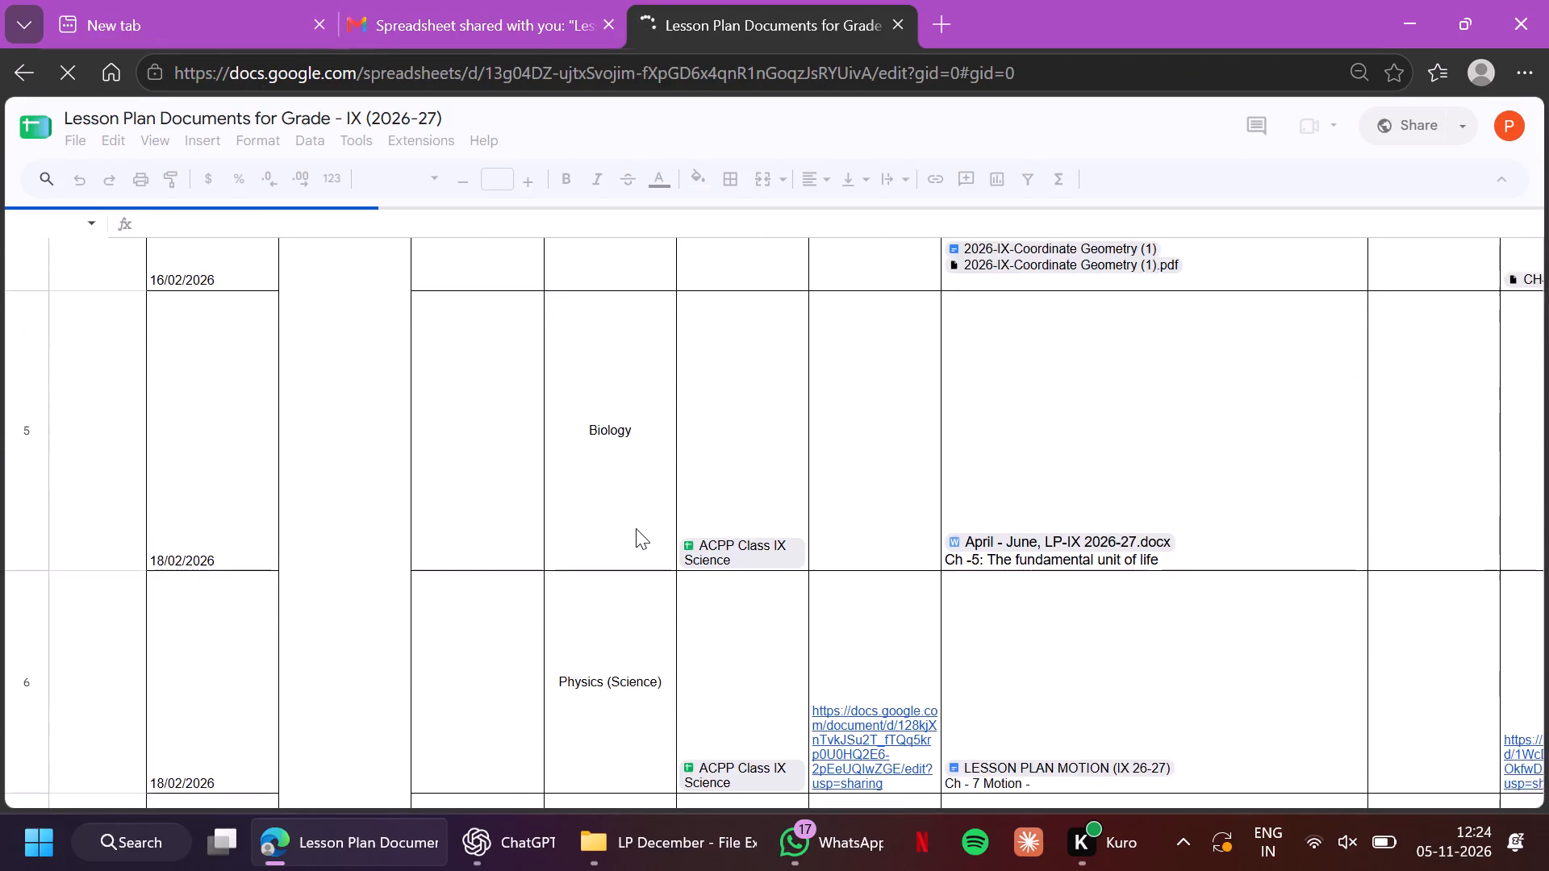
{"action": "scroll", "coordinate": [636, 528], "scroll_direction": "down", "scroll_amount": 14}
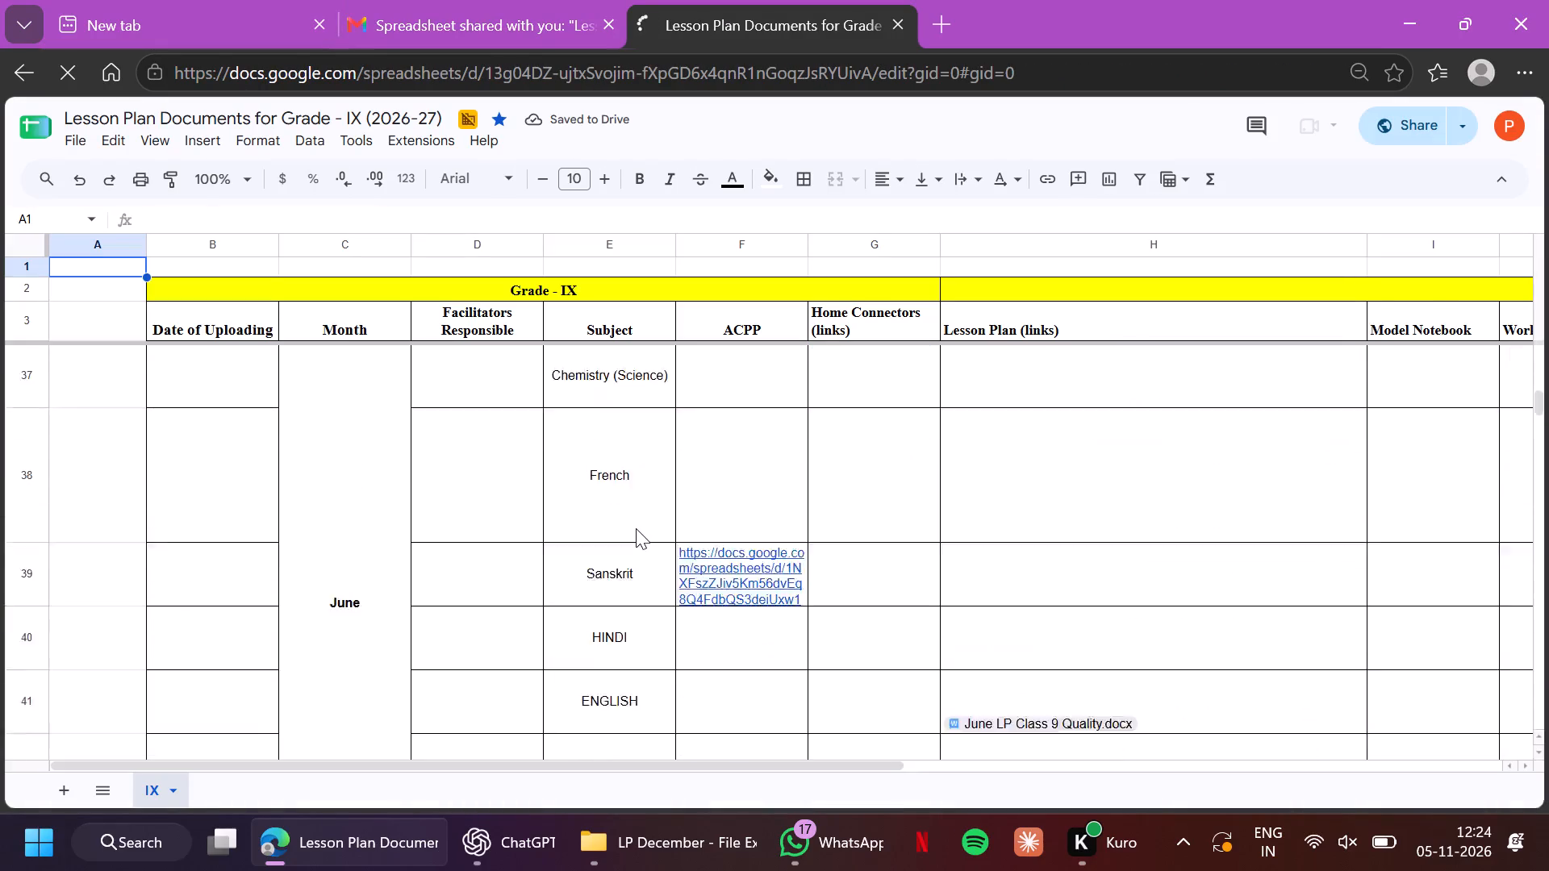
{"action": "scroll", "coordinate": [636, 528], "scroll_direction": "down", "scroll_amount": 1}
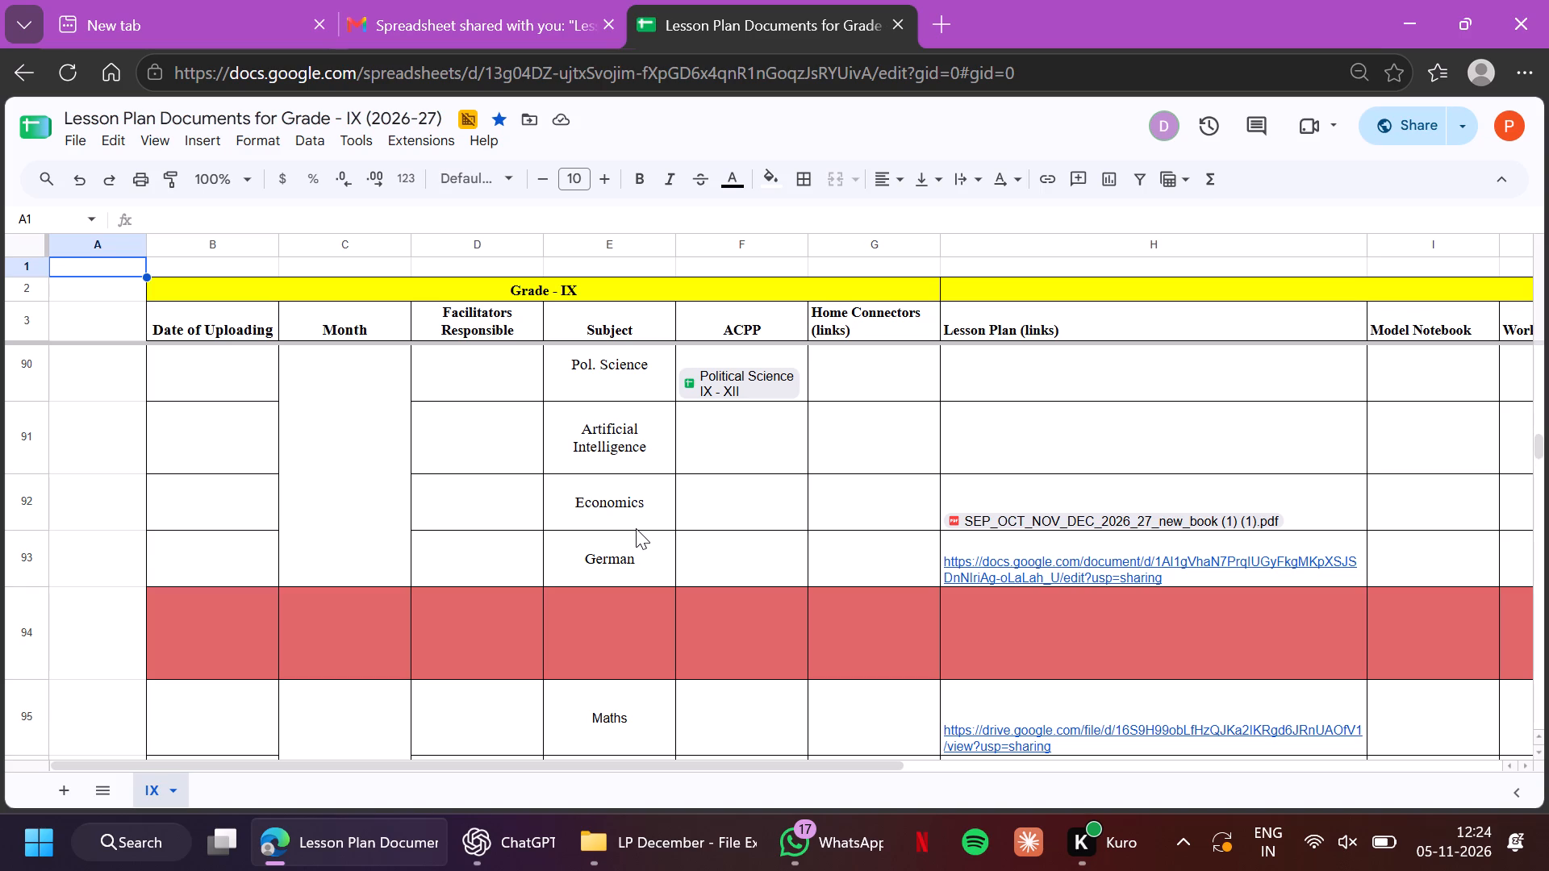
{"action": "scroll", "coordinate": [636, 528], "scroll_direction": "down", "scroll_amount": 4}
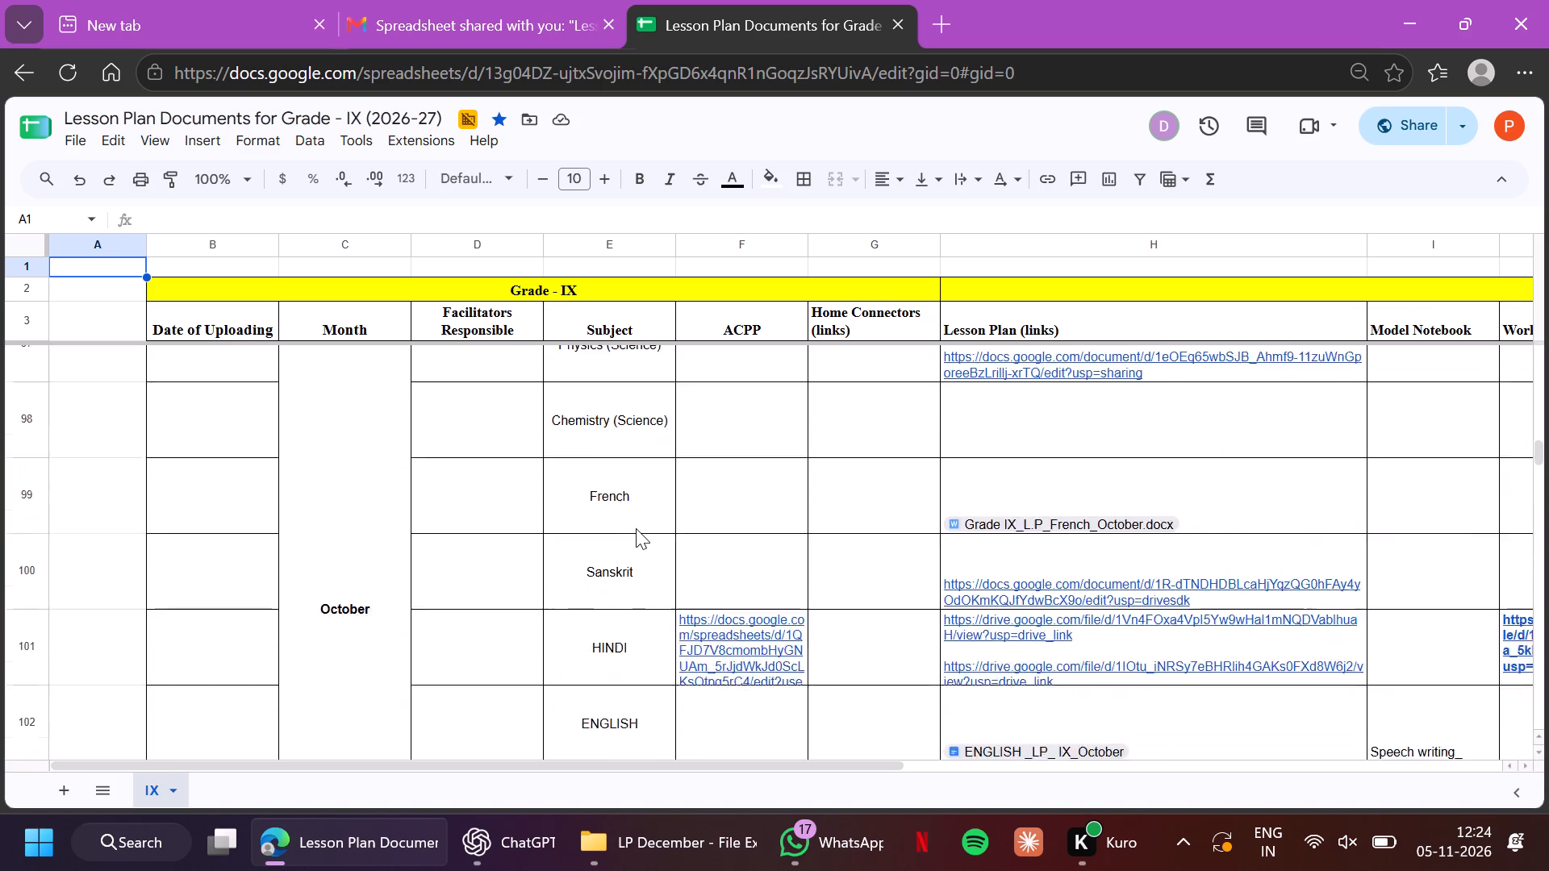
{"action": "scroll", "coordinate": [636, 528], "scroll_direction": "down", "scroll_amount": 6}
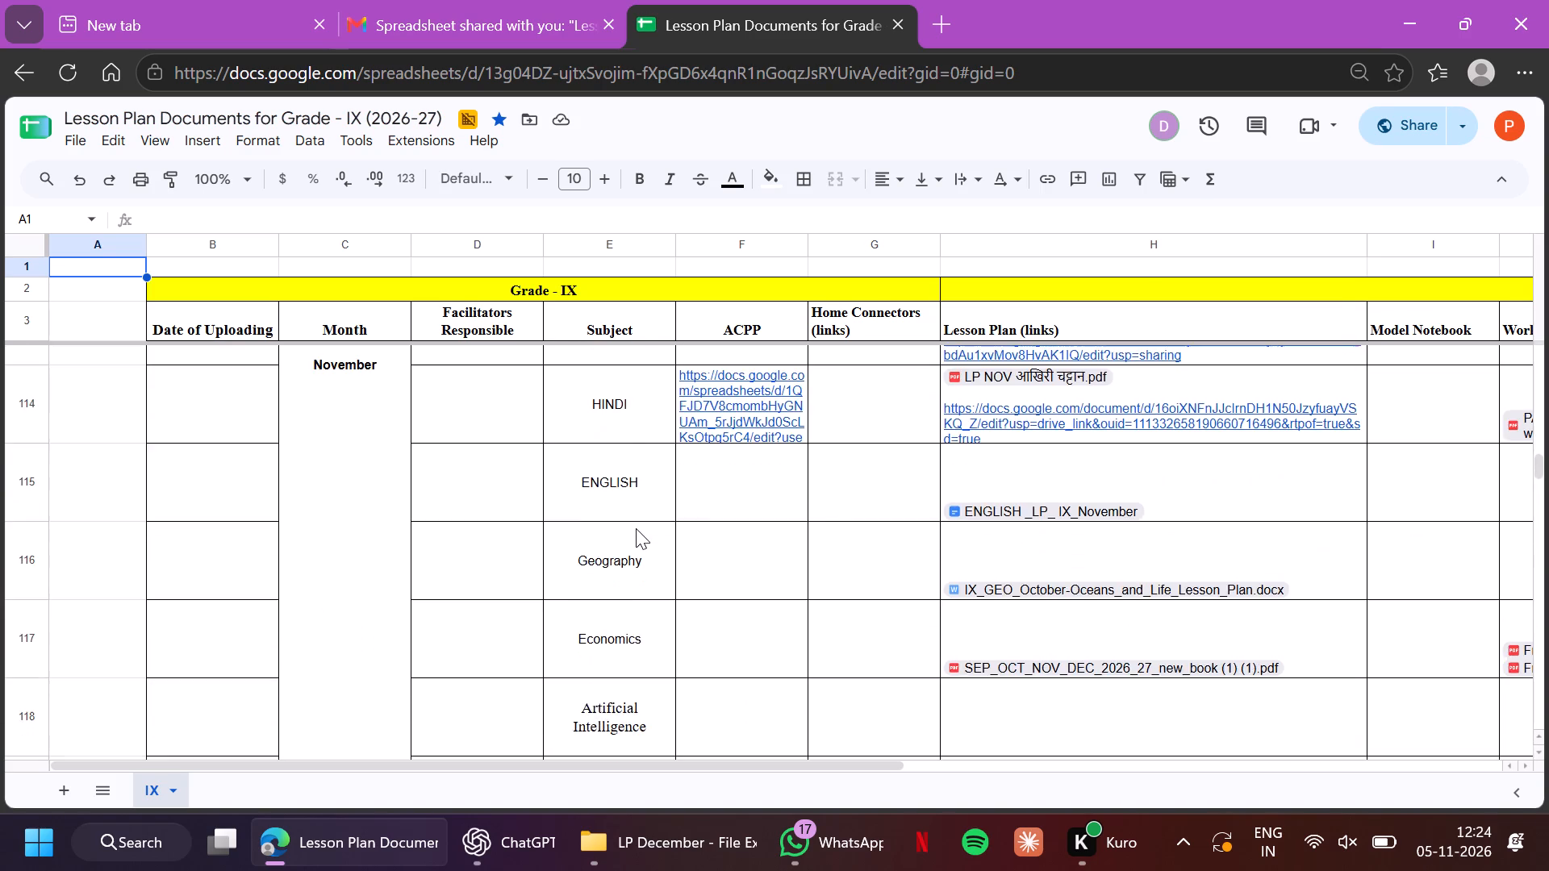